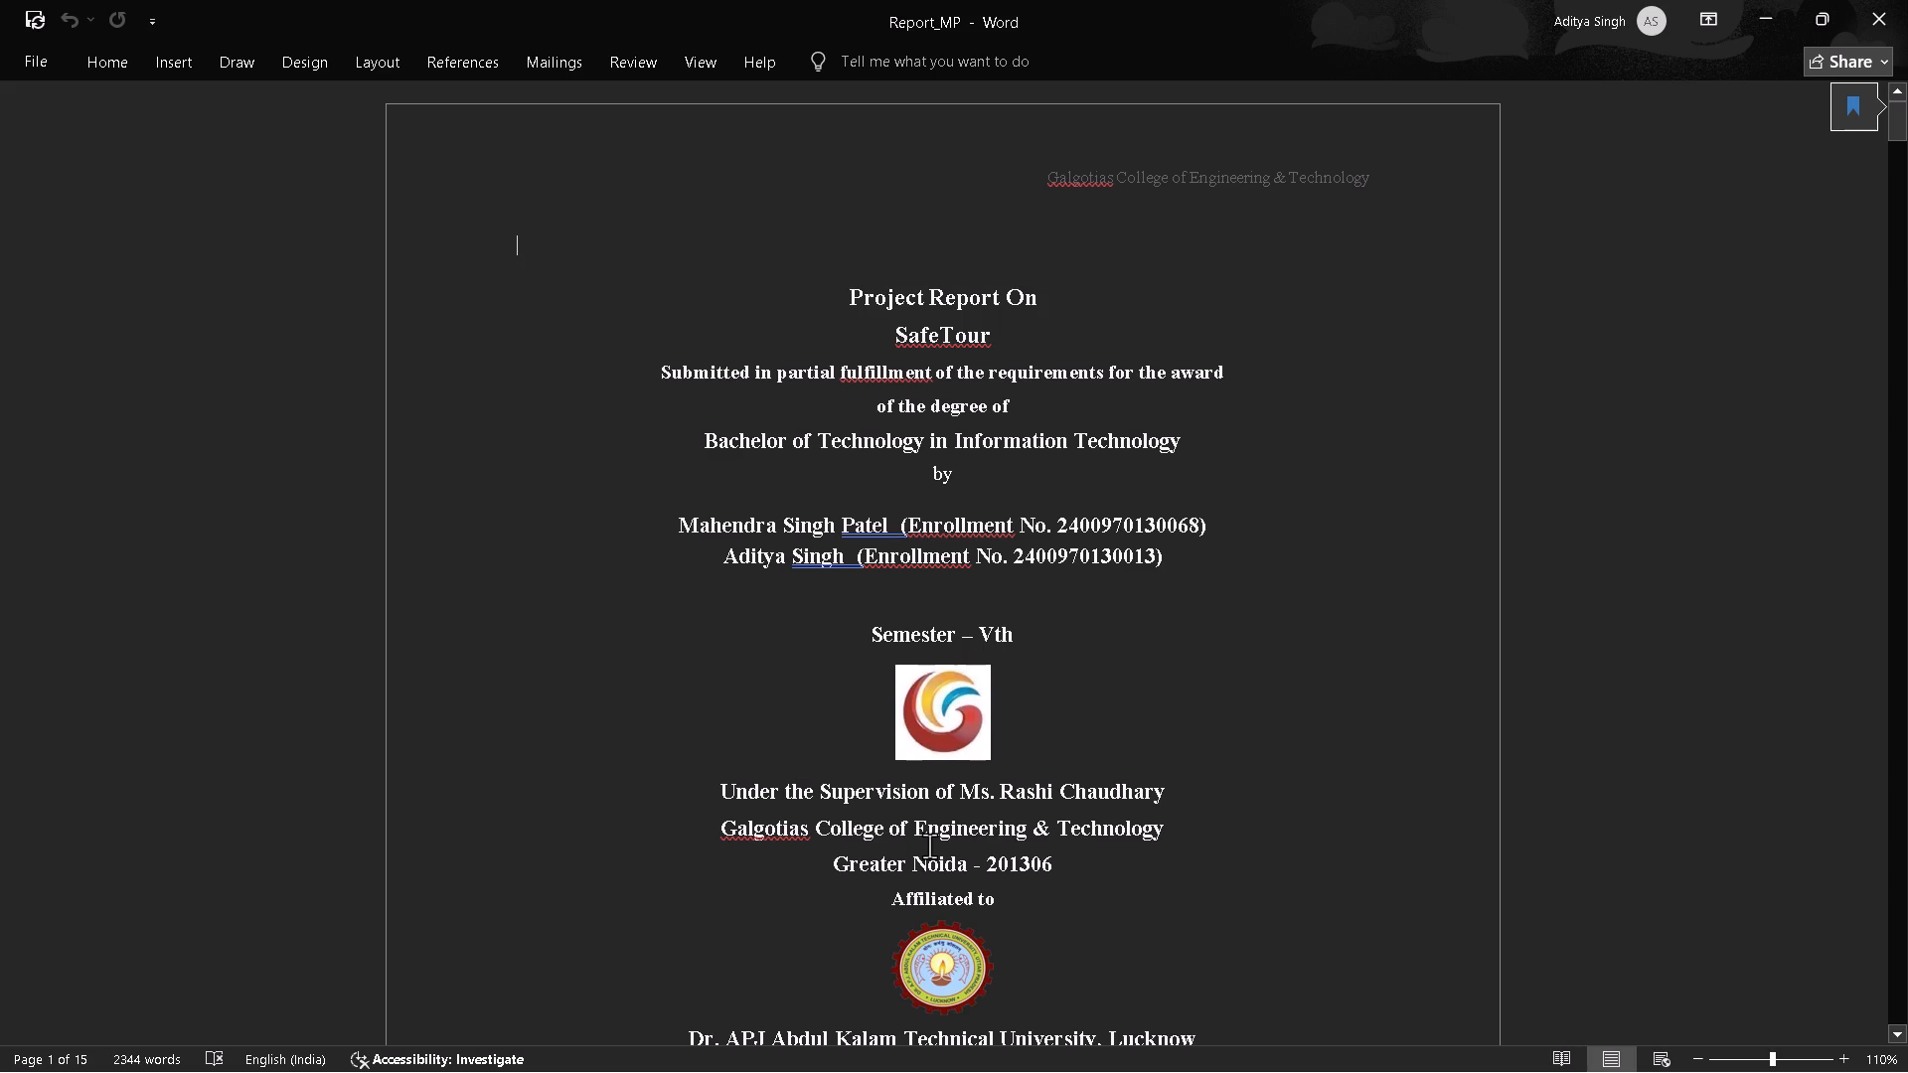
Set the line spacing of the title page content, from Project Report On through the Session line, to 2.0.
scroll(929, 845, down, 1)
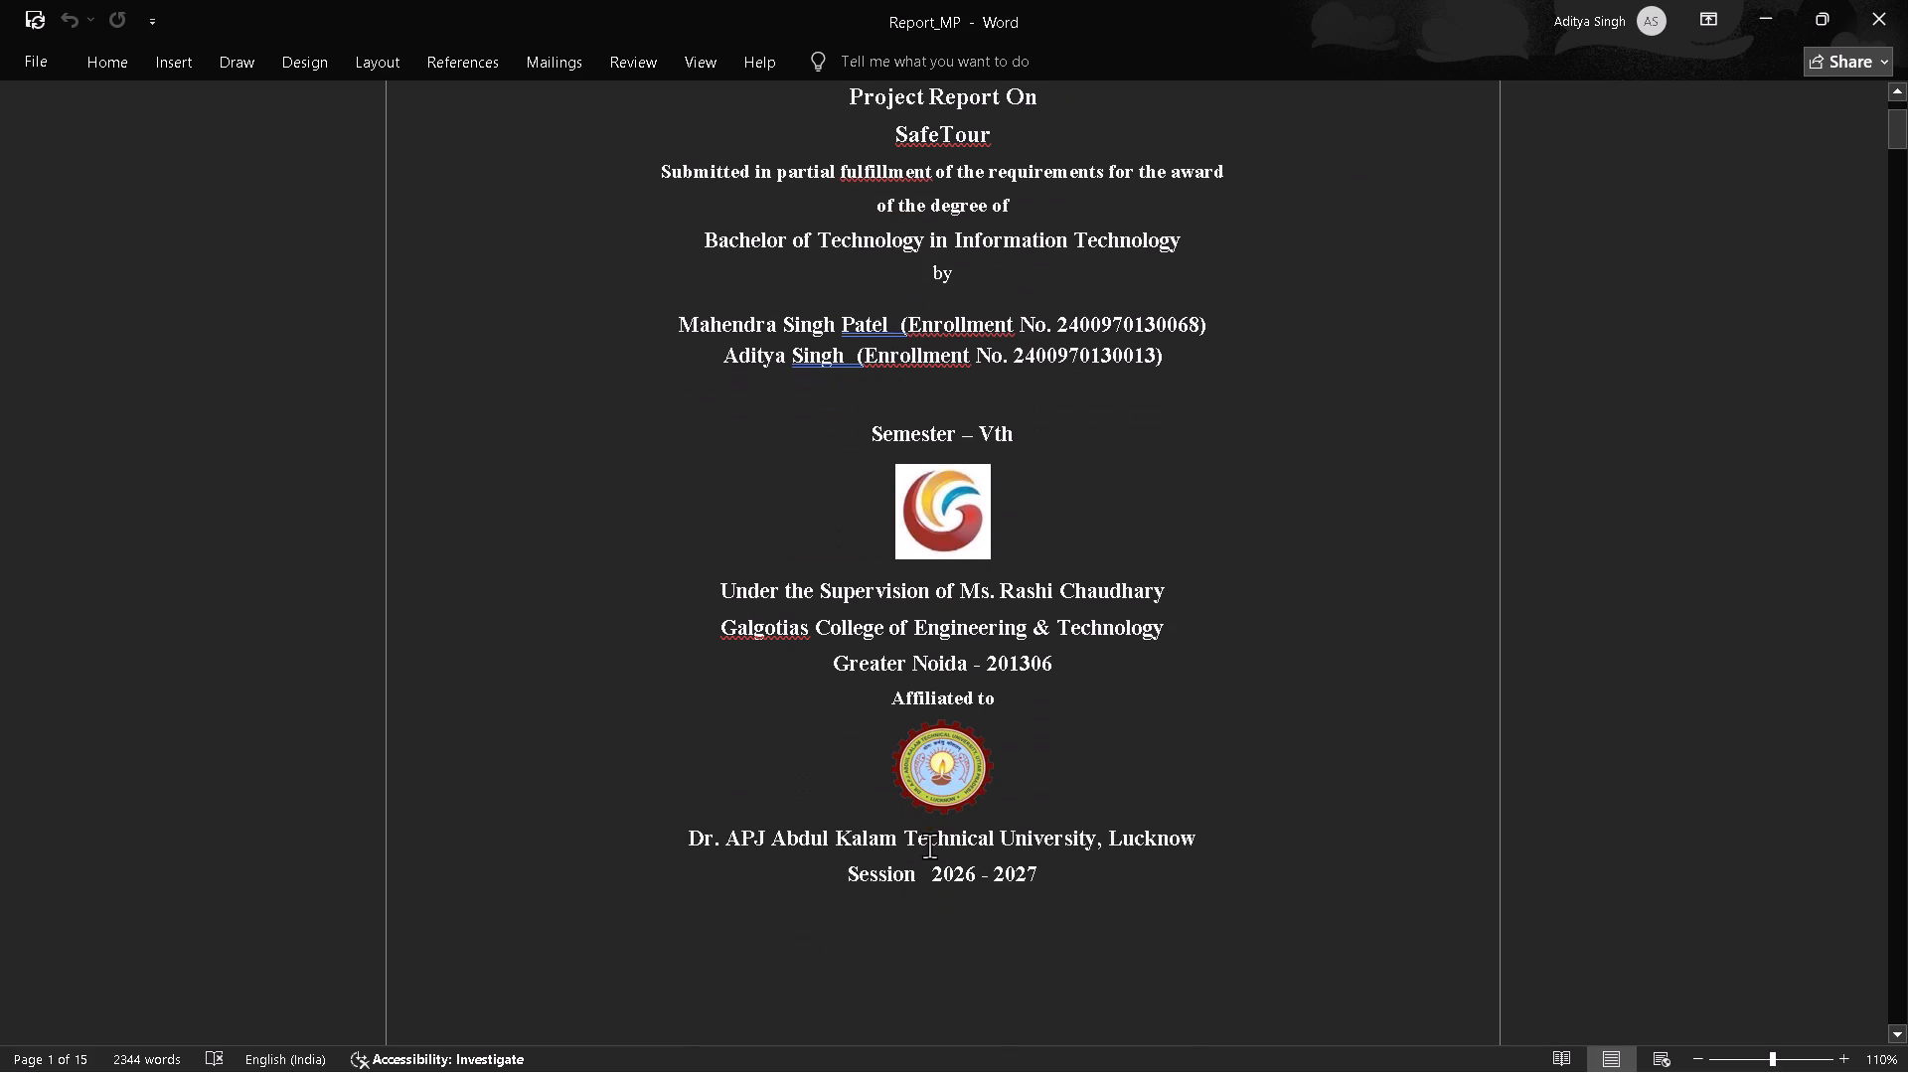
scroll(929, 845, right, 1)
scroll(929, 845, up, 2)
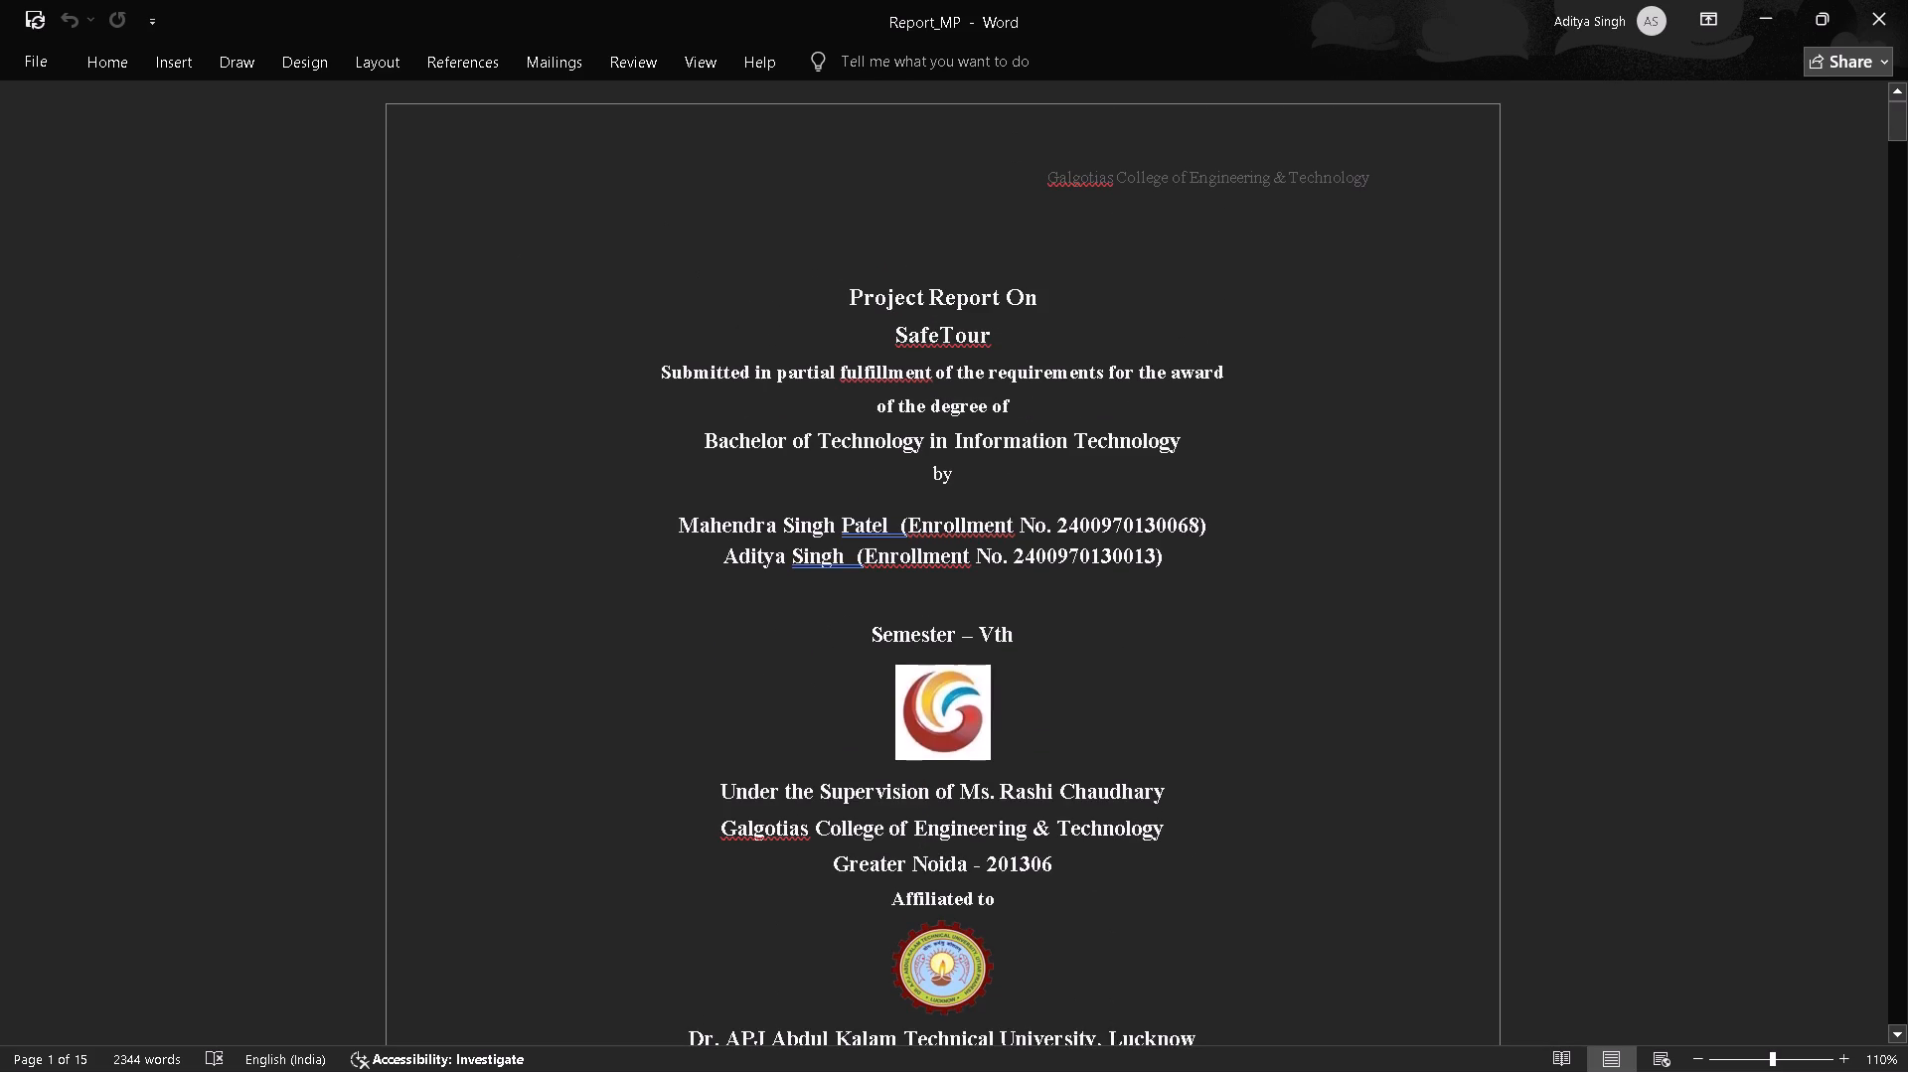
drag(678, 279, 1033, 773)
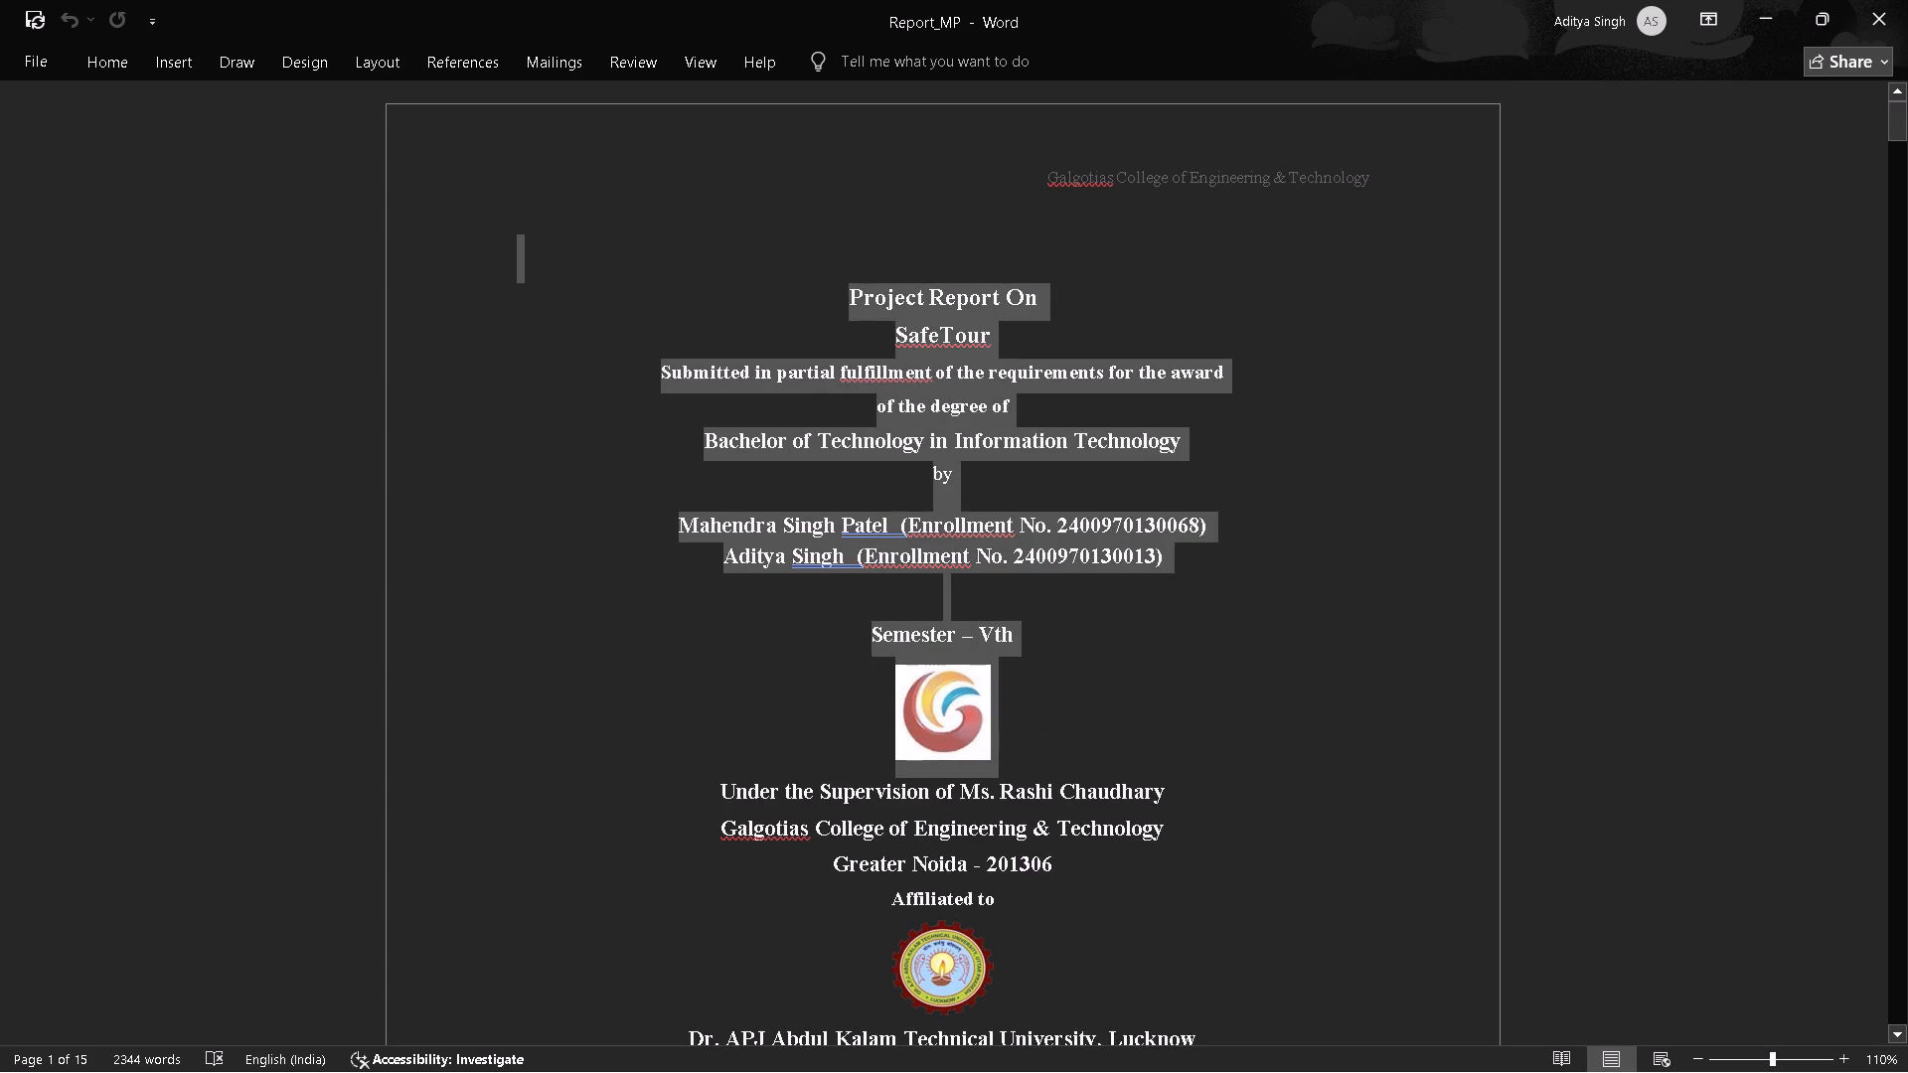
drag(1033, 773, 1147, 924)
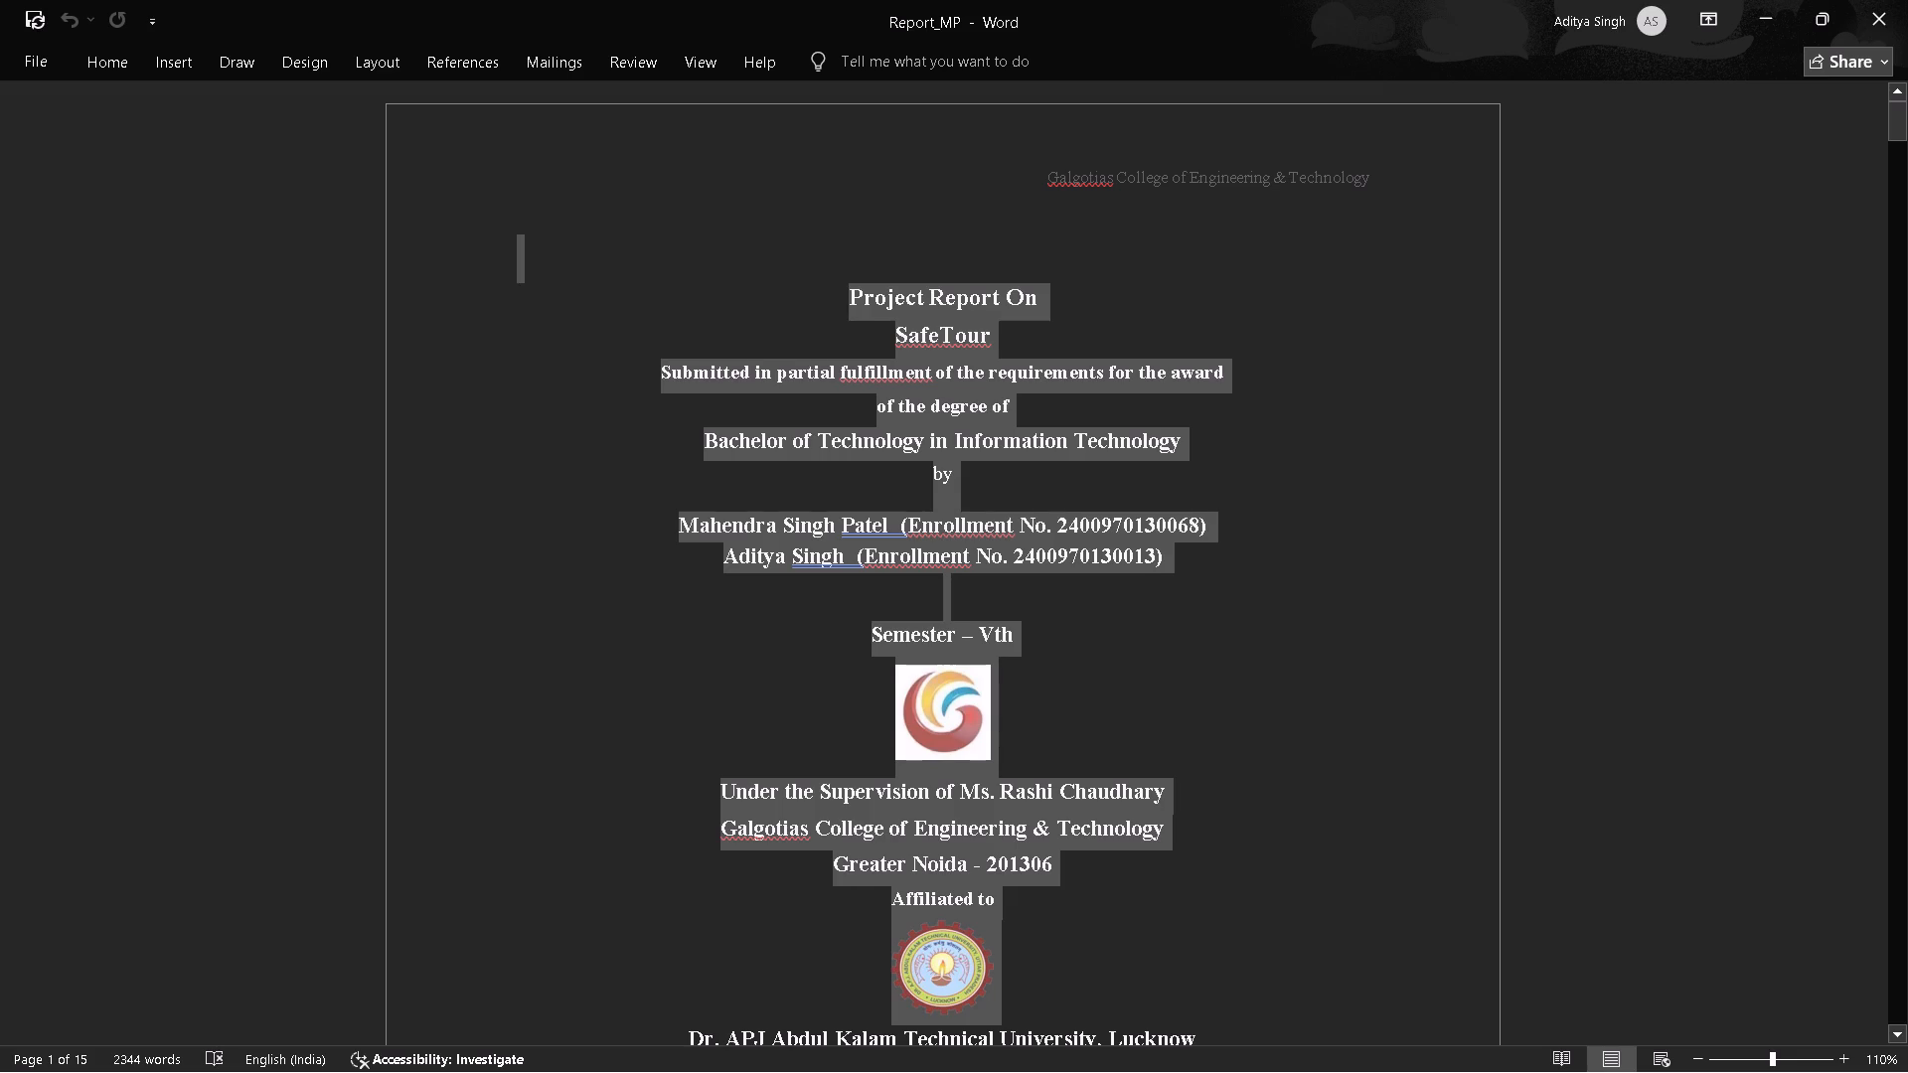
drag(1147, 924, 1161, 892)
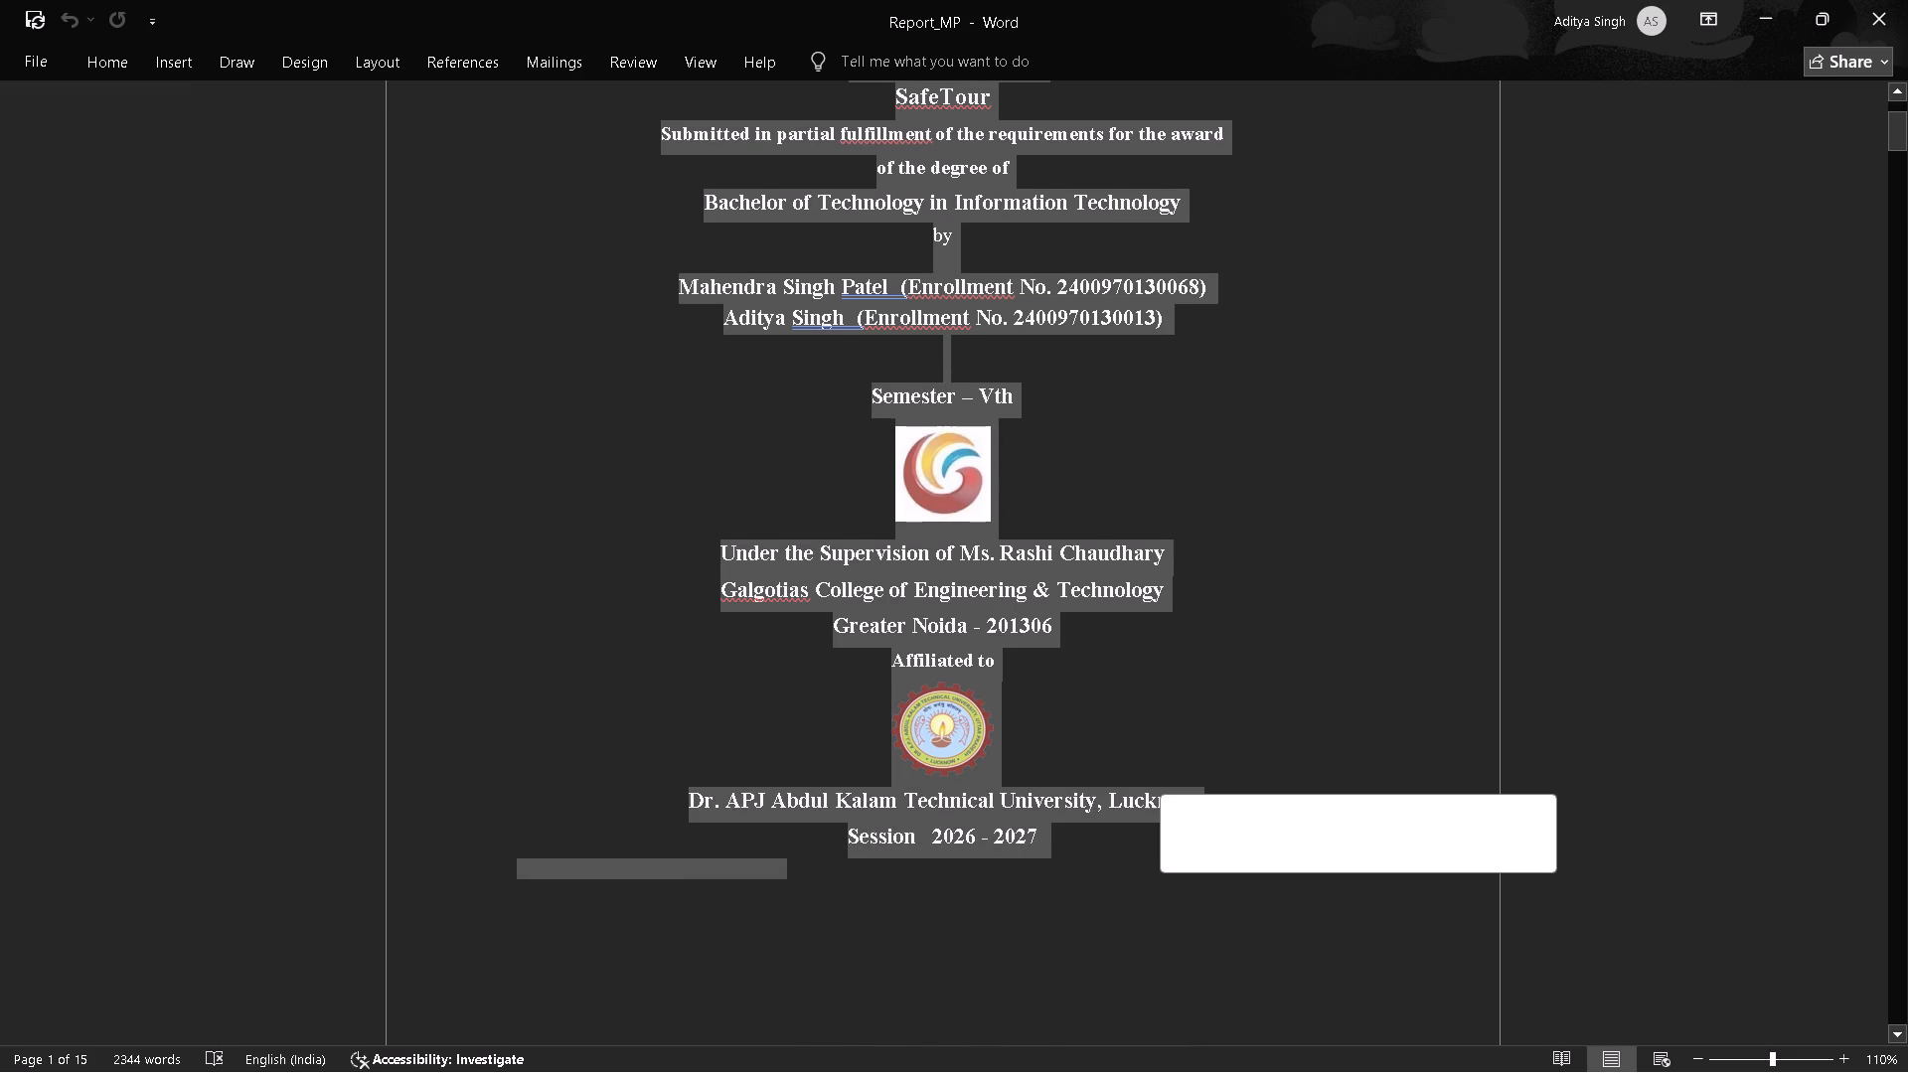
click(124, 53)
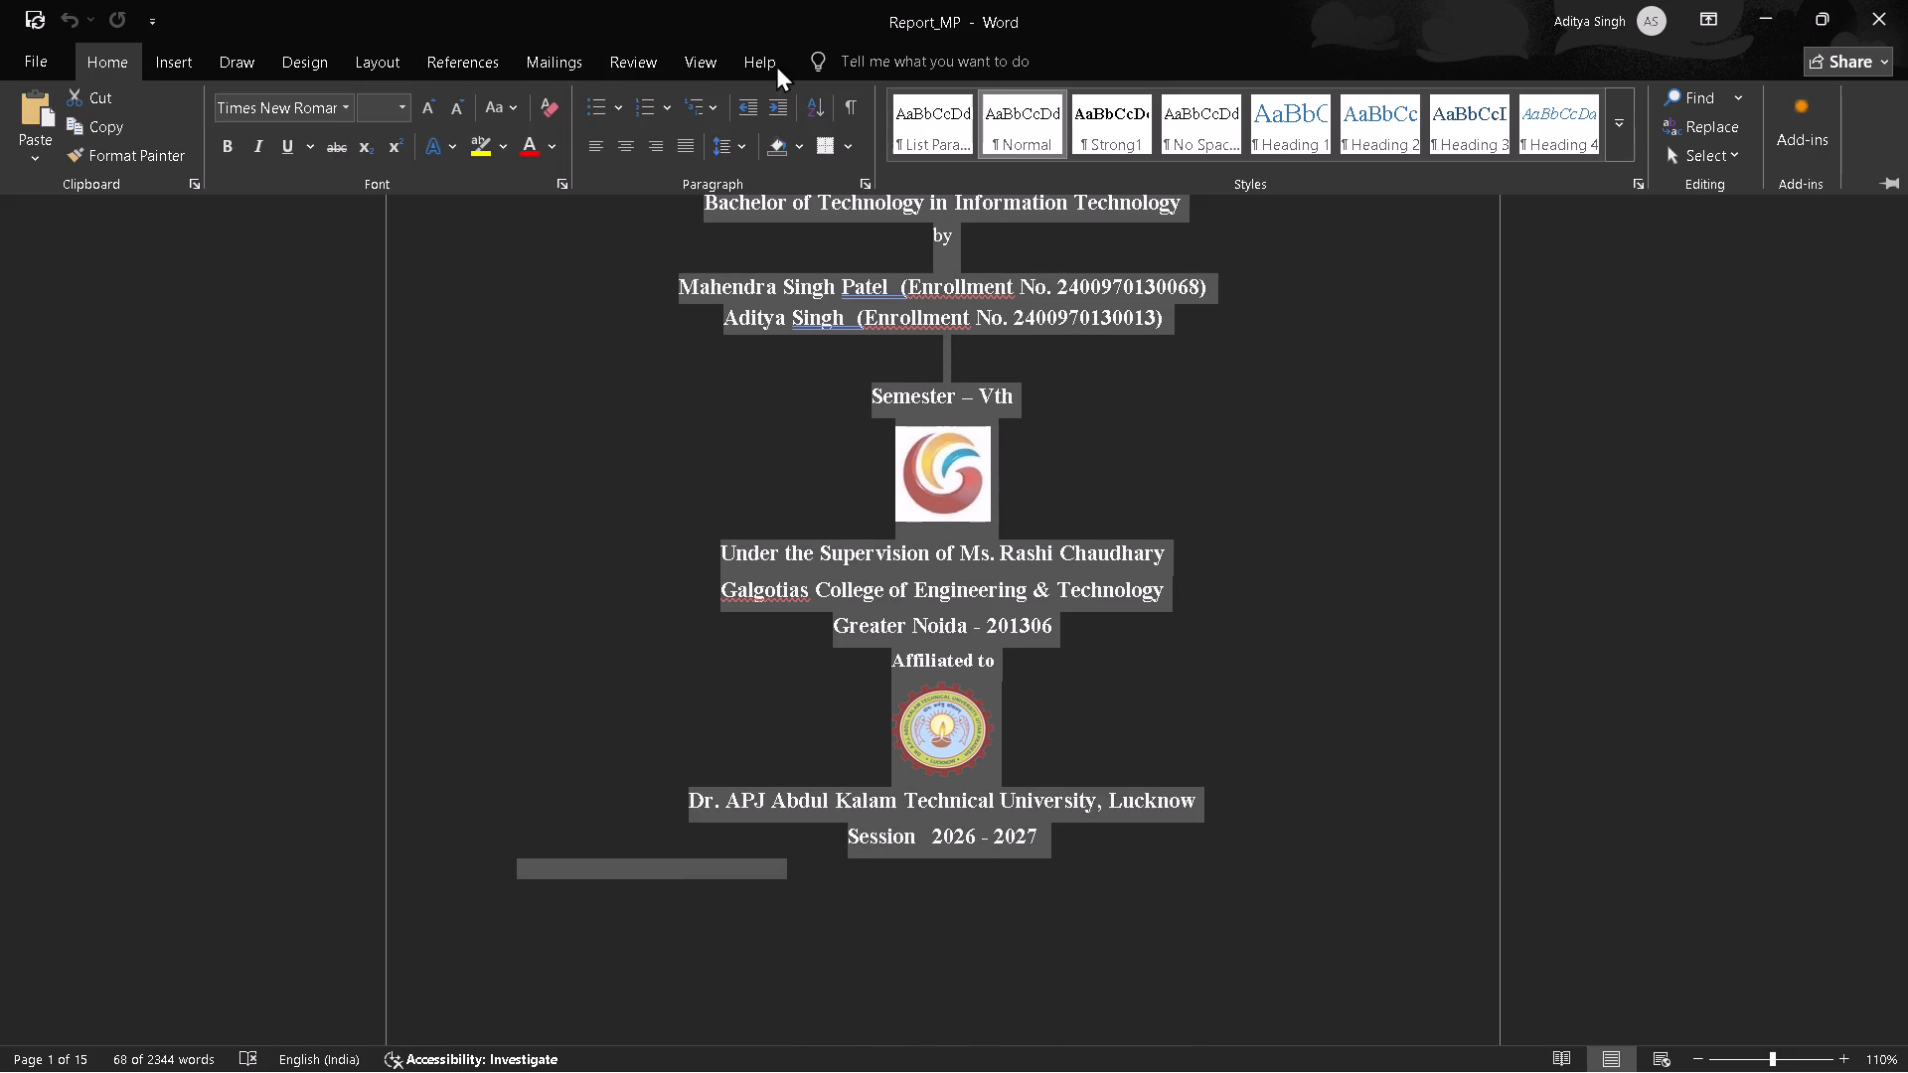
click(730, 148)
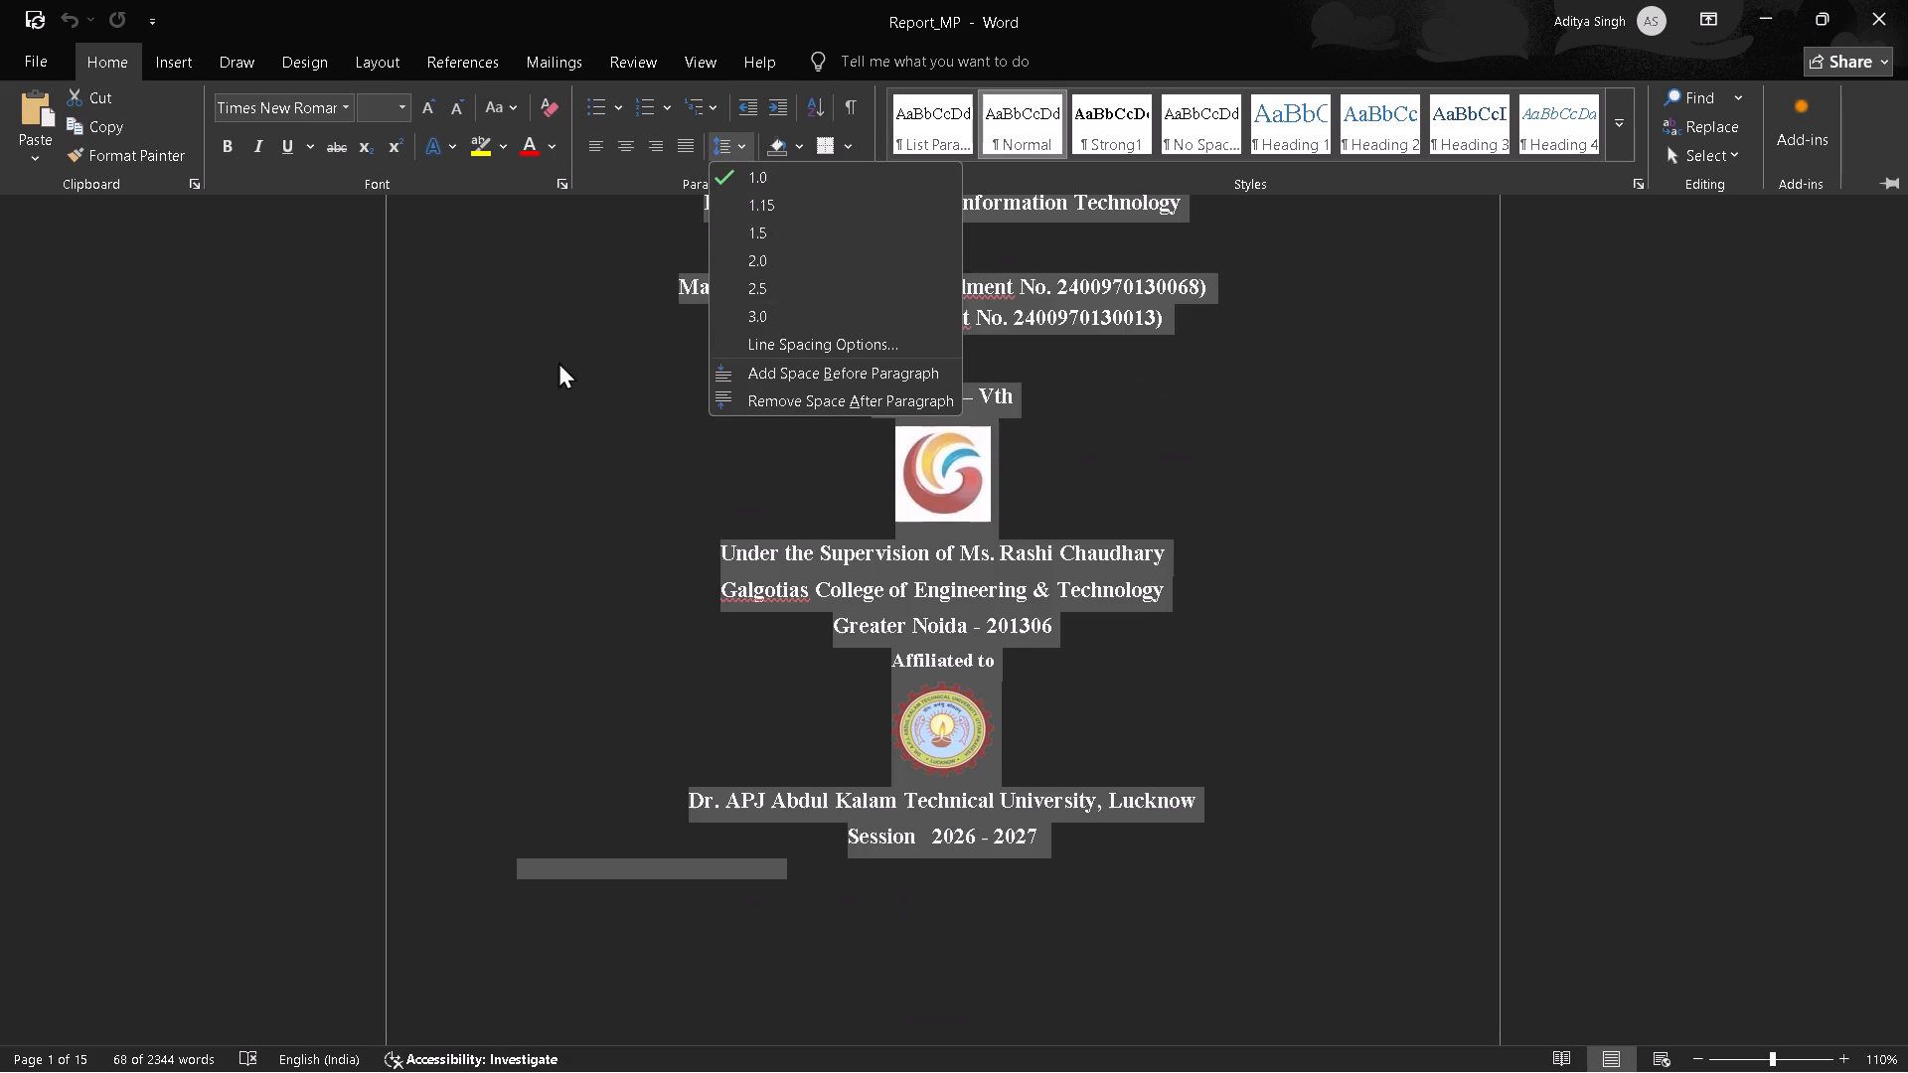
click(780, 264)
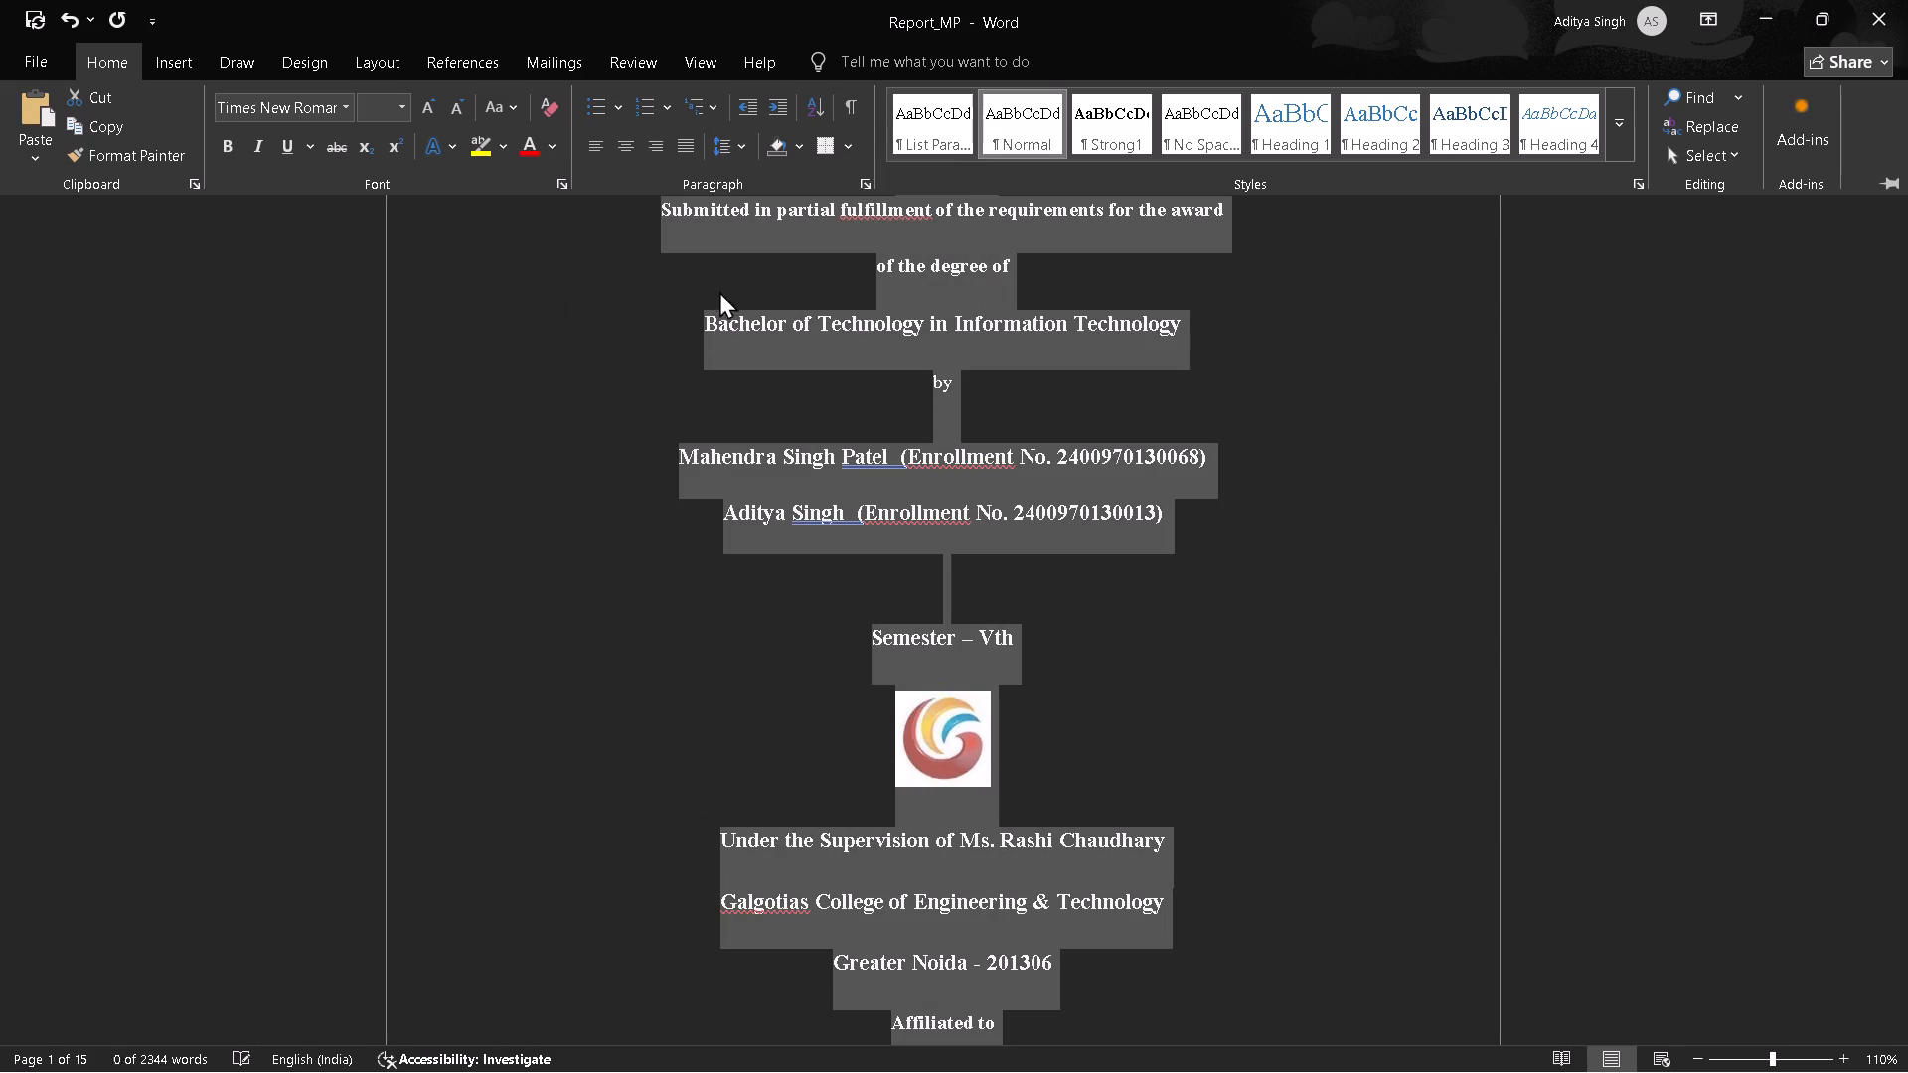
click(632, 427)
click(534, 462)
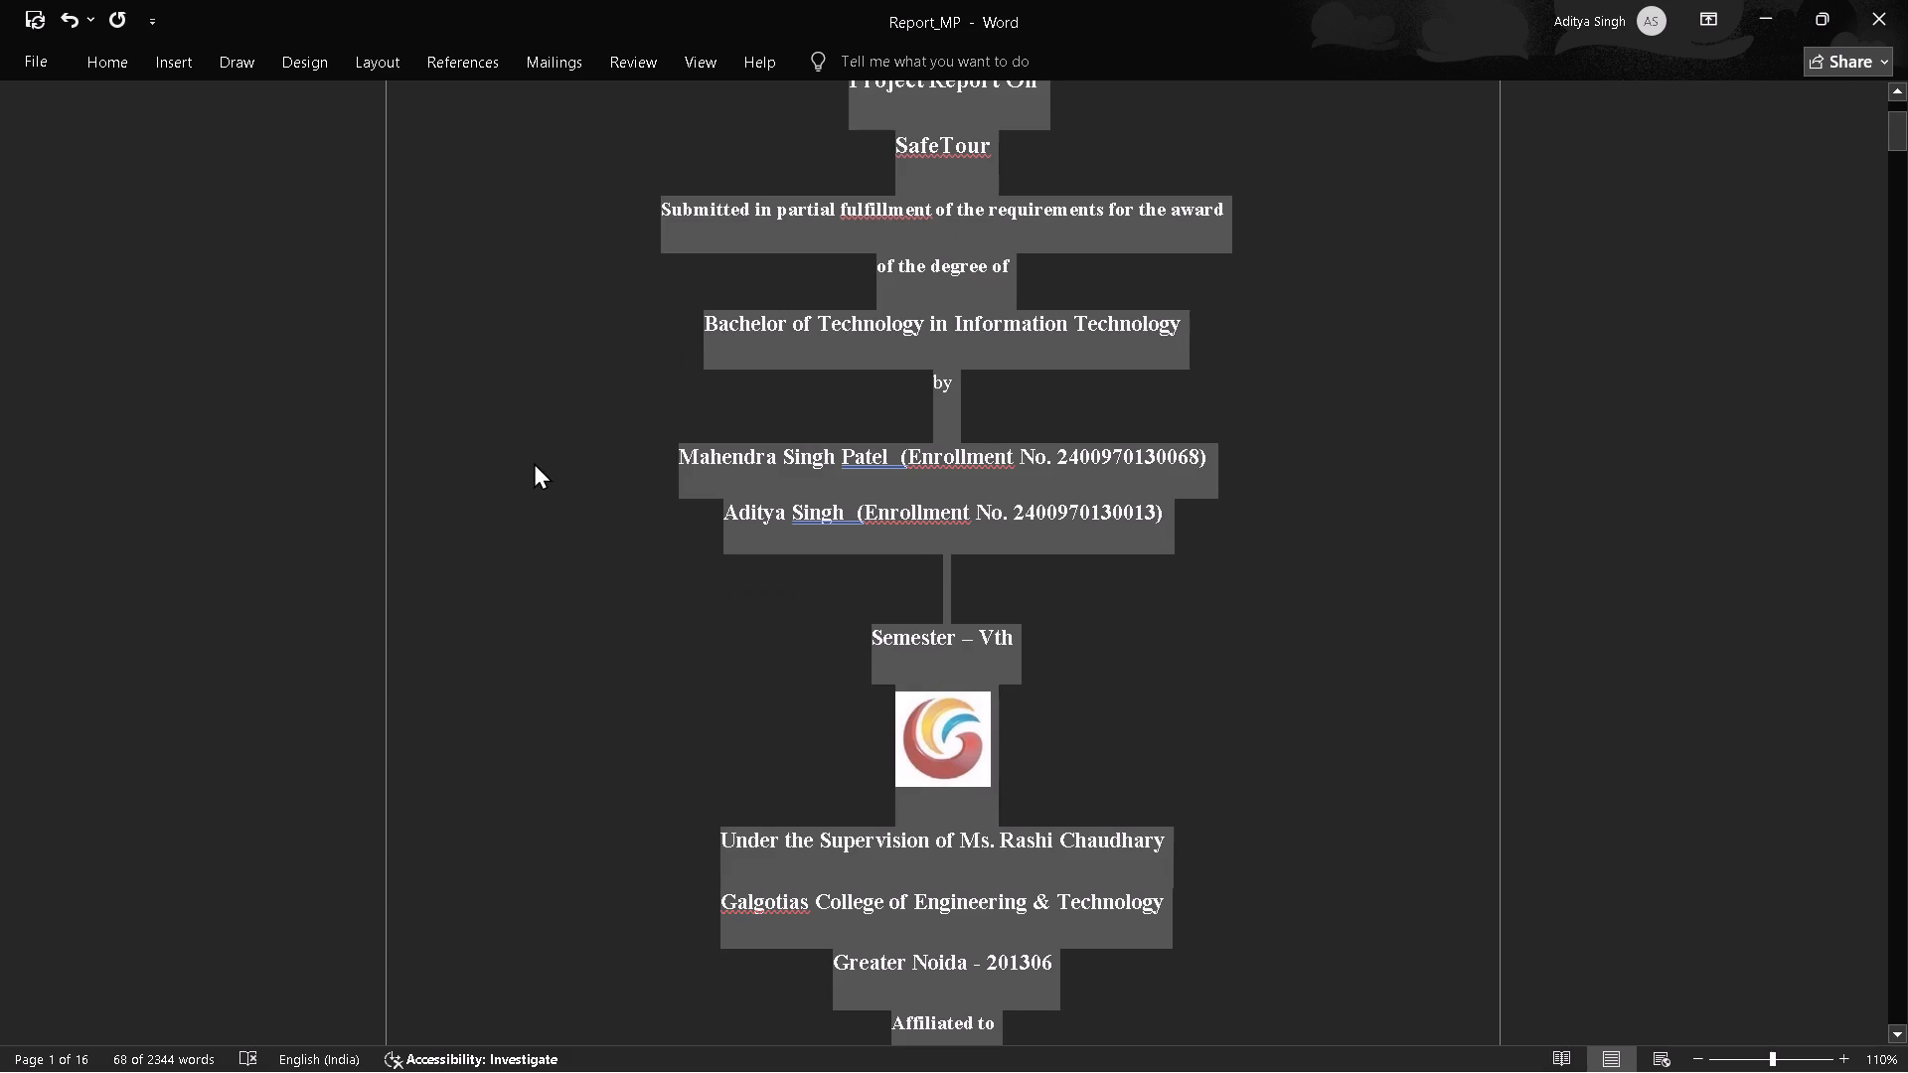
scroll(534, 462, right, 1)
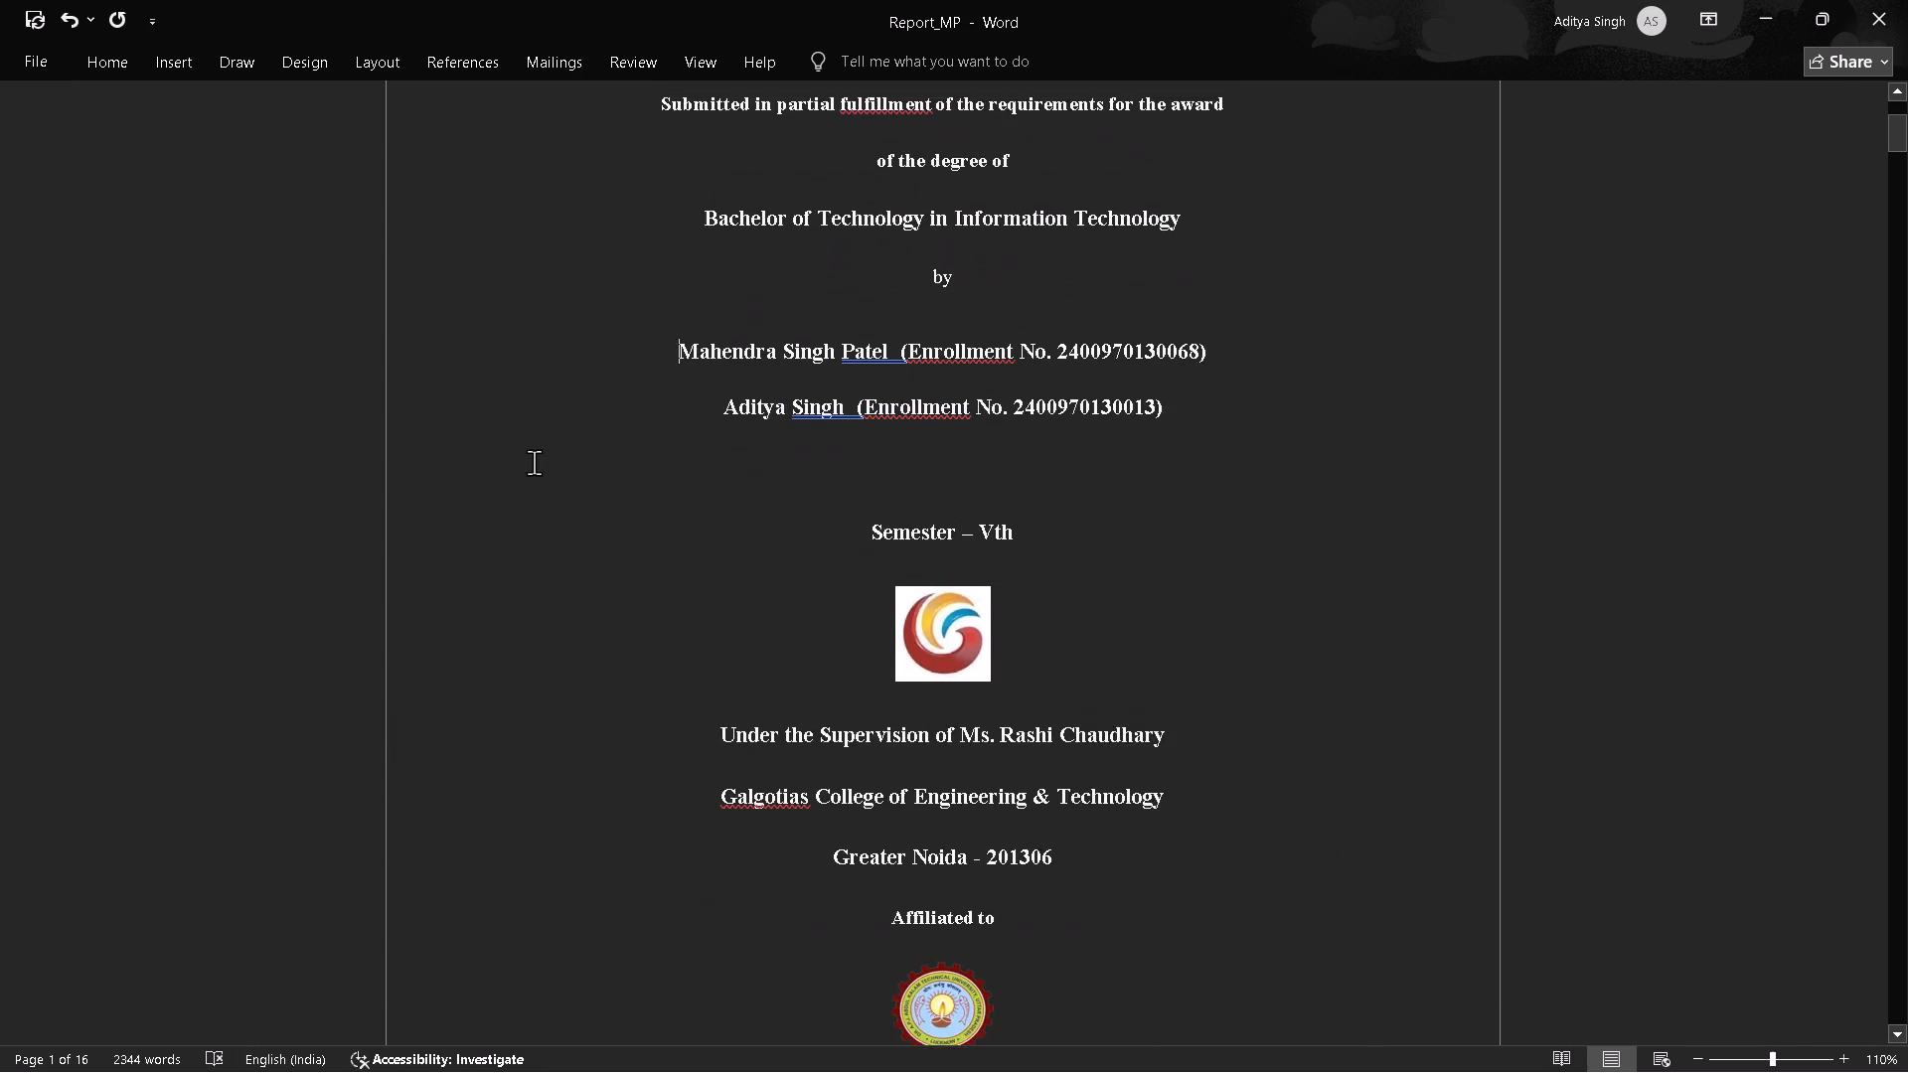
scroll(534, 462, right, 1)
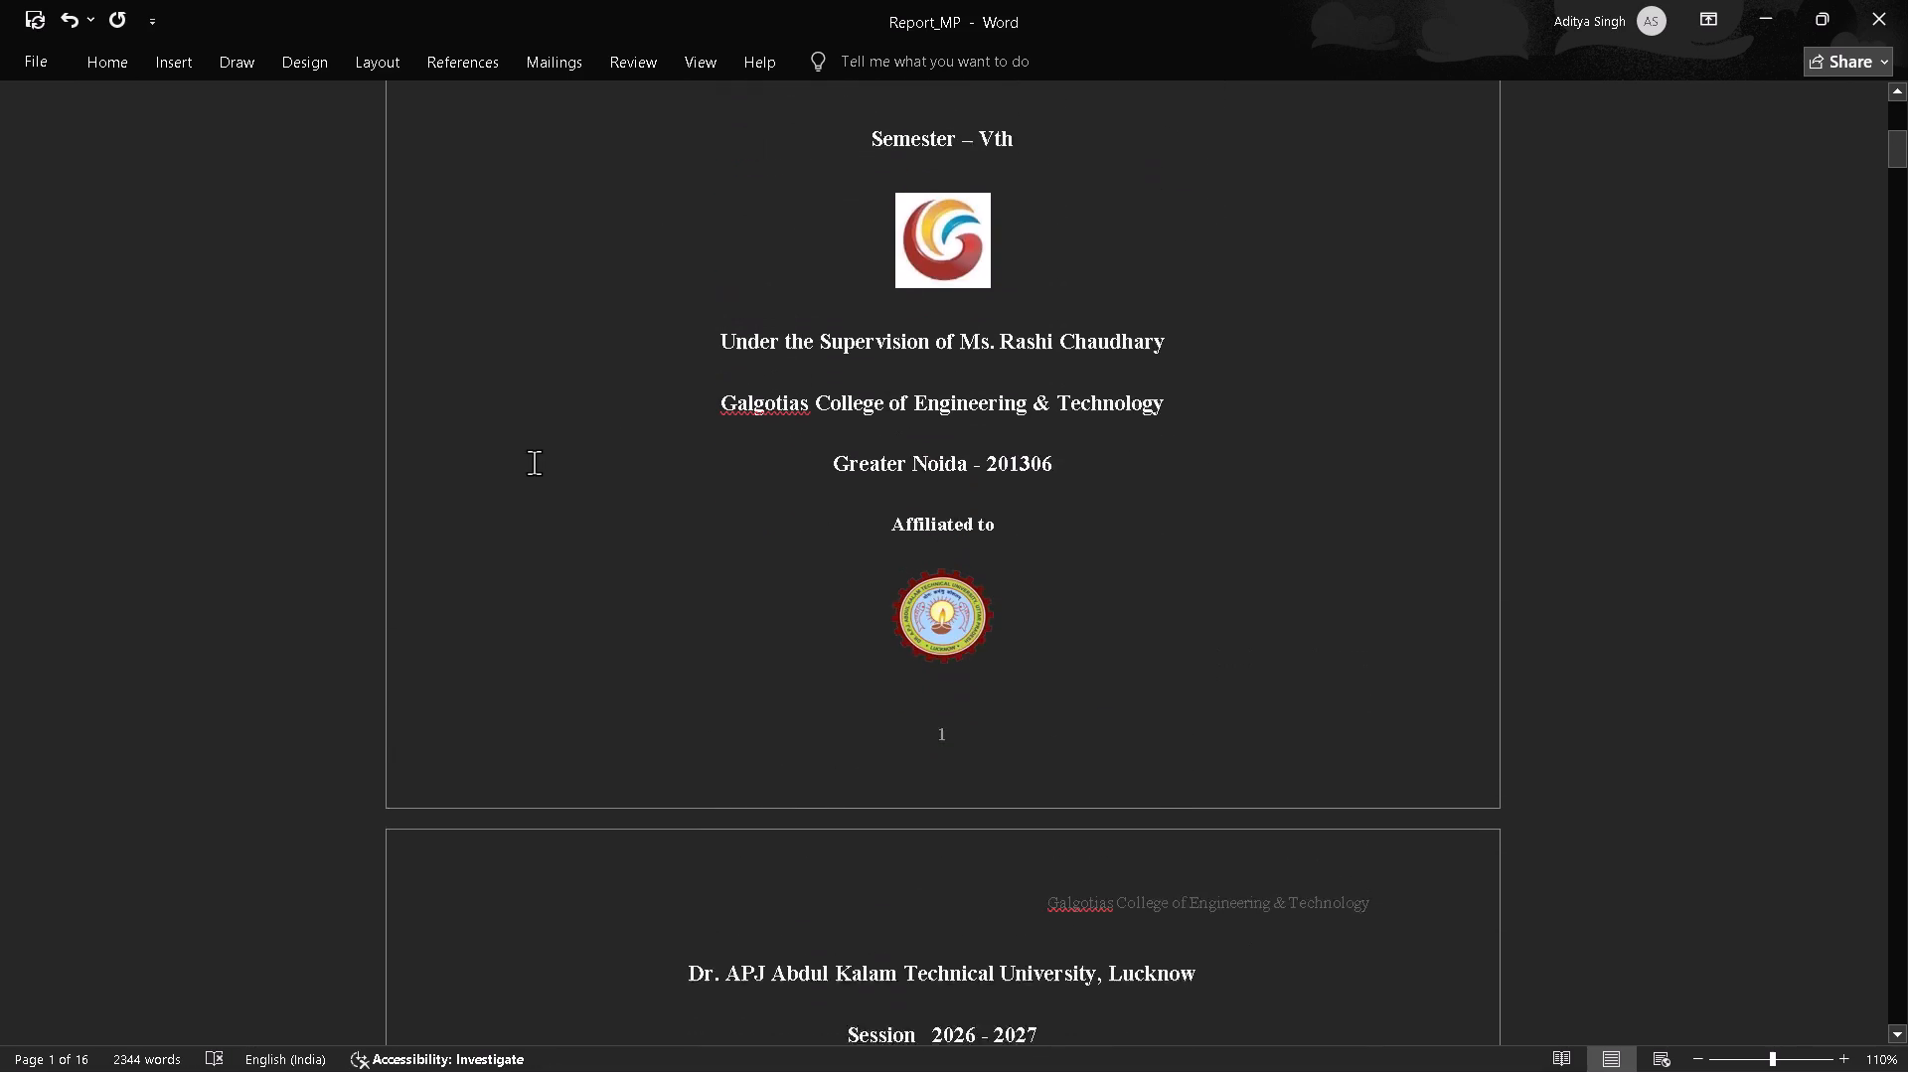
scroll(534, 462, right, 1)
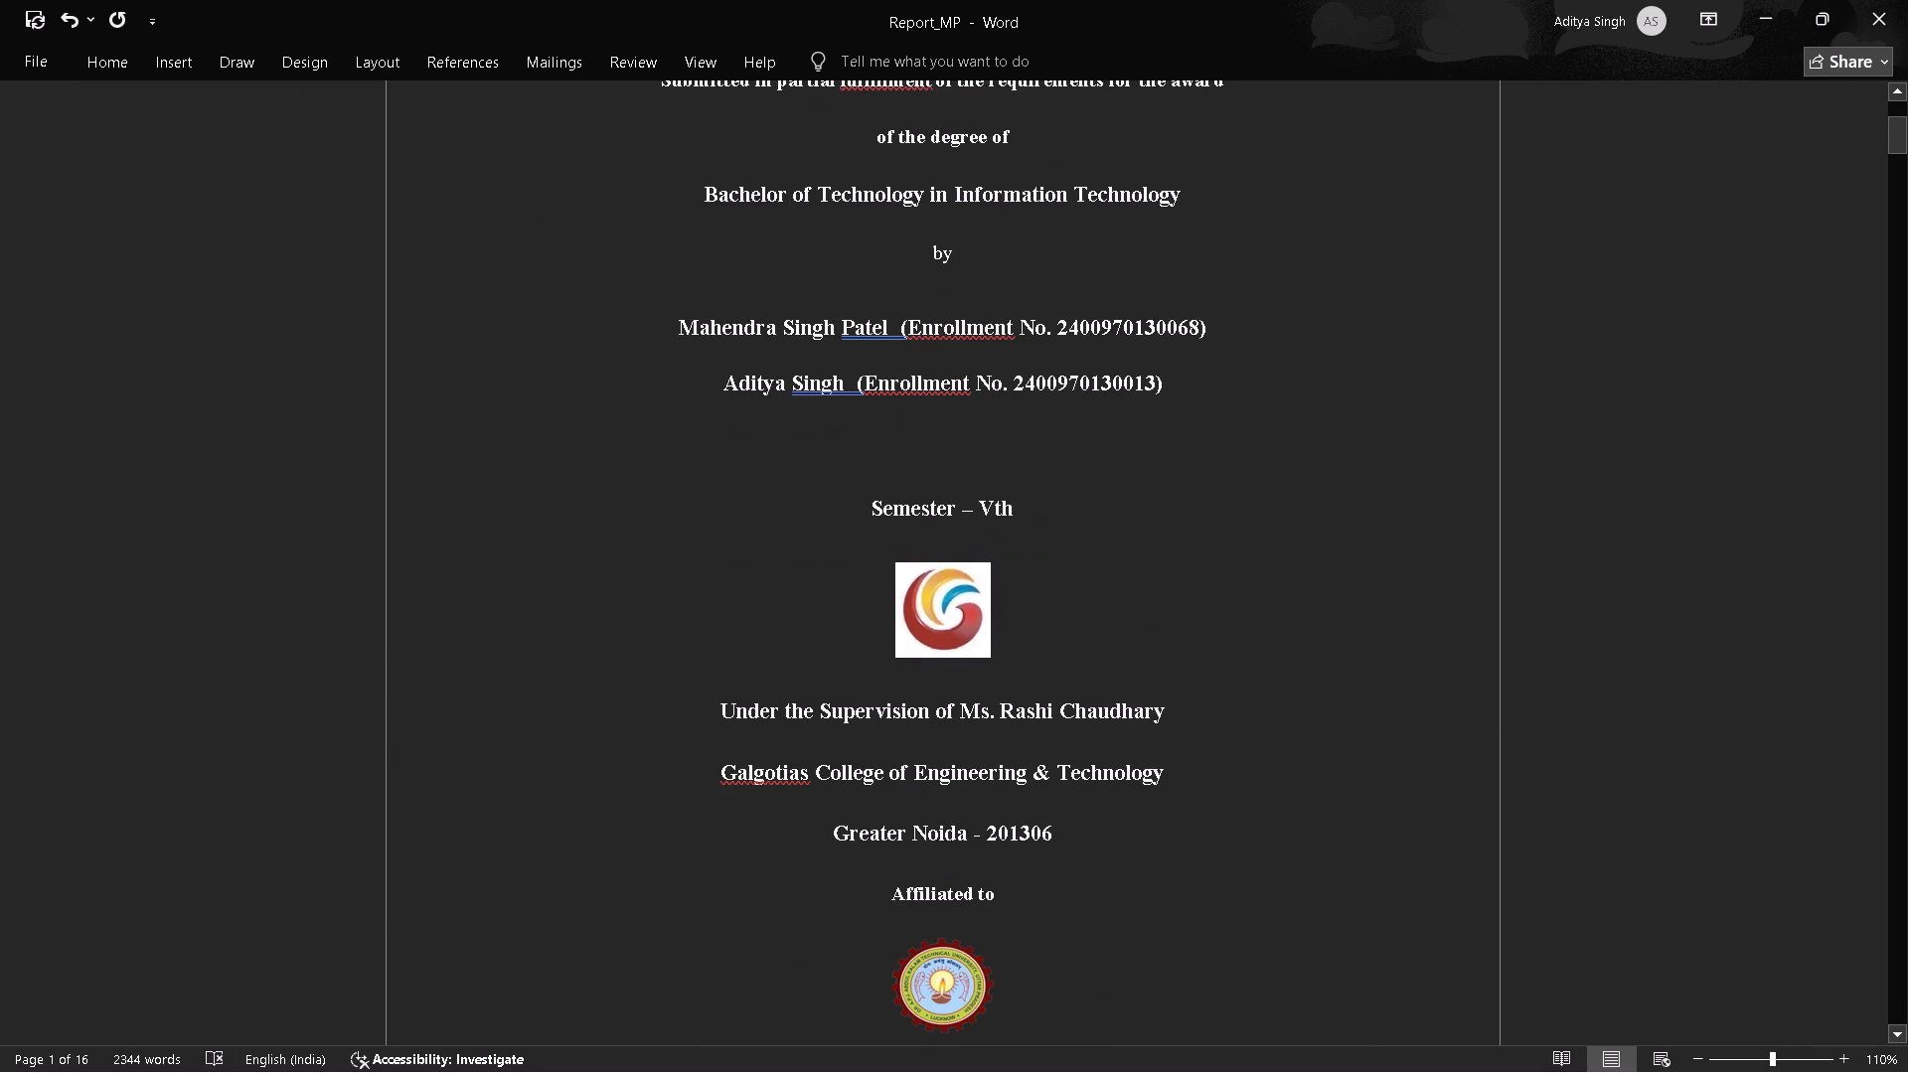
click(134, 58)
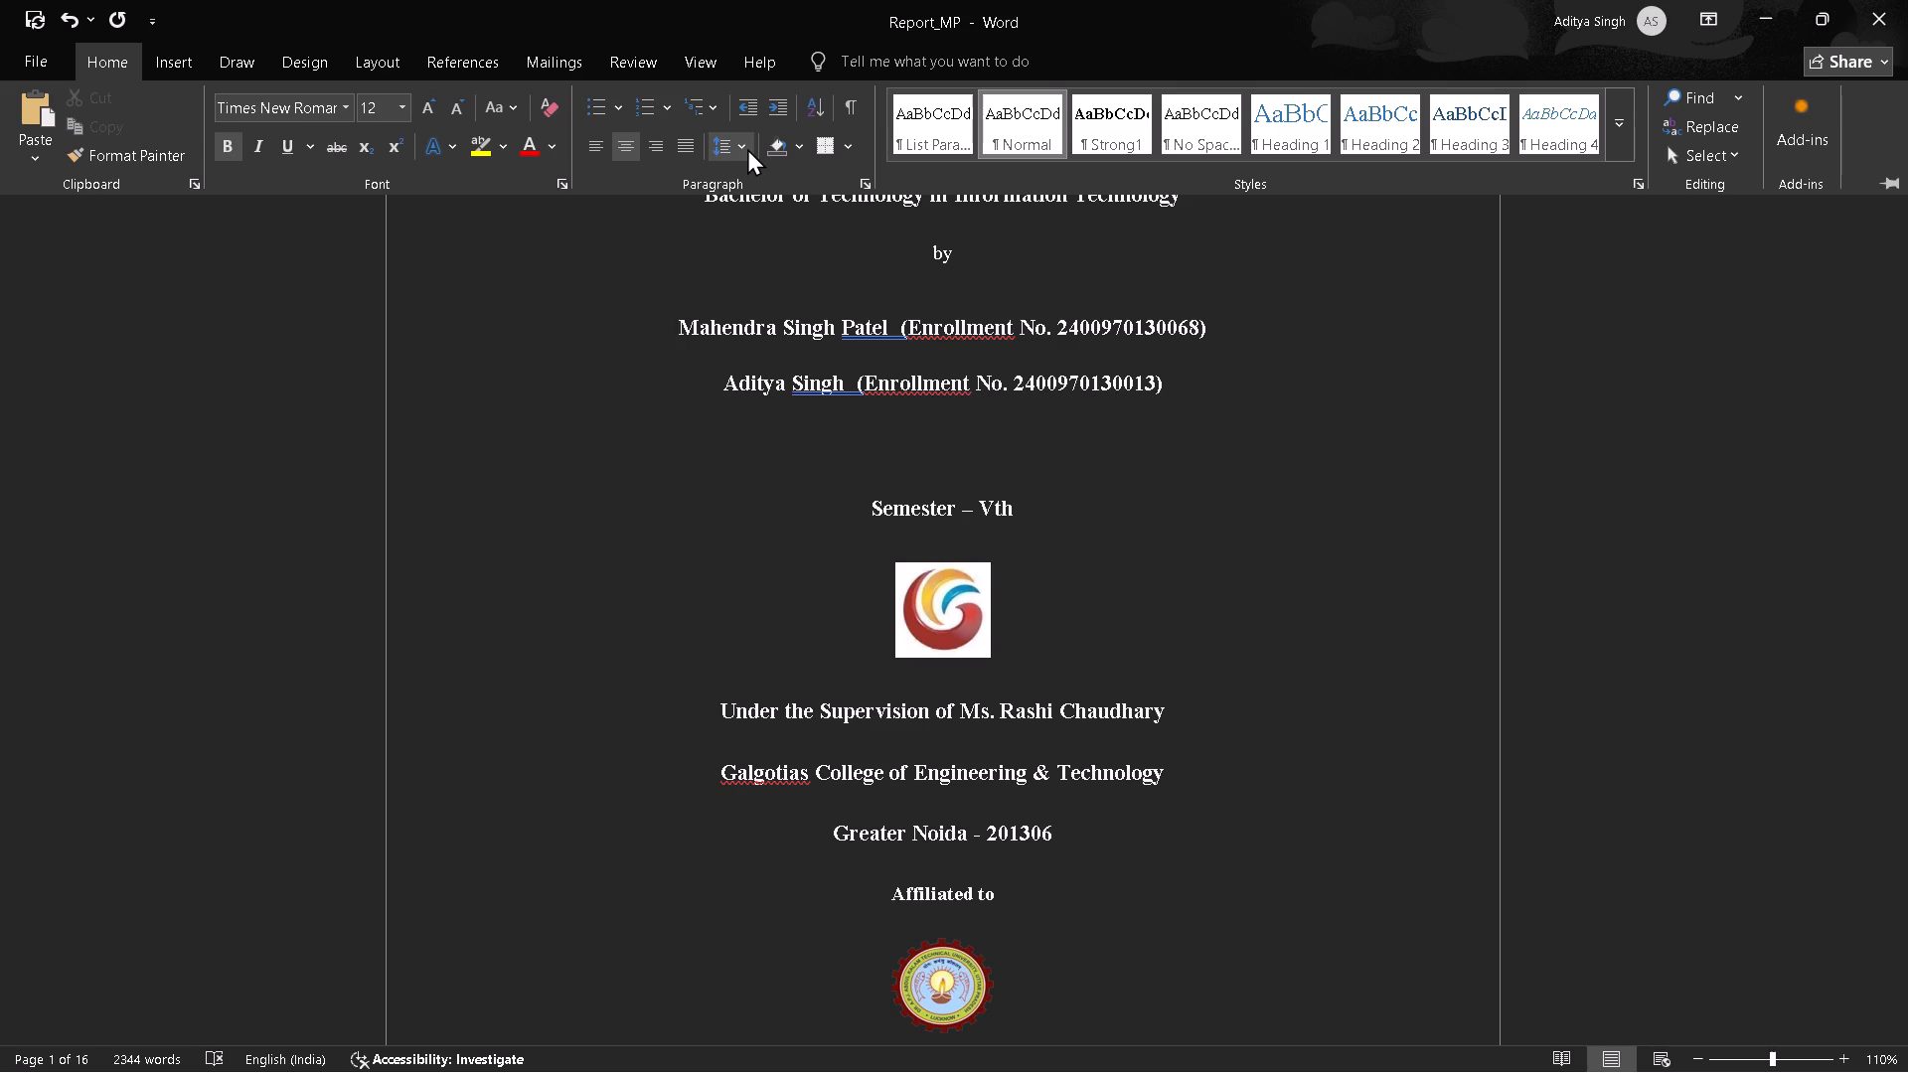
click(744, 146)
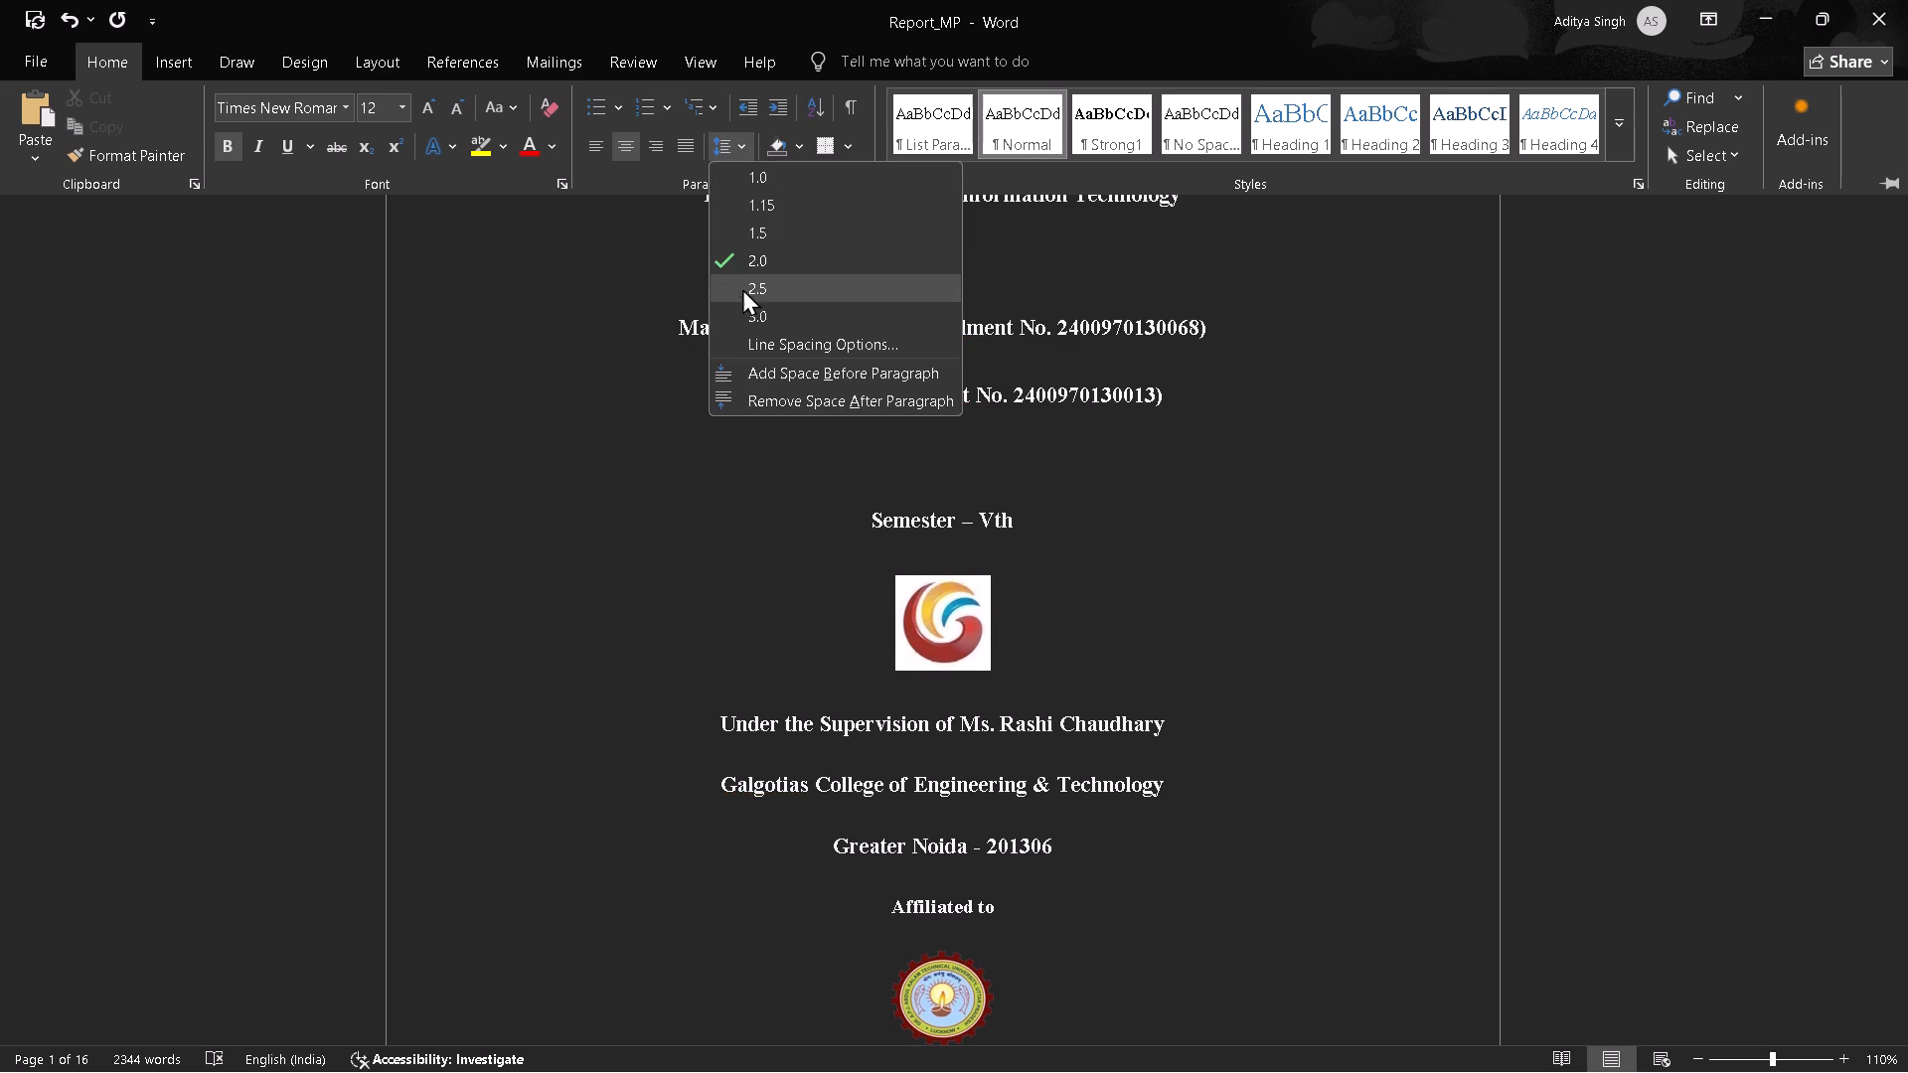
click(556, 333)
Set the line spacing of the title page content, from Project Report On through the Session line, to 1.5.
scroll(721, 592, down, 1)
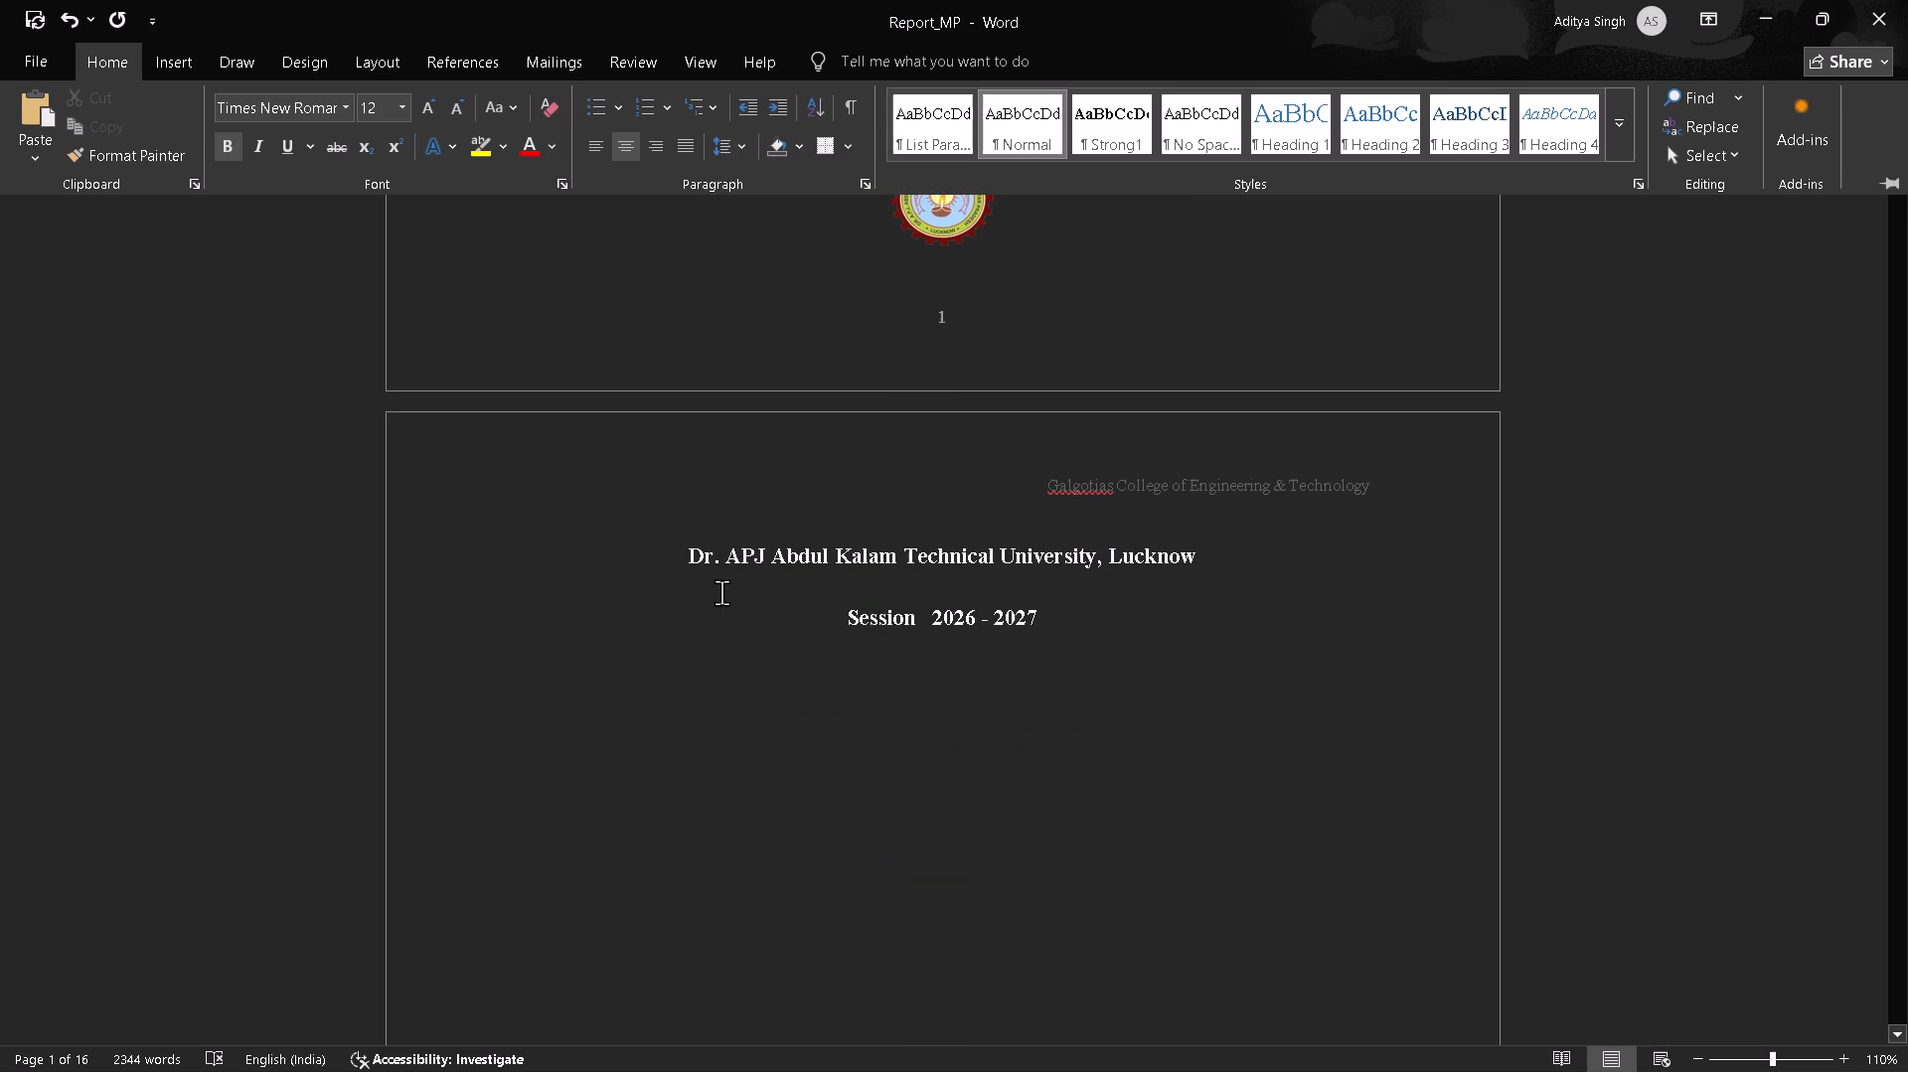
drag(1094, 648, 713, 509)
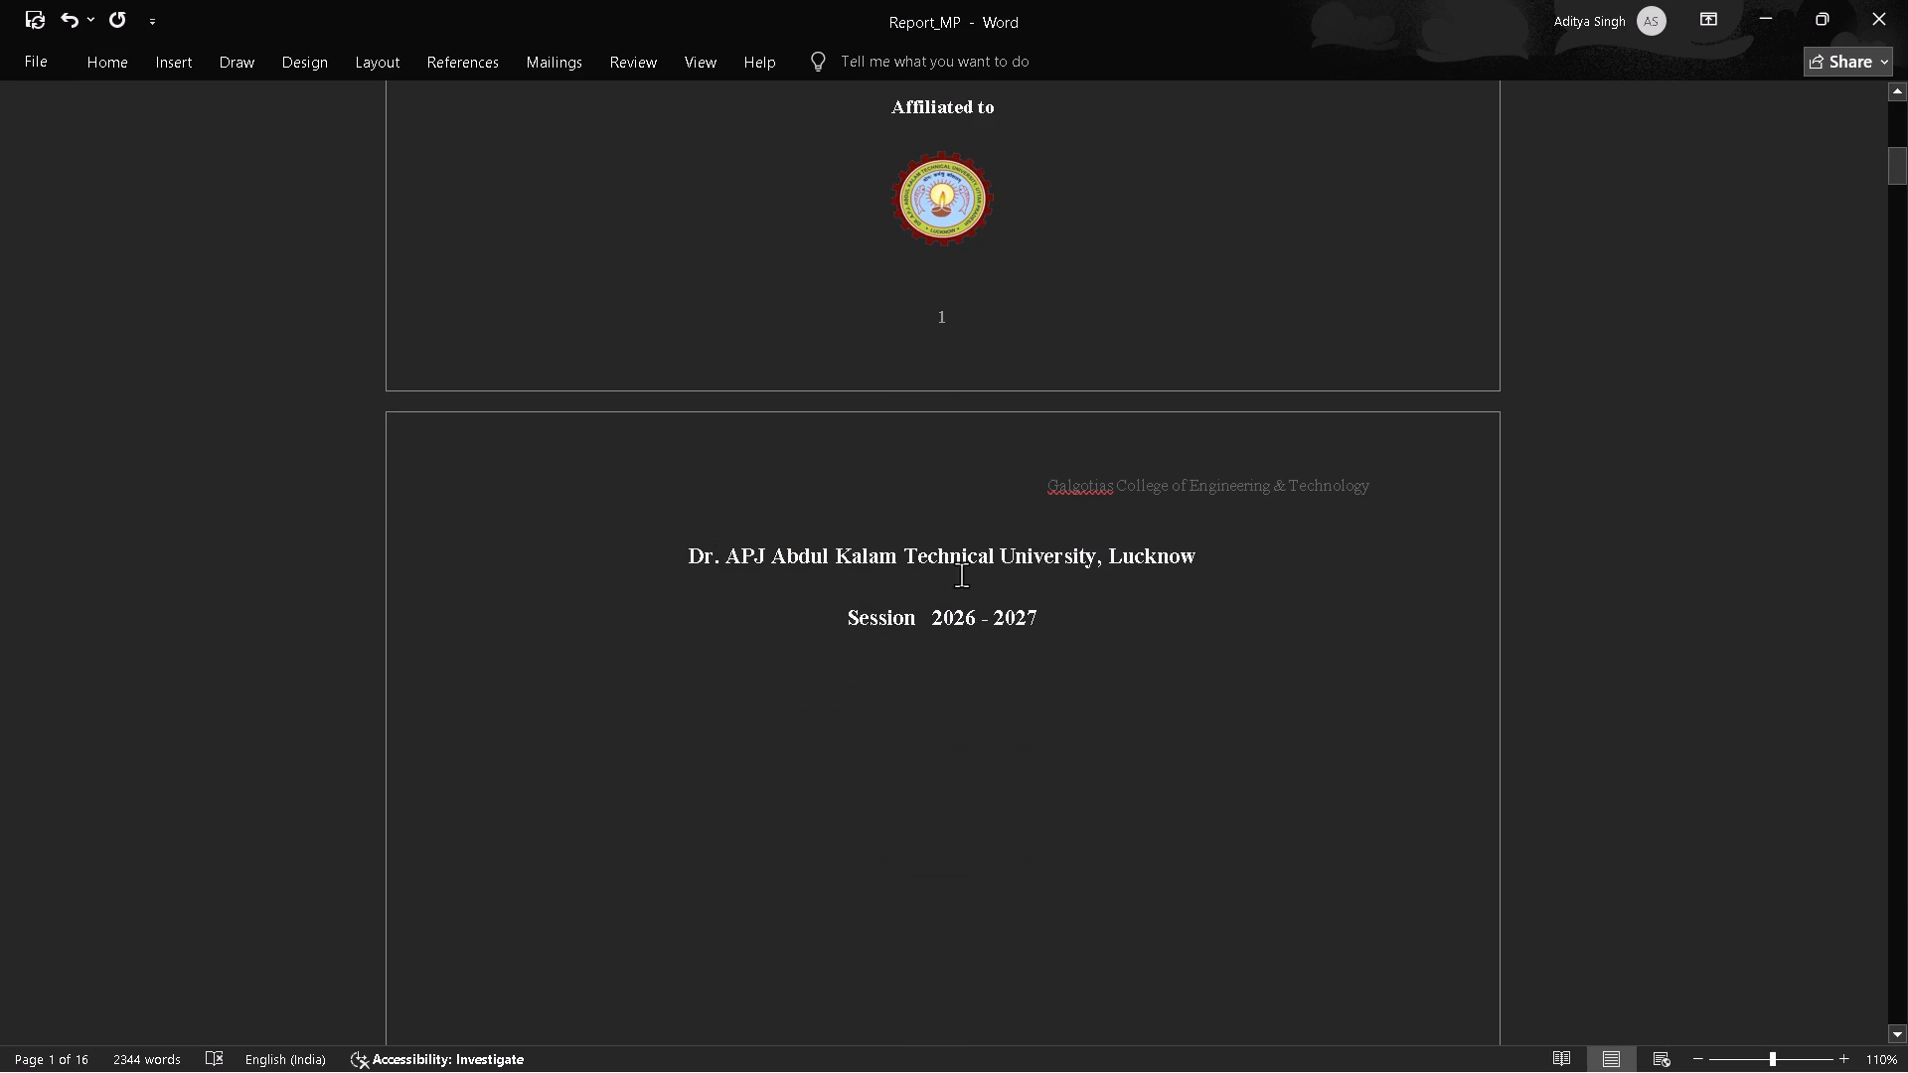
drag(1053, 619, 695, 349)
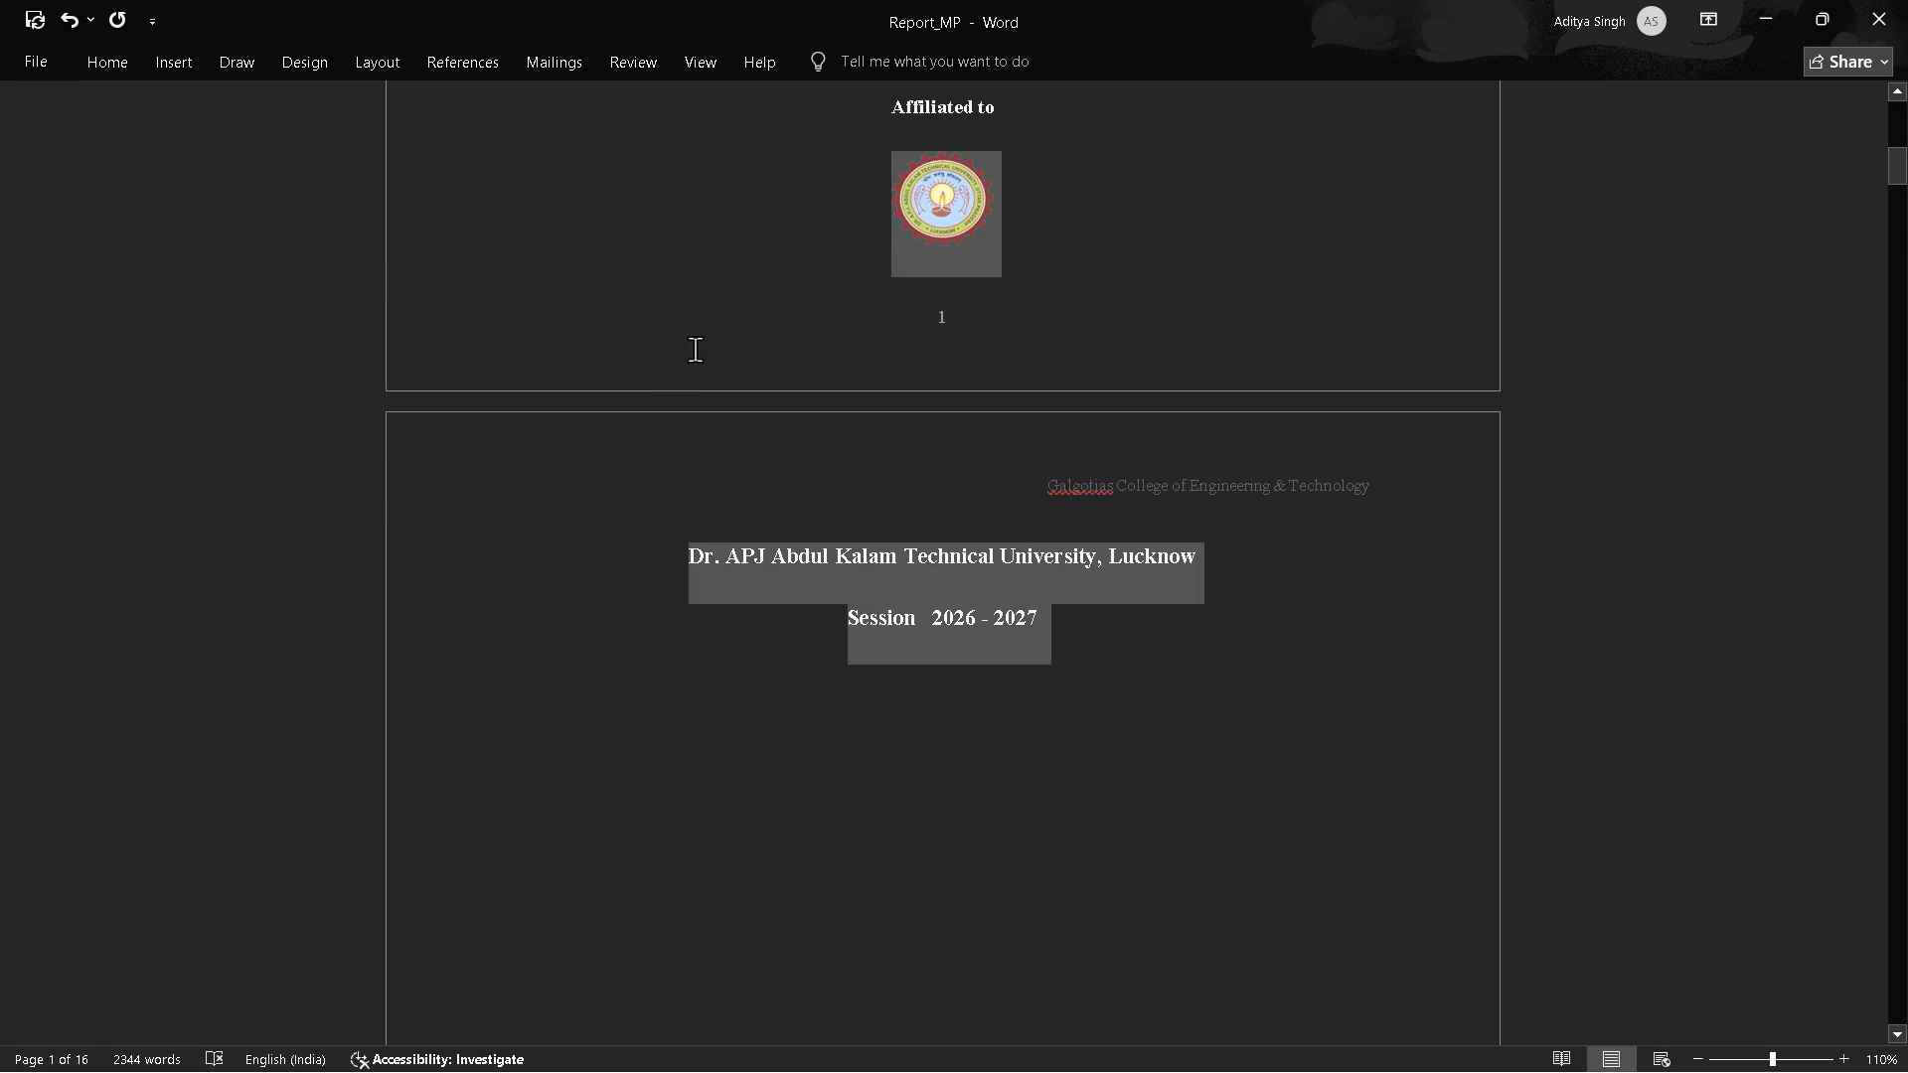
drag(695, 349, 844, 83)
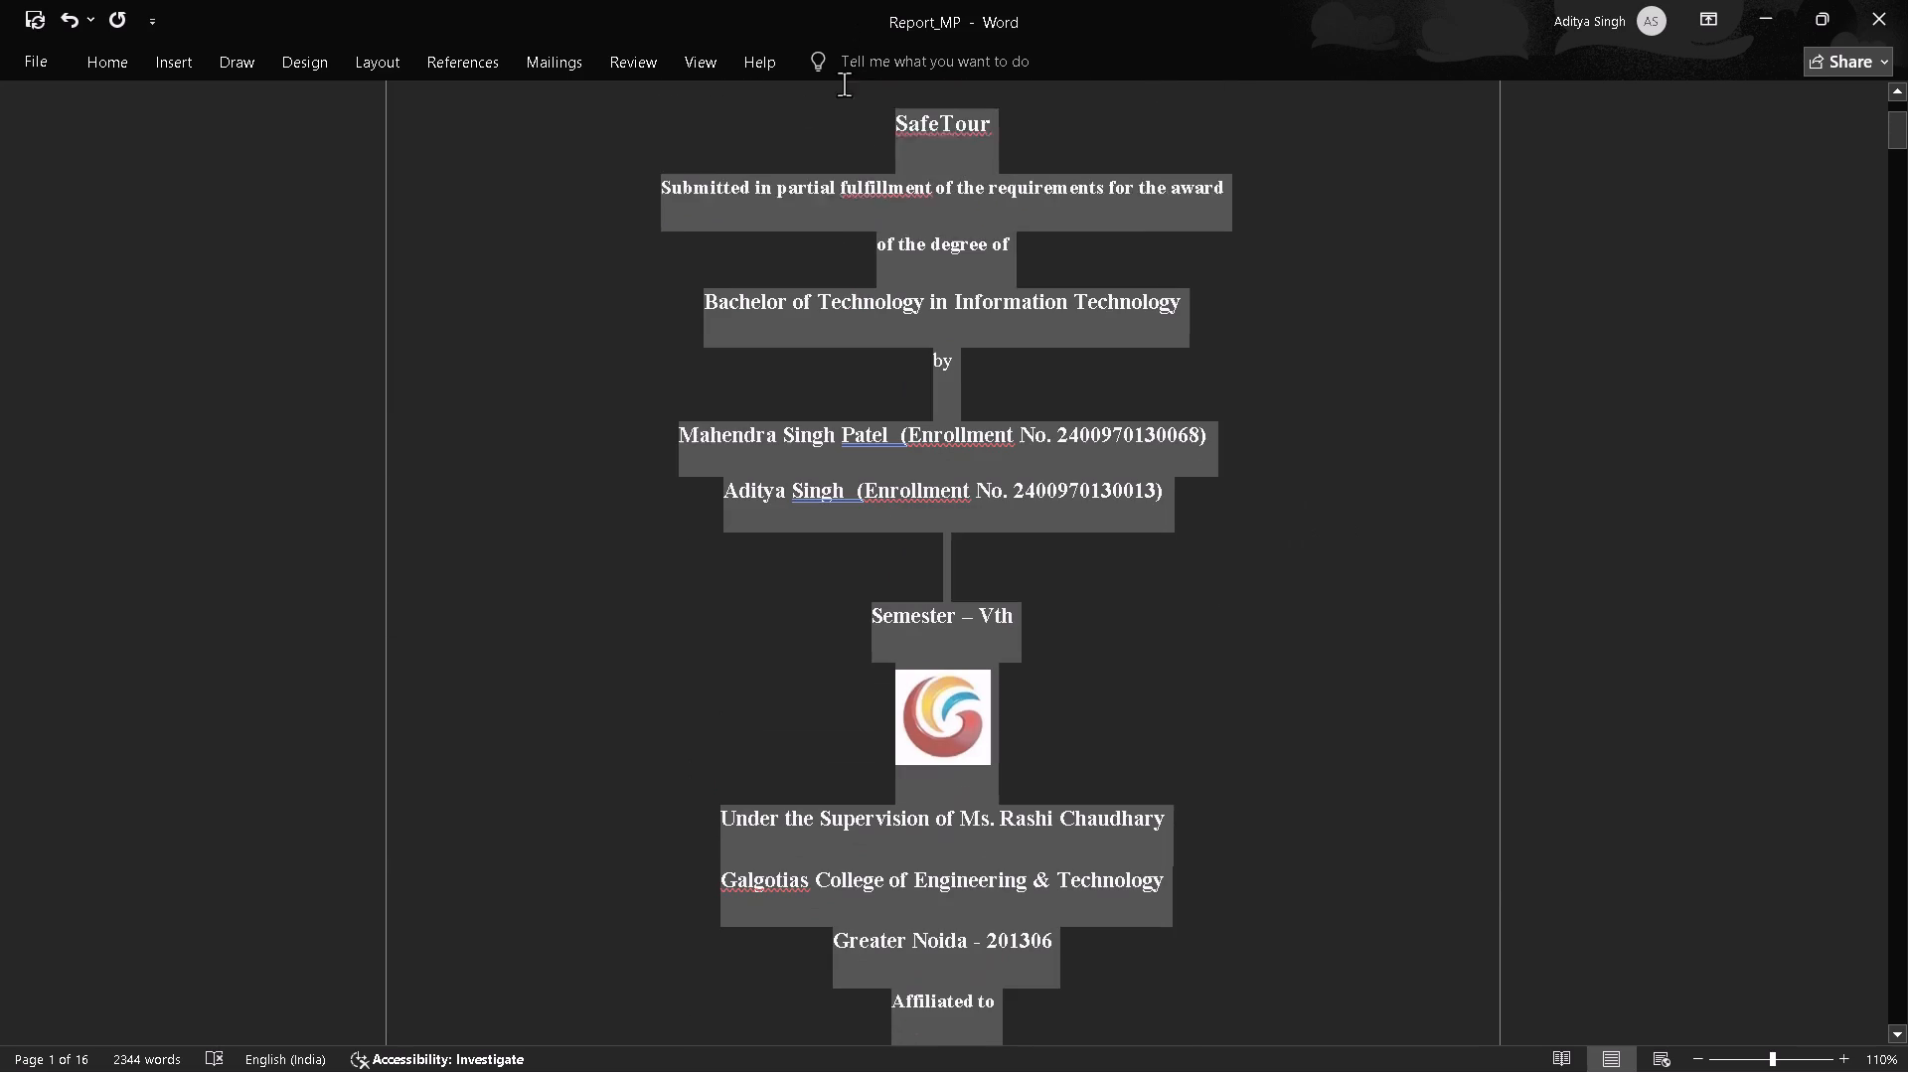
drag(844, 83, 775, 387)
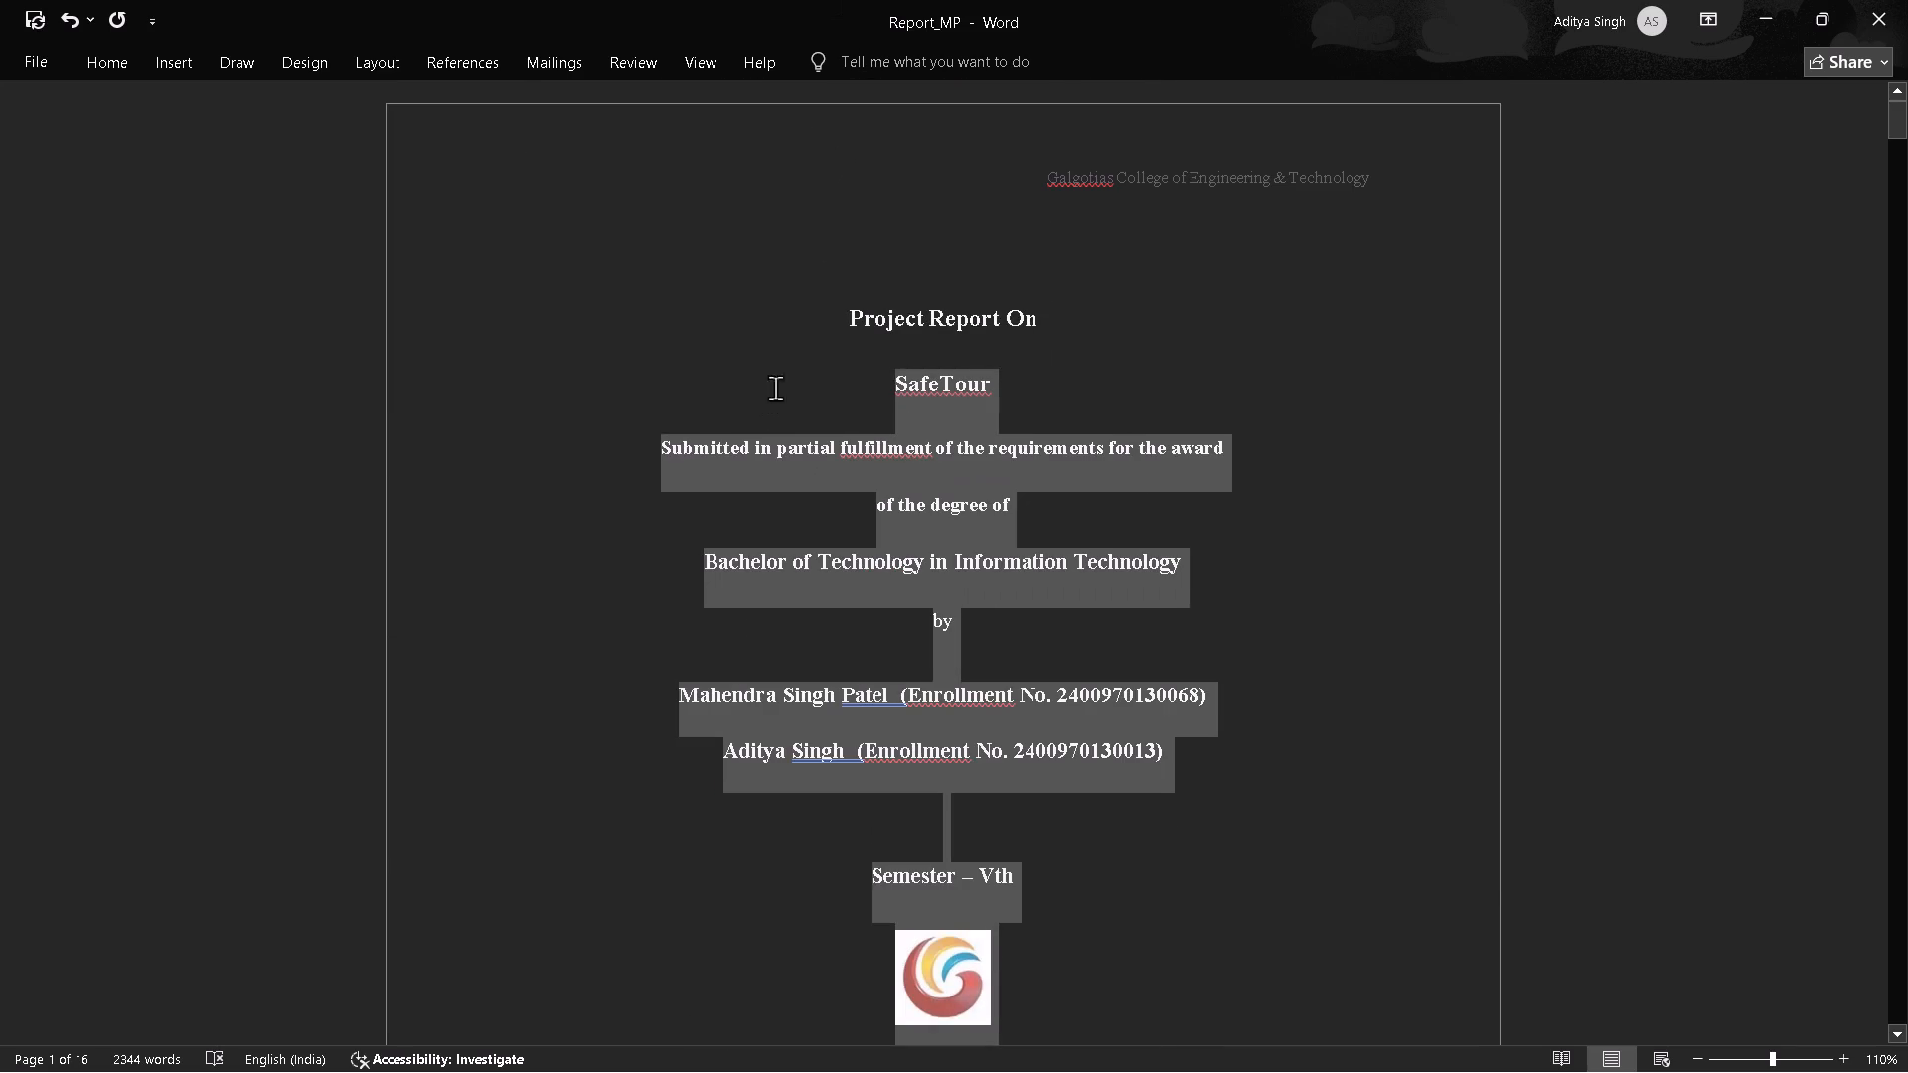
drag(775, 387, 799, 332)
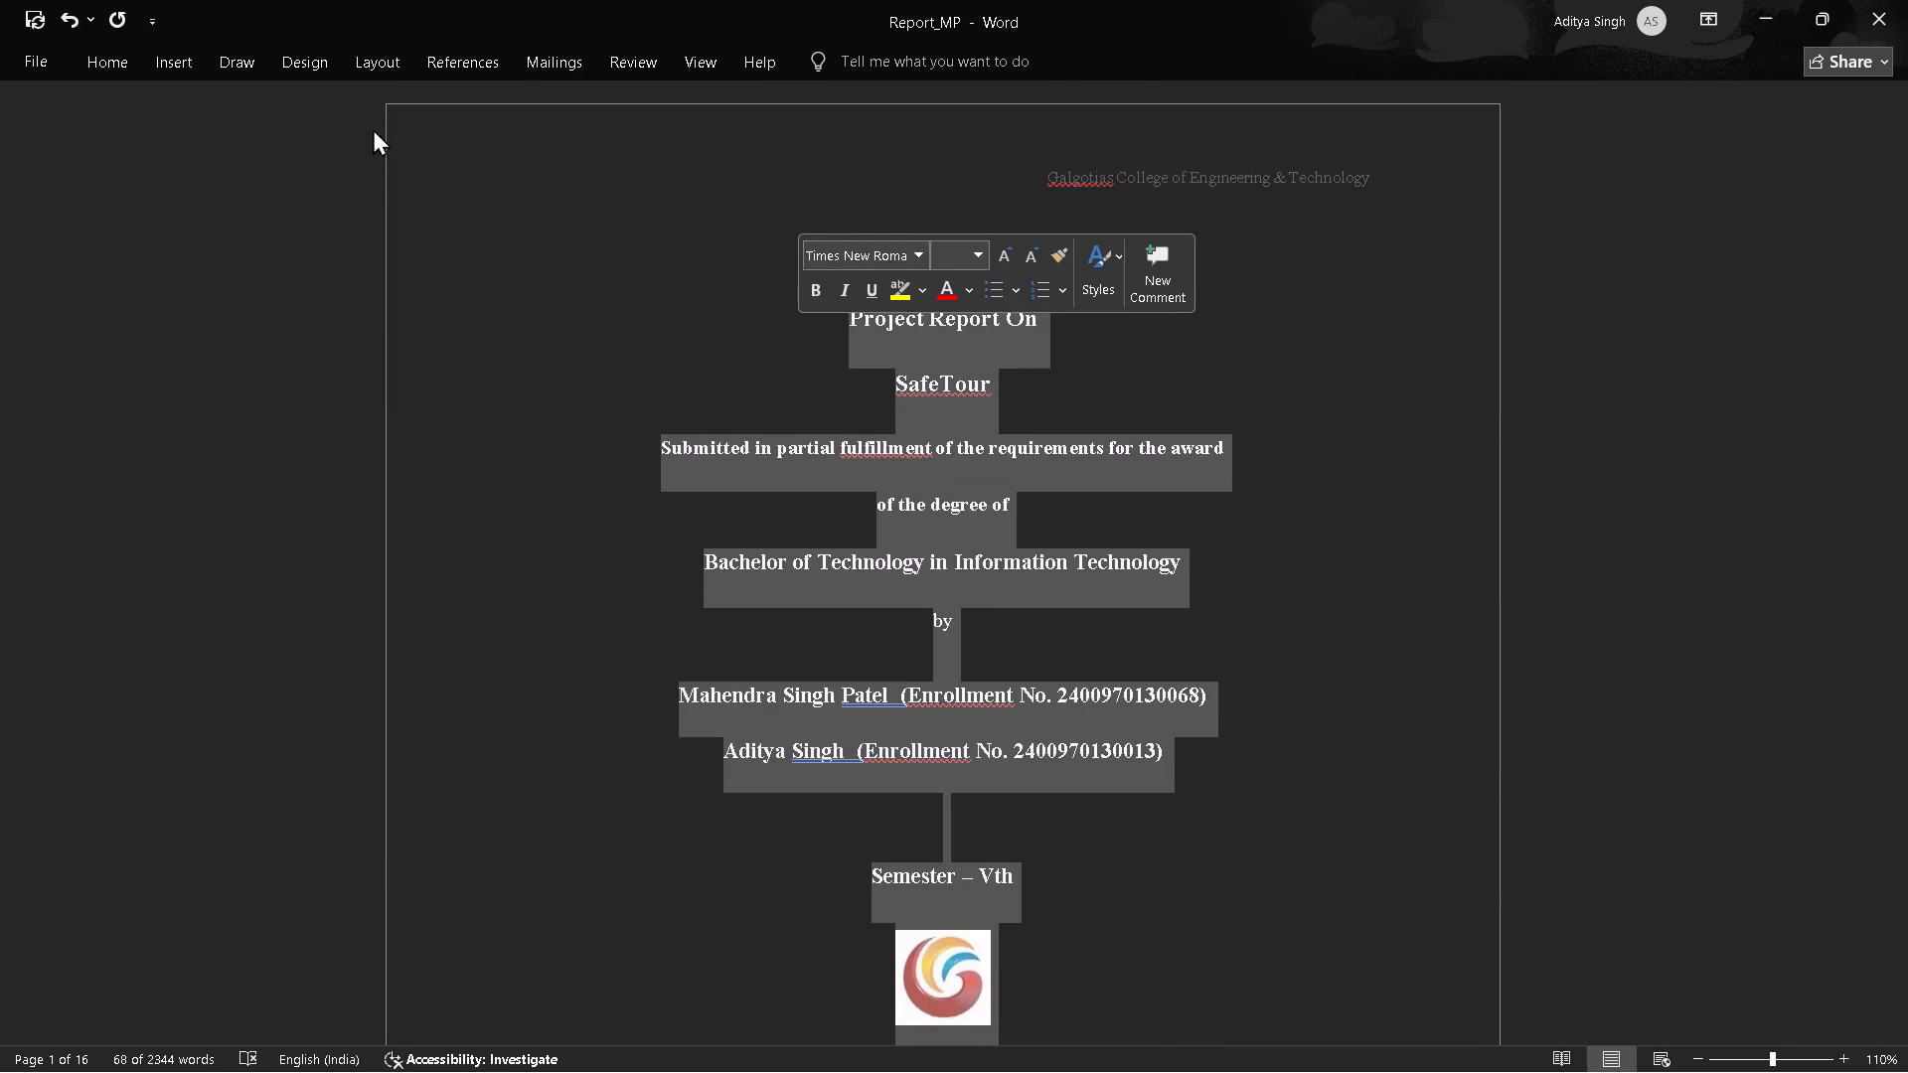
click(110, 52)
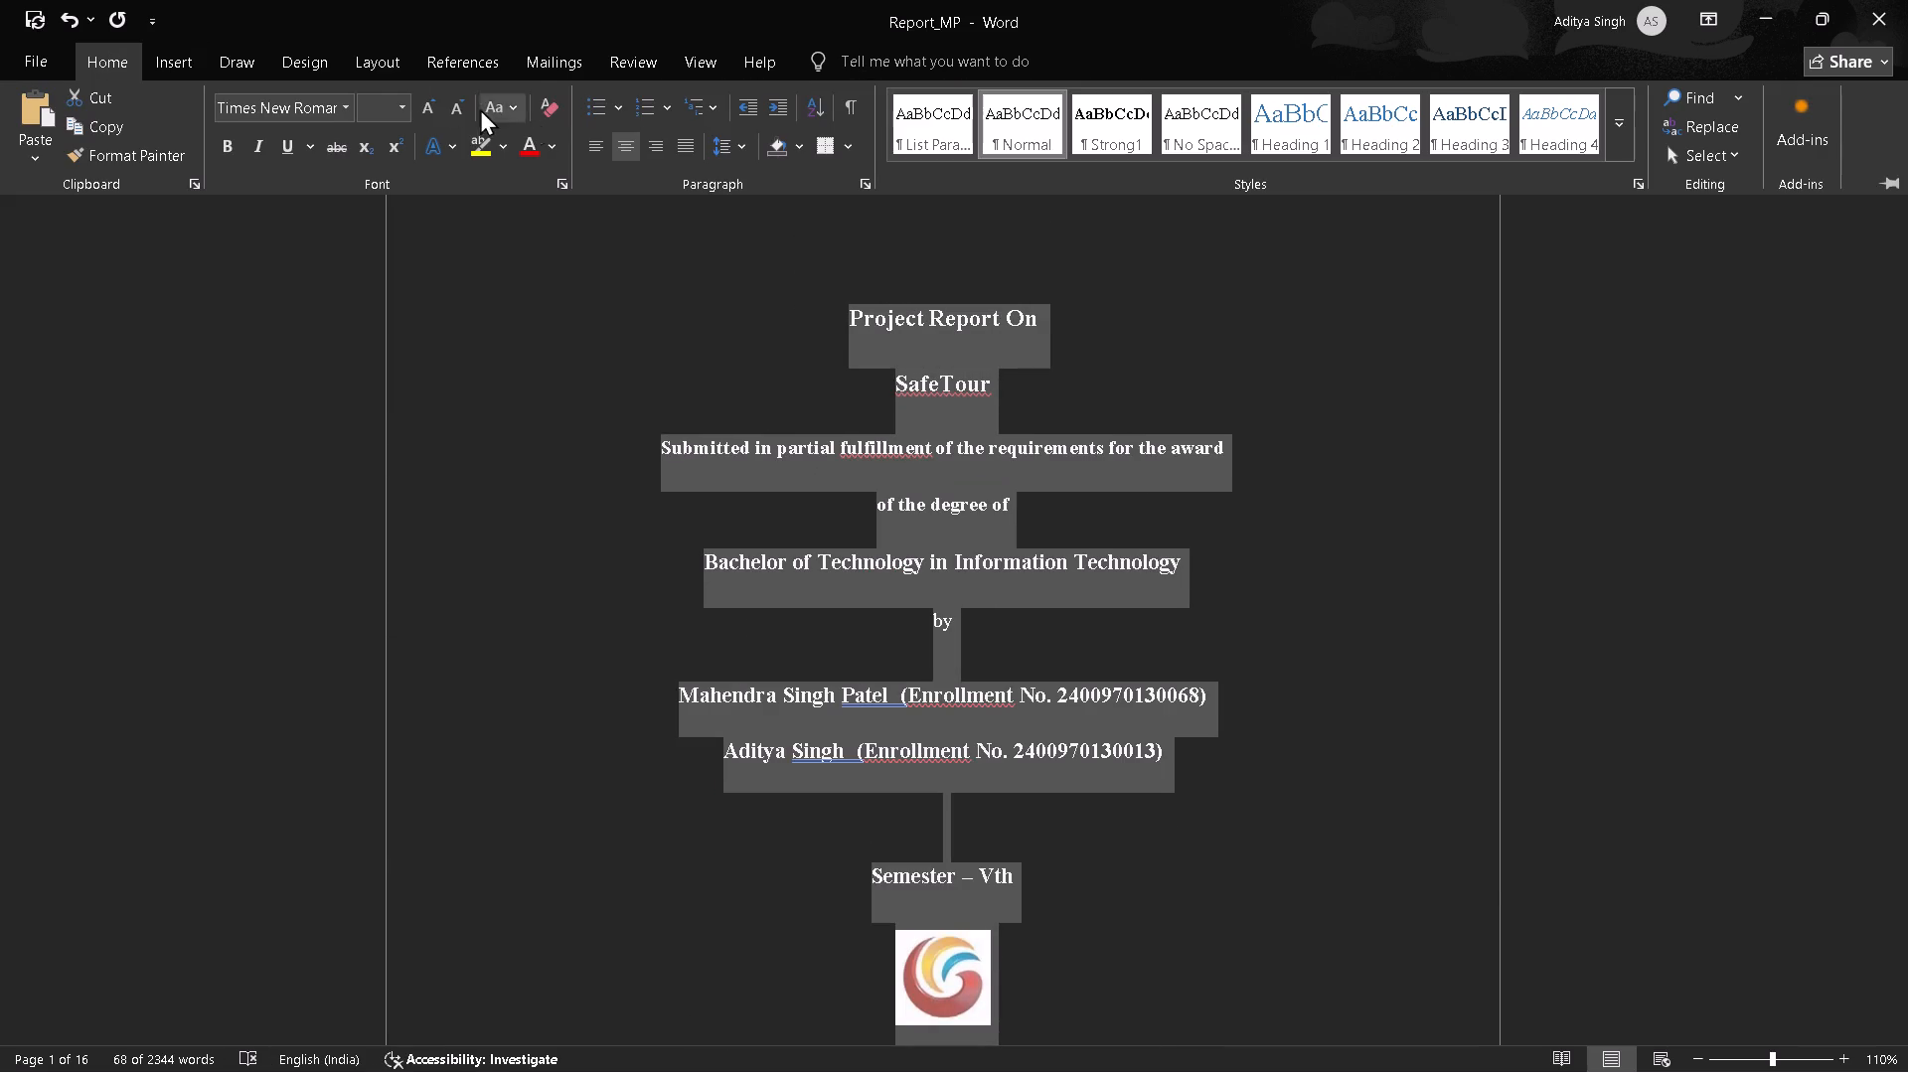
click(748, 139)
click(762, 221)
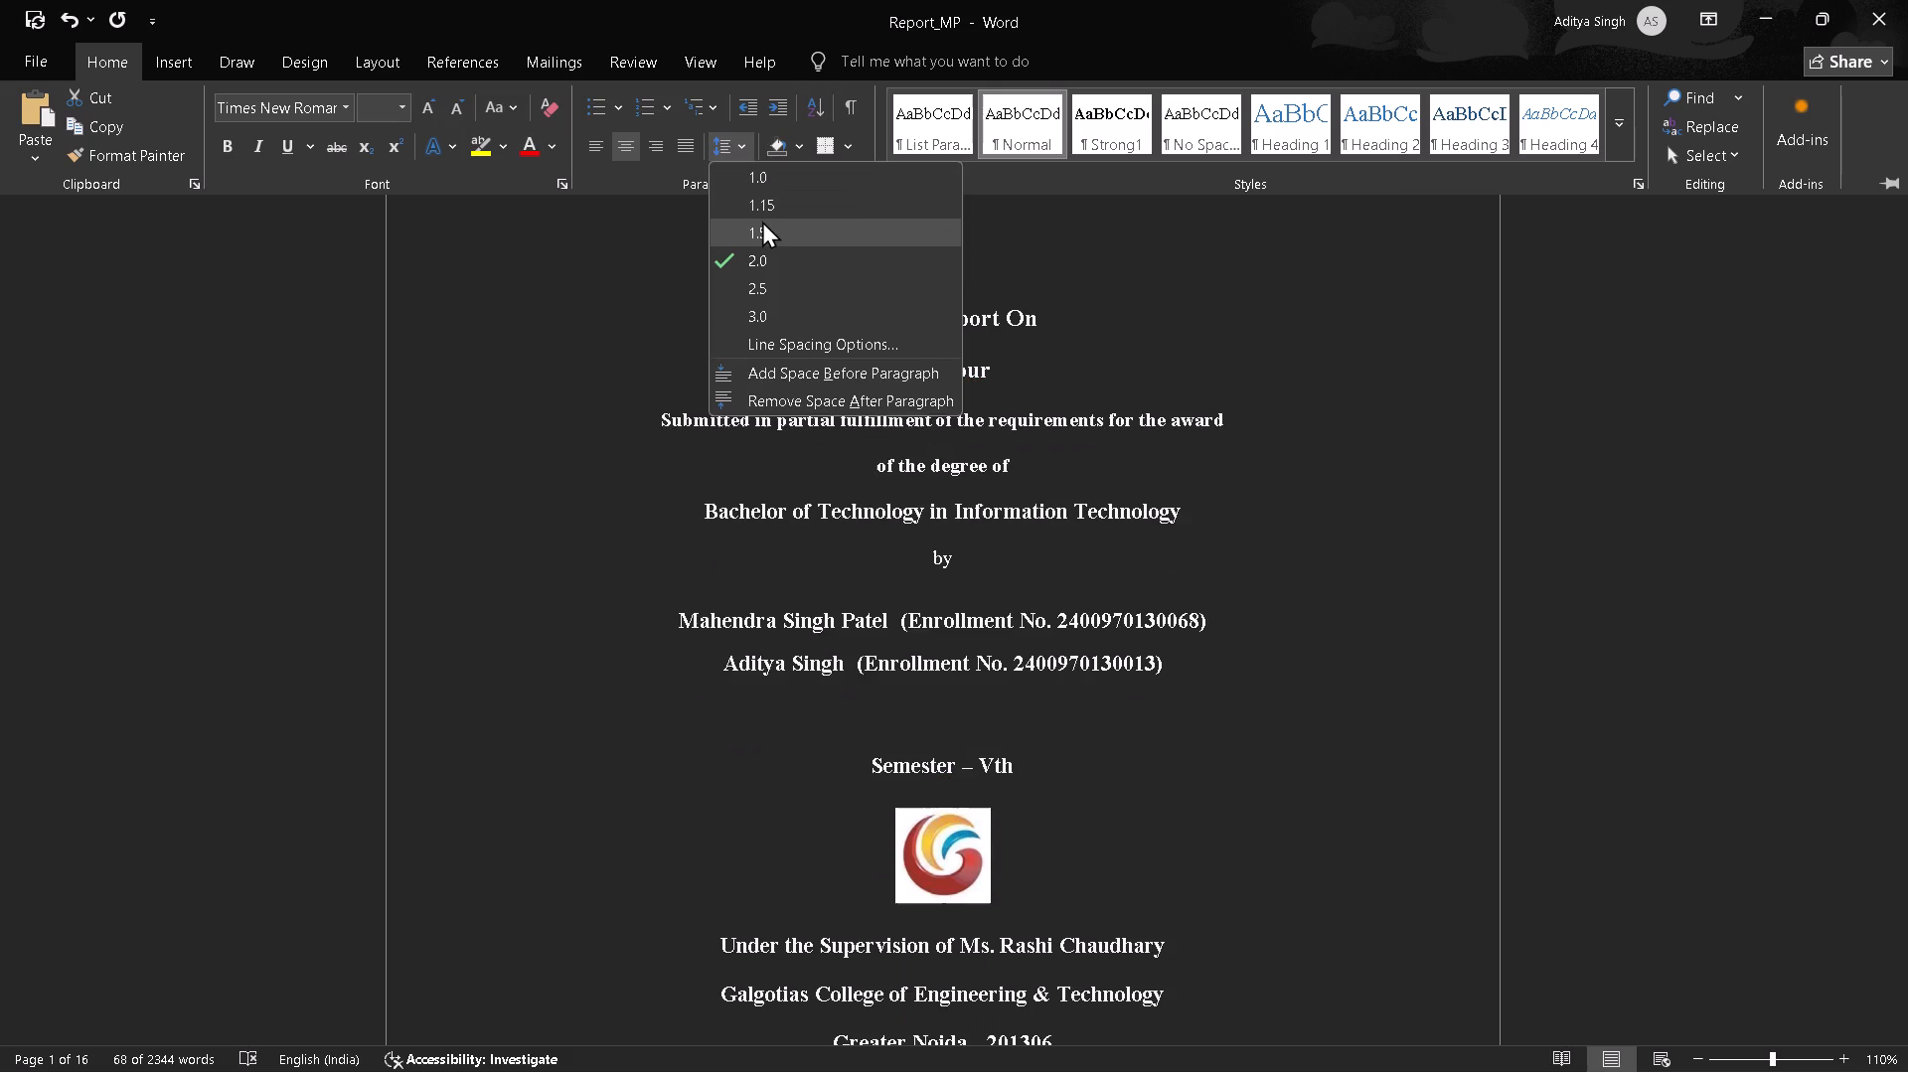
click(1393, 562)
Check how the title page content fits on its page and how the Certificate page follows it.
scroll(1393, 562, down, 1)
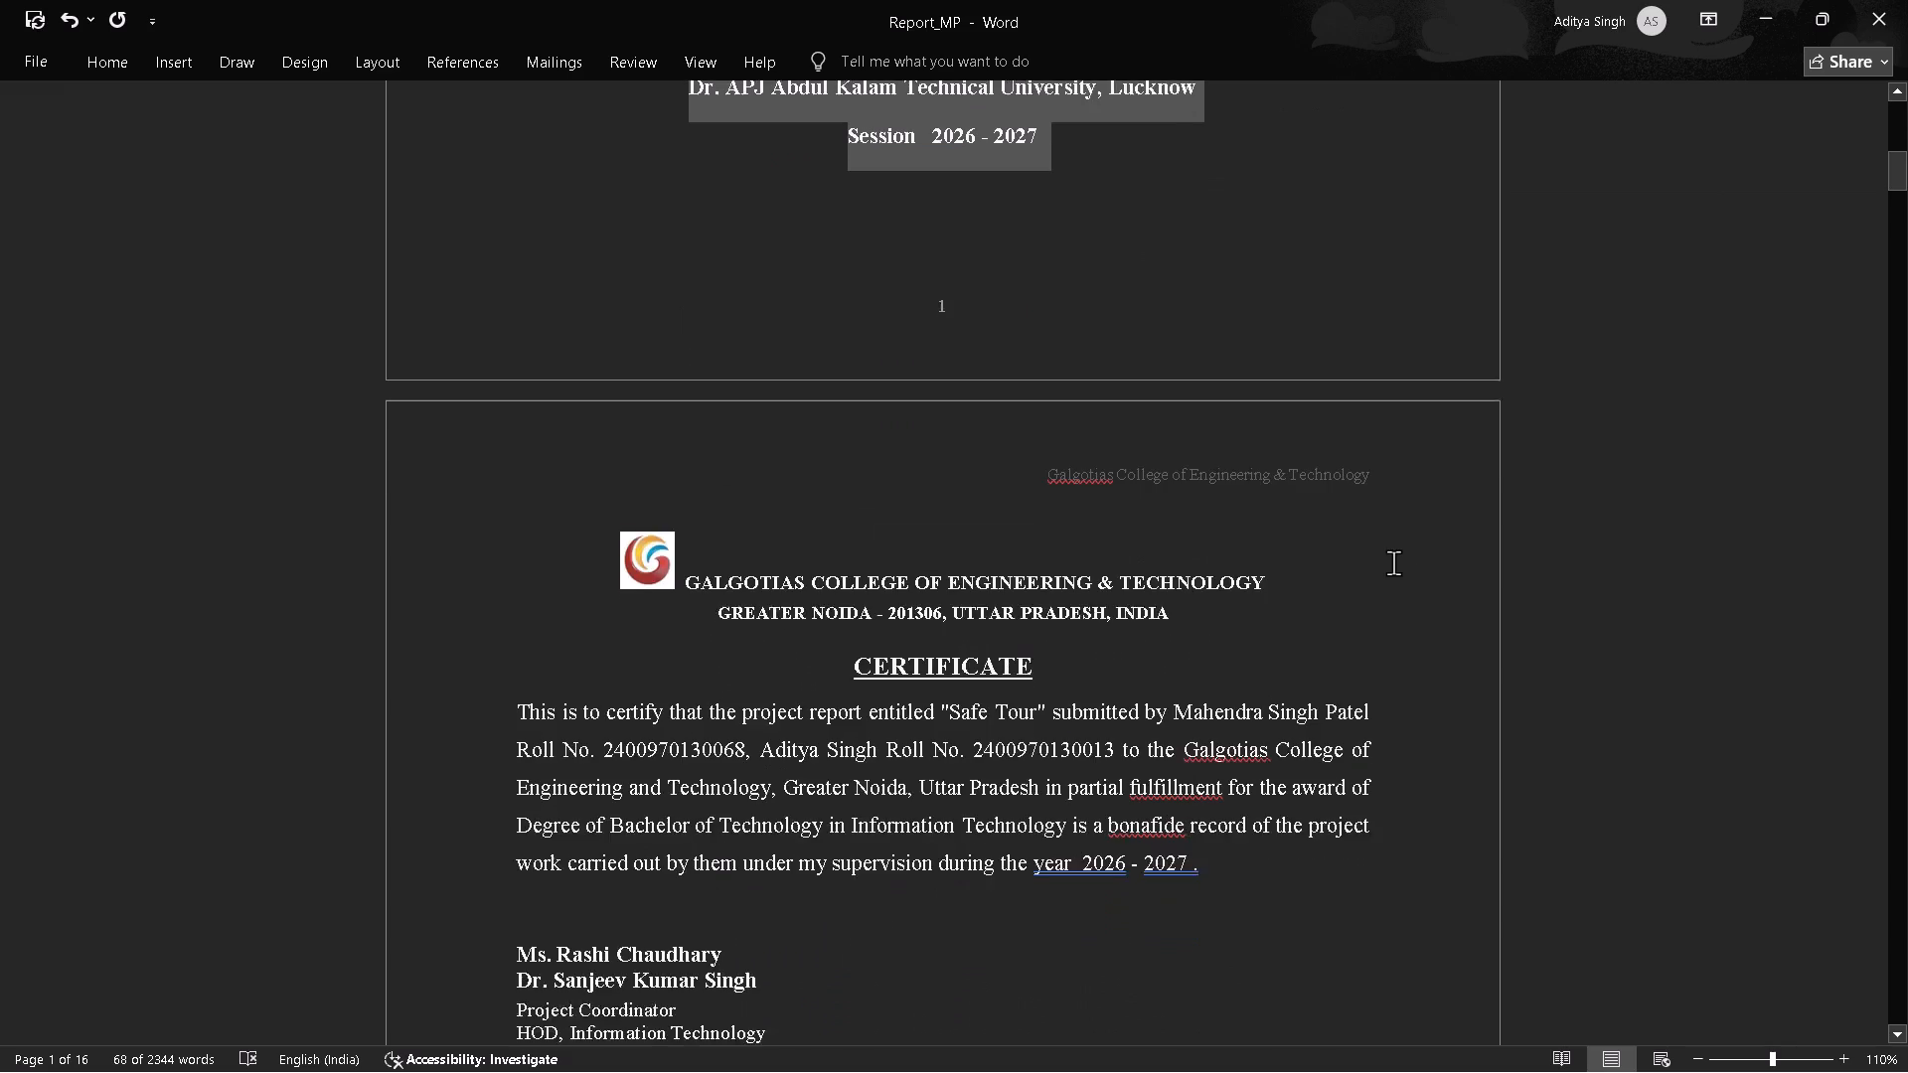
scroll(1393, 562, down, 1)
click(1303, 403)
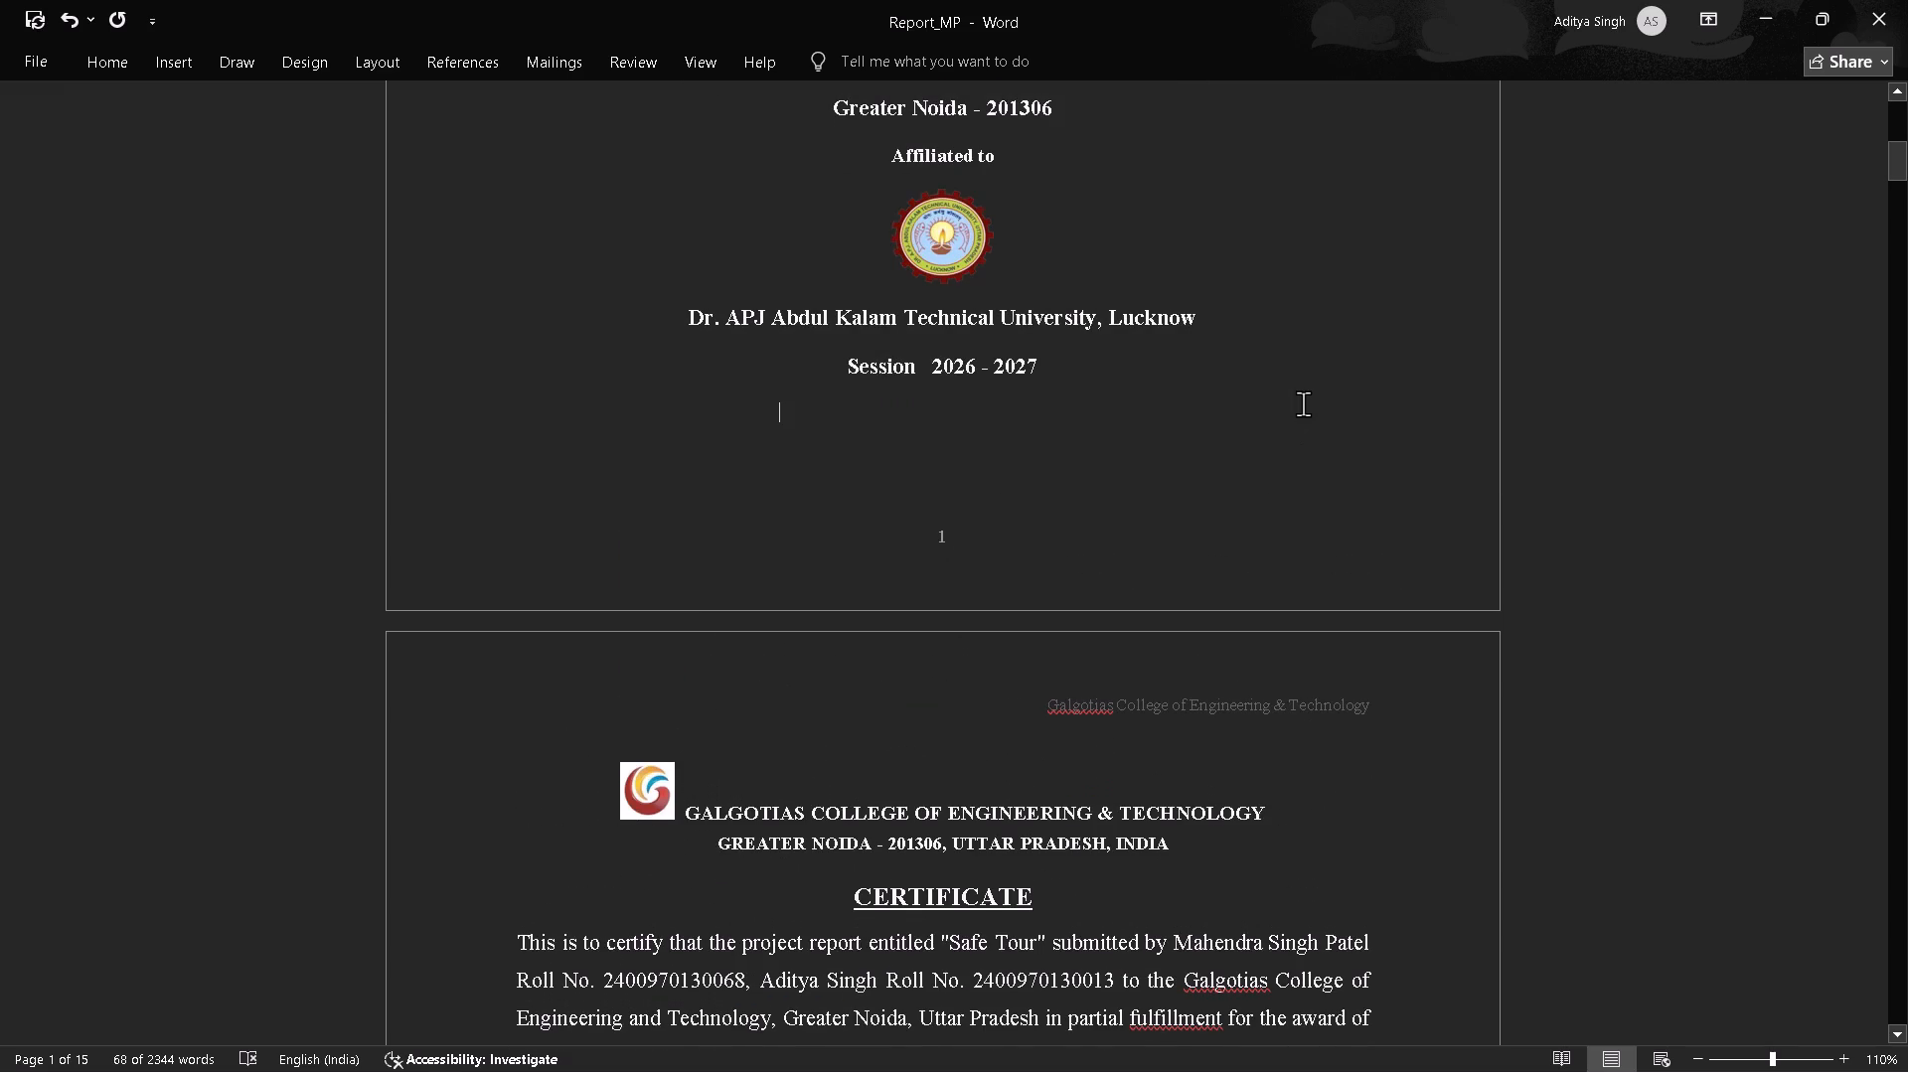
scroll(1303, 403, down, 2)
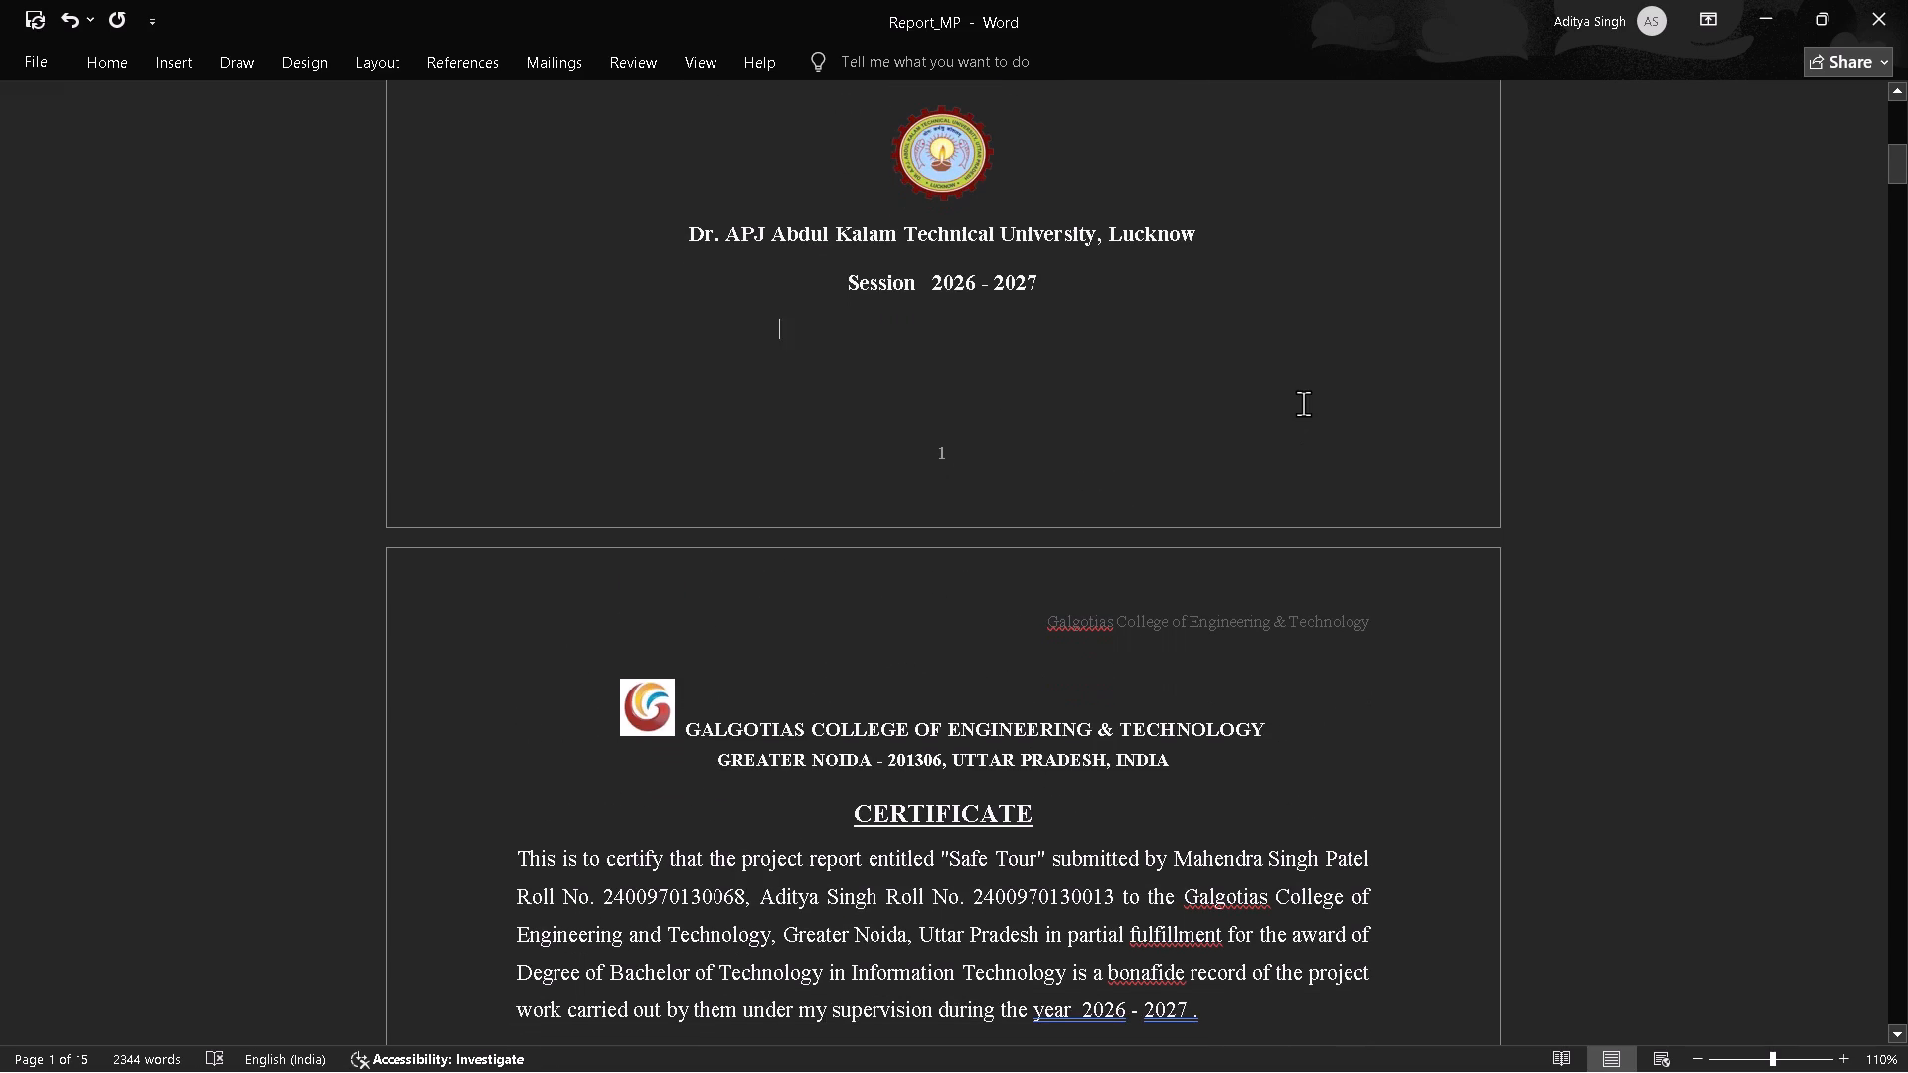
scroll(1303, 403, down, 1)
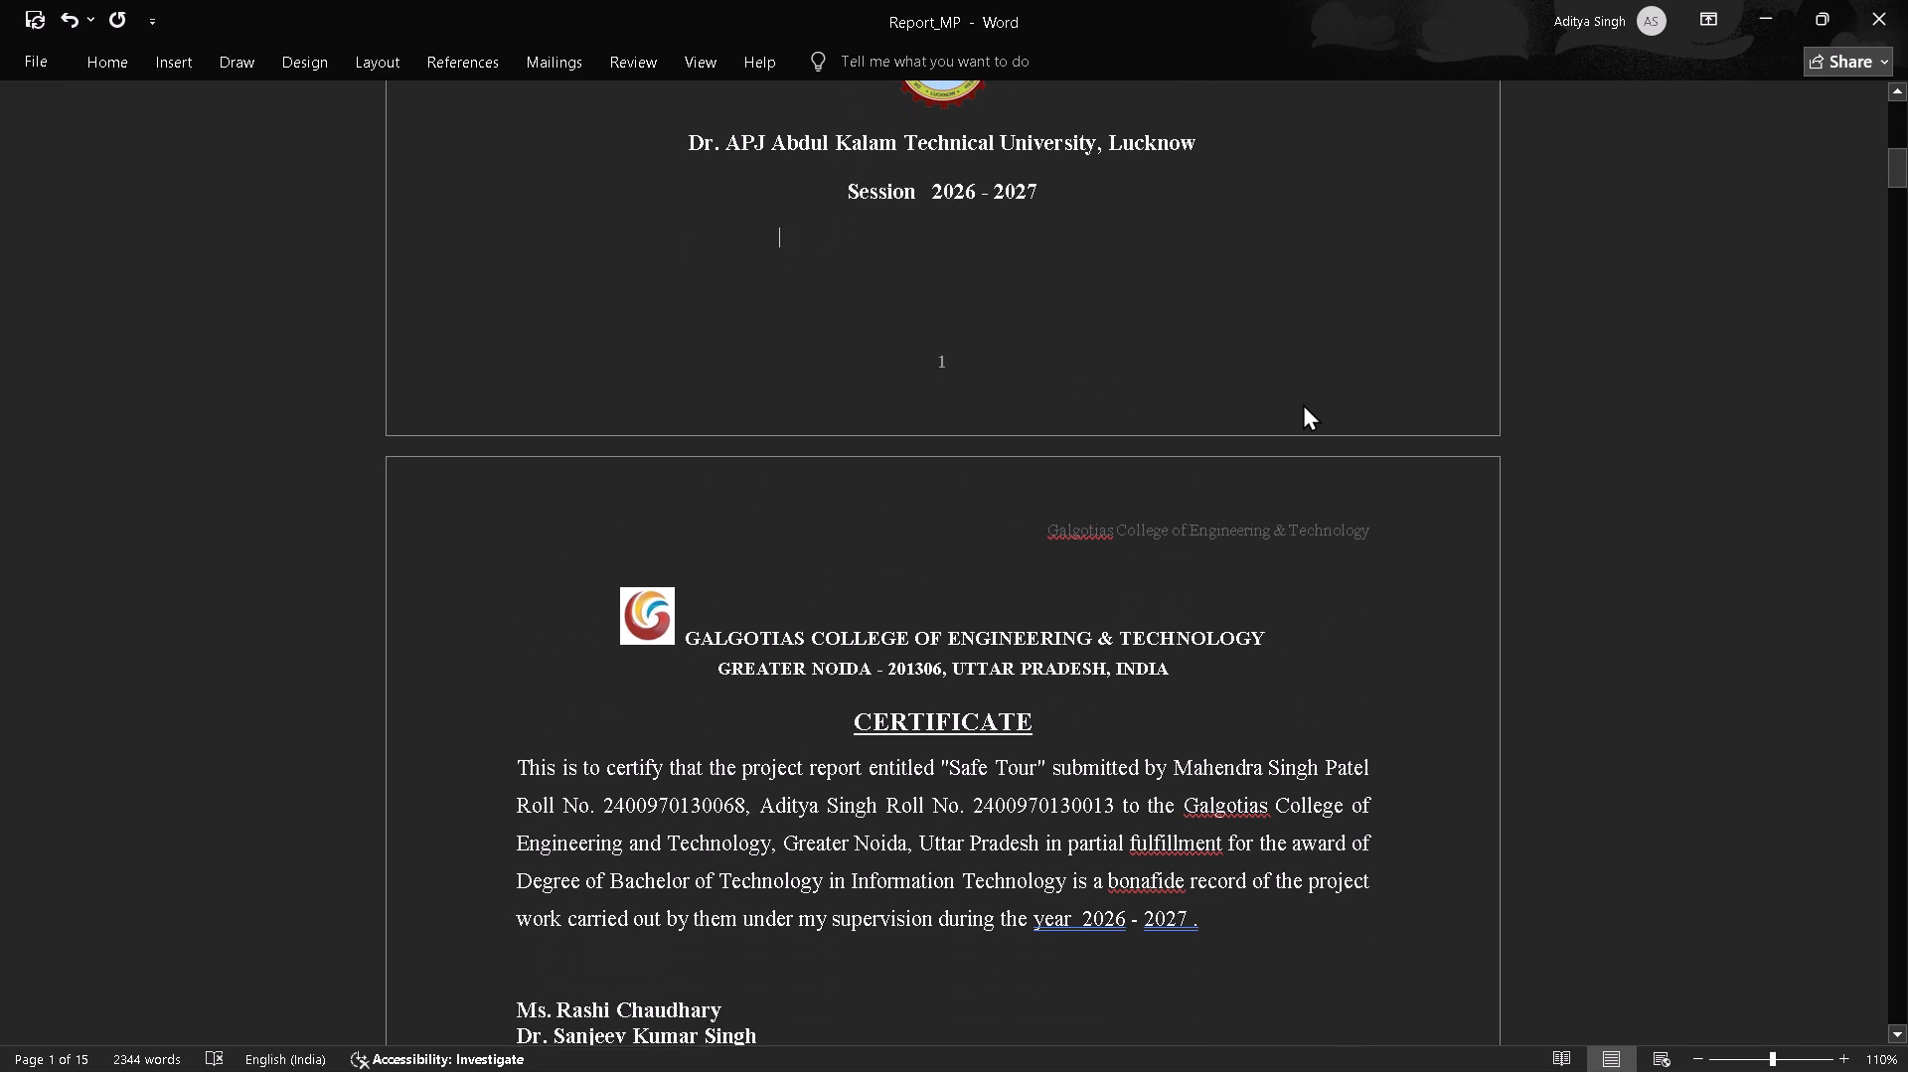
scroll(809, 515, right, 1)
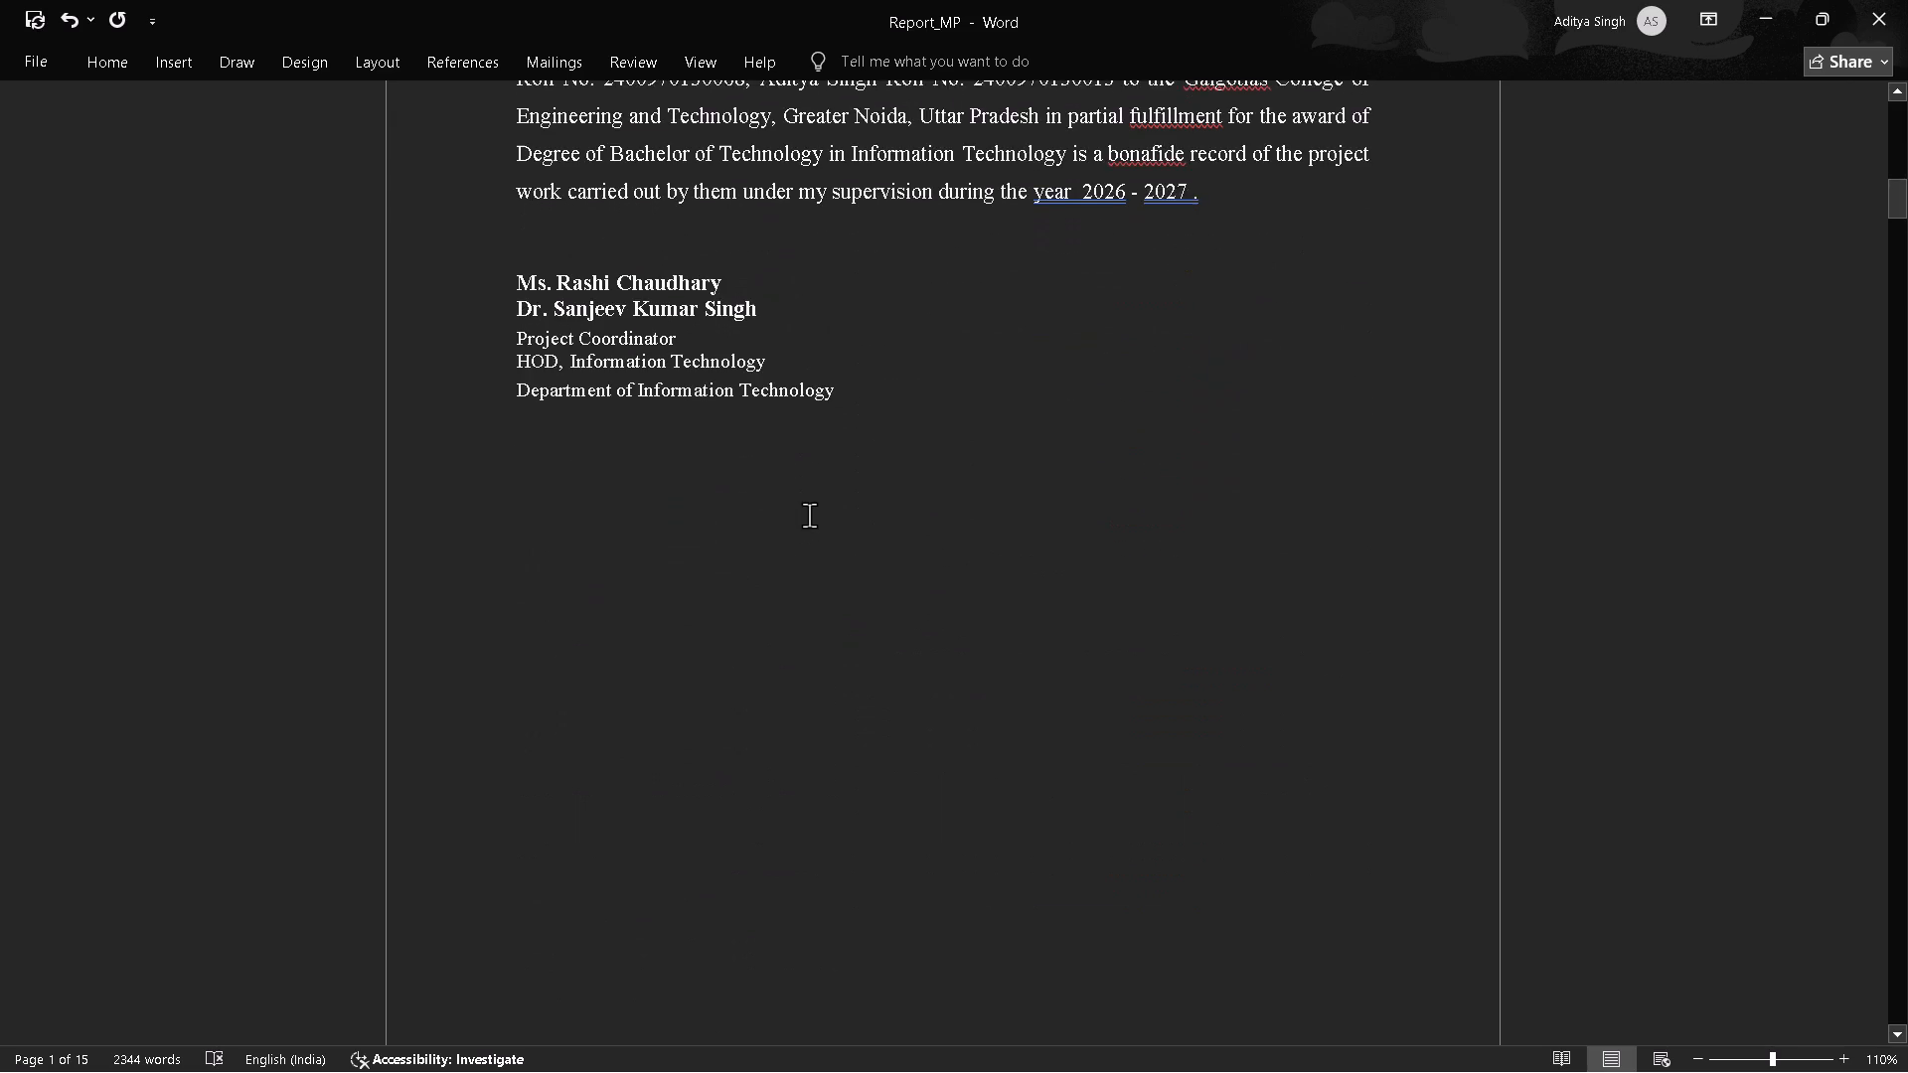
scroll(809, 515, right, 1)
scroll(809, 515, up, 1)
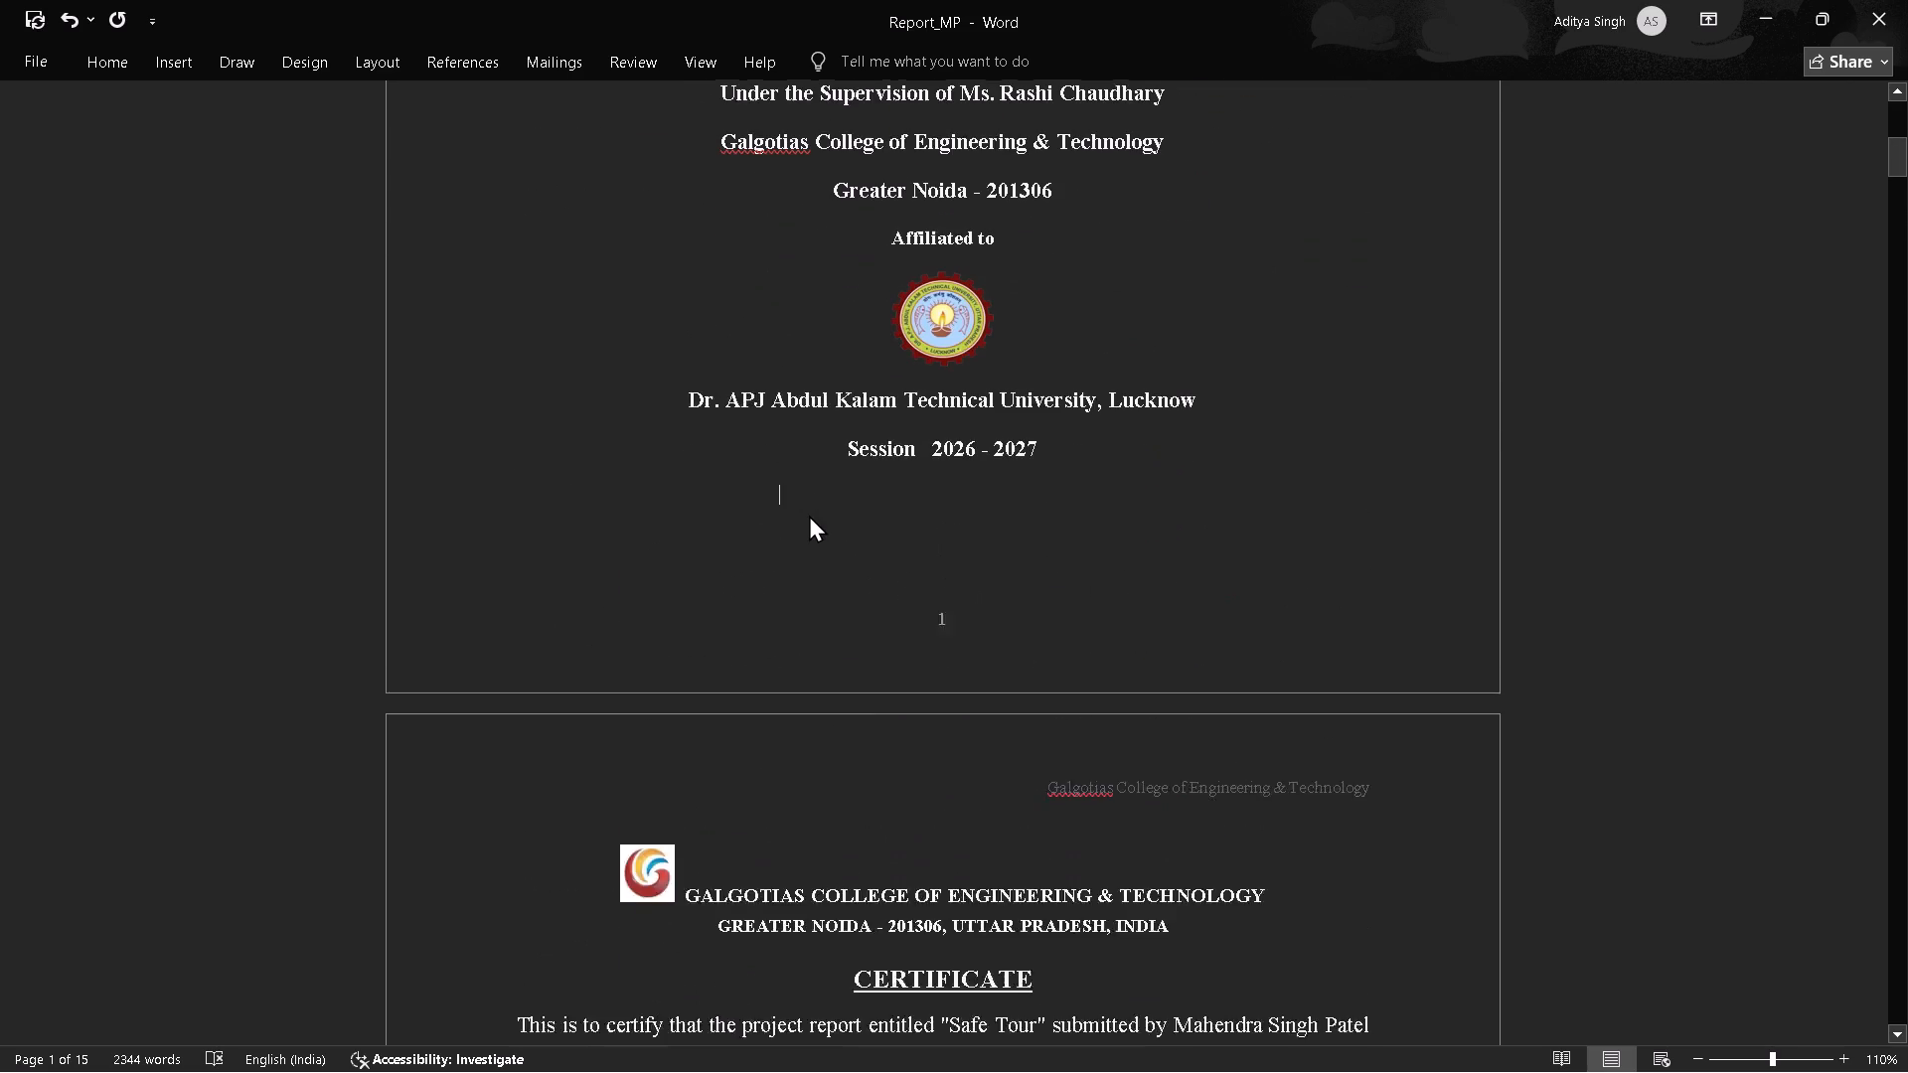
scroll(809, 515, up, 1)
click(1271, 508)
scroll(1271, 508, up, 1)
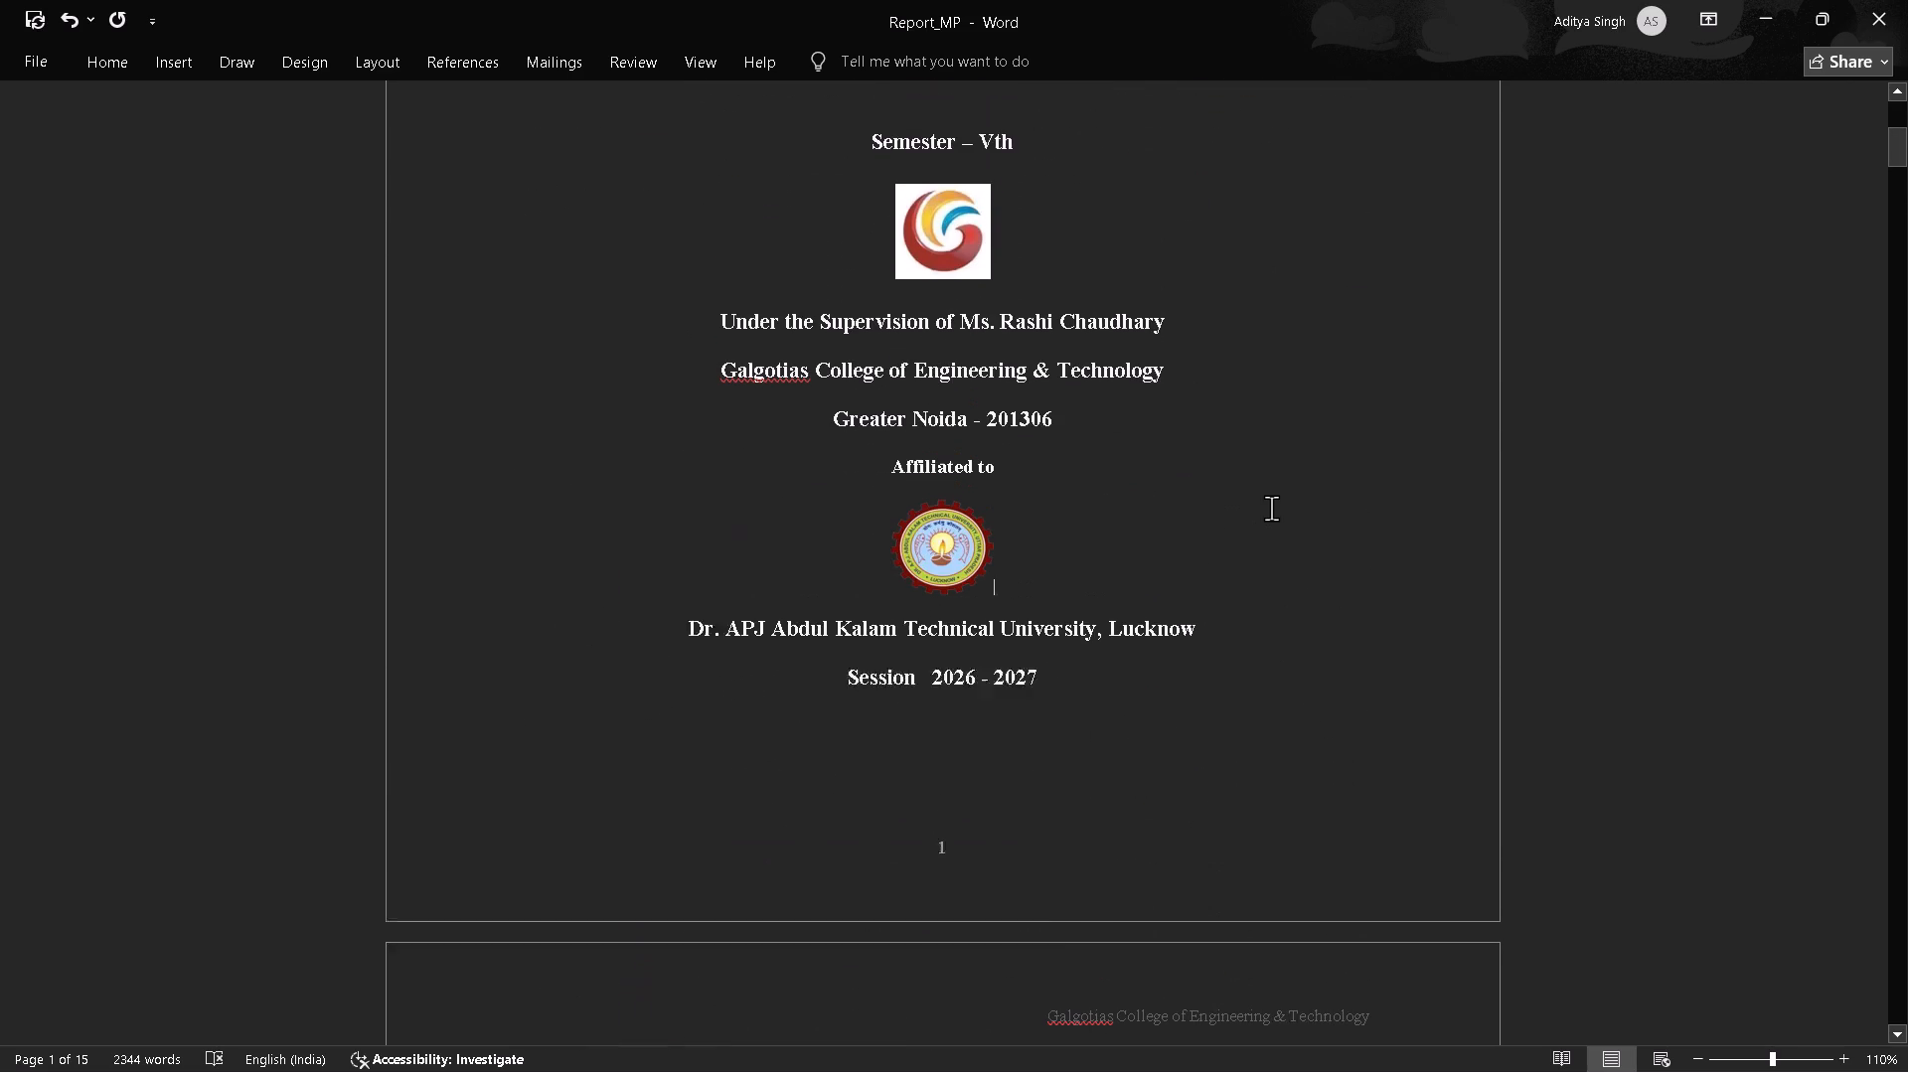
scroll(1271, 508, up, 1)
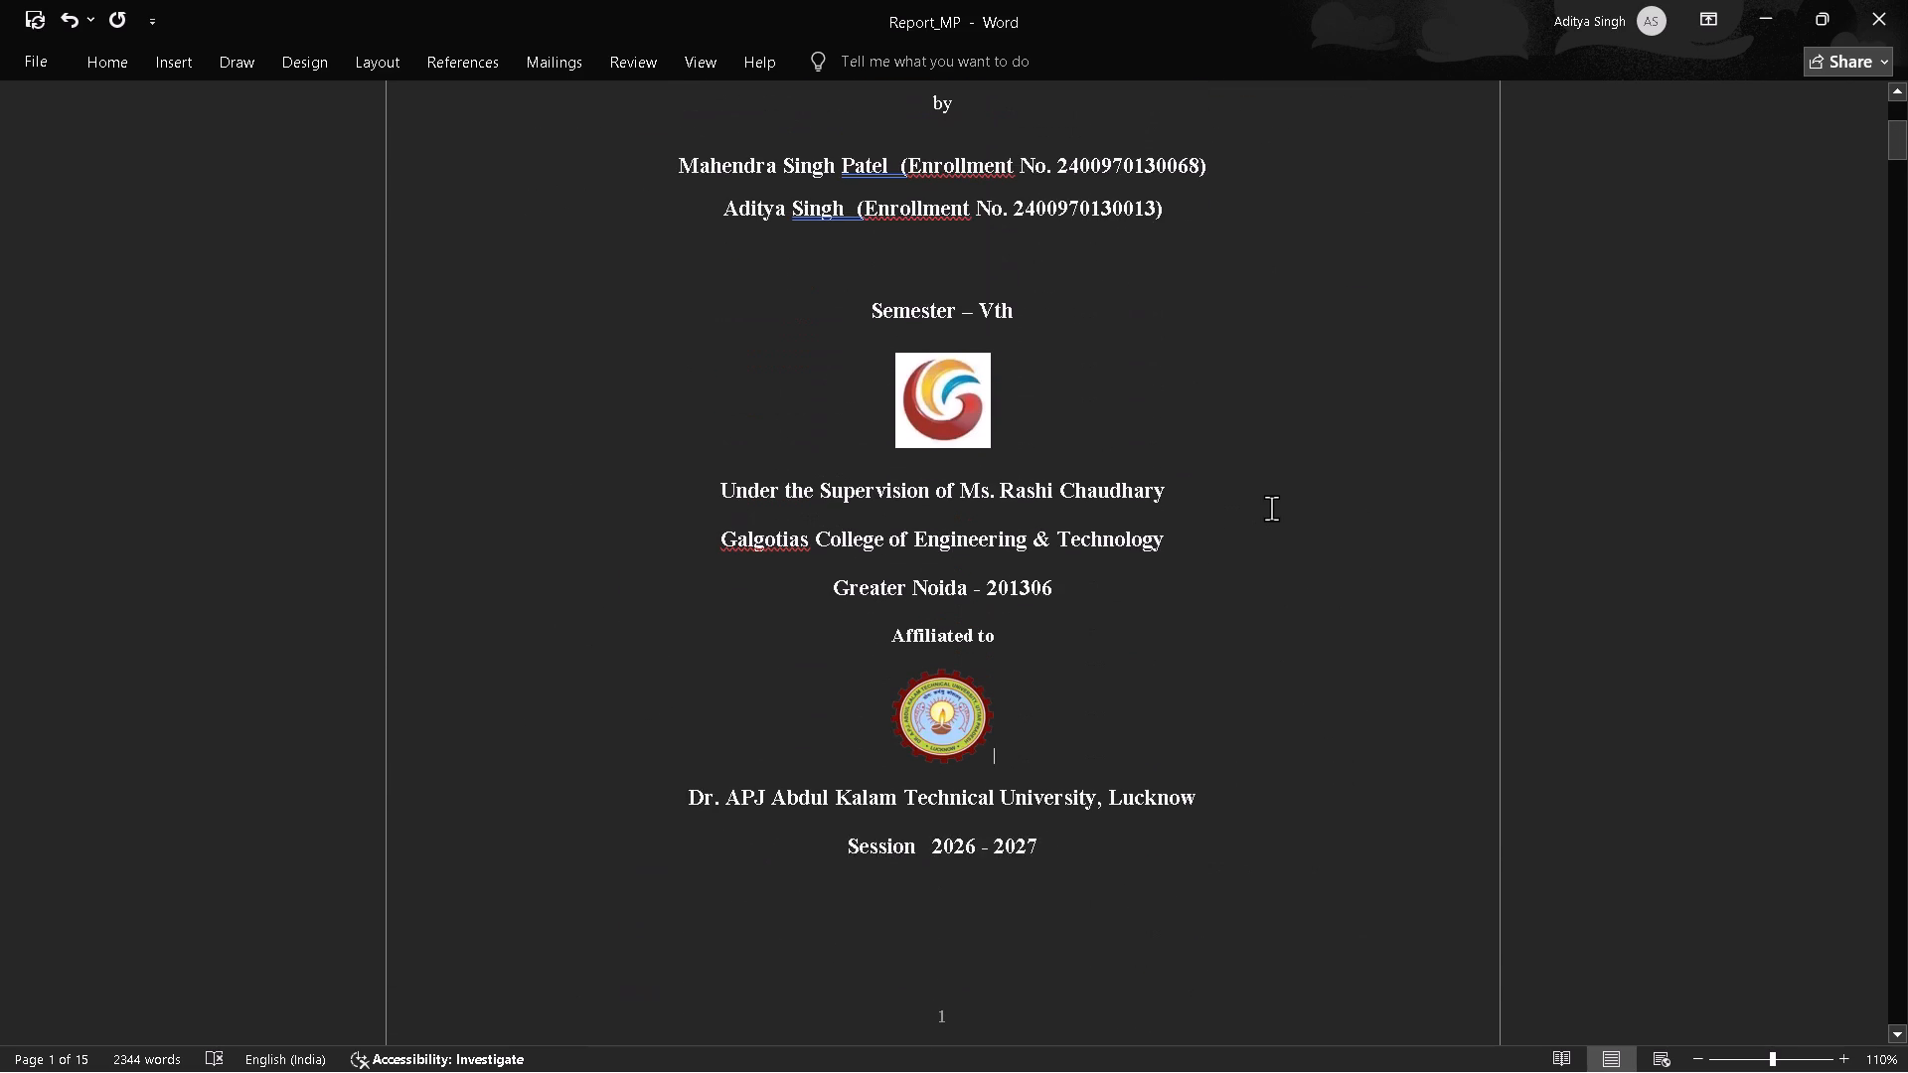
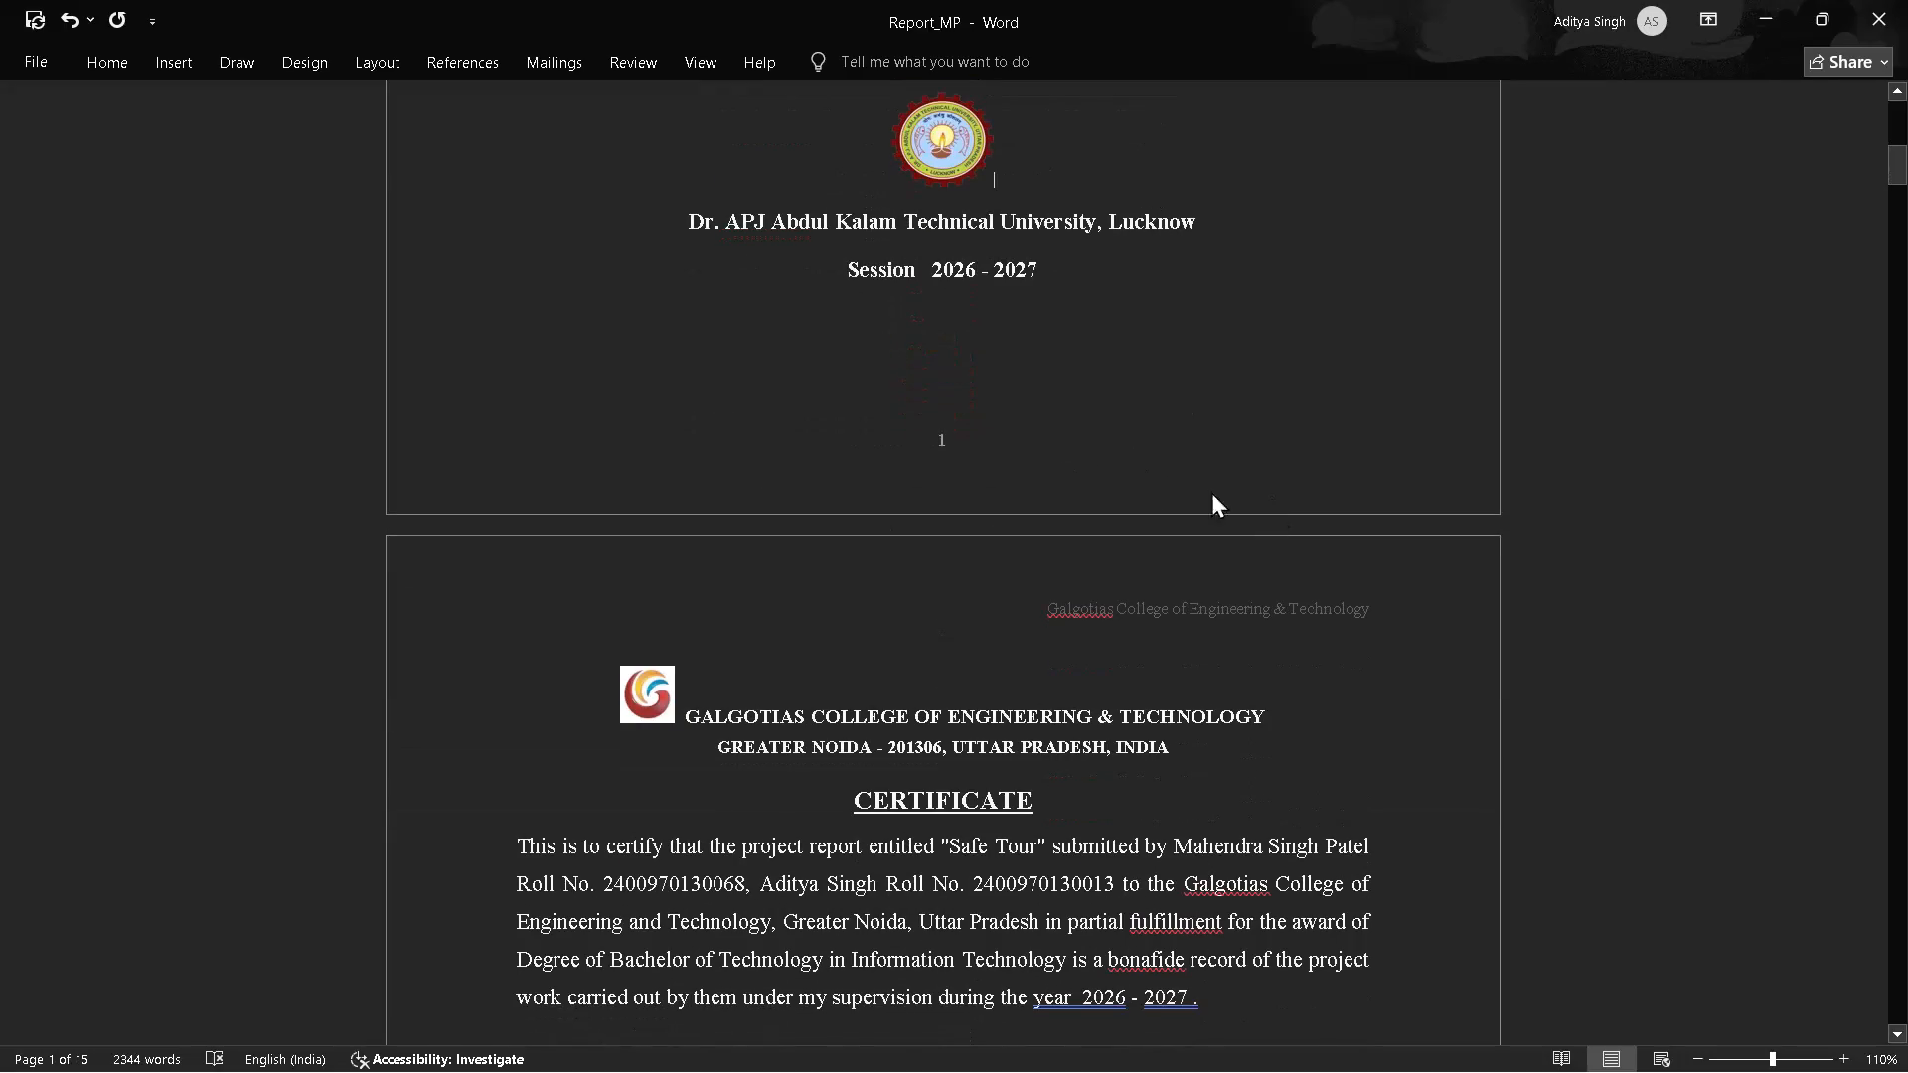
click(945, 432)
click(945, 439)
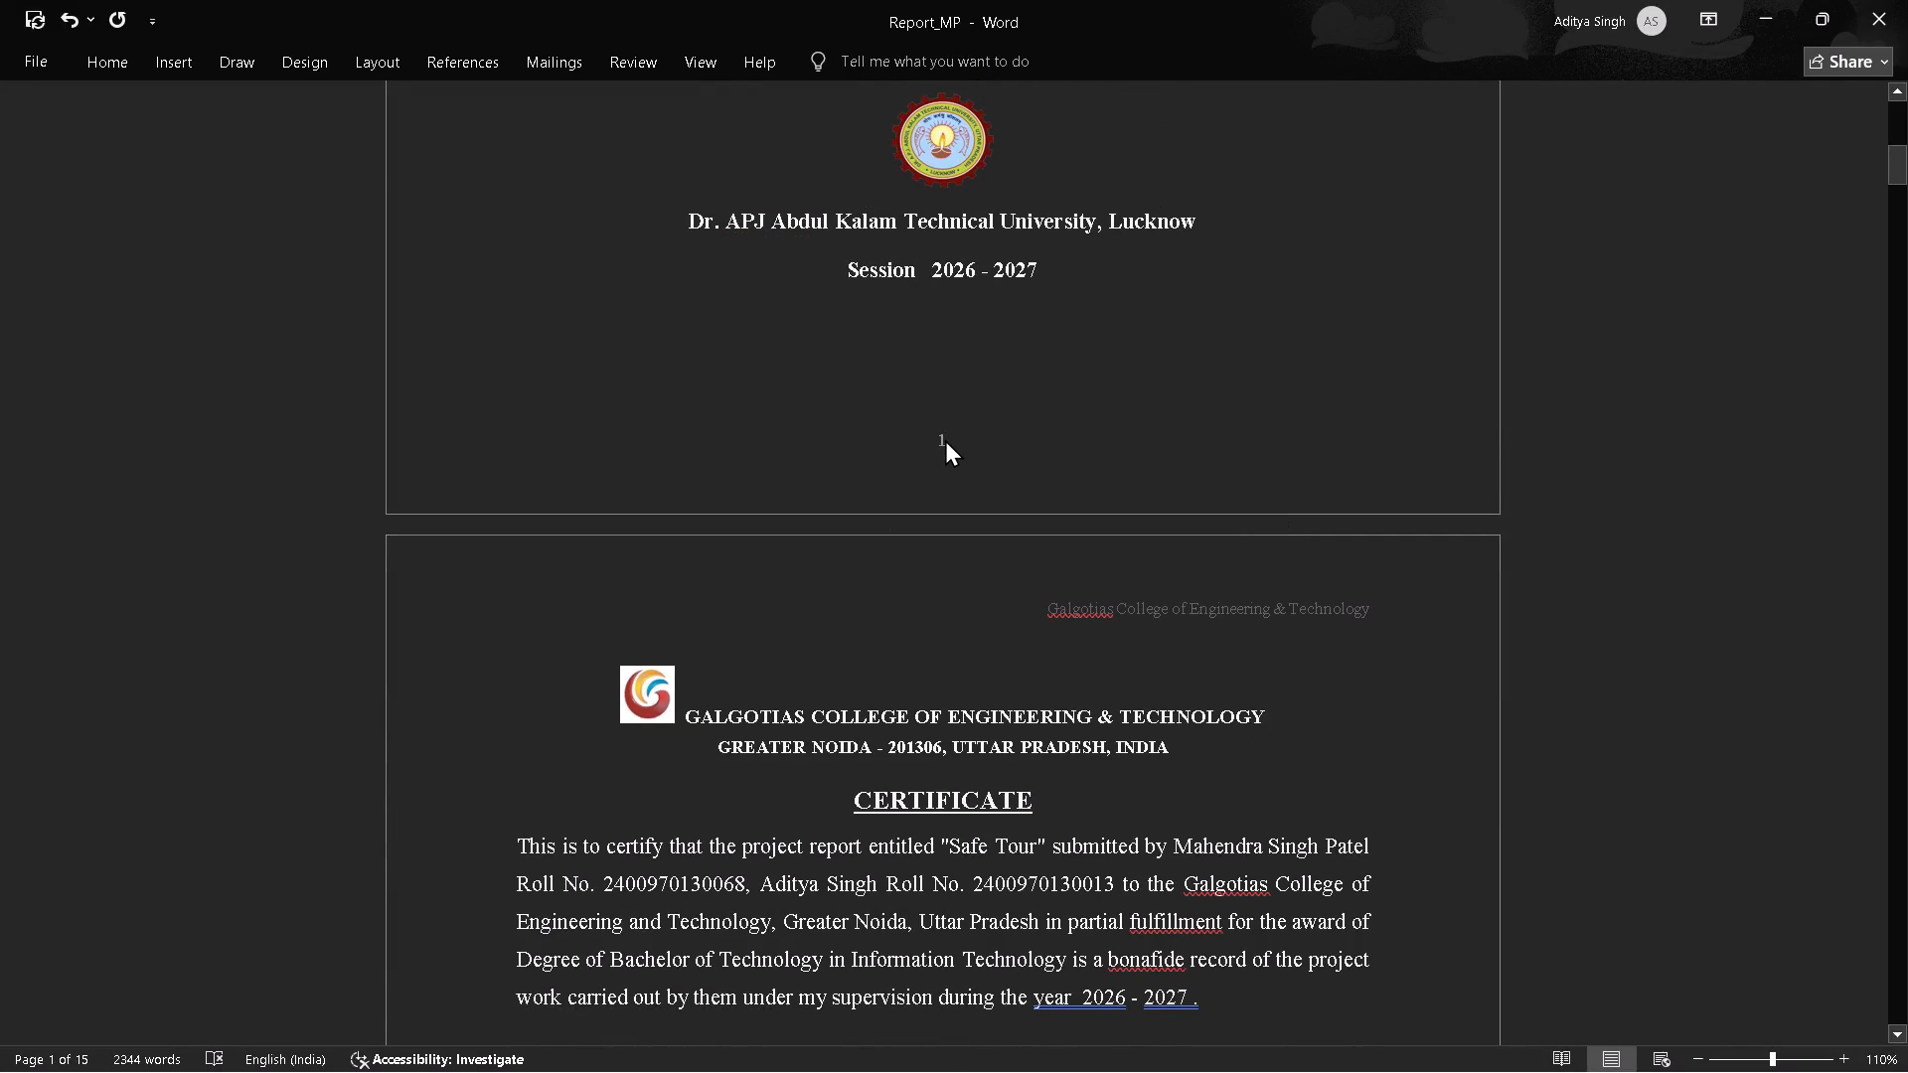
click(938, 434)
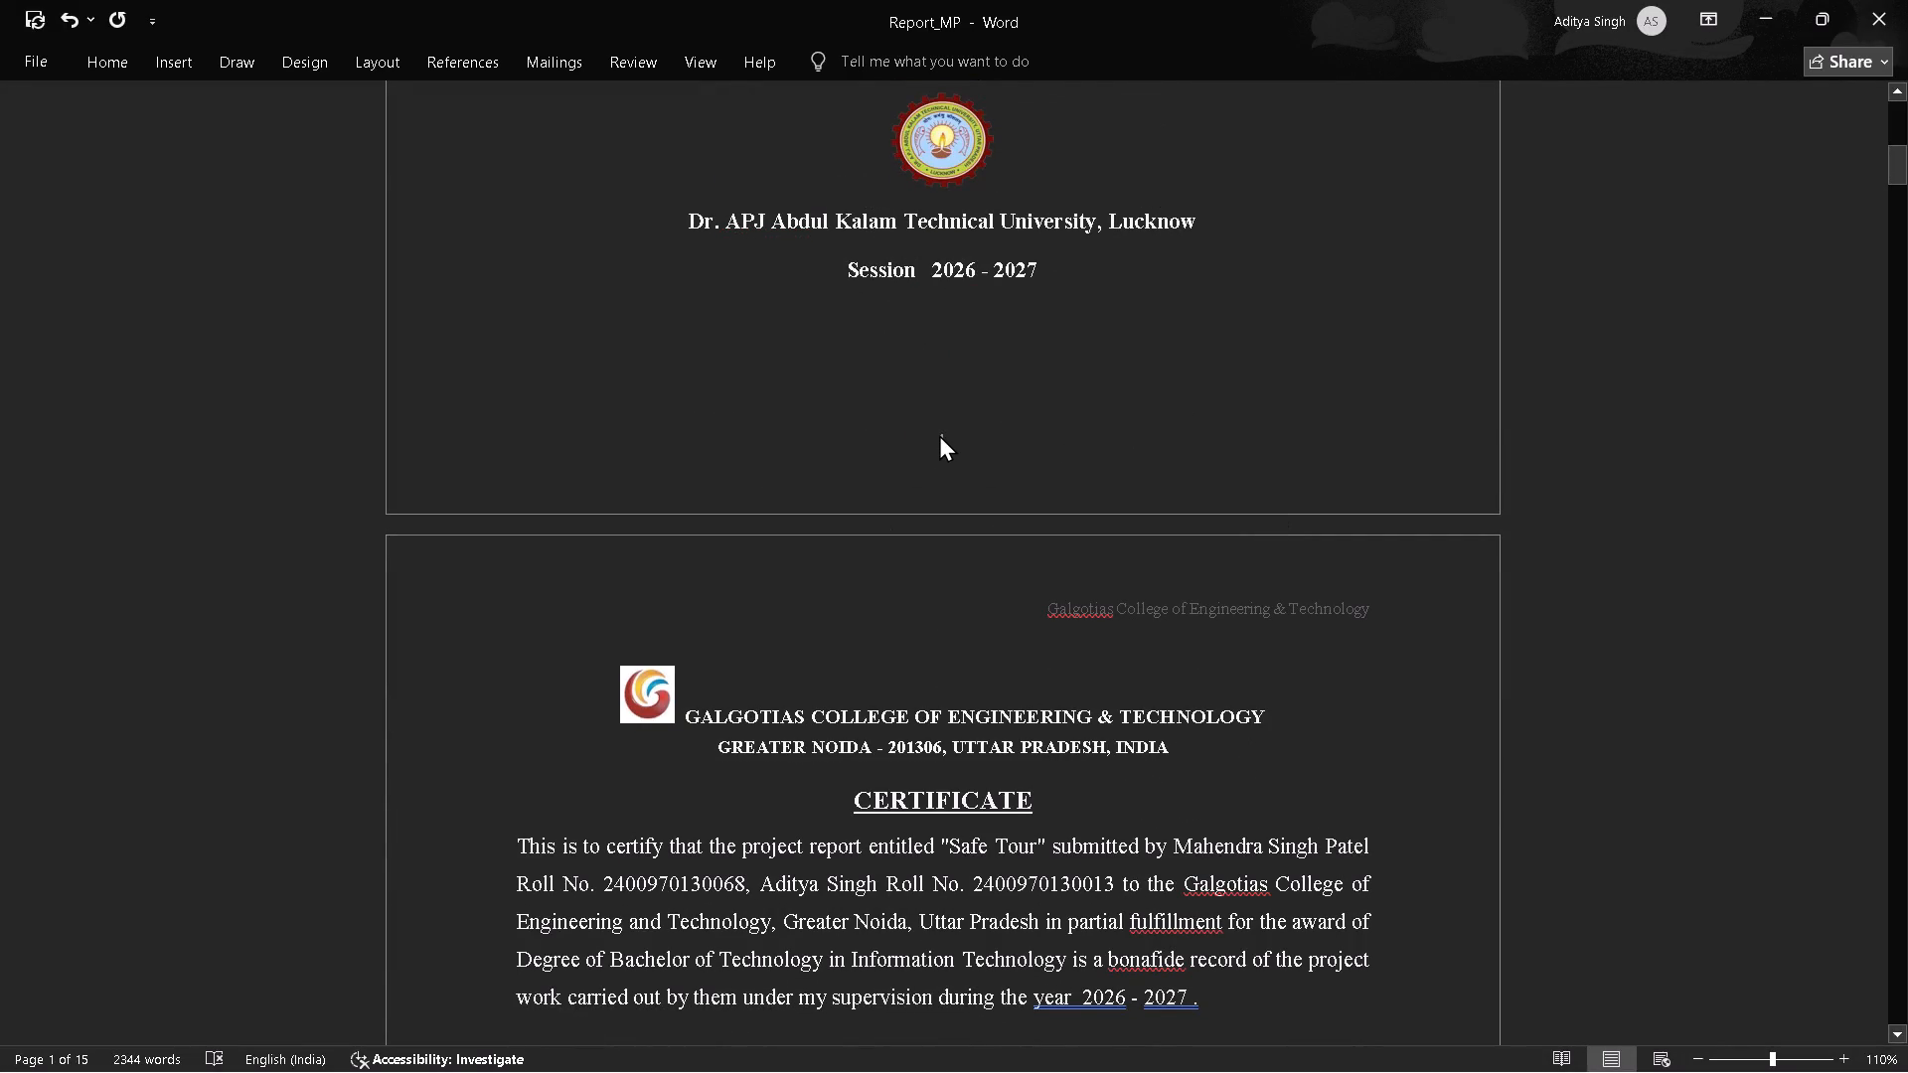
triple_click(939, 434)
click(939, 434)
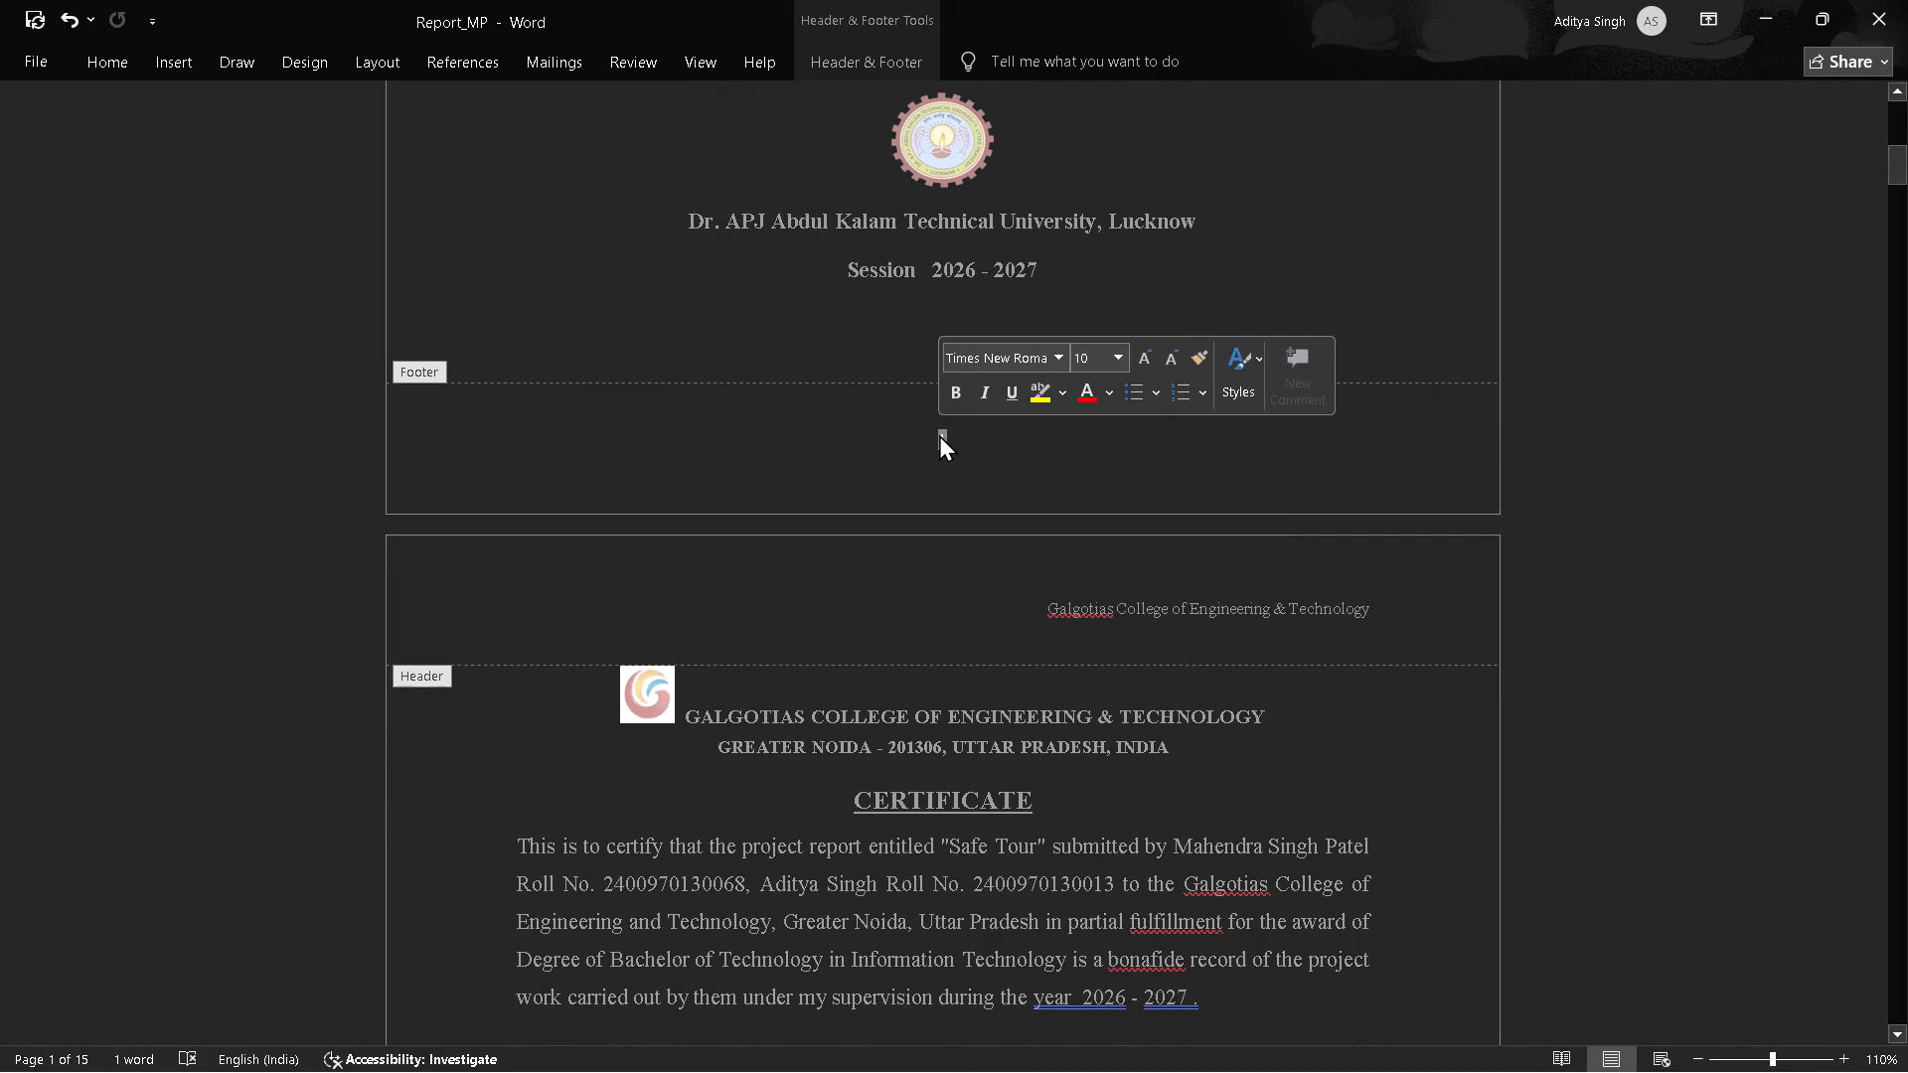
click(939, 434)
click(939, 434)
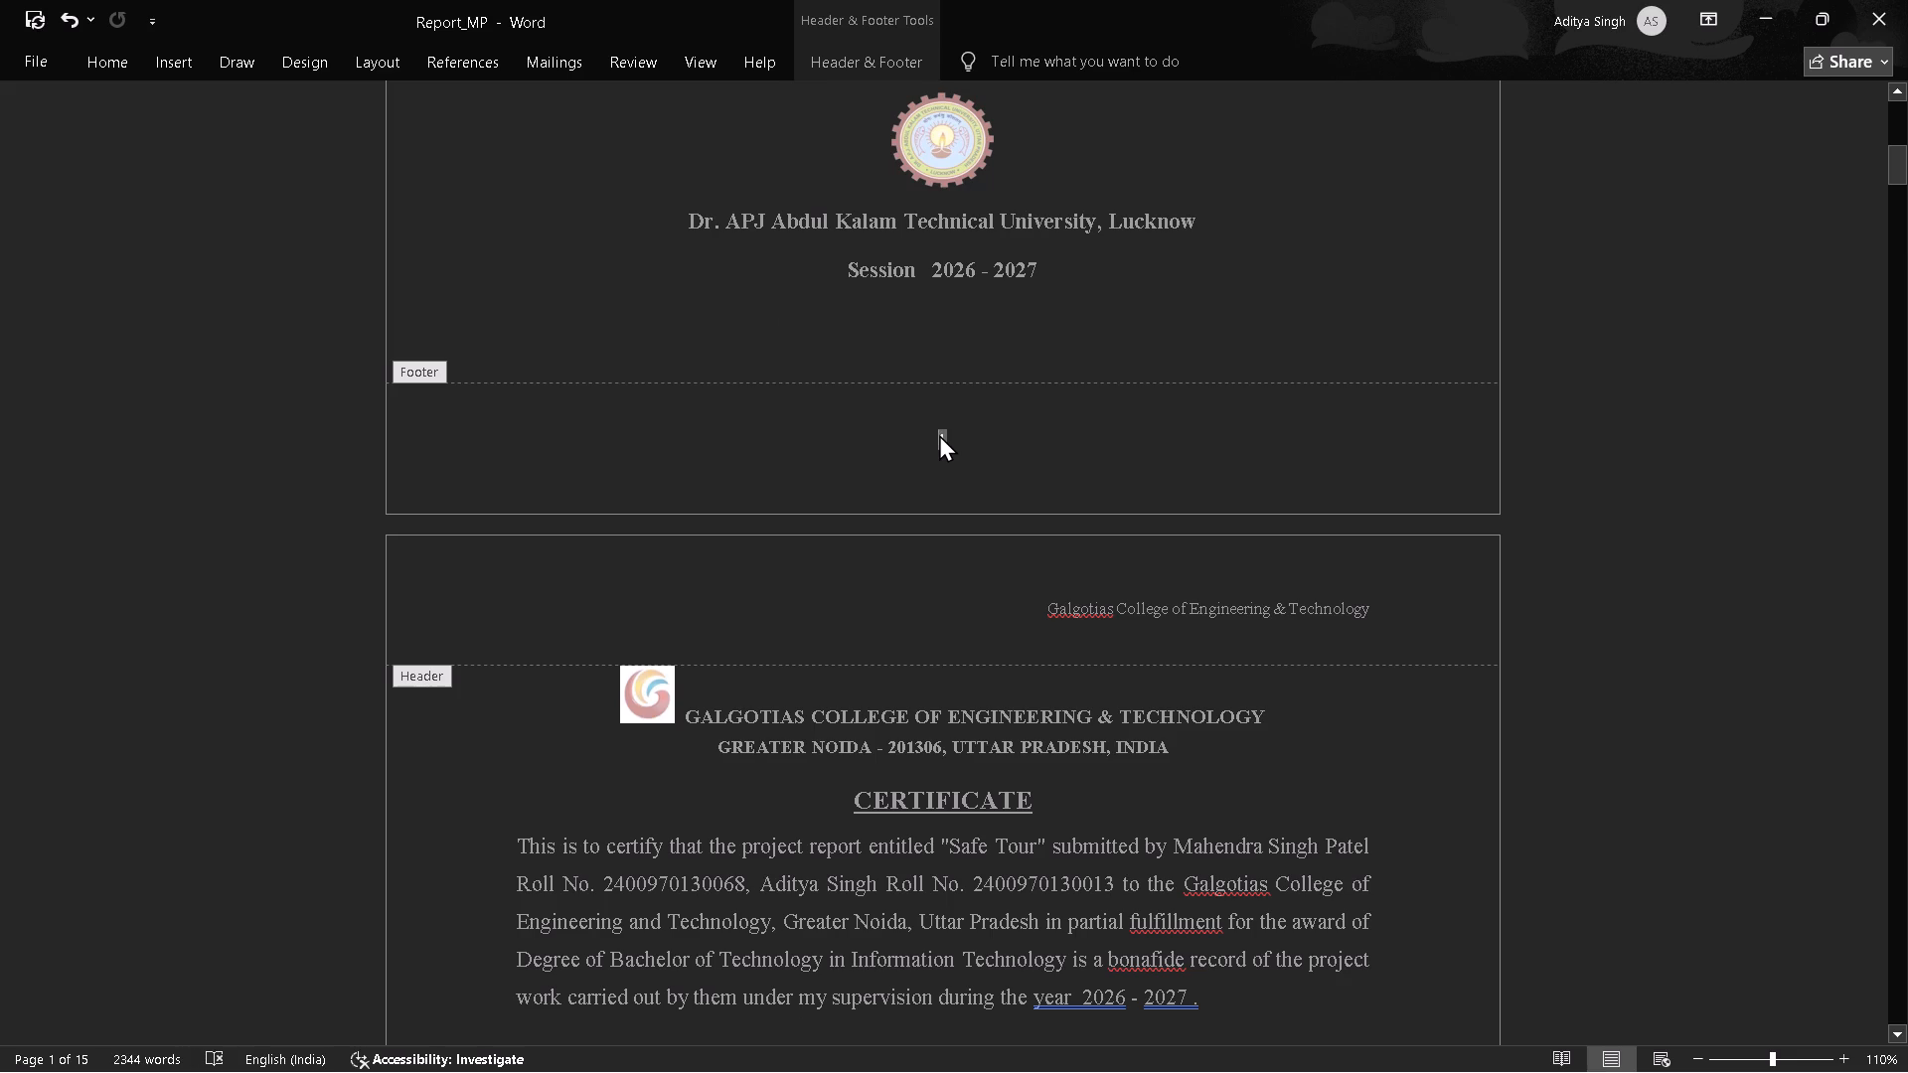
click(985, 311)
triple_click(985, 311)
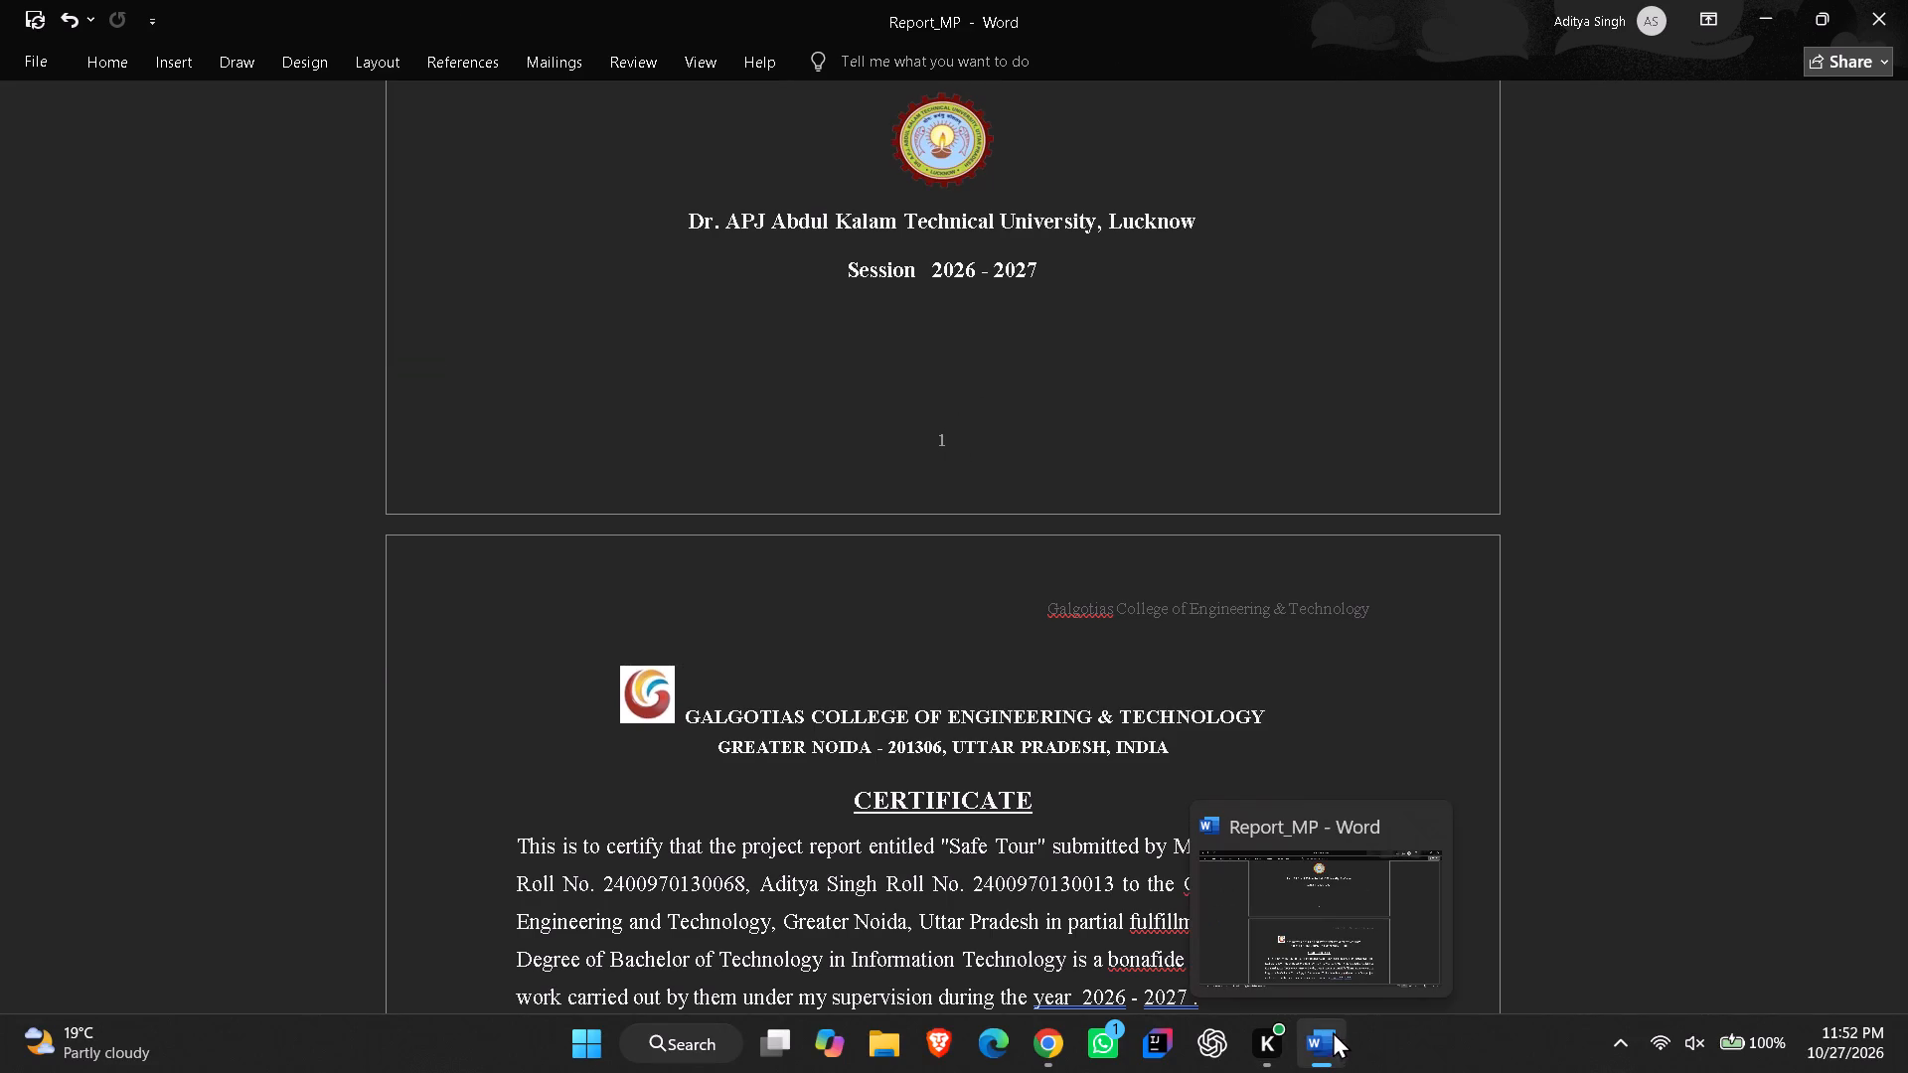
Examine the layout of the Certificate and Acknowledgement pages.
scroll(1203, 566, down, 1)
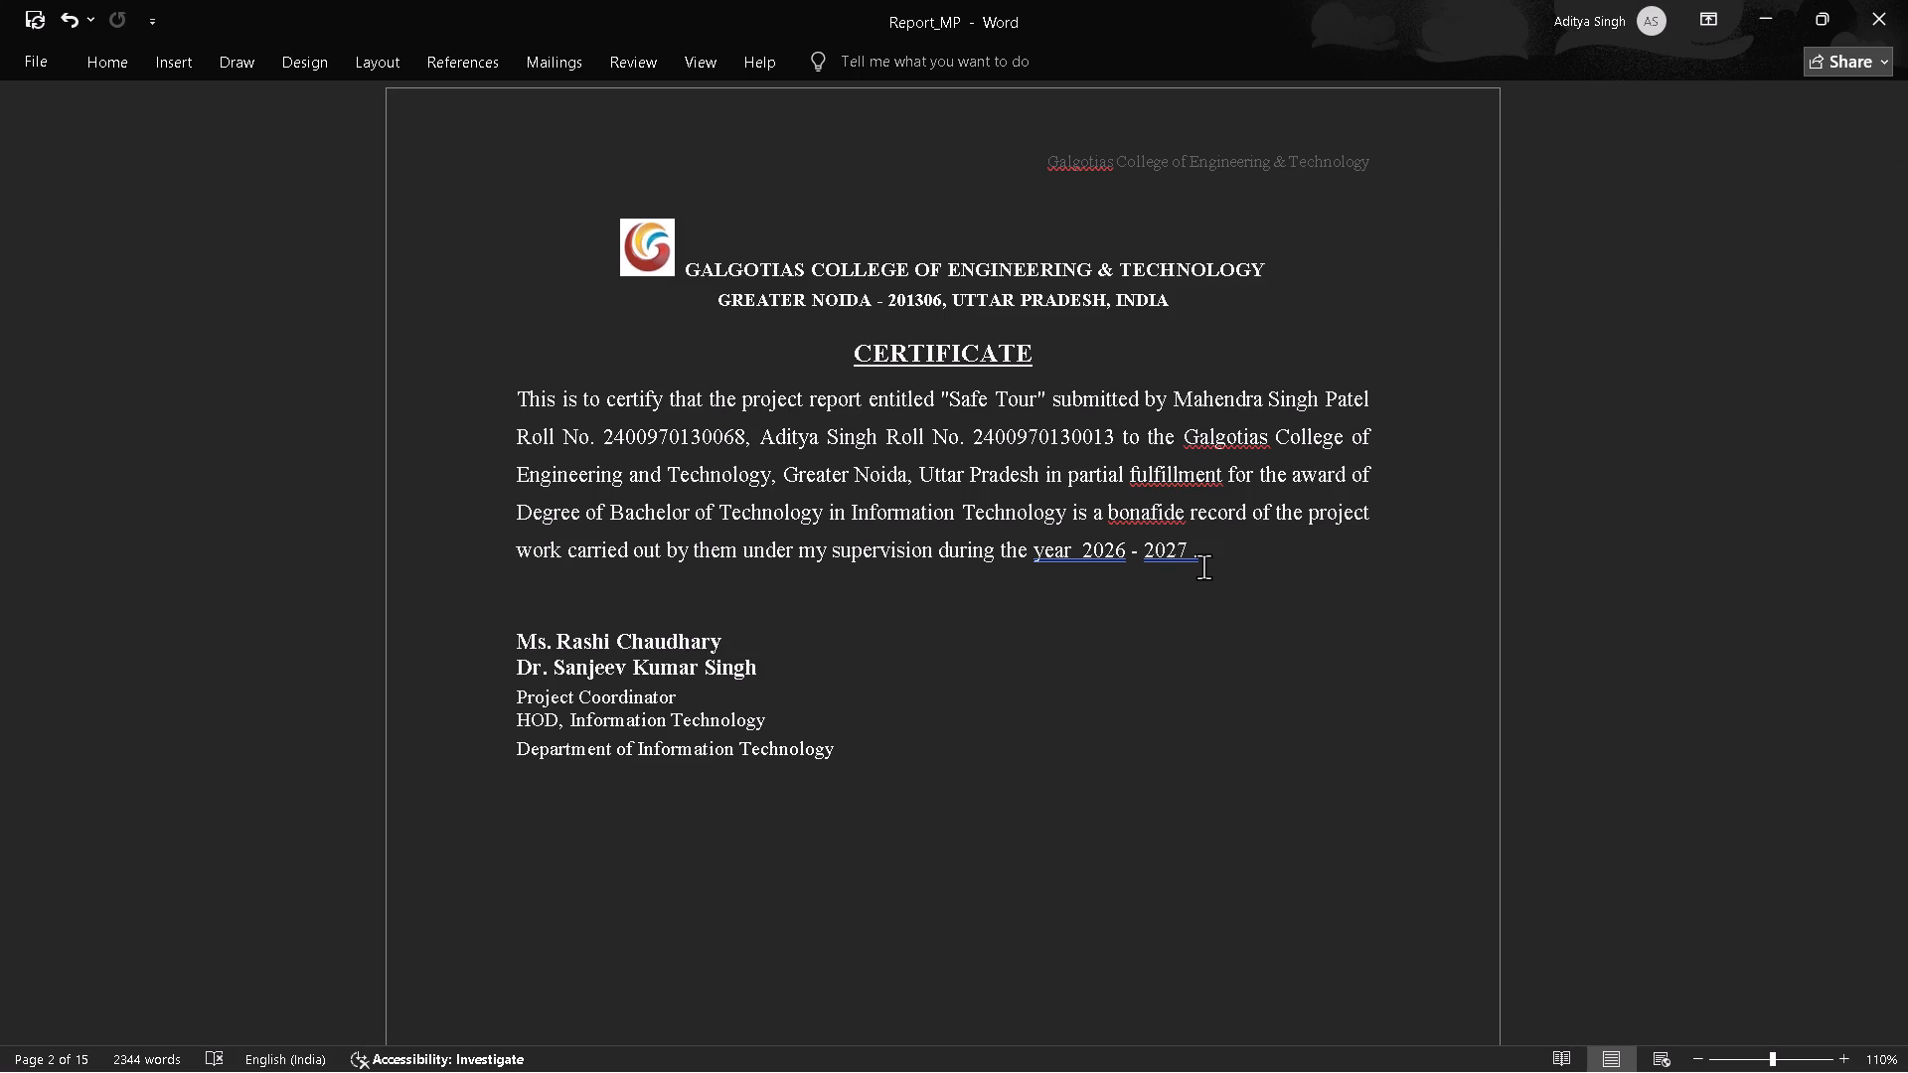
scroll(1203, 566, down, 1)
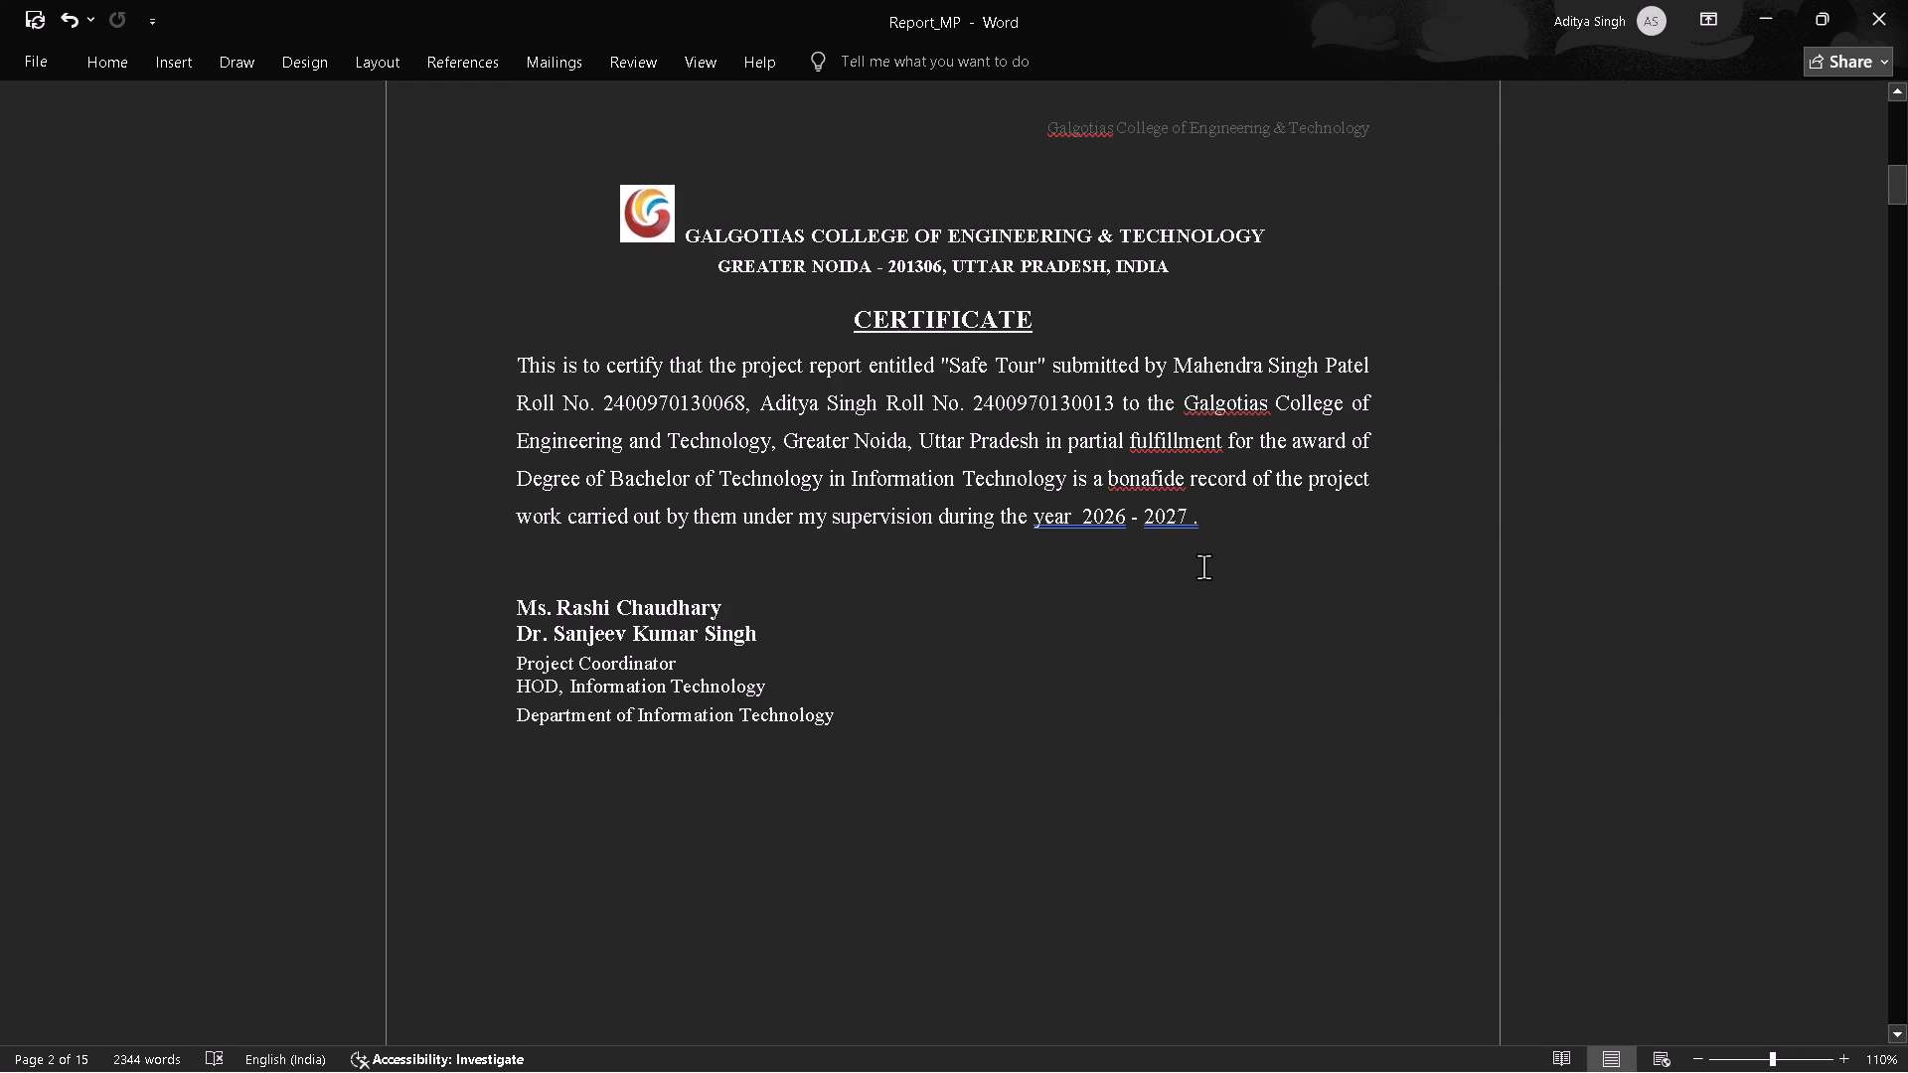
scroll(1203, 566, down, 1)
scroll(1203, 566, right, 1)
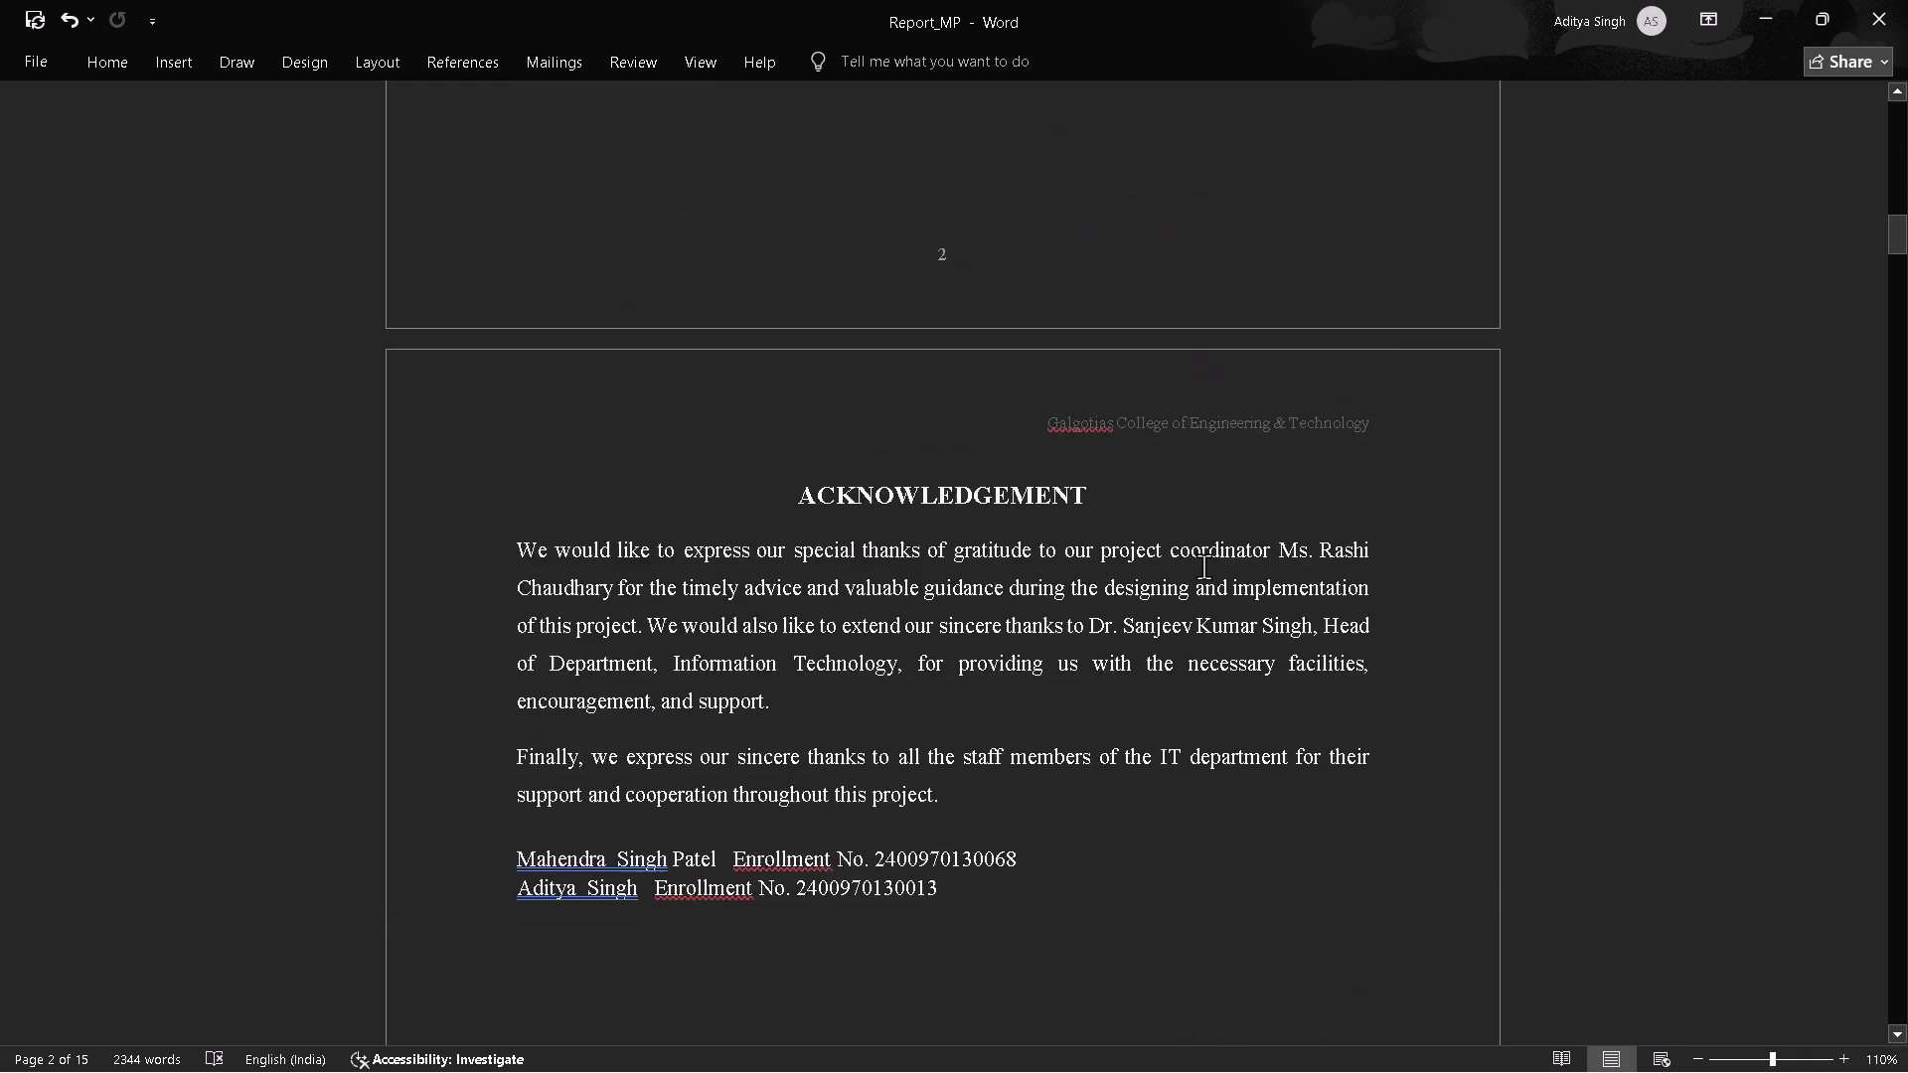
scroll(1203, 566, right, 1)
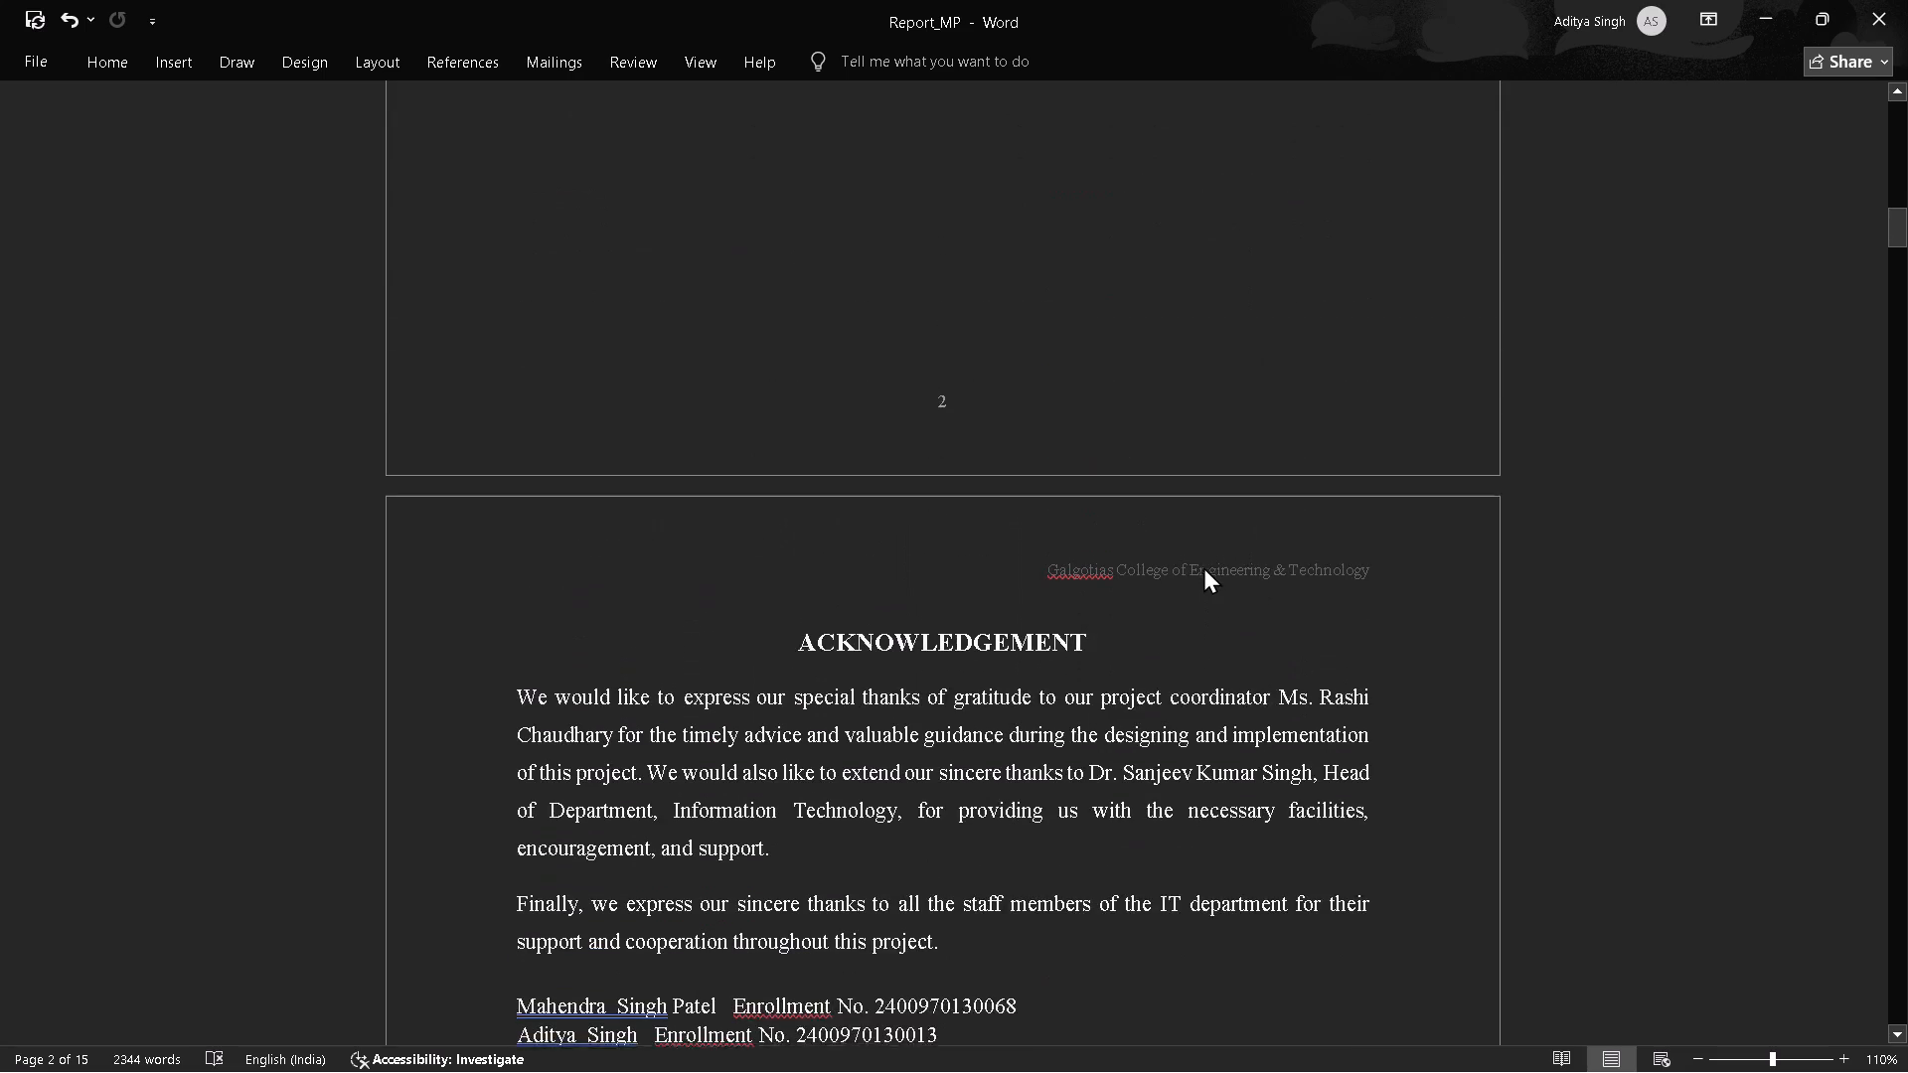
scroll(1203, 566, right, 1)
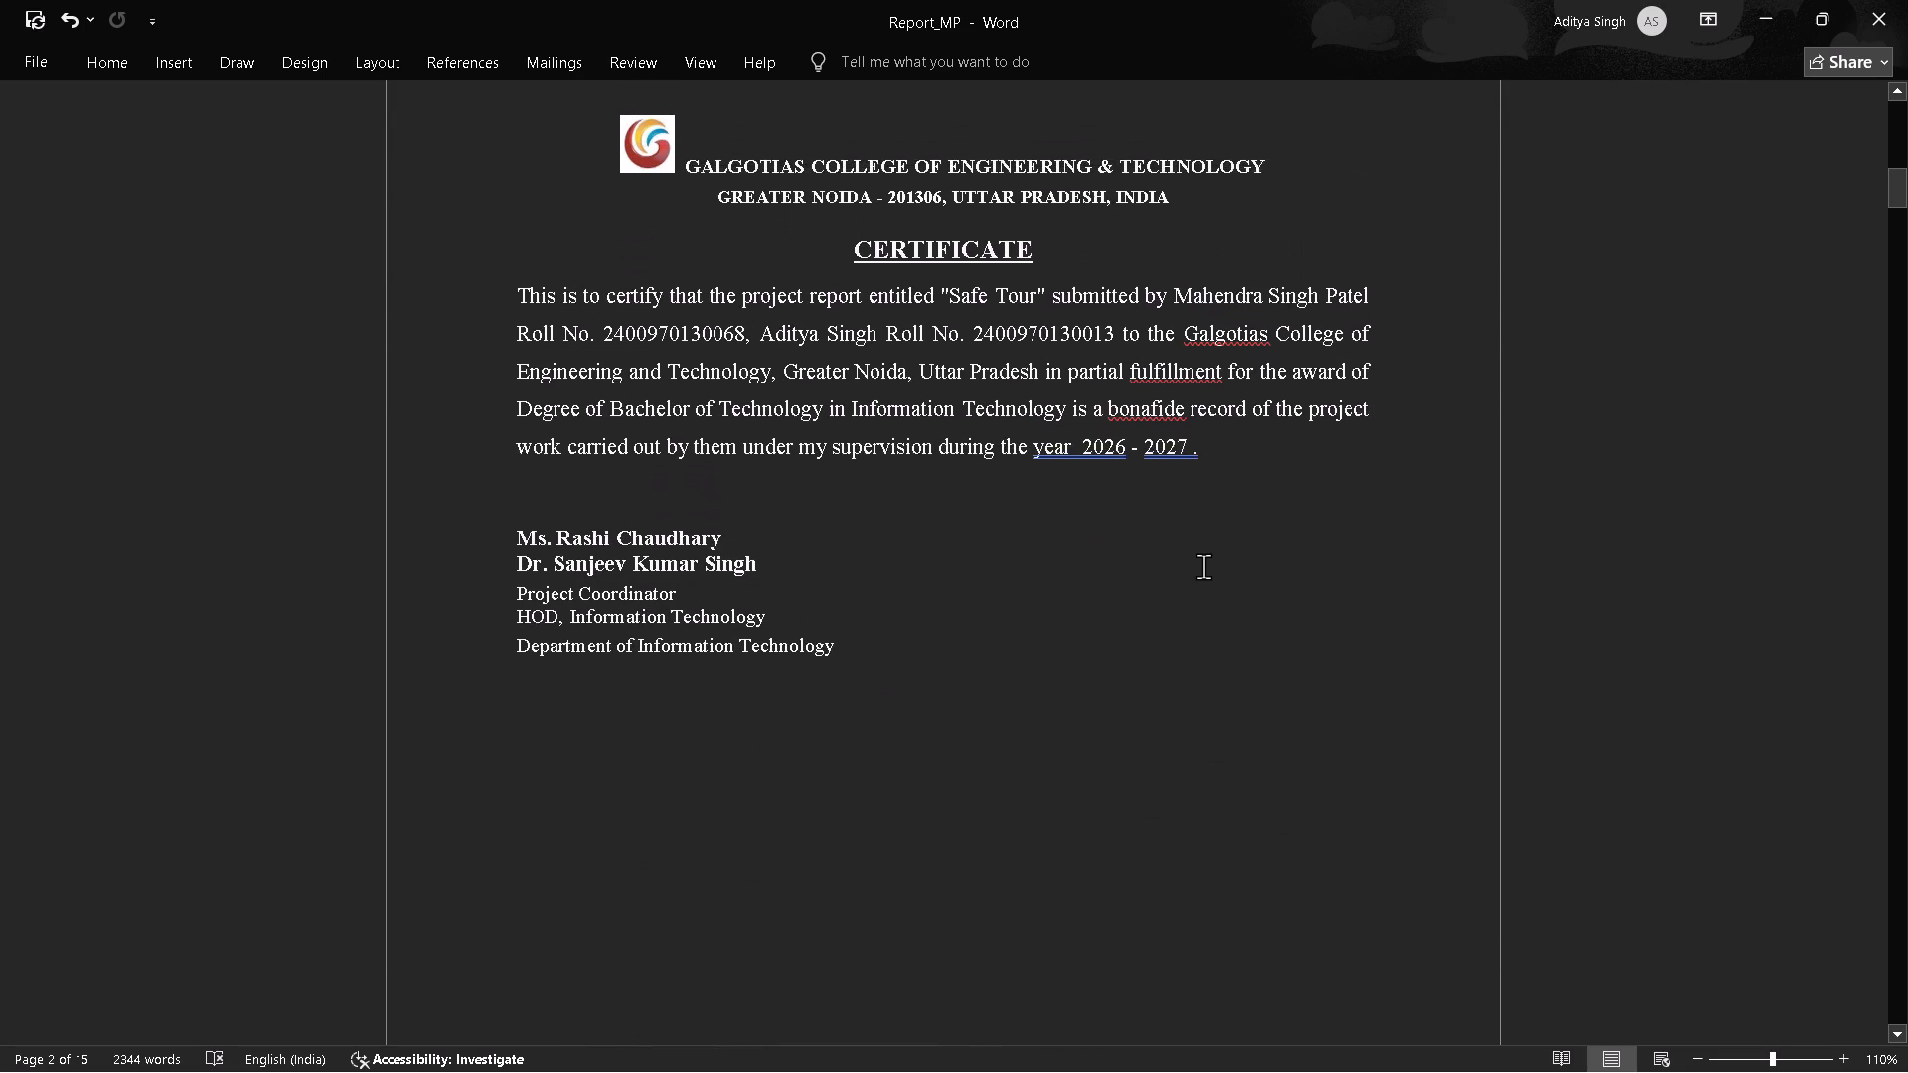
scroll(1203, 566, right, 1)
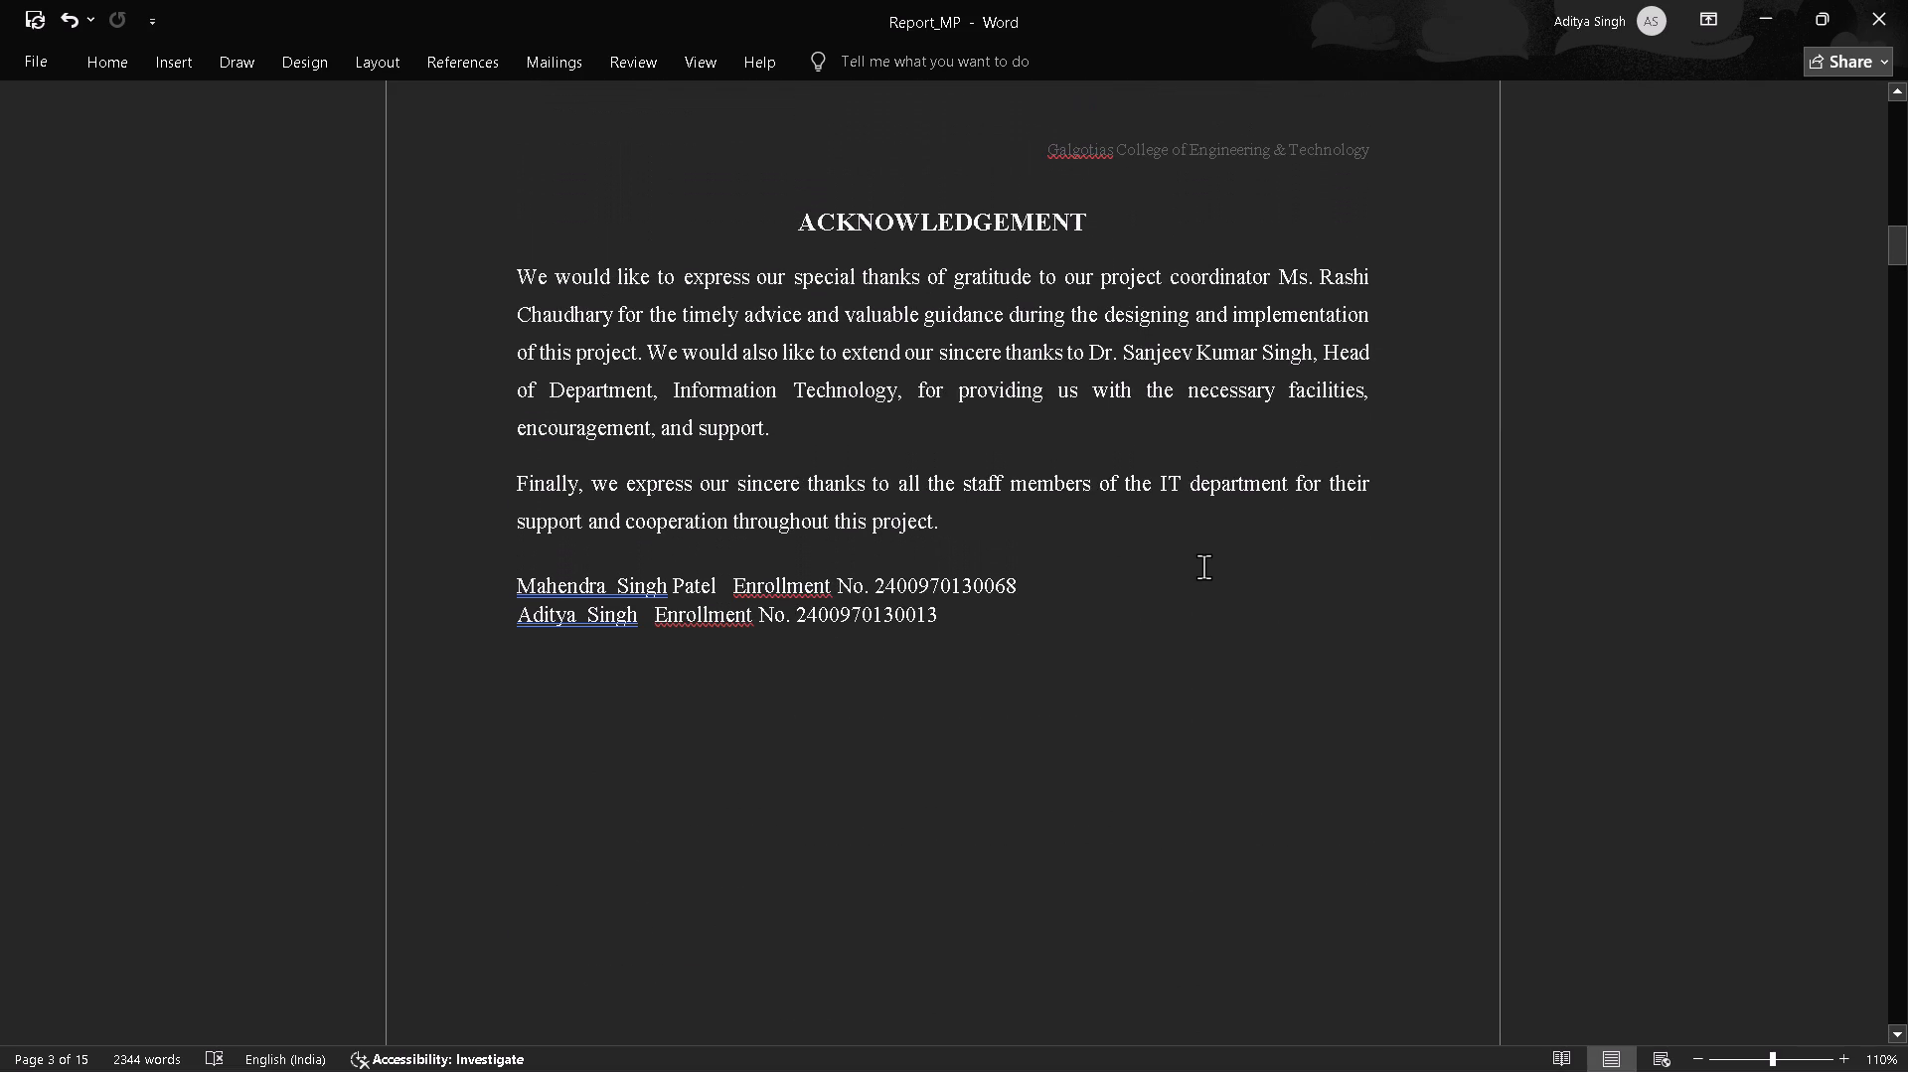
scroll(1203, 566, up, 1)
scroll(1203, 566, right, 1)
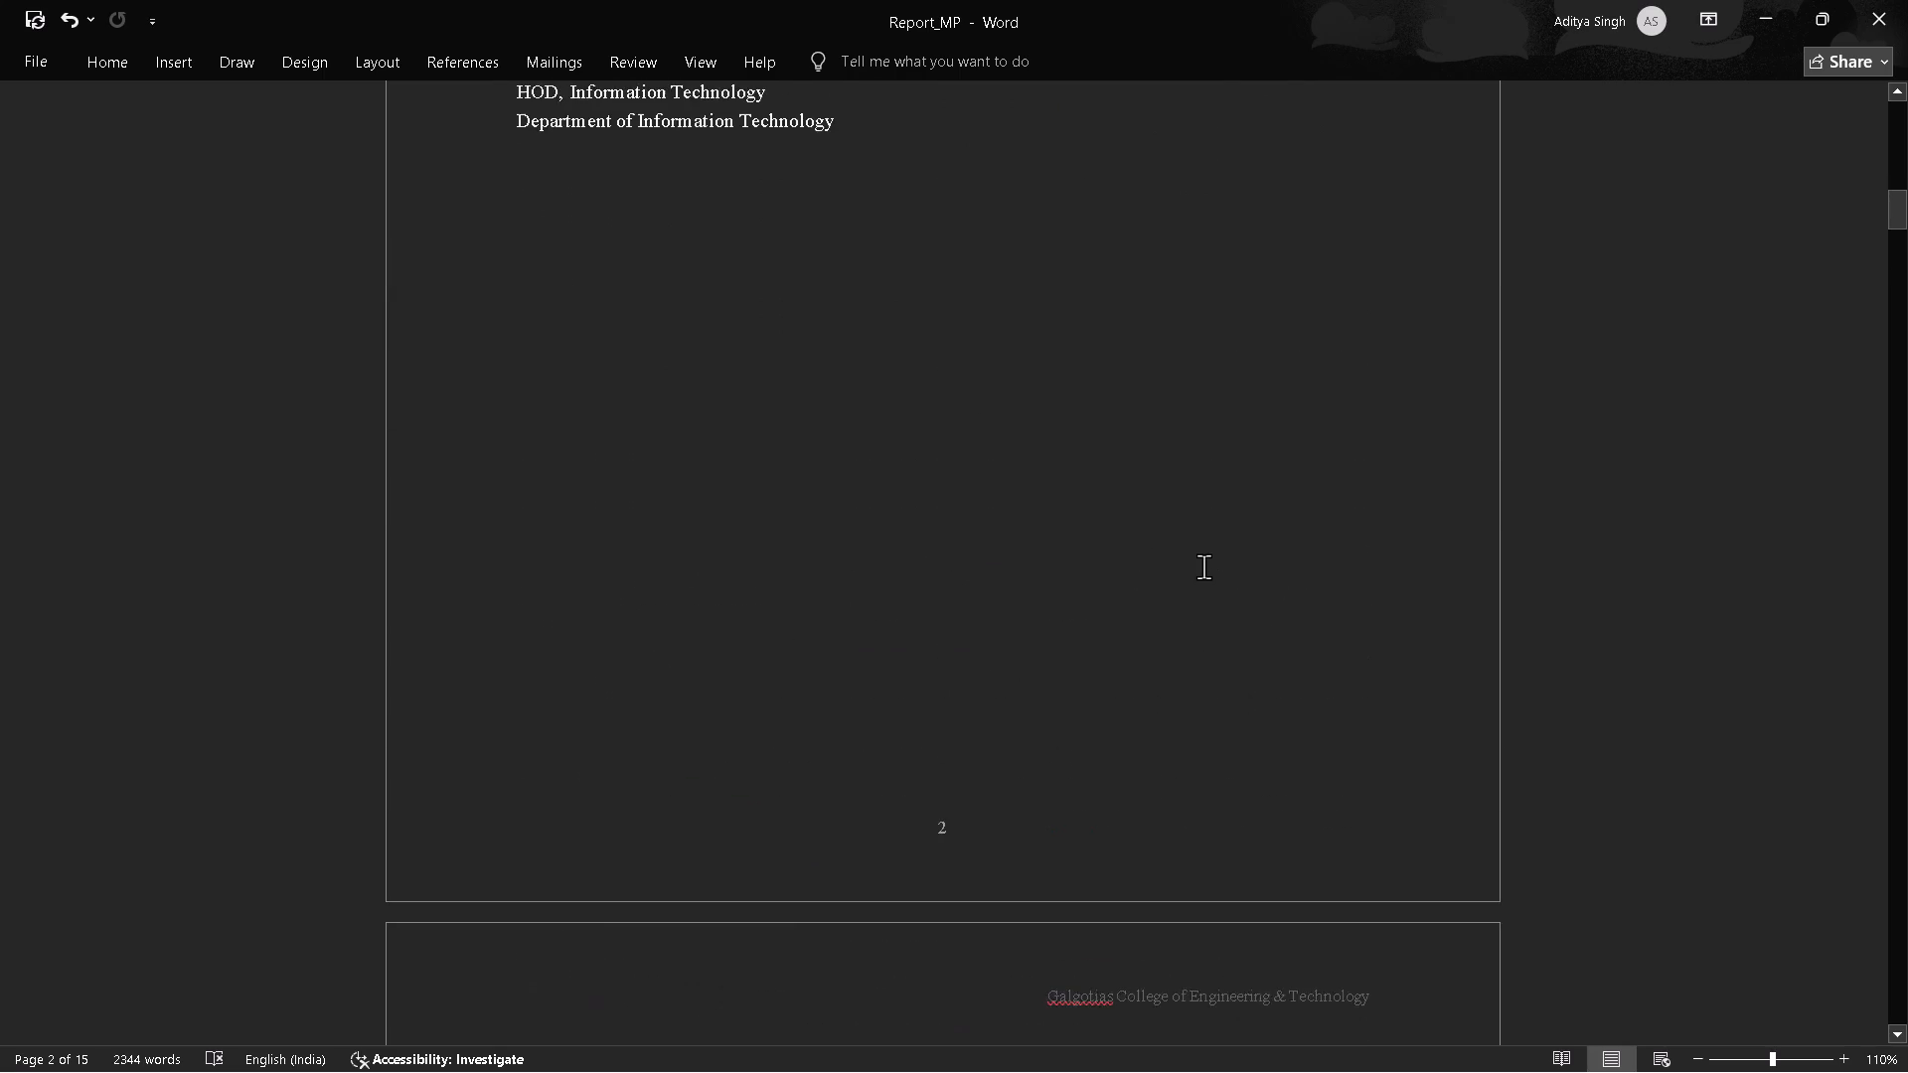
scroll(1203, 566, right, 1)
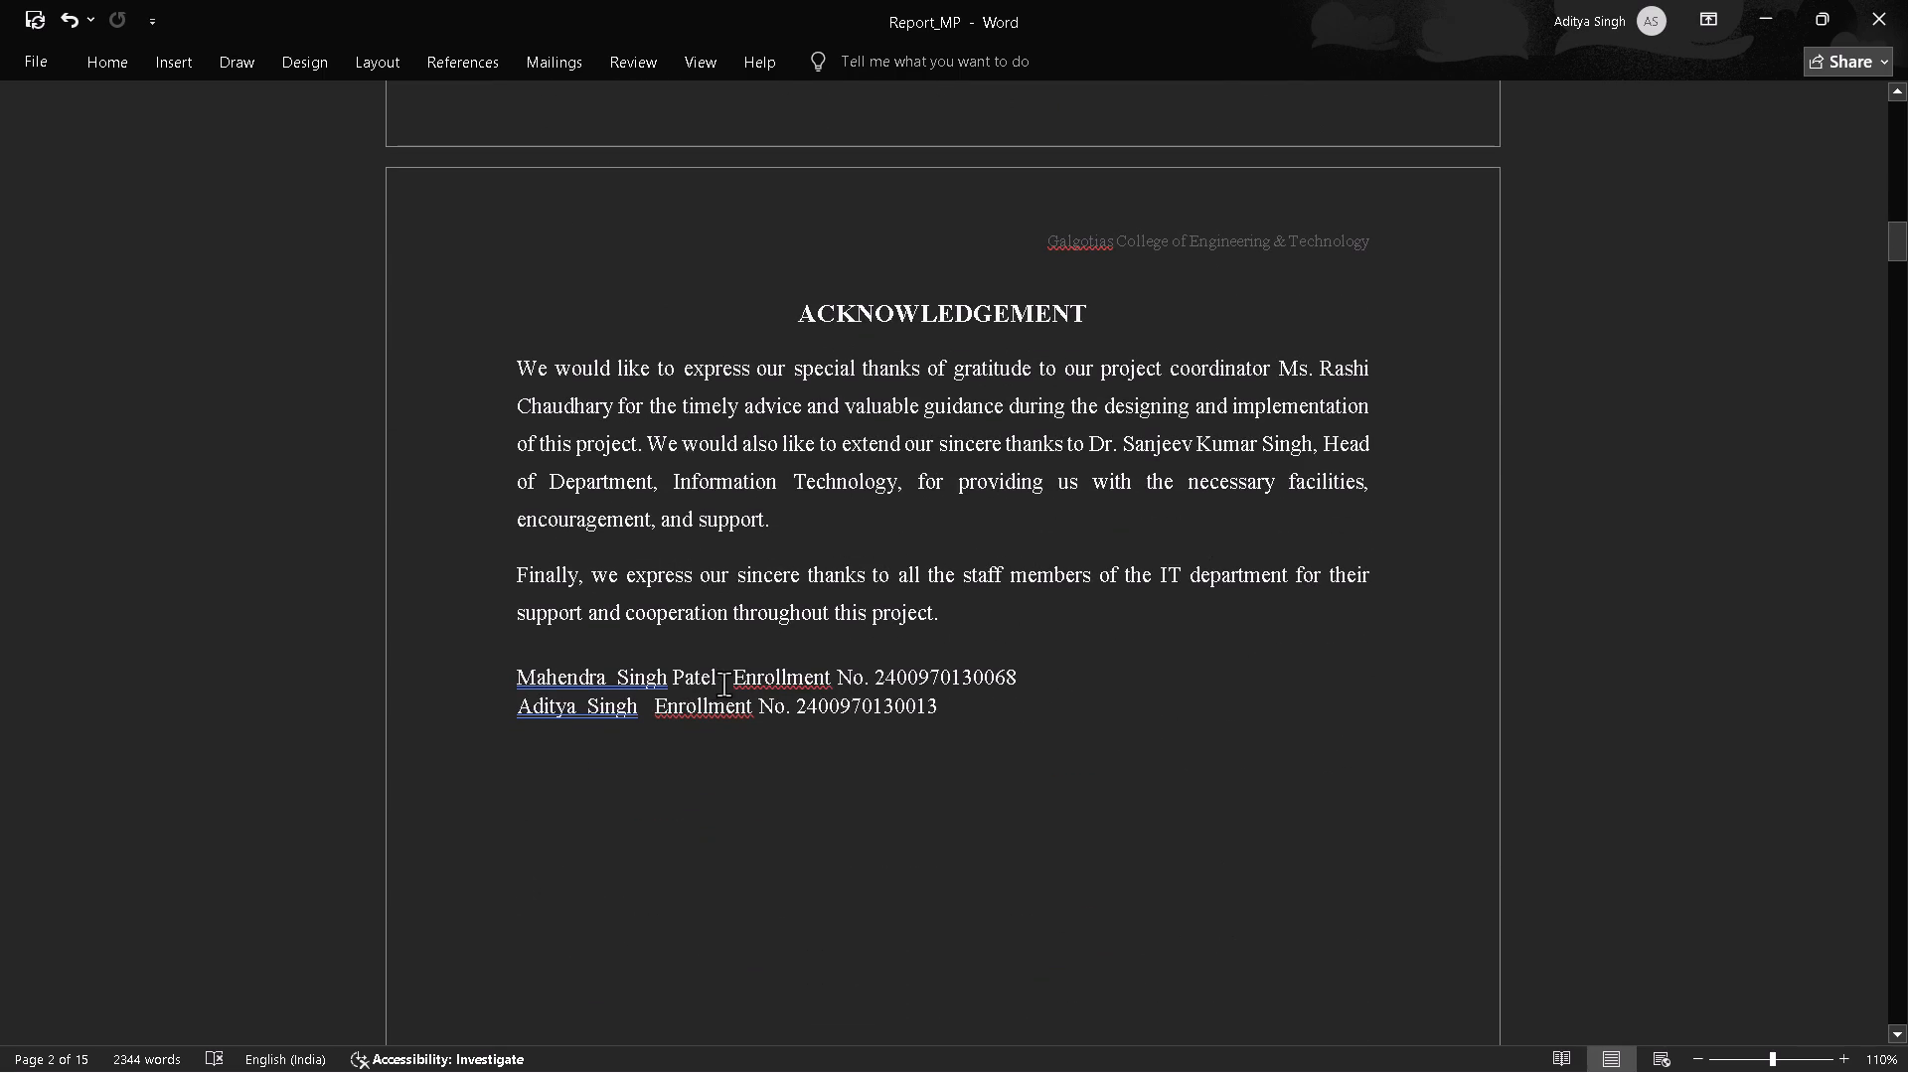
Reduce the gap before Enrollment No. to two spaces in both student lines at the end of the Acknowledgement.
click(731, 679)
key(BackSpace)
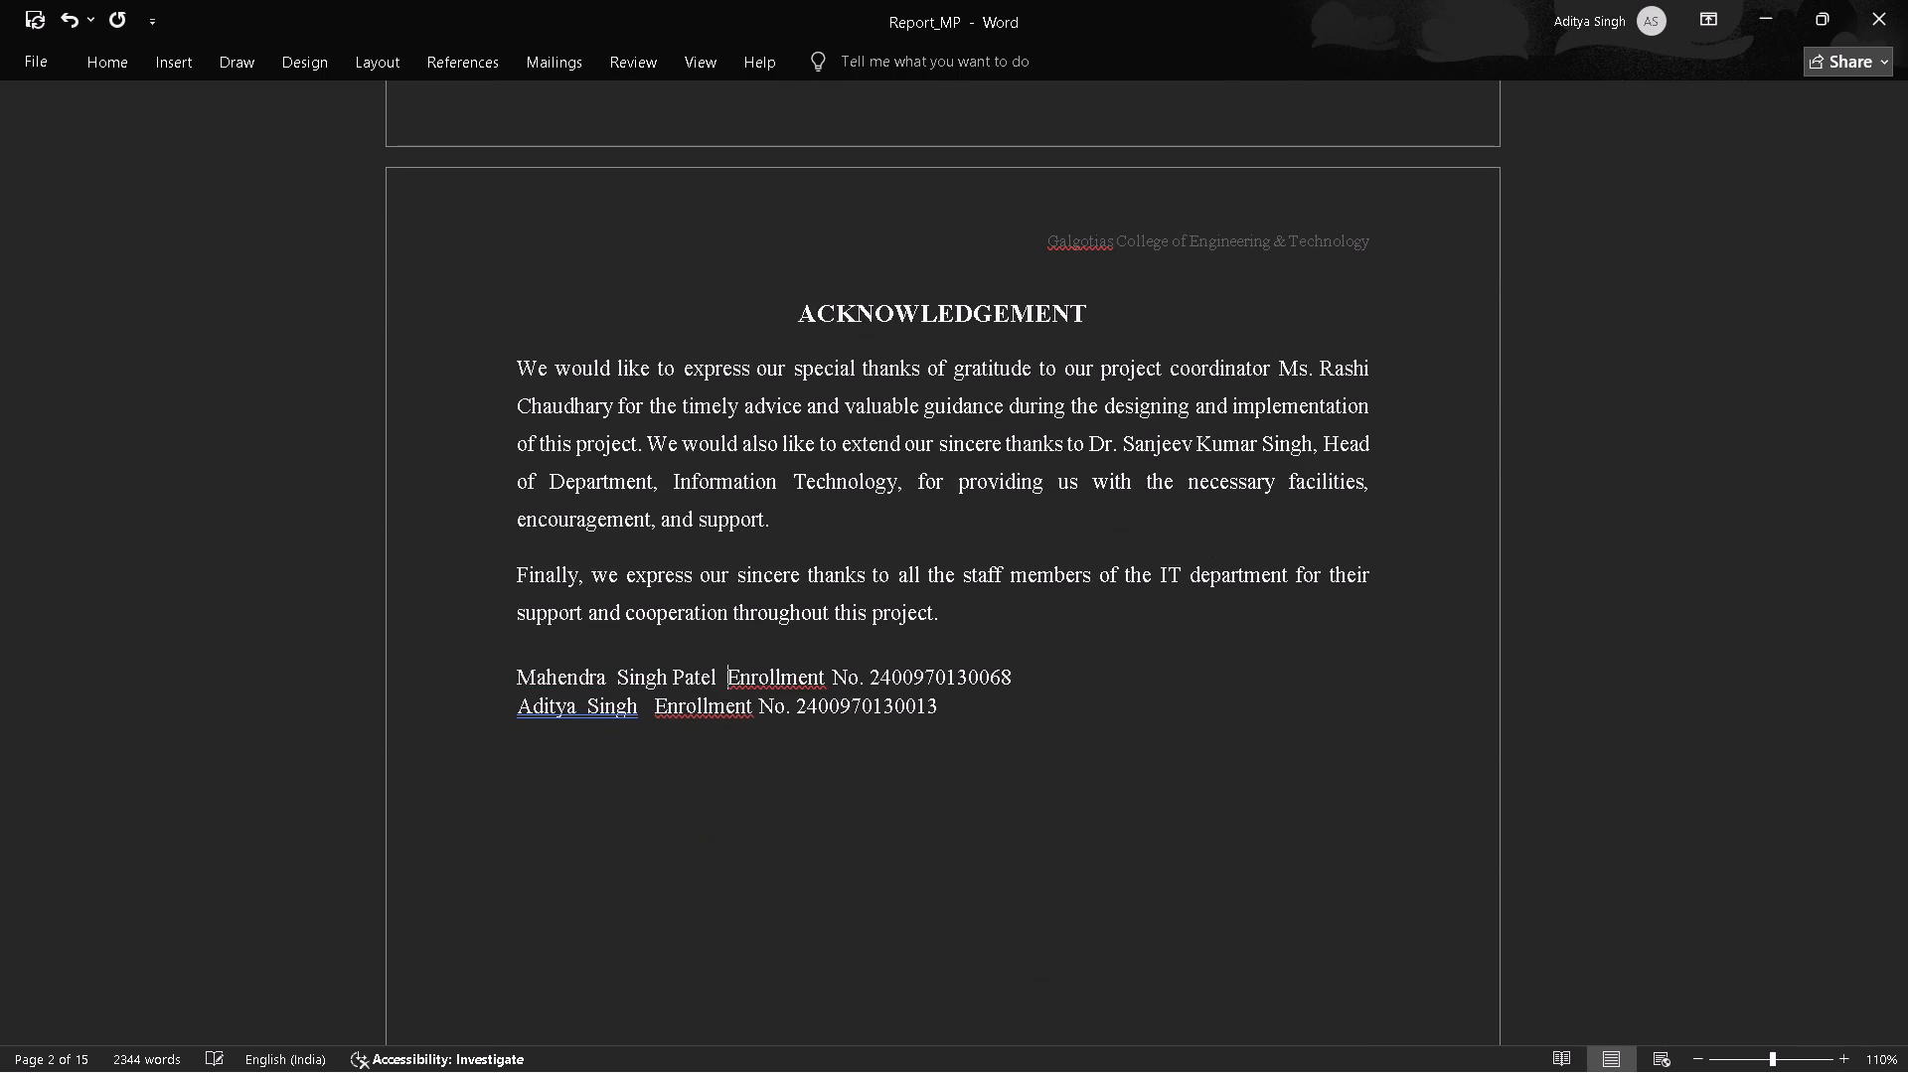
key(BackSpace)
key(BackSpace)
key(space)
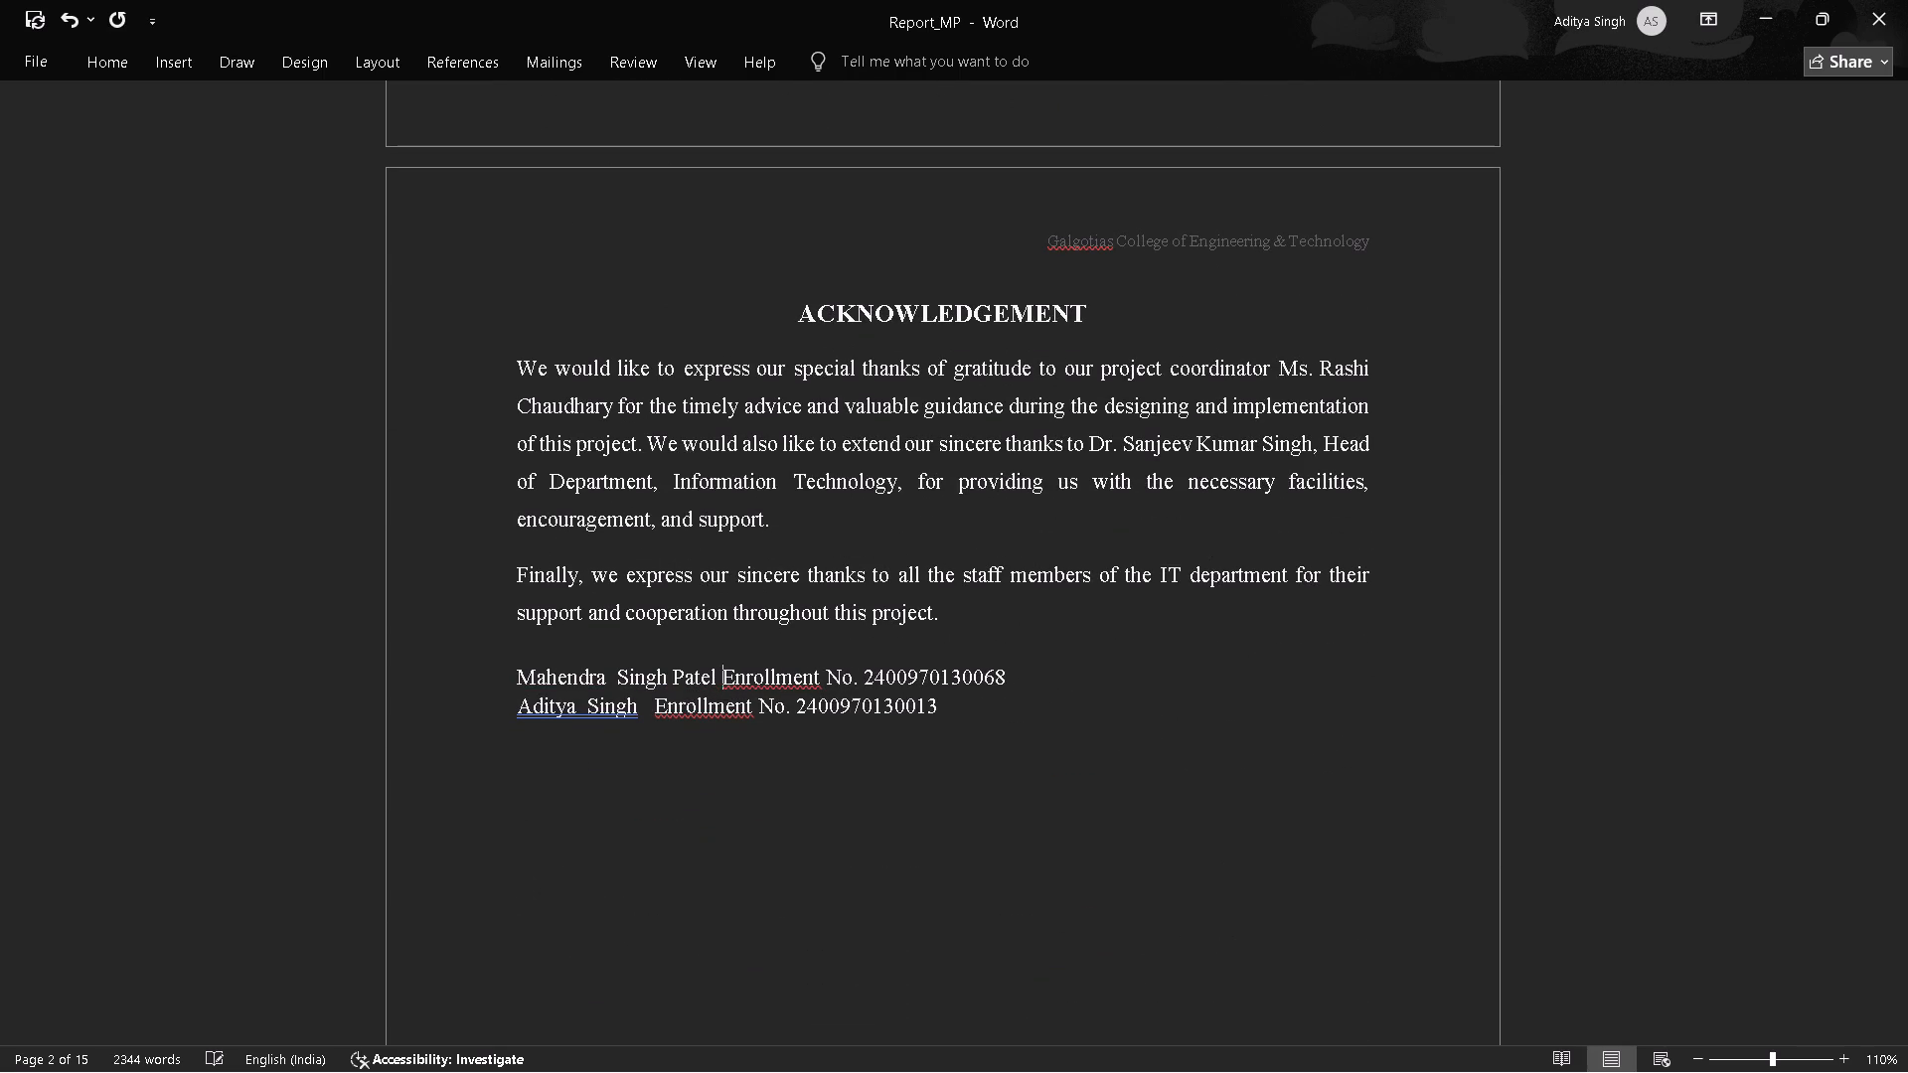
key(space)
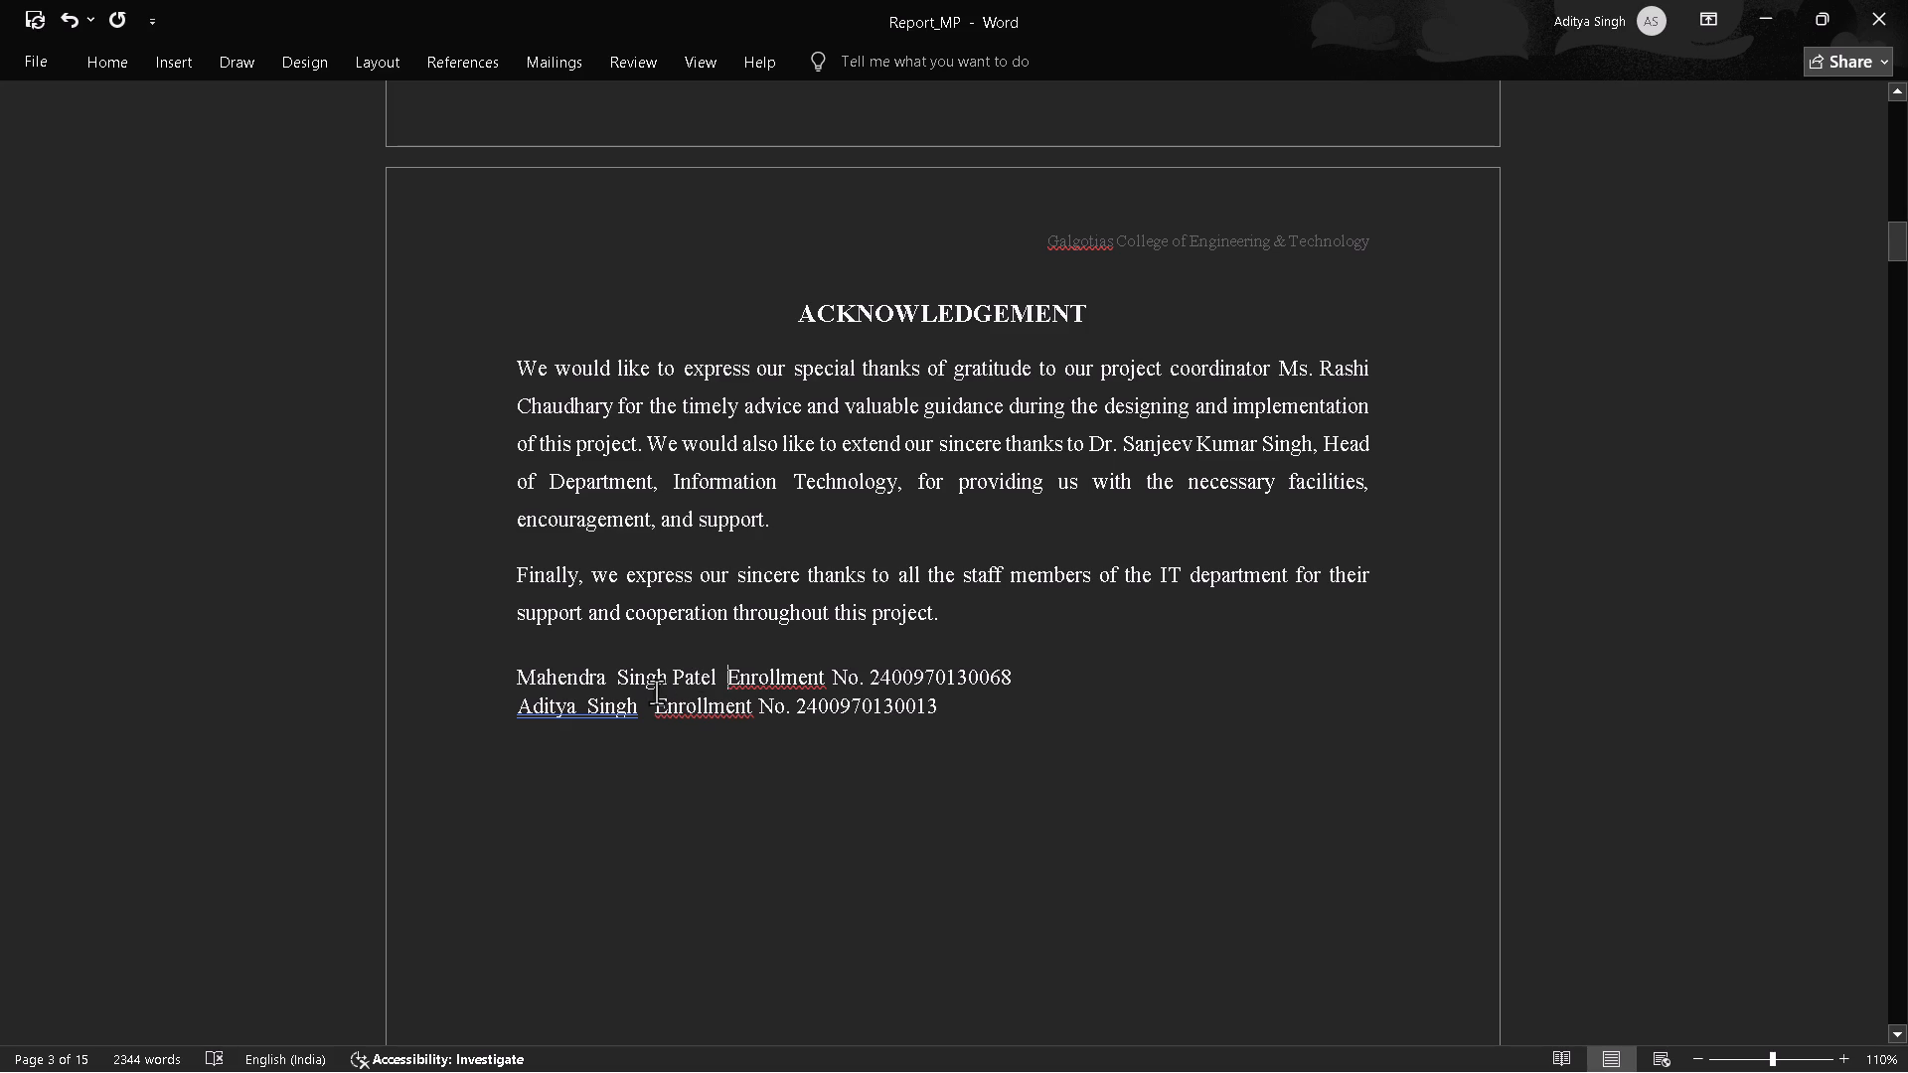
click(652, 699)
key(BackSpace)
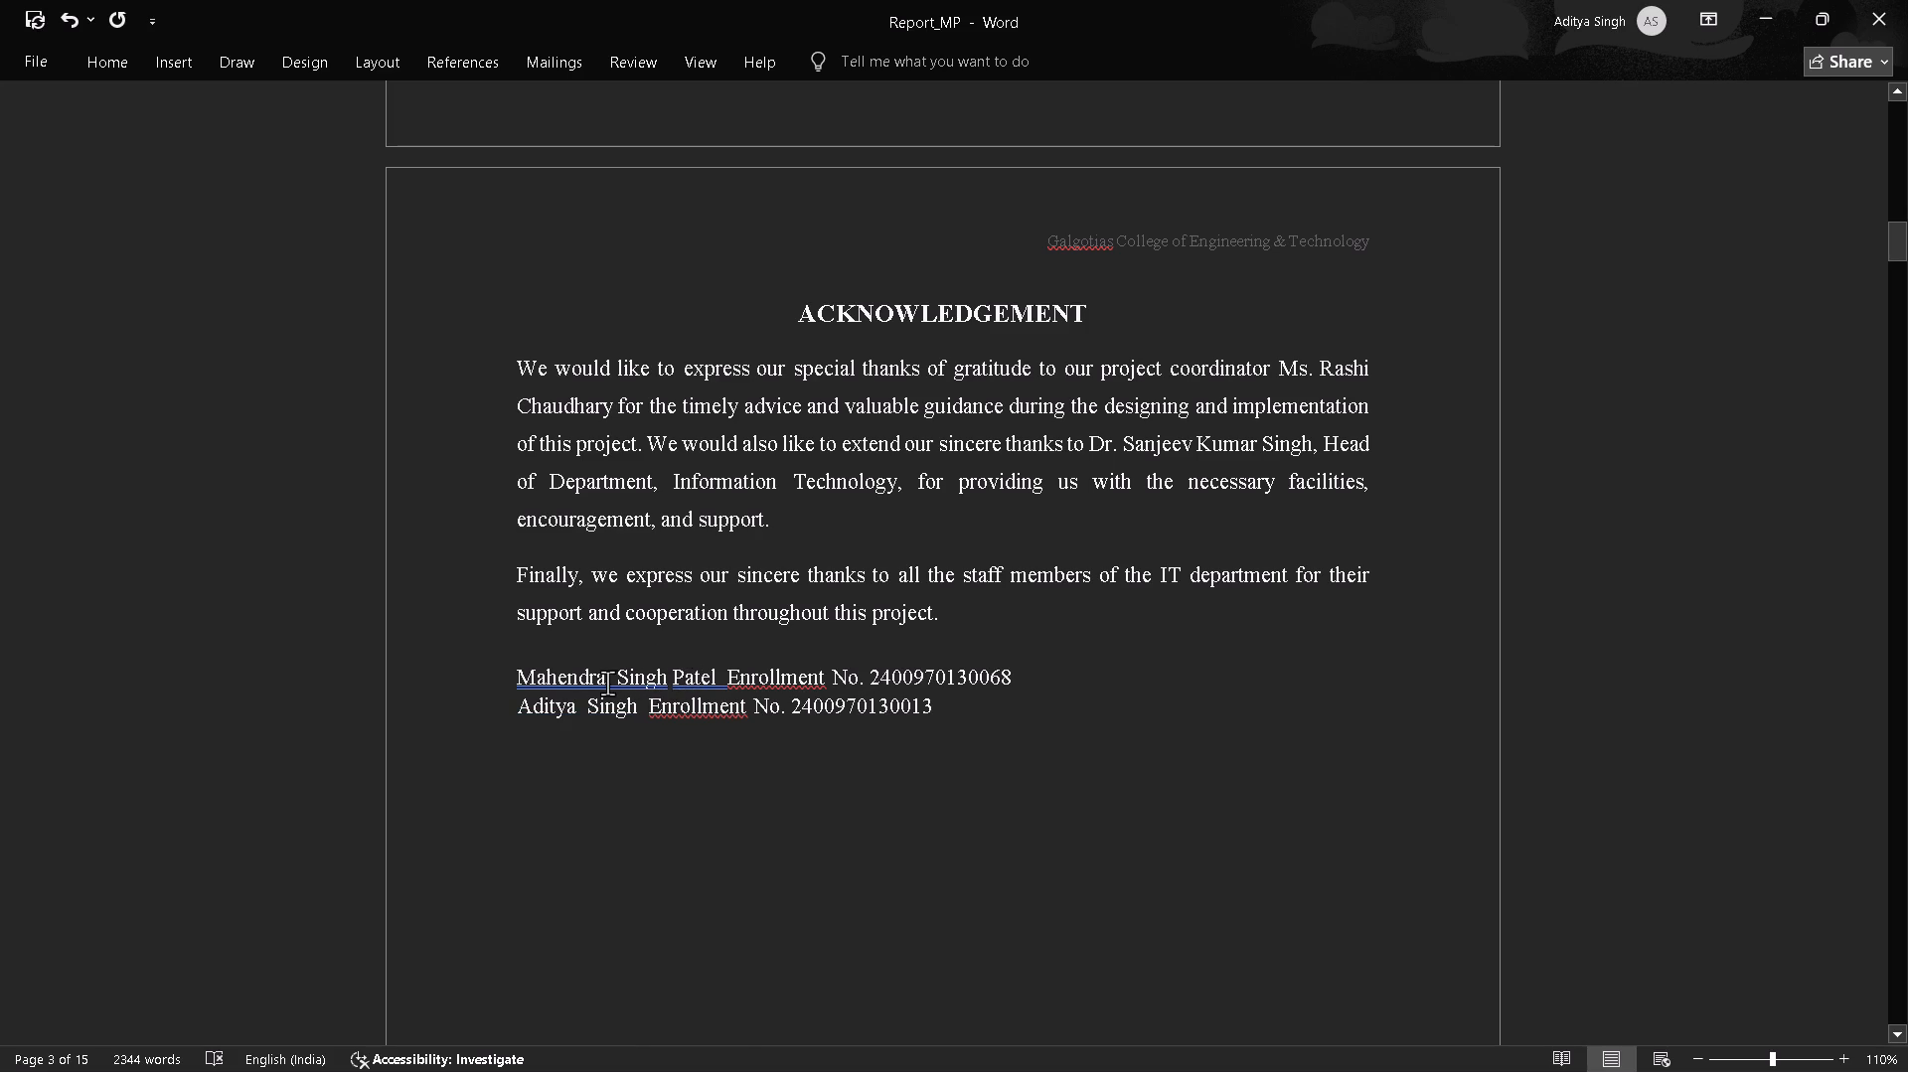
Remove the extra spaces within both student names and before Enrollment No., and shorten Singh to Sing in the first line.
click(613, 681)
key(BackSpace)
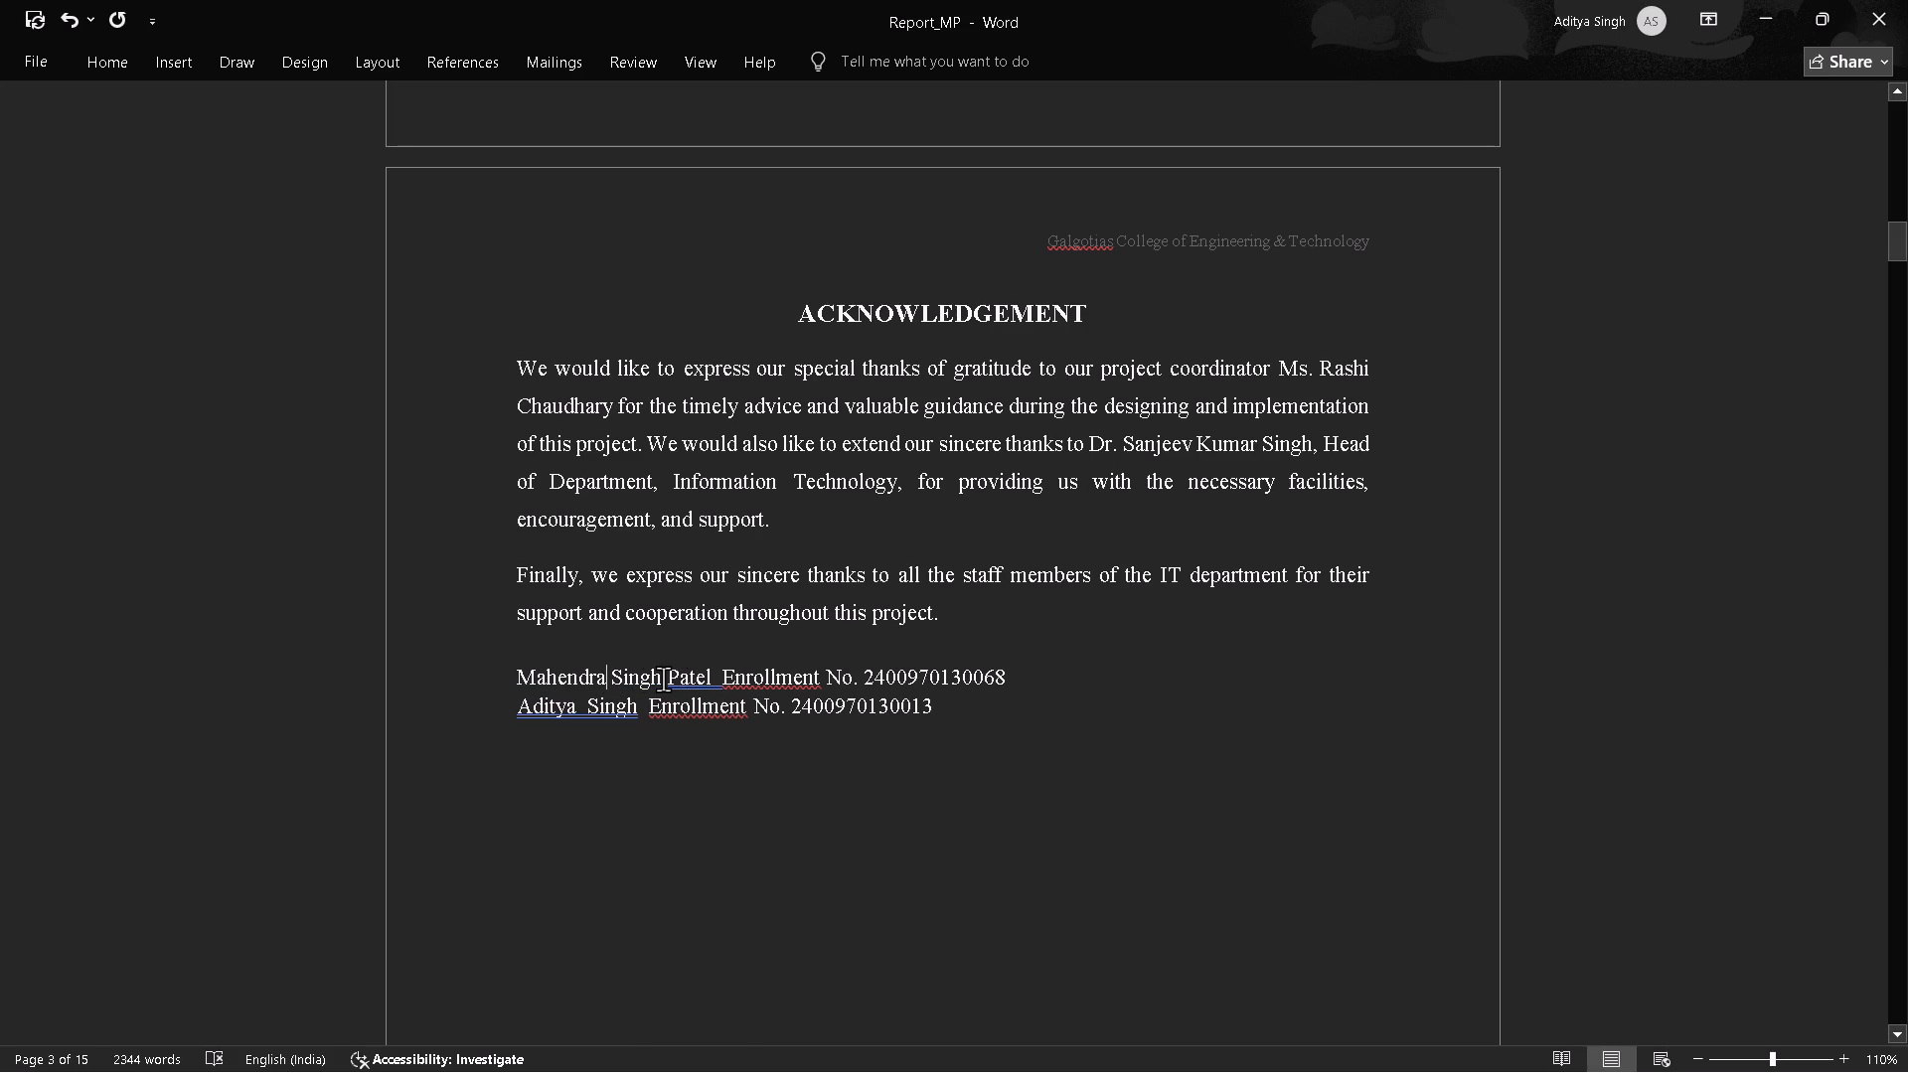
click(663, 679)
key(BackSpace)
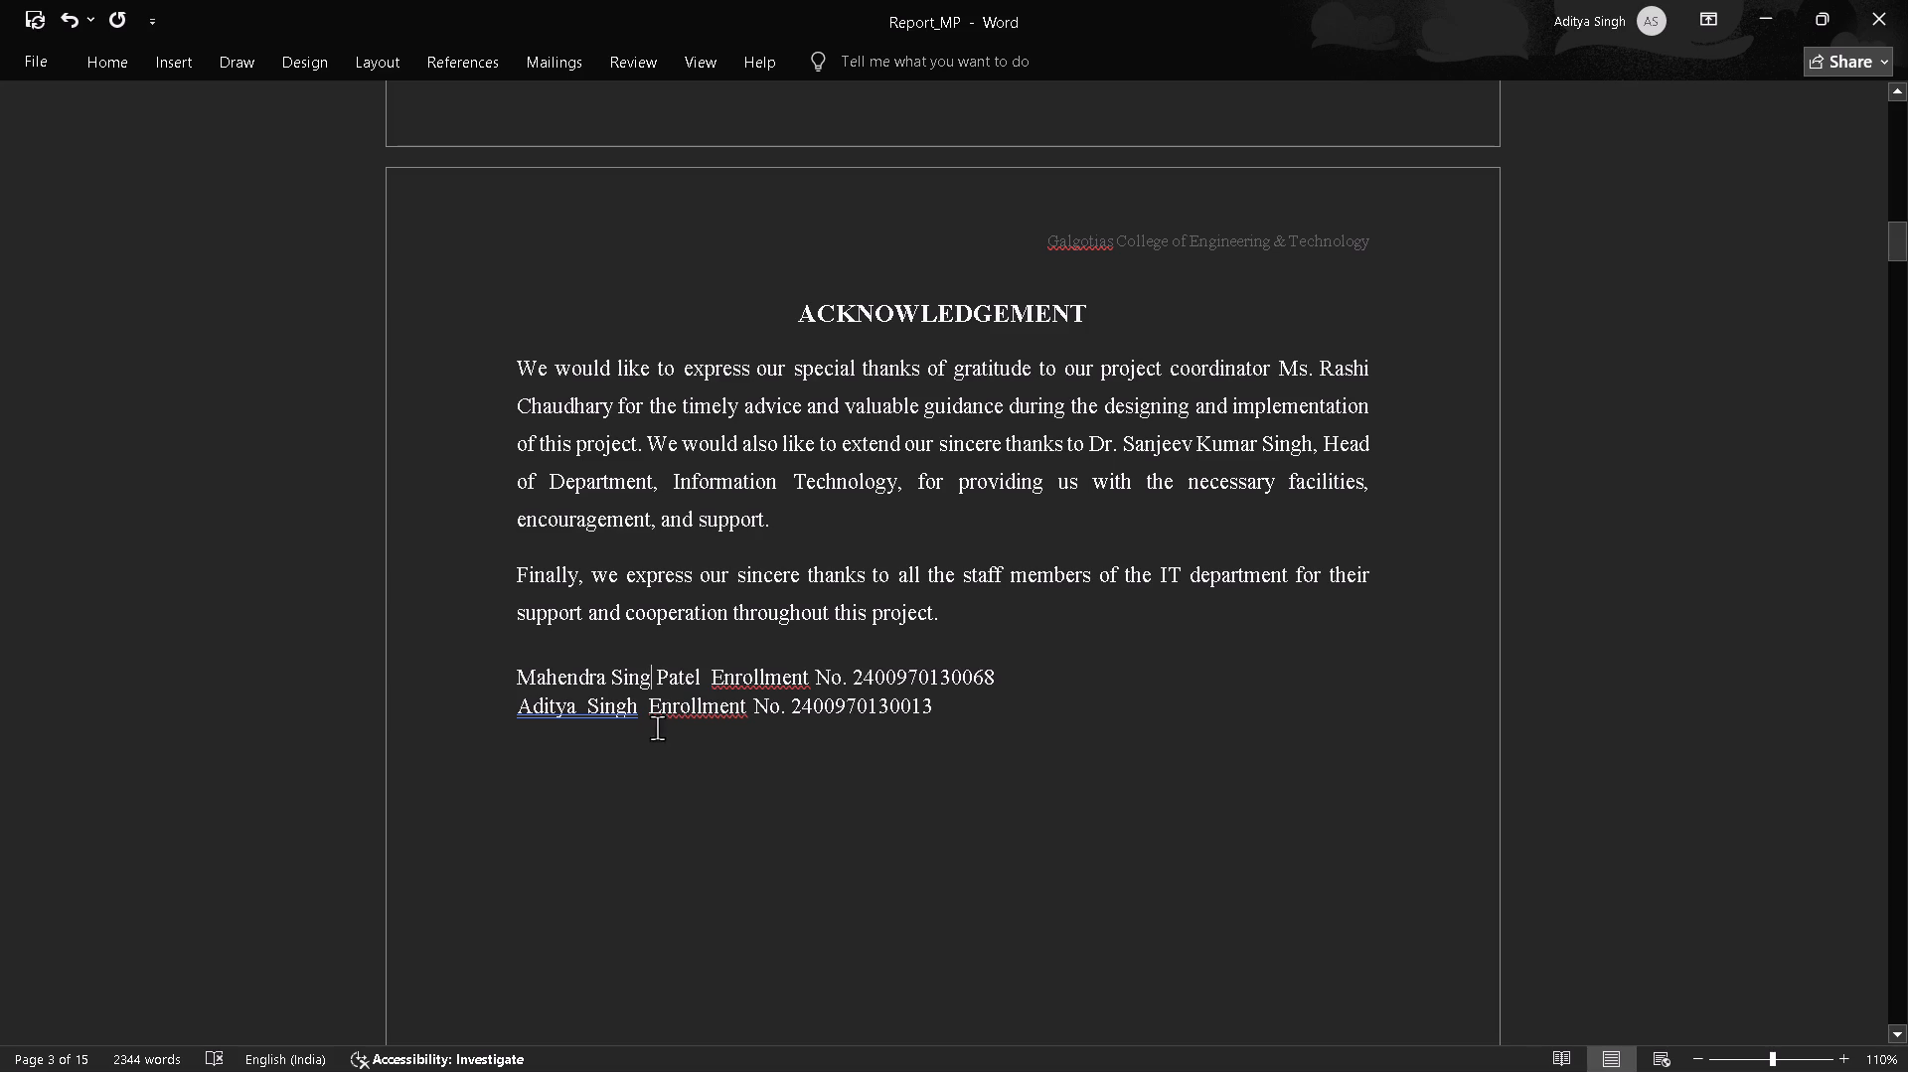
click(583, 706)
key(BackSpace)
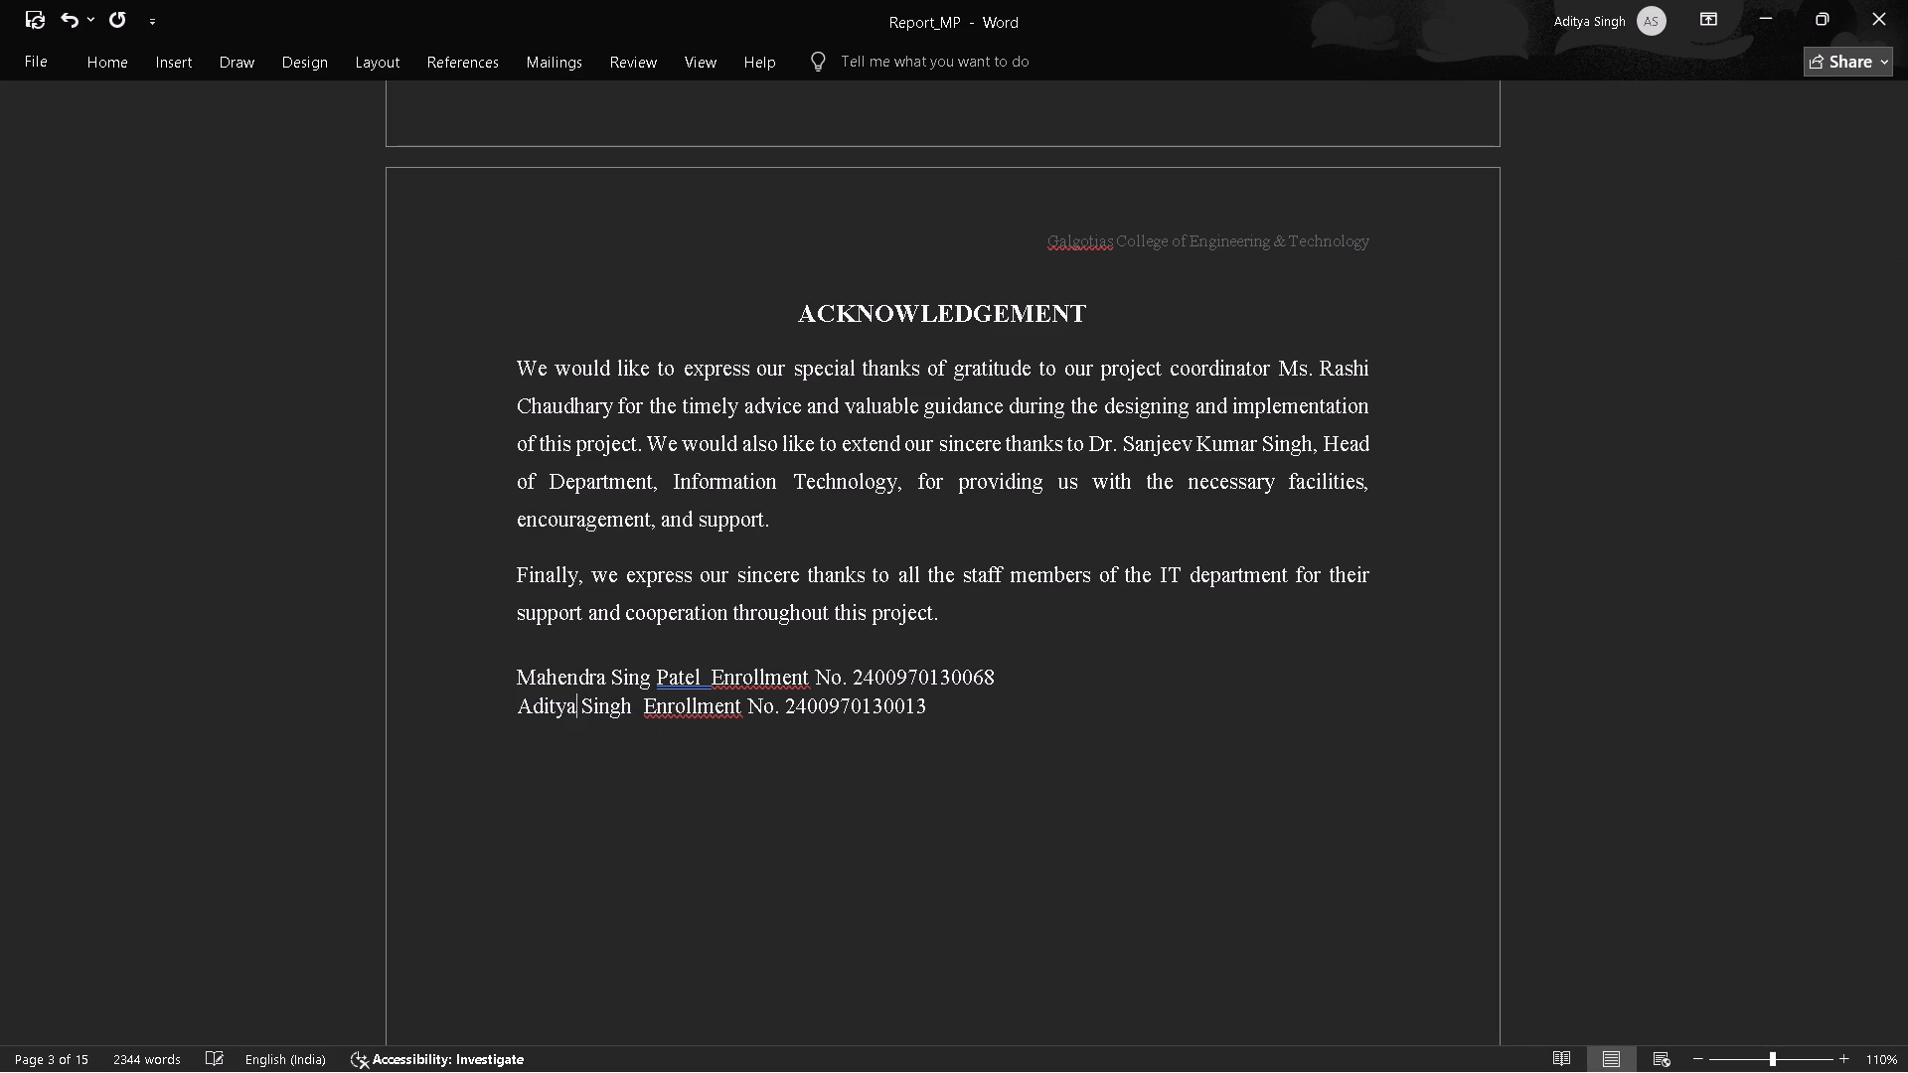
click(643, 705)
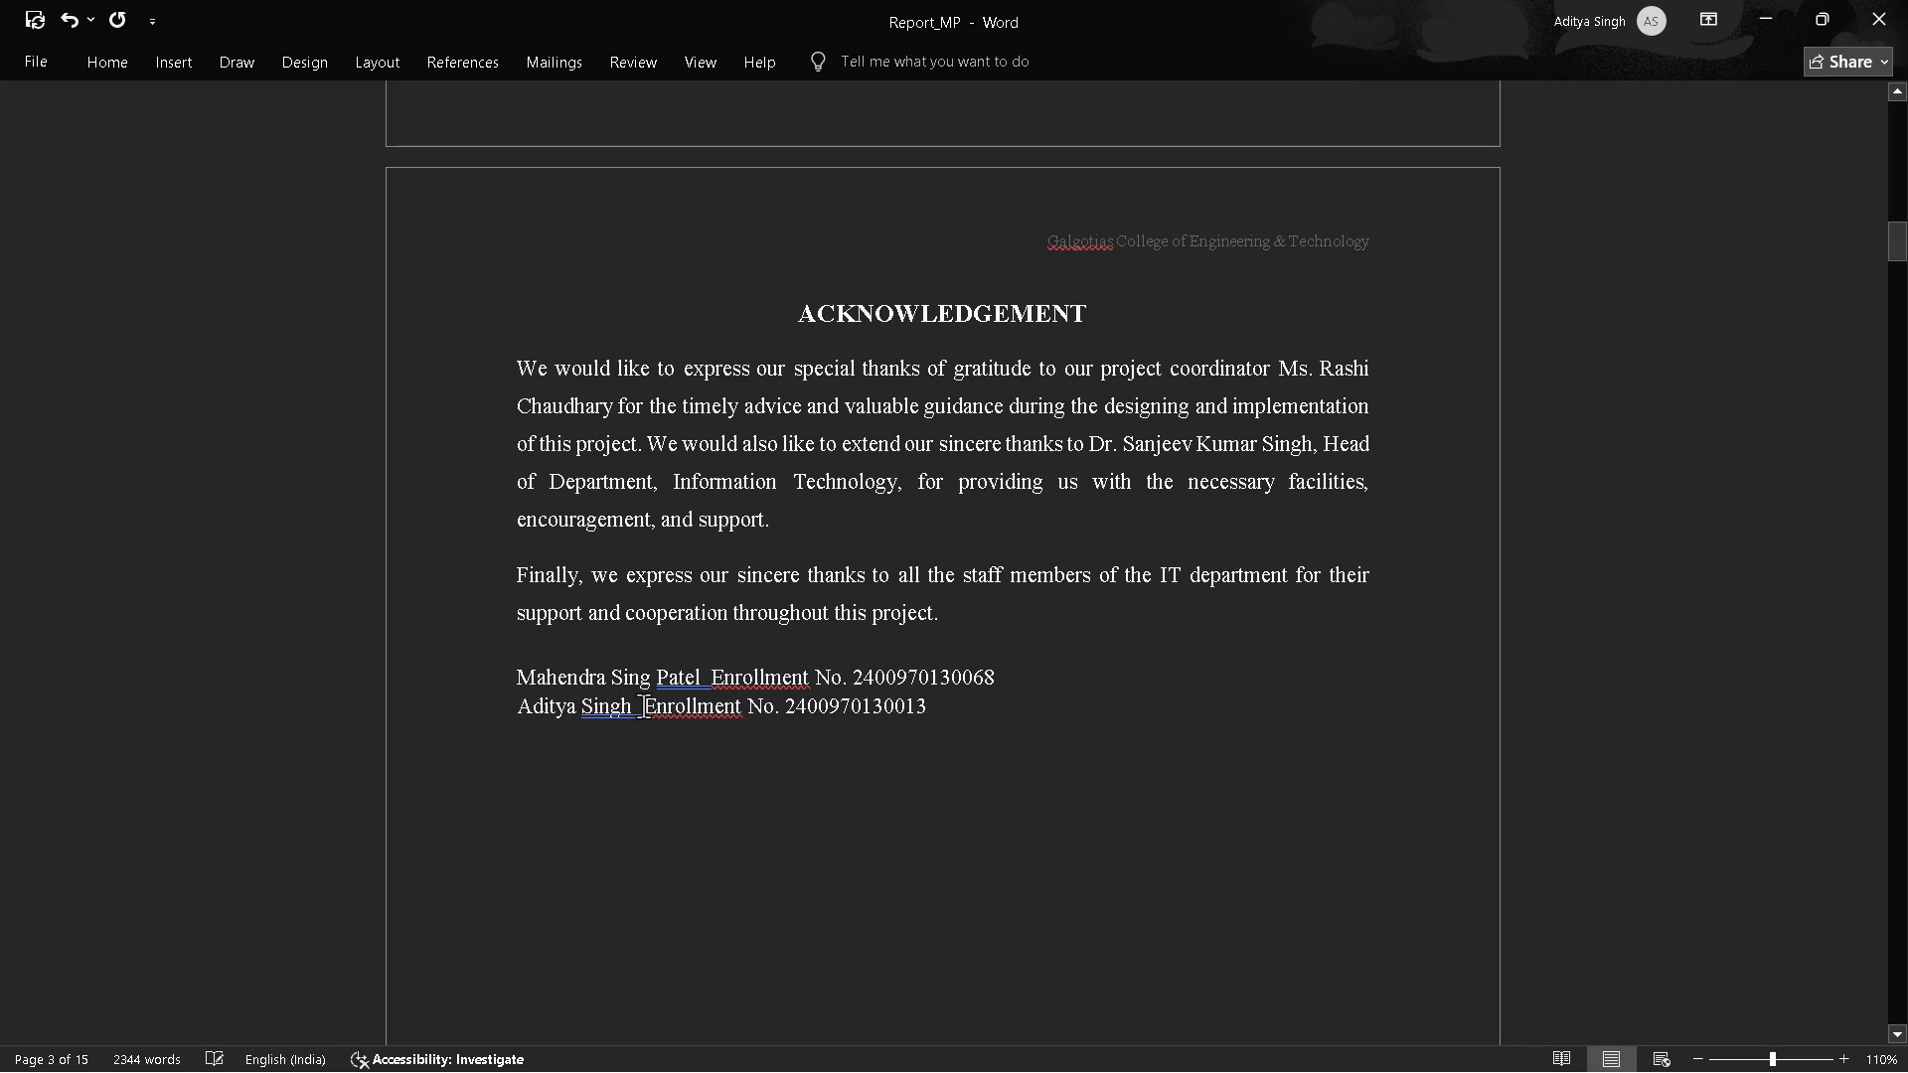
key(BackSpace)
click(707, 679)
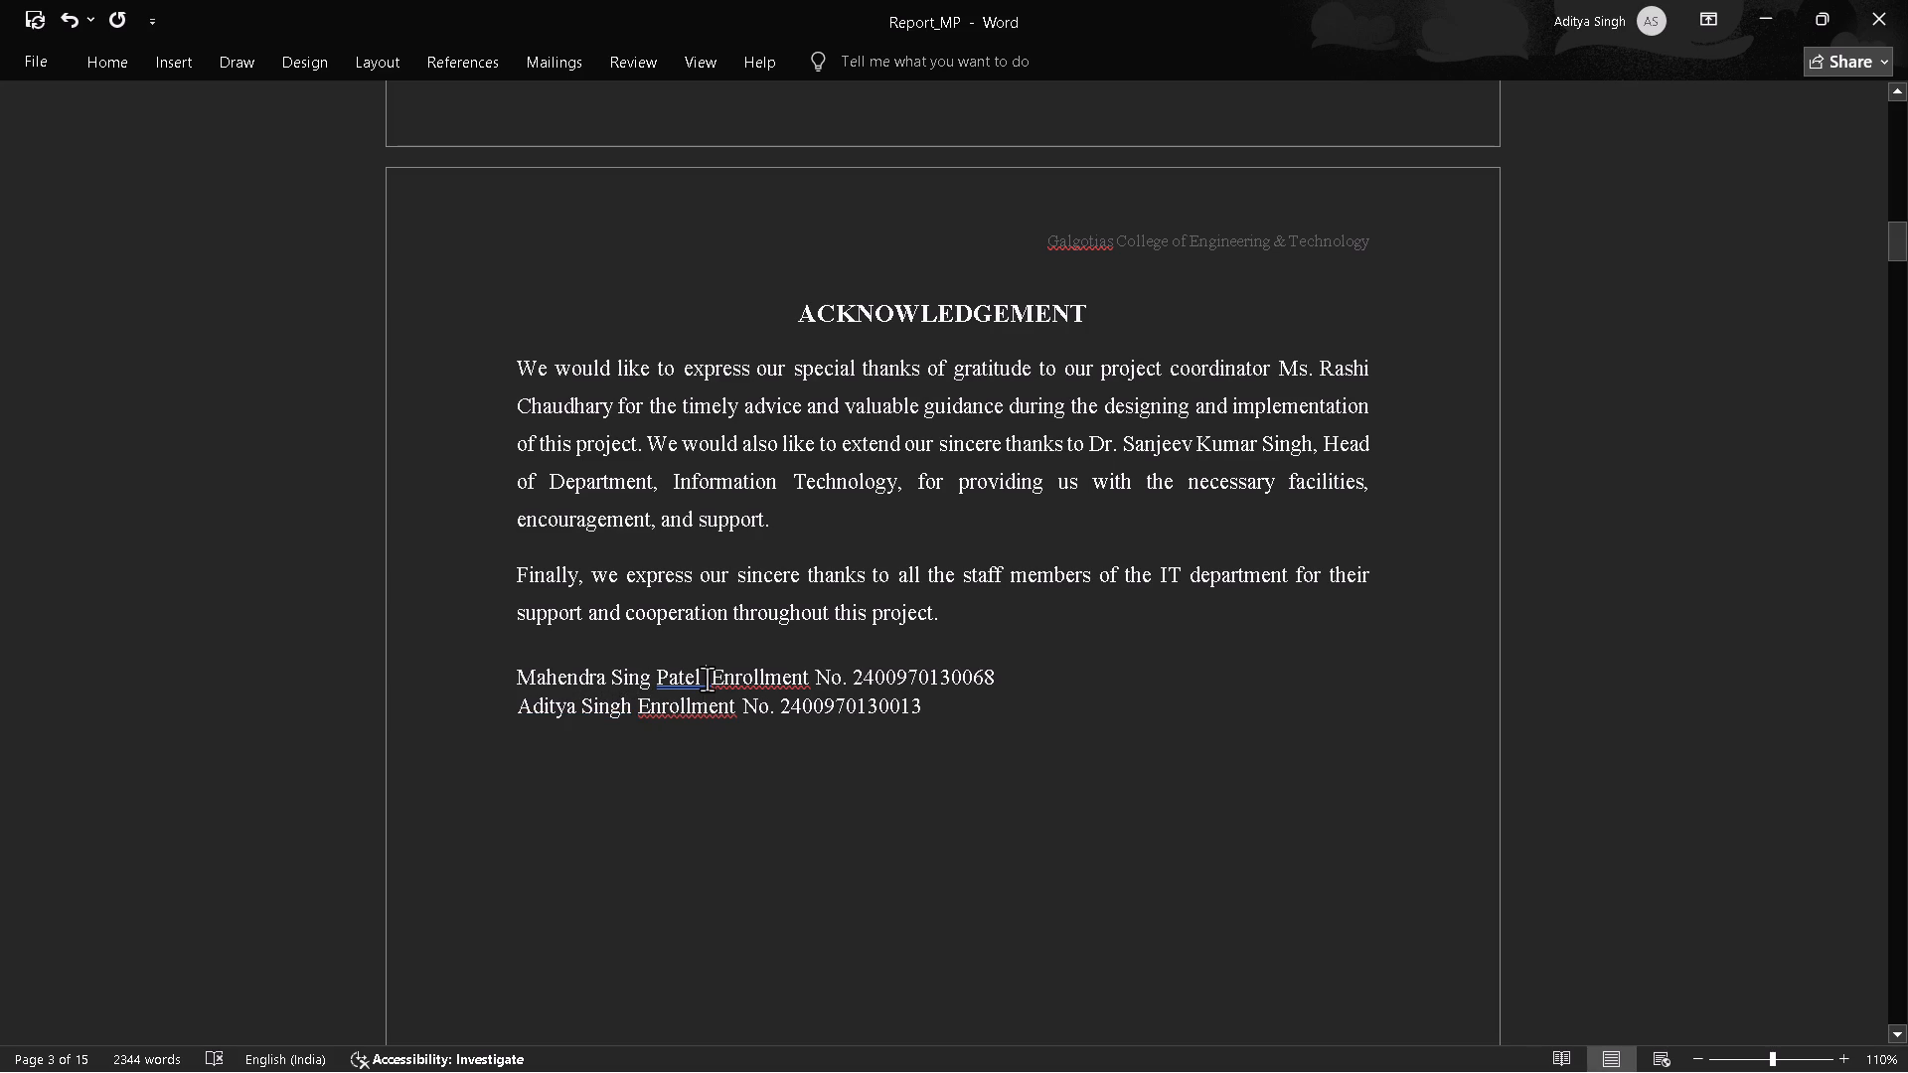
key(BackSpace)
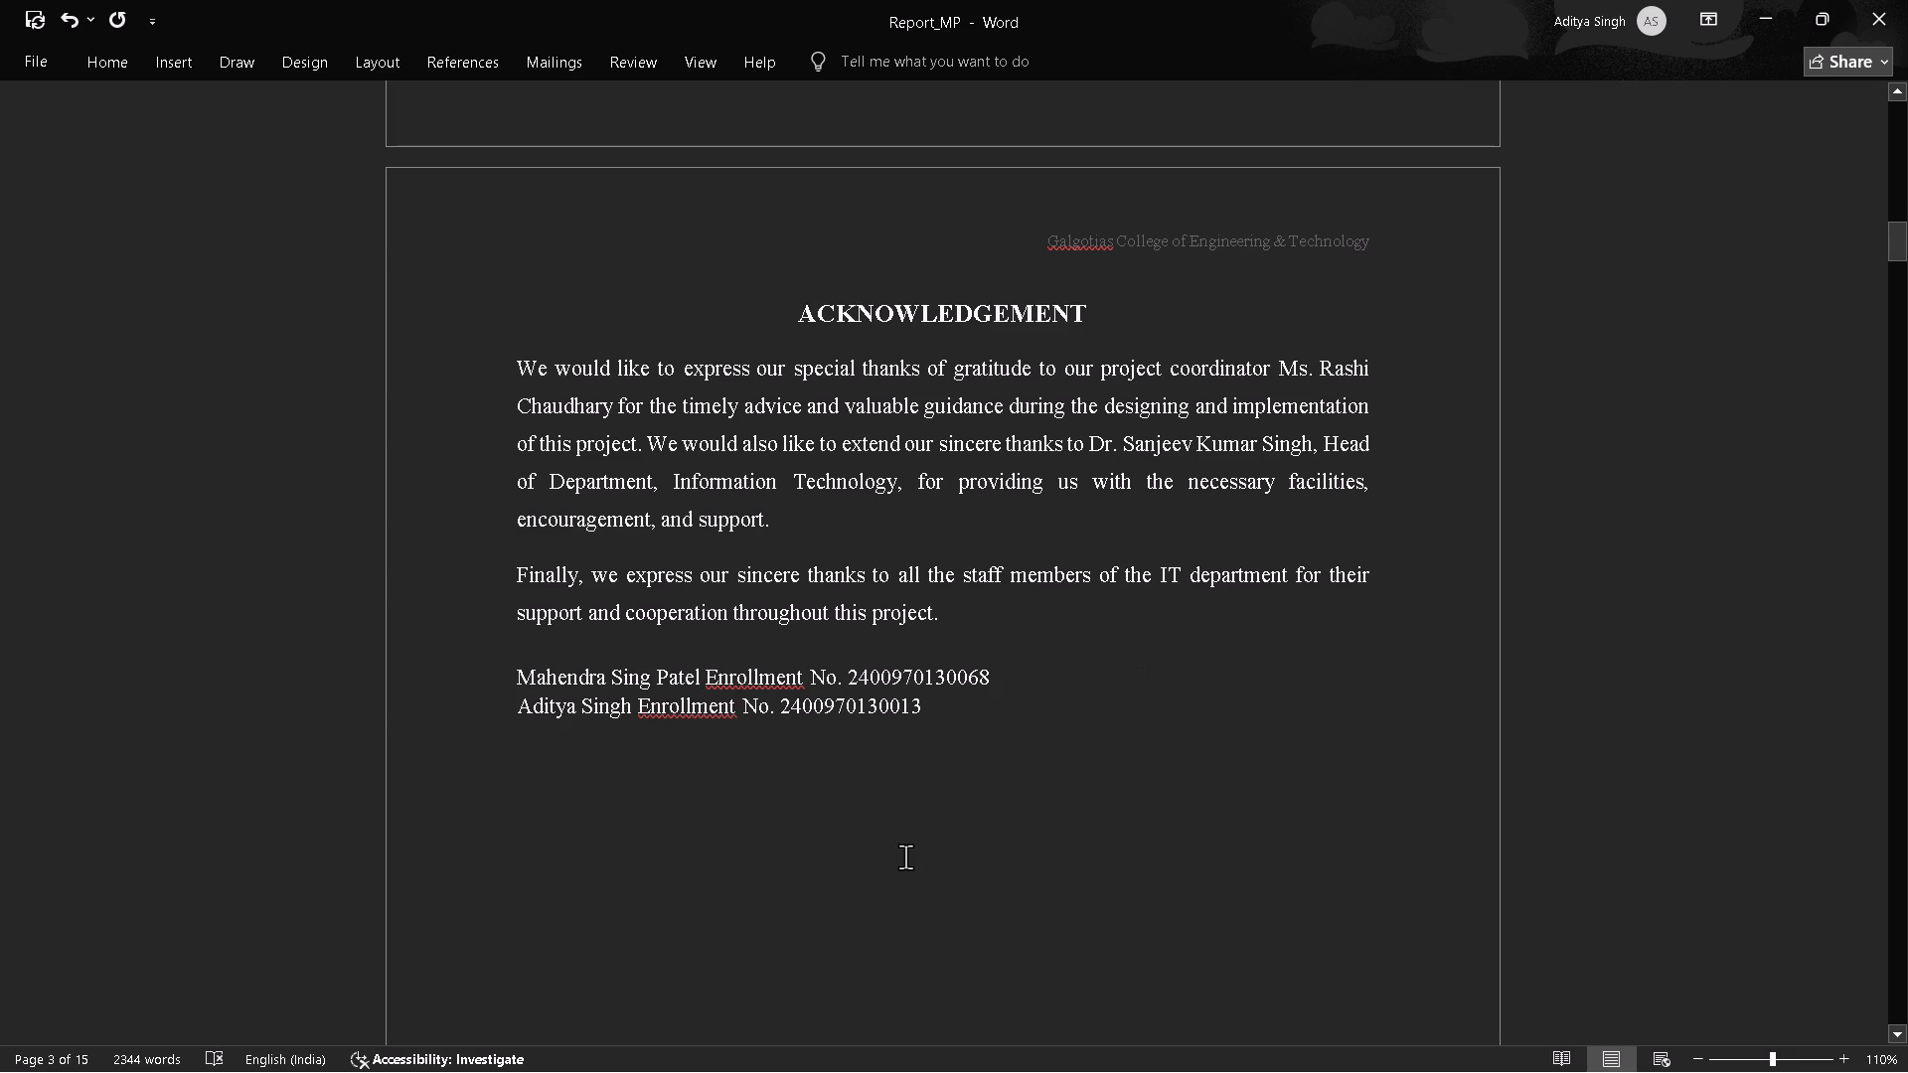
Look through the report from the Table of Contents and List of Figures past the Abstract to the Introduction.
scroll(905, 856, down, 1)
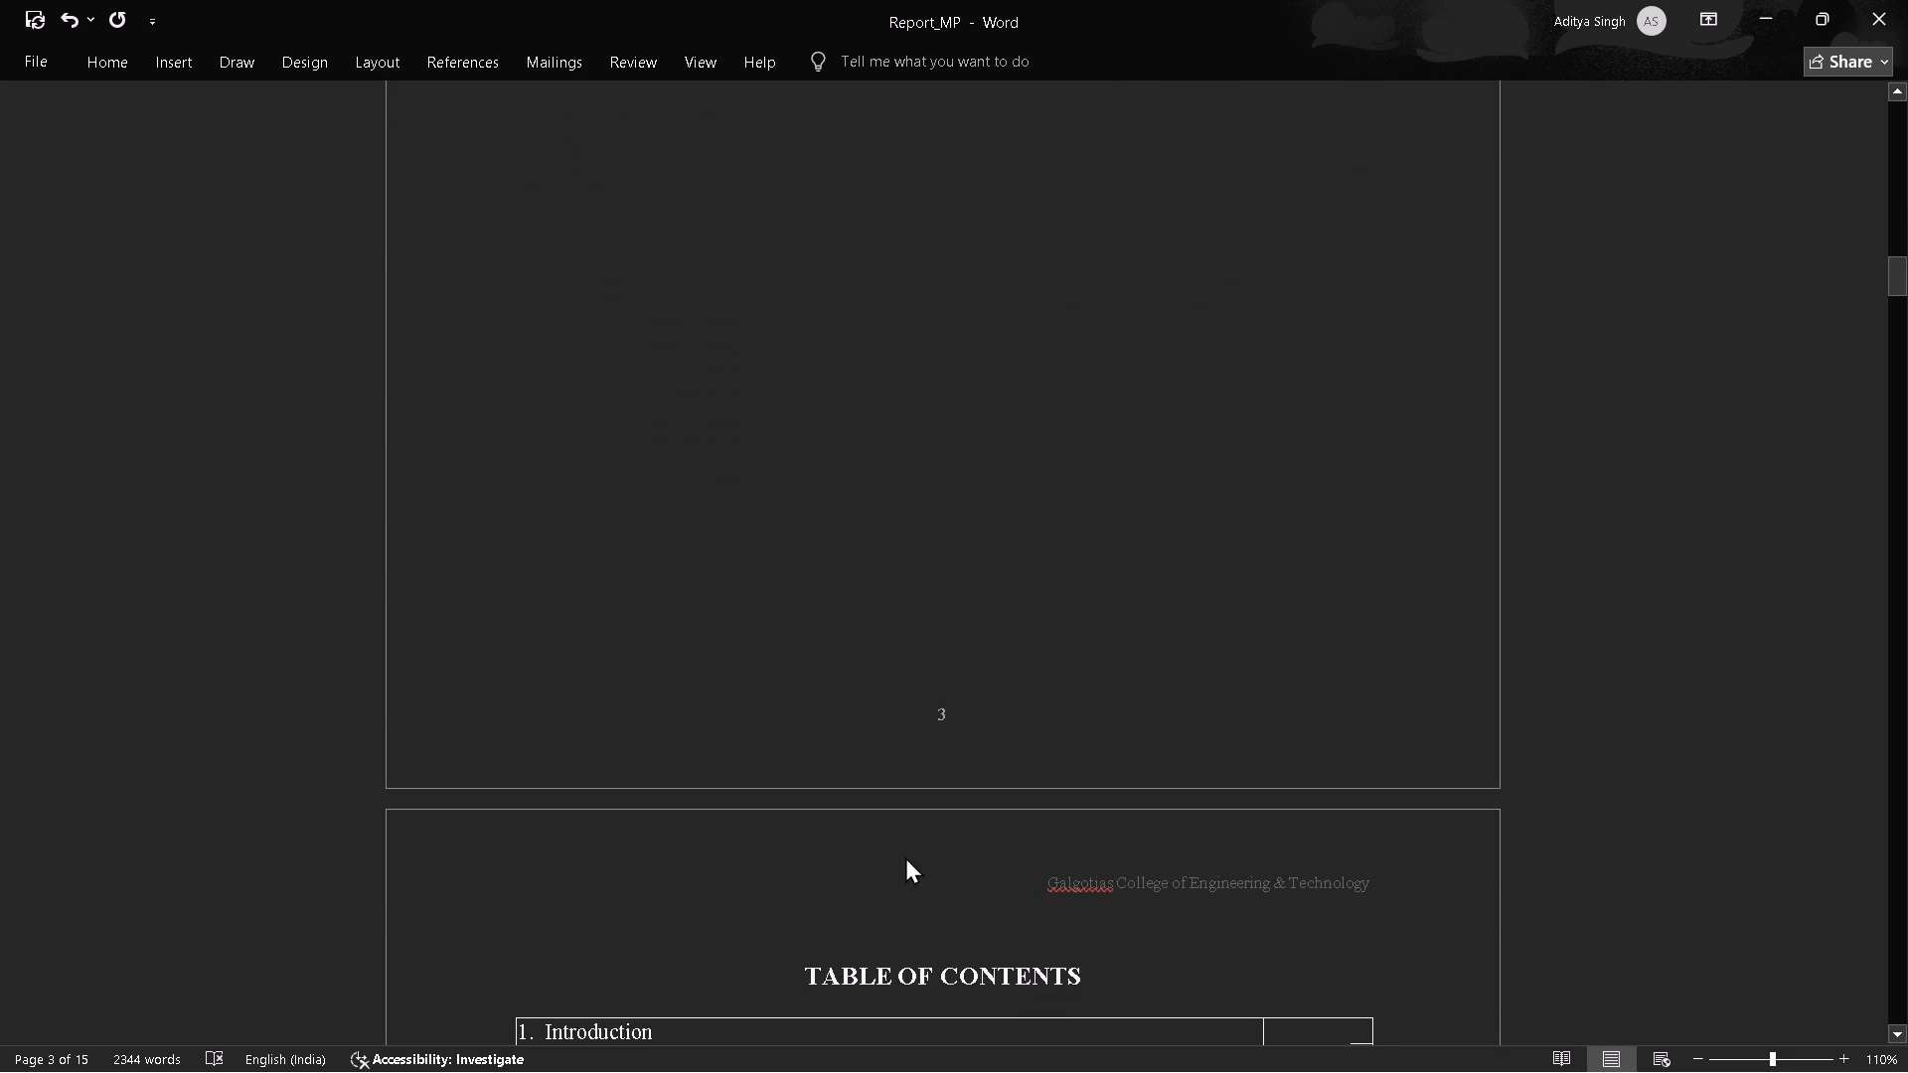
scroll(905, 856, down, 3)
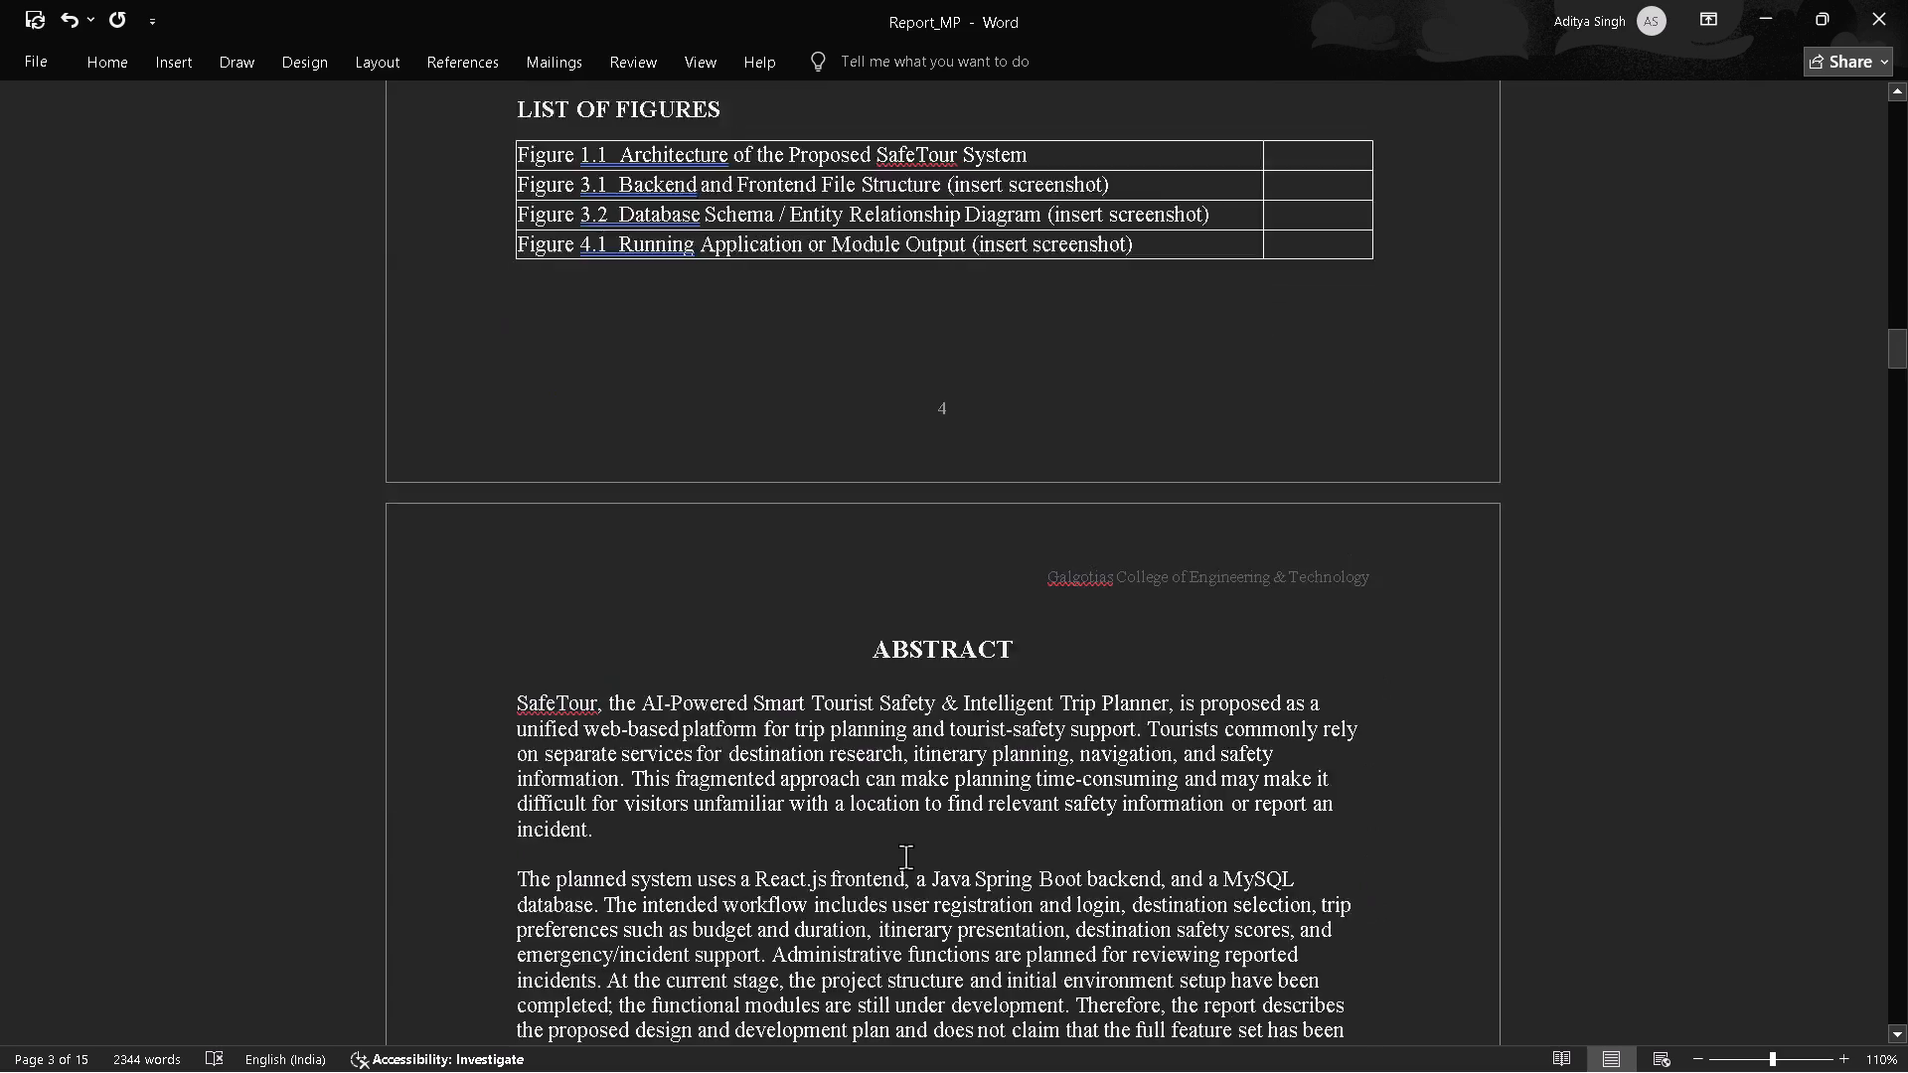
scroll(905, 856, down, 2)
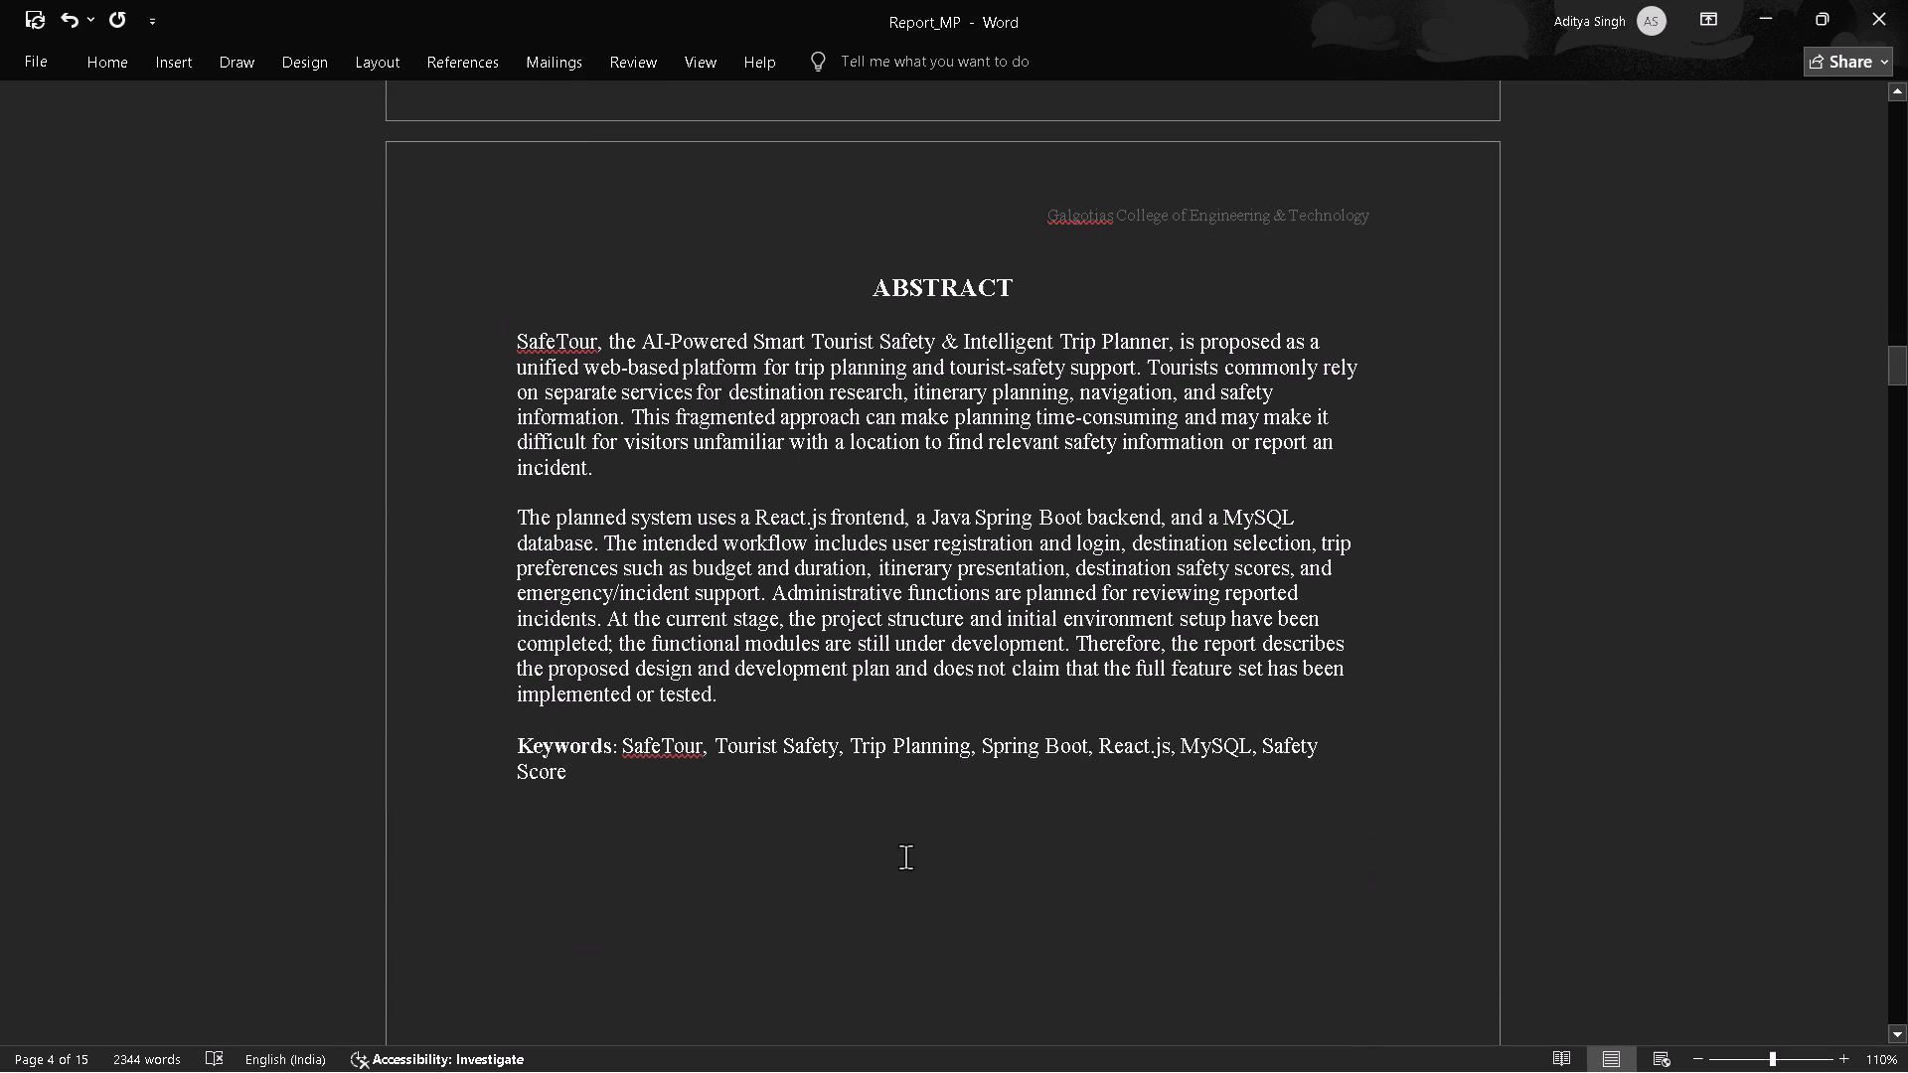
scroll(905, 856, down, 3)
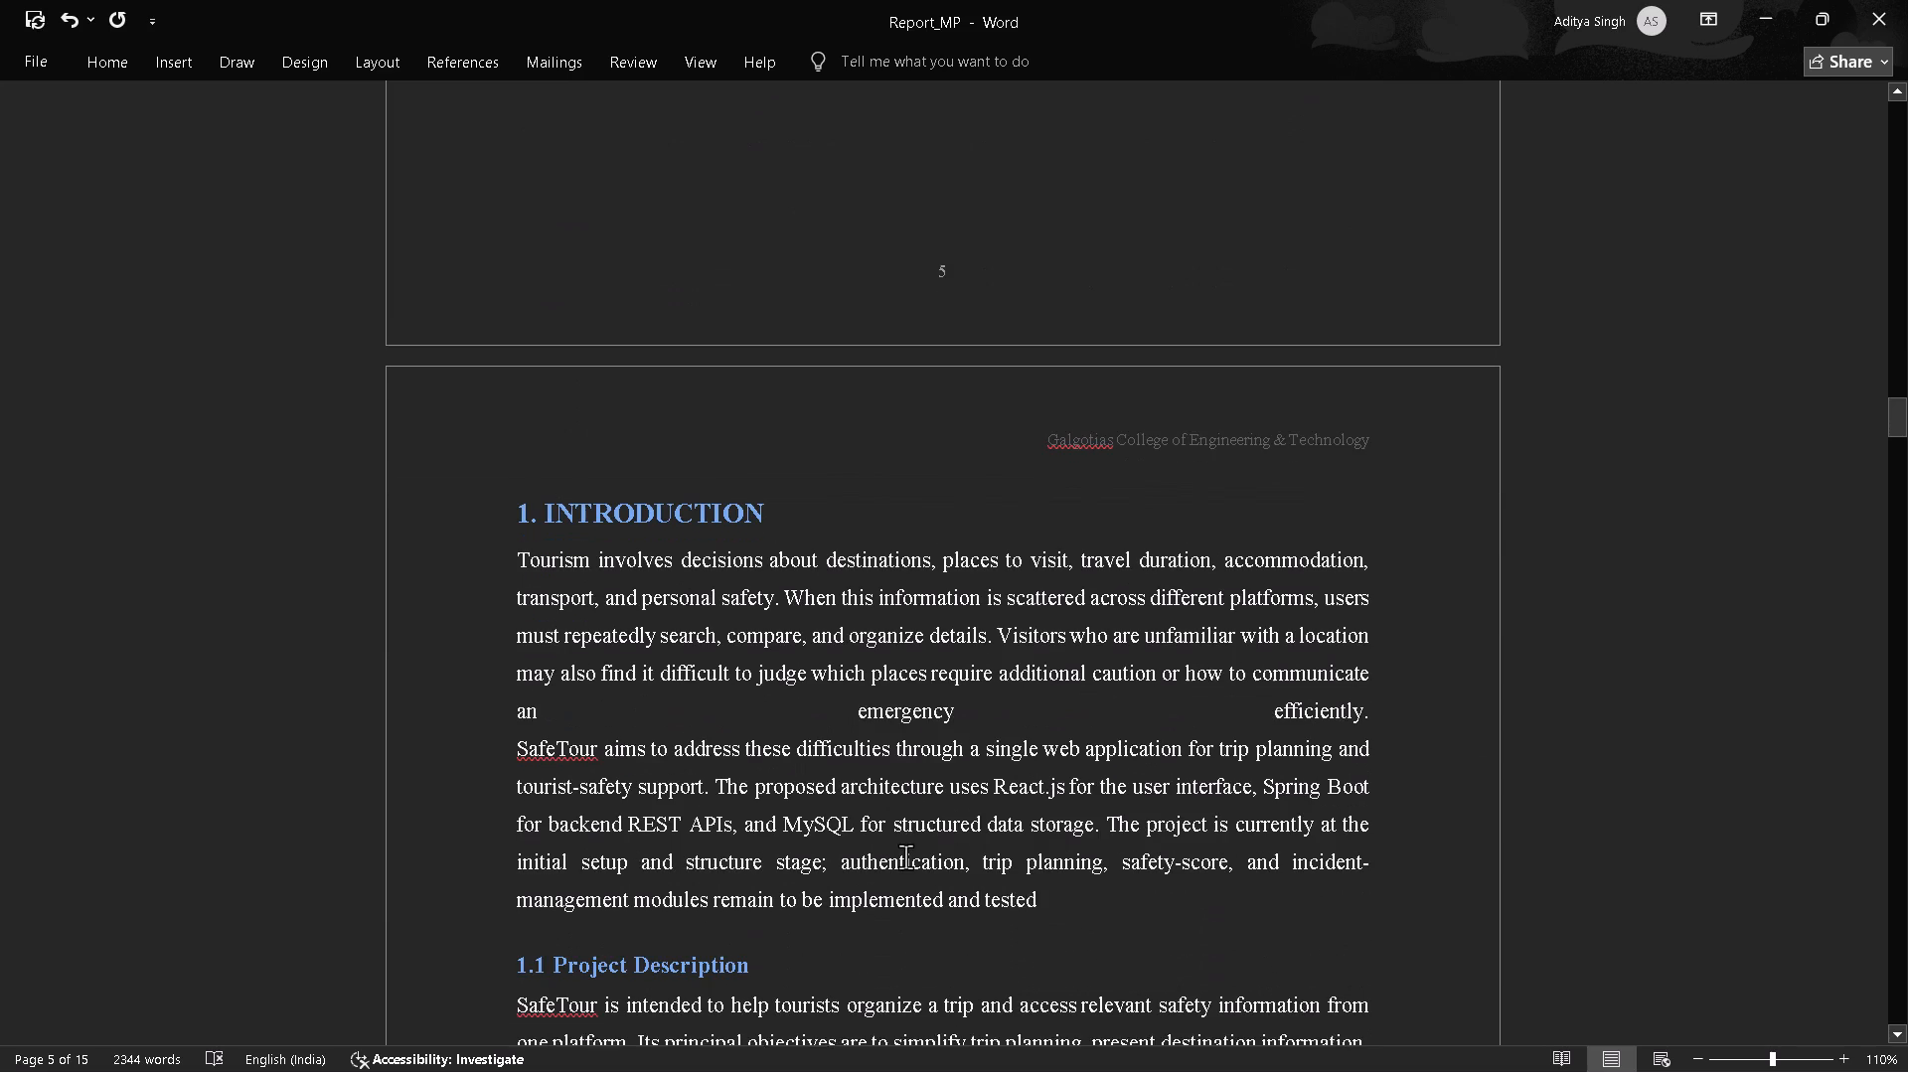
scroll(905, 856, down, 2)
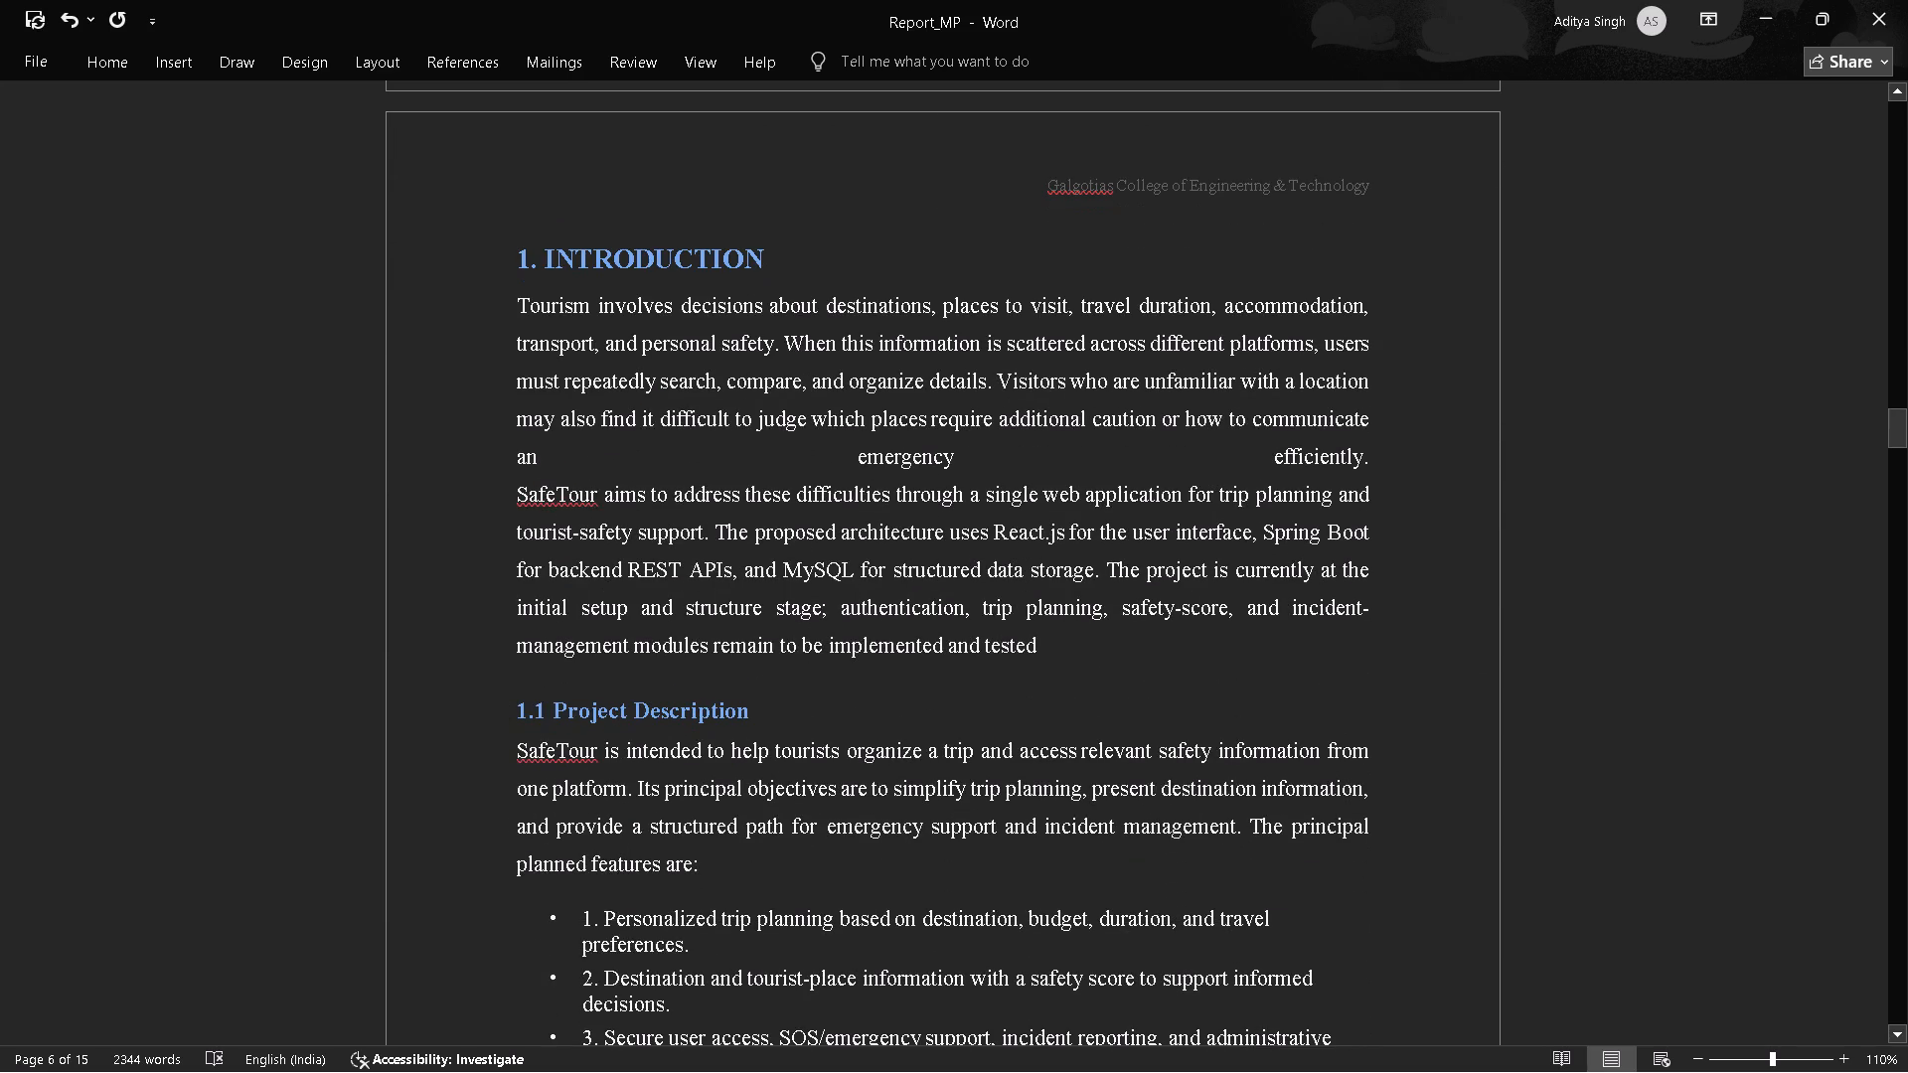
Copy the first Introduction paragraph, from "Tourism involves decisions" through "efficiently".
drag(513, 302, 1338, 454)
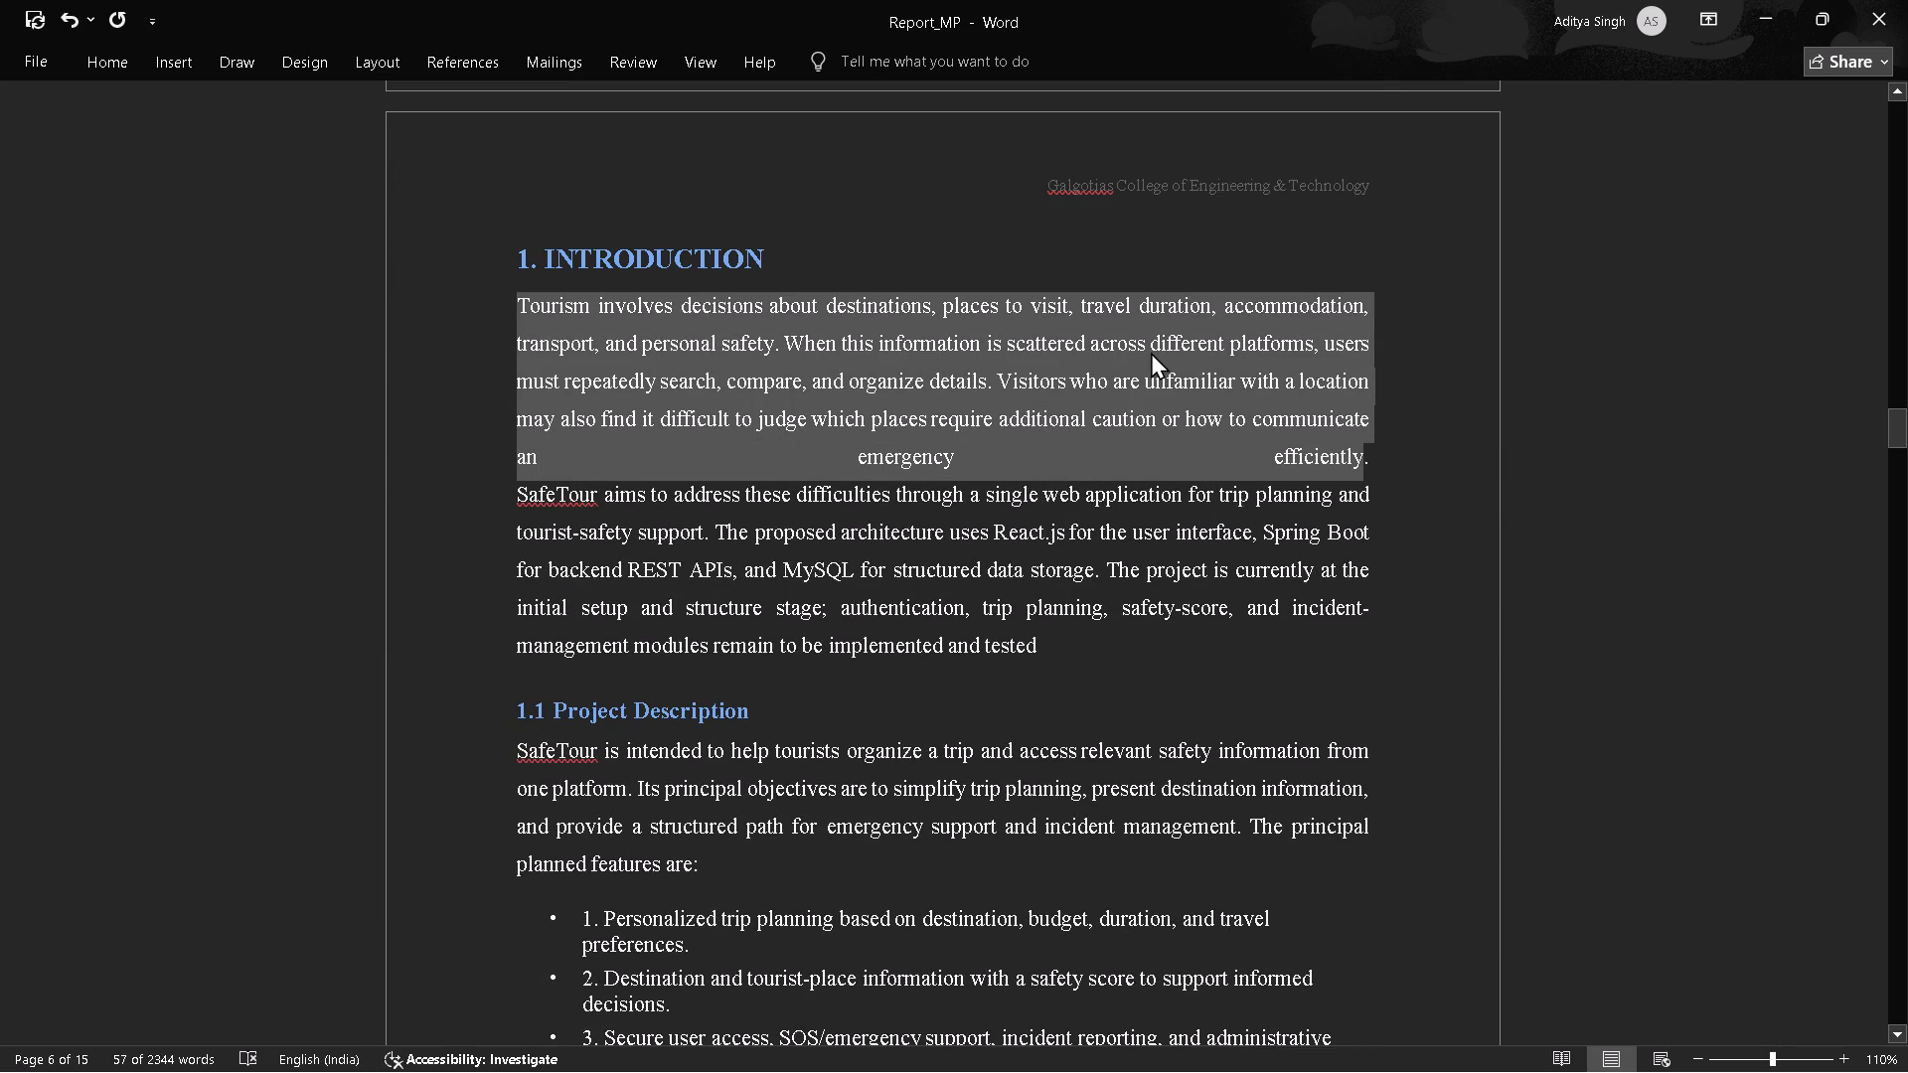
key(ctrl+c)
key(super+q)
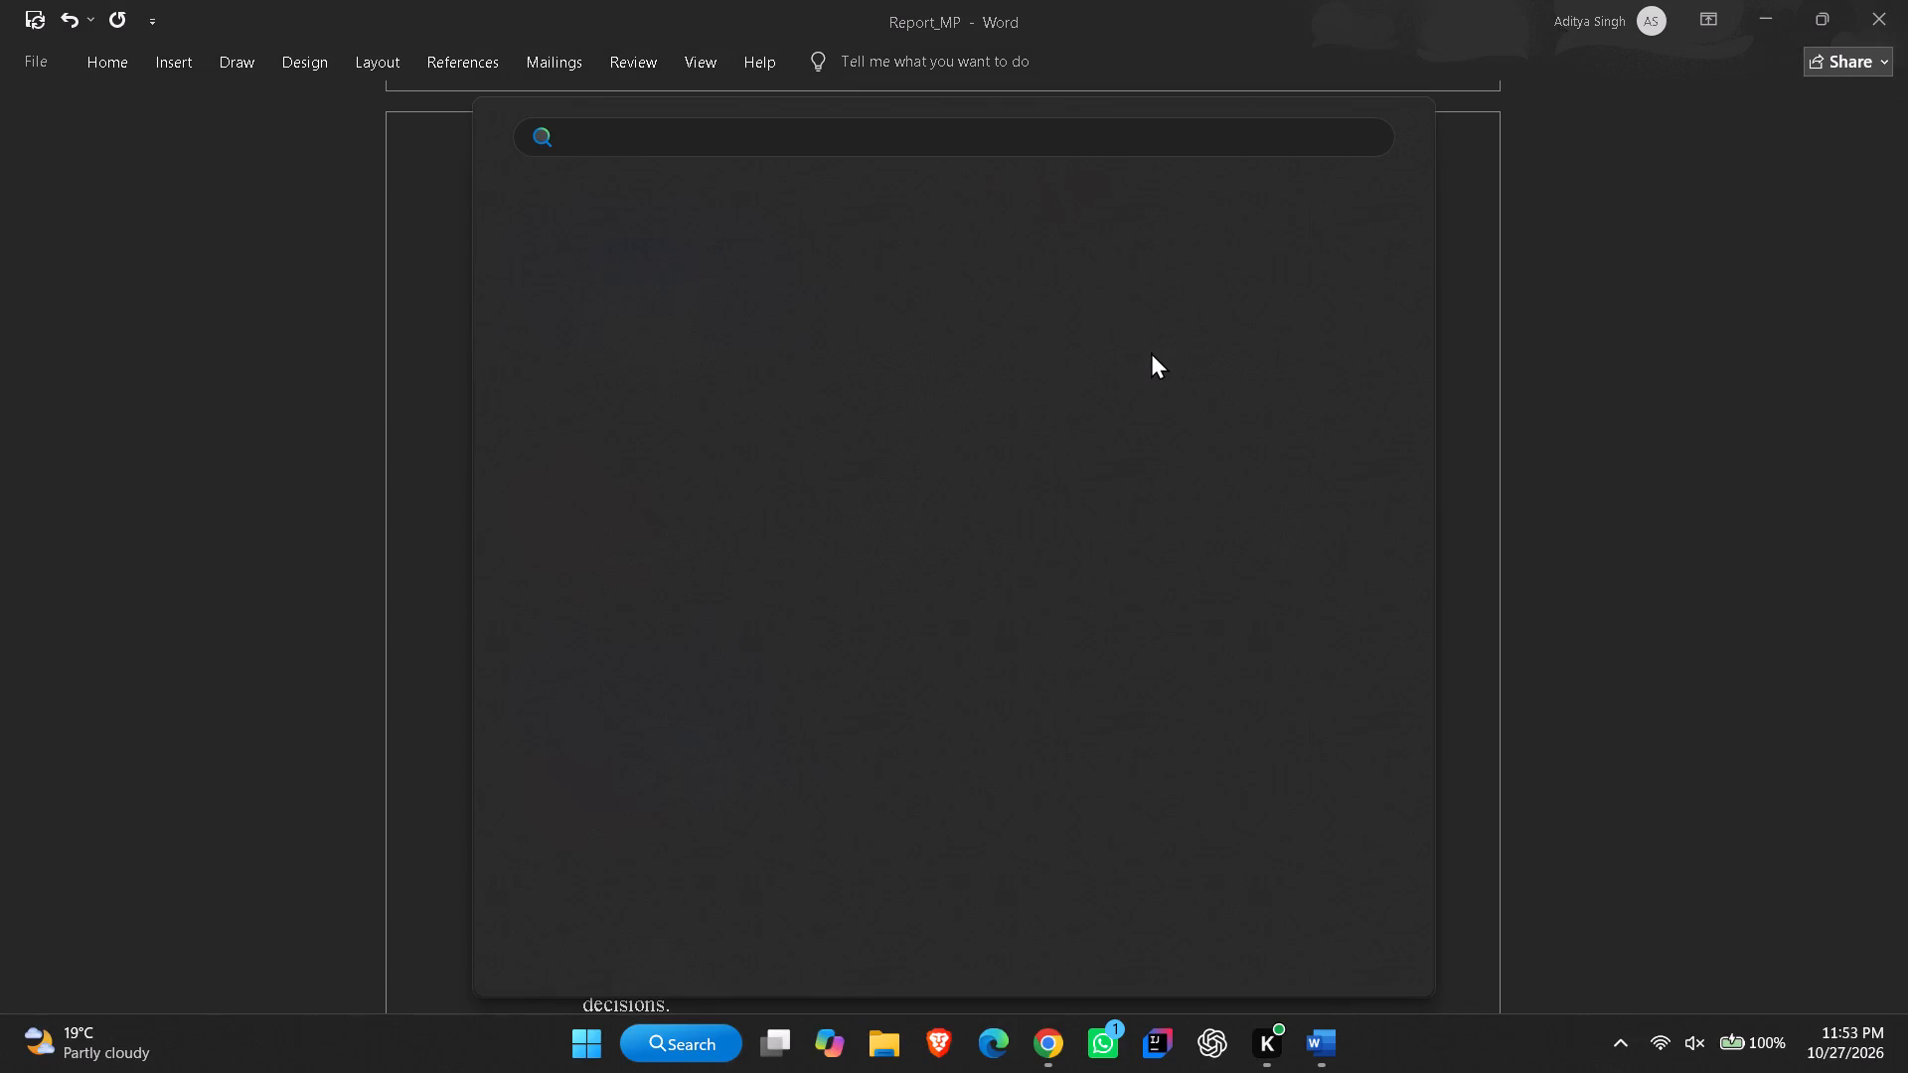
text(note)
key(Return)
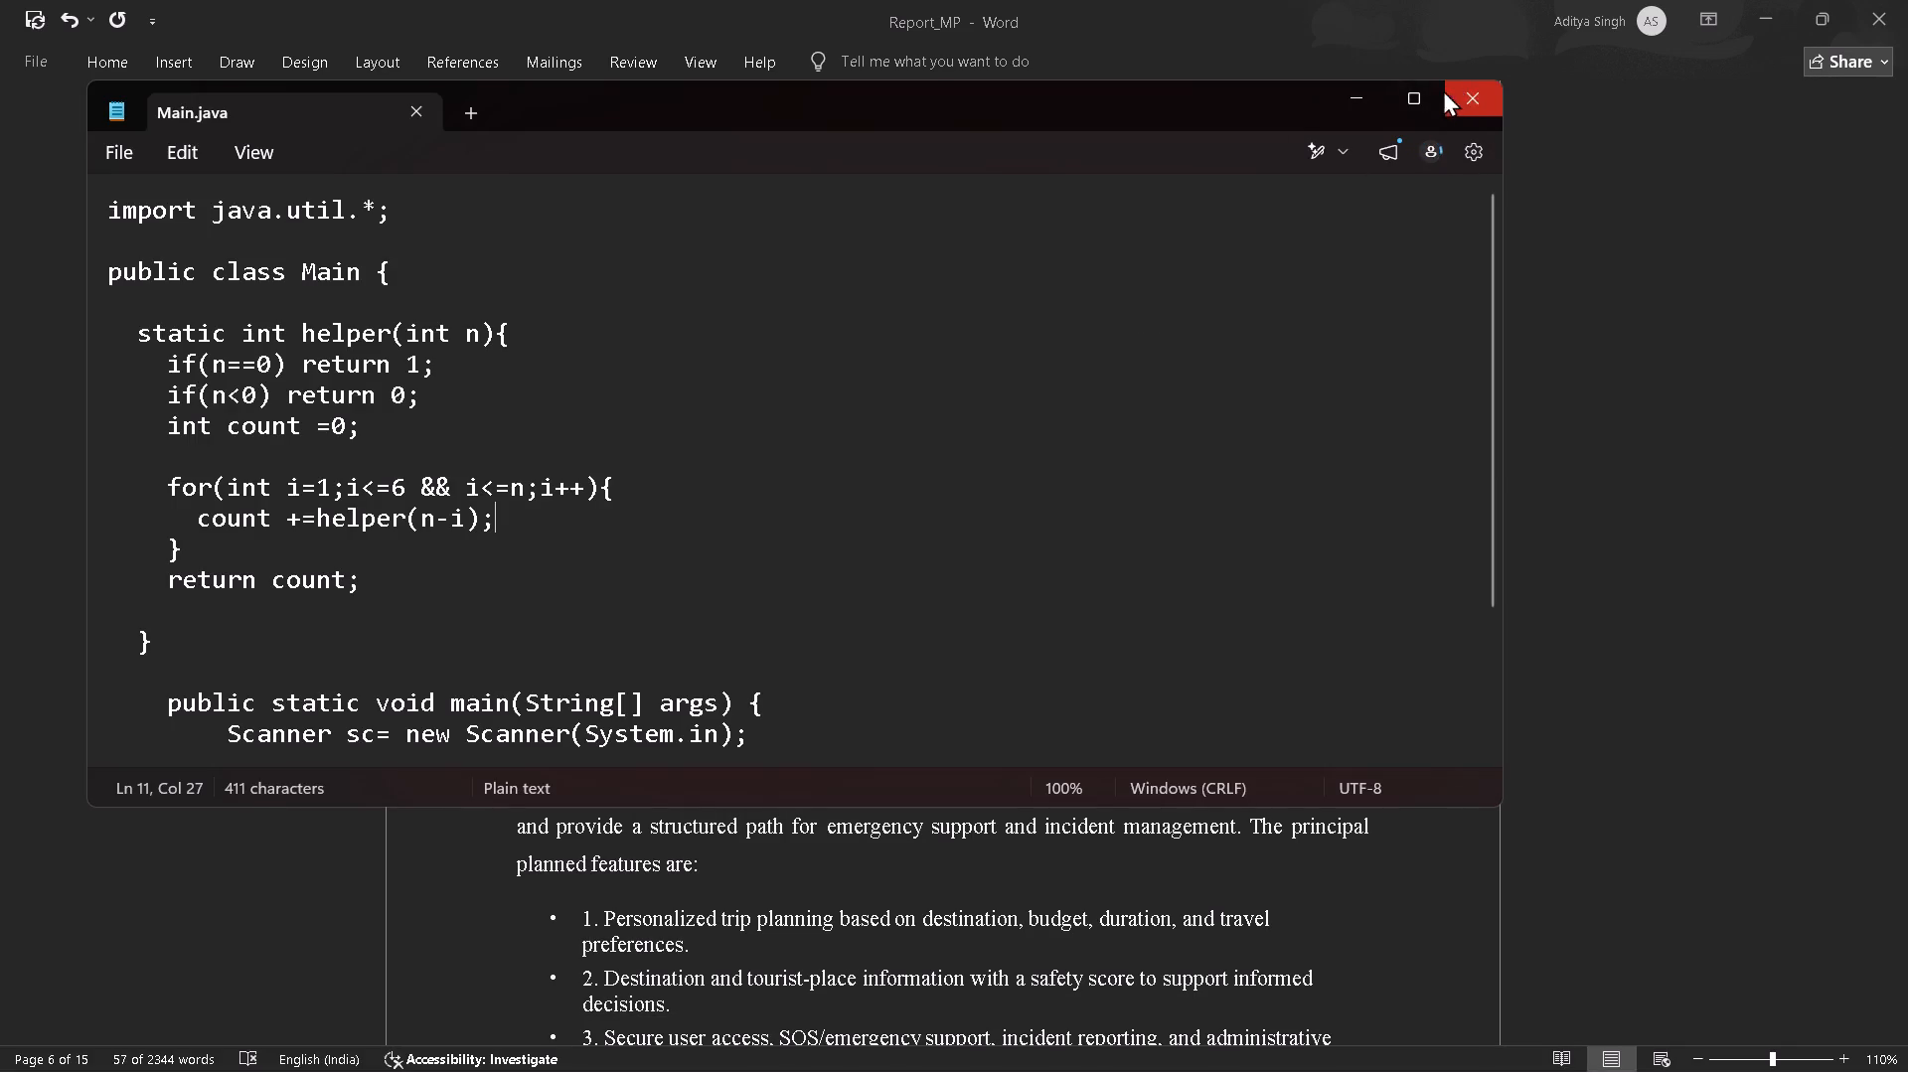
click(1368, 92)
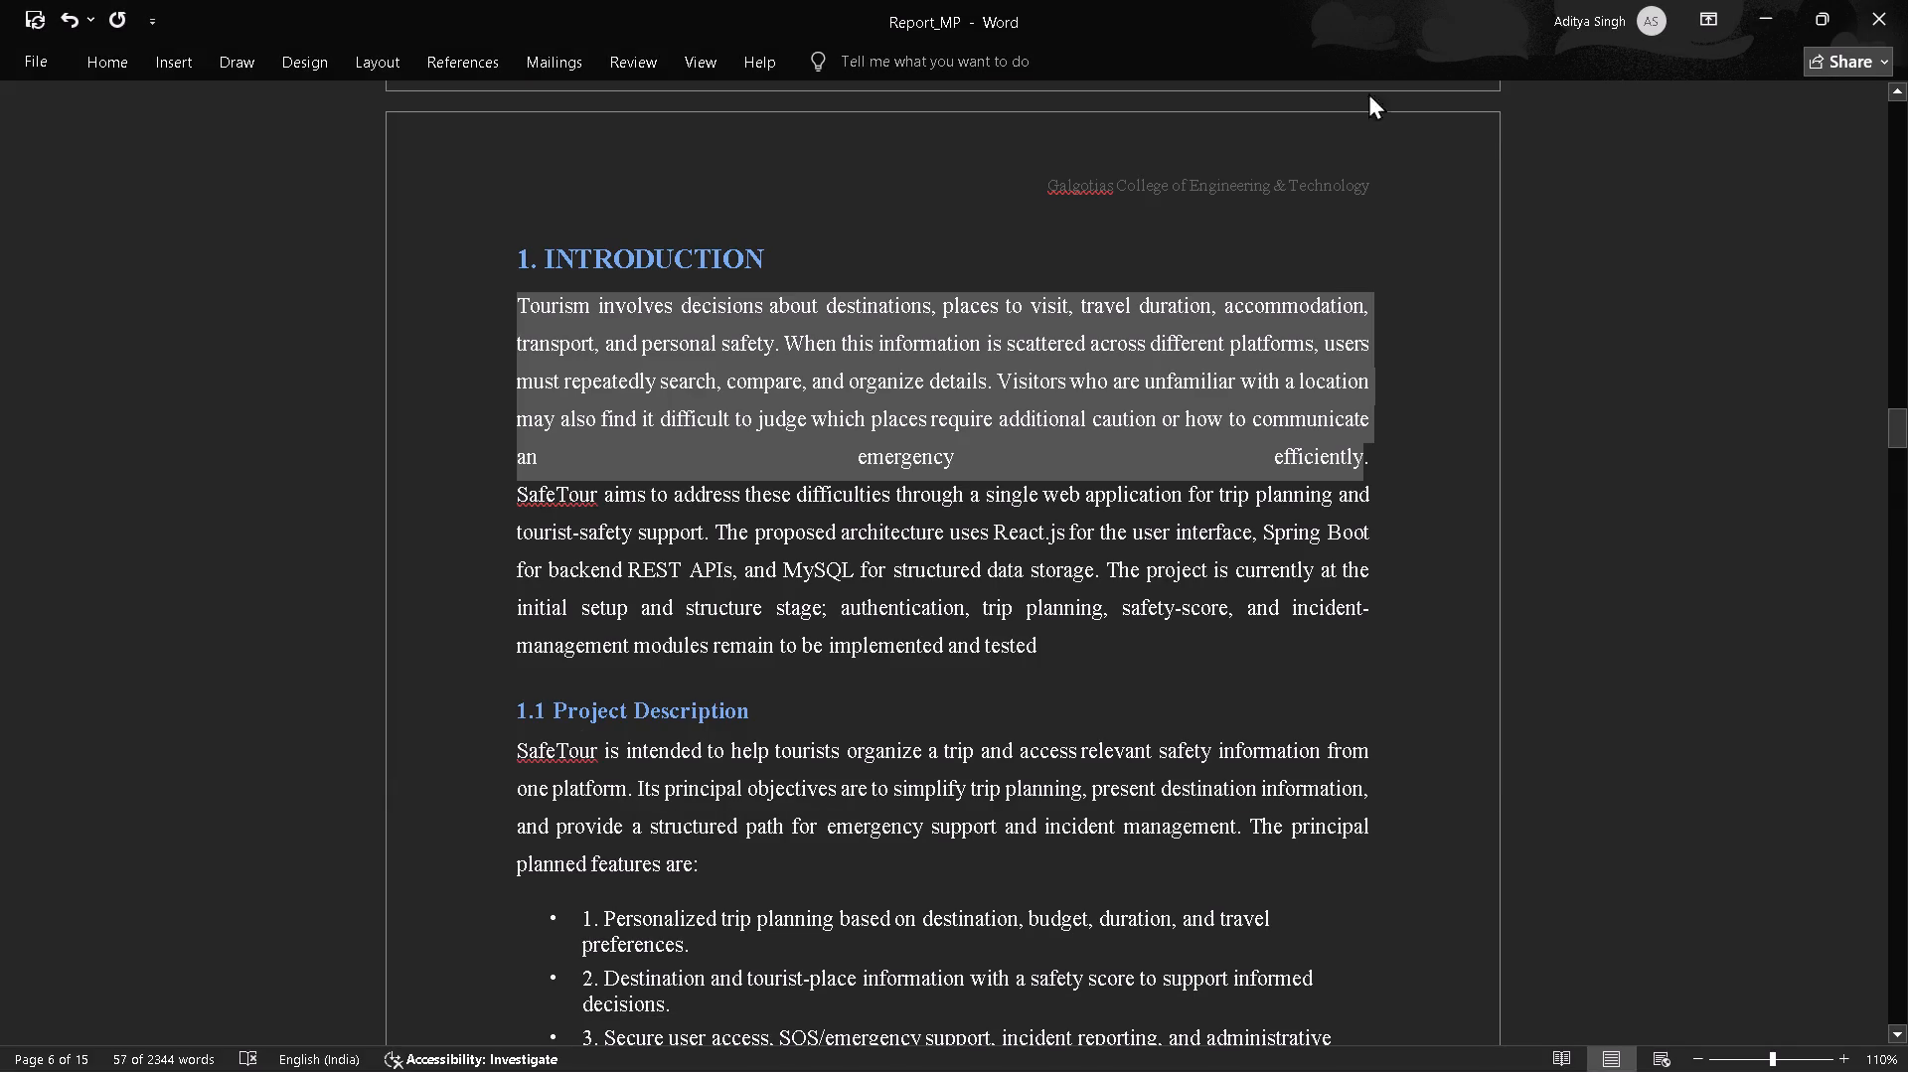
Search the system for "v" and launch the best-matching app.
key(super+q)
key(v)
key(Return)
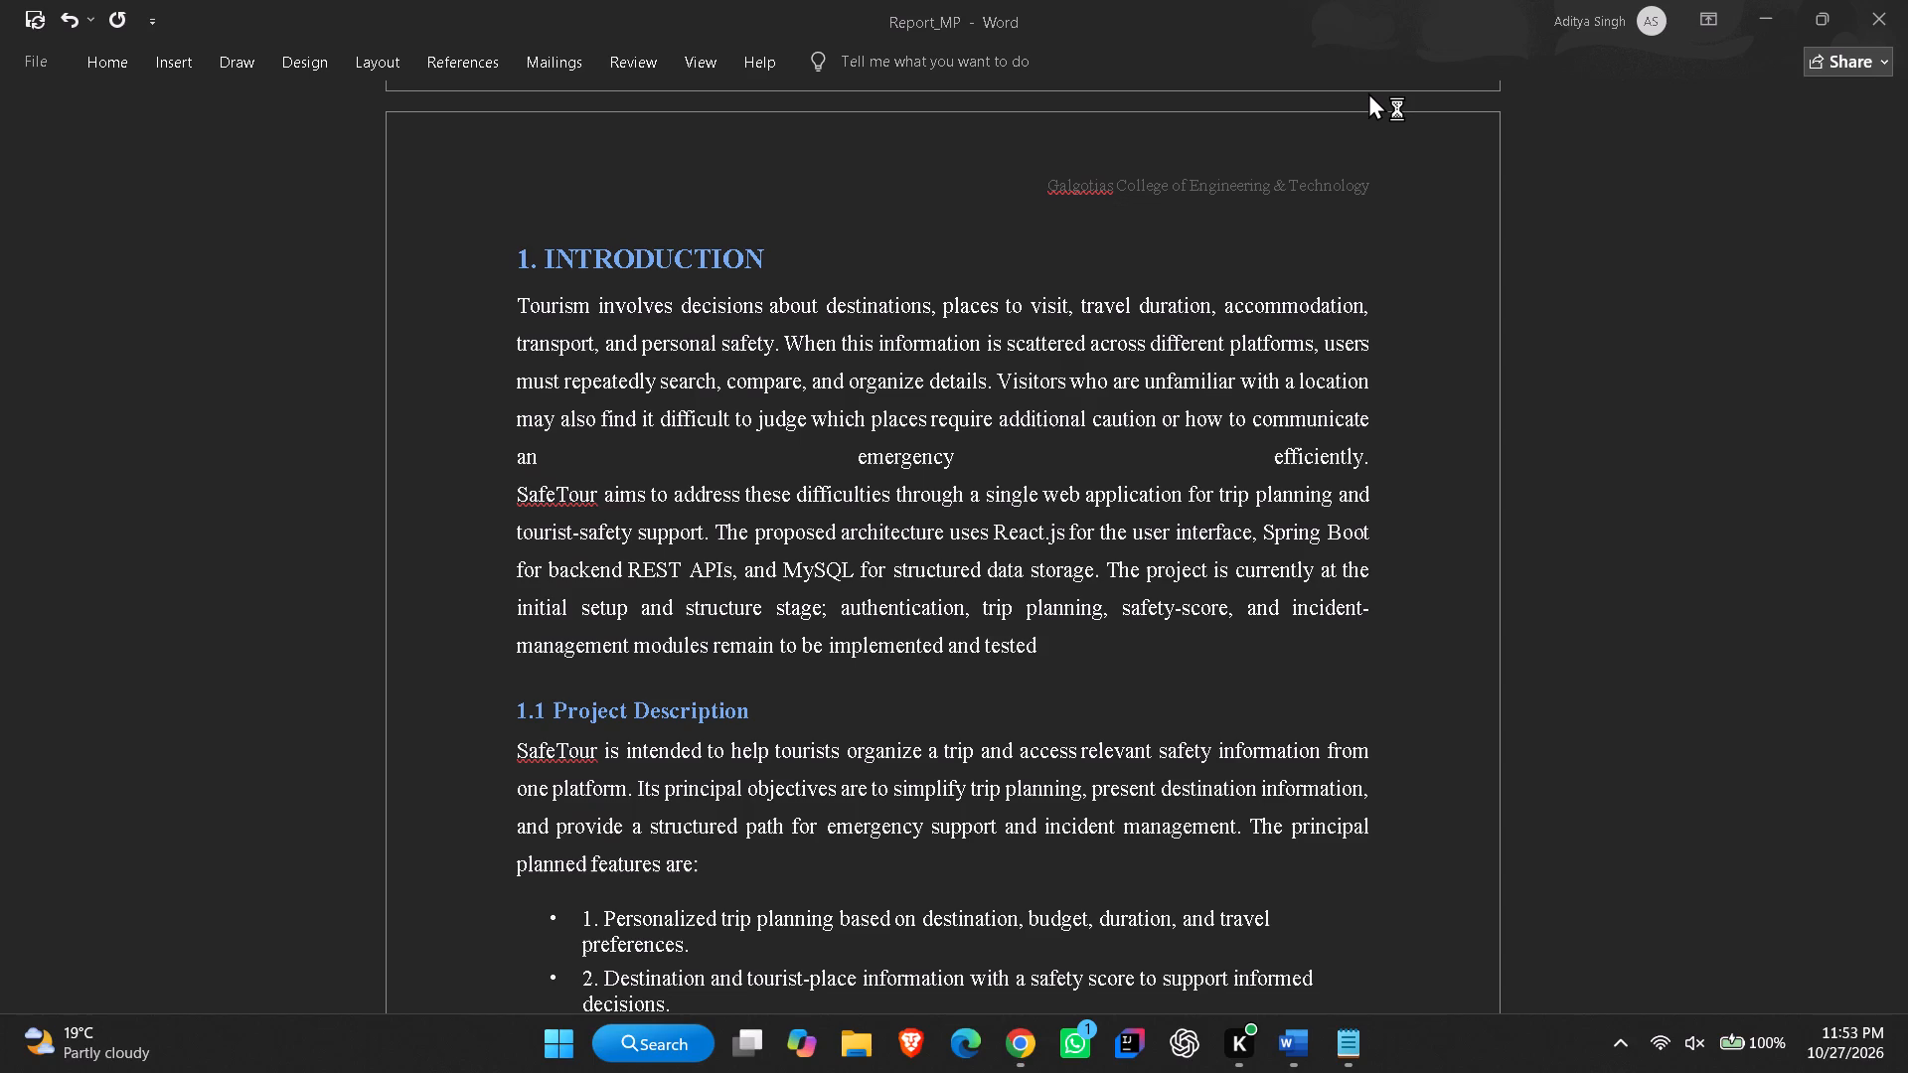
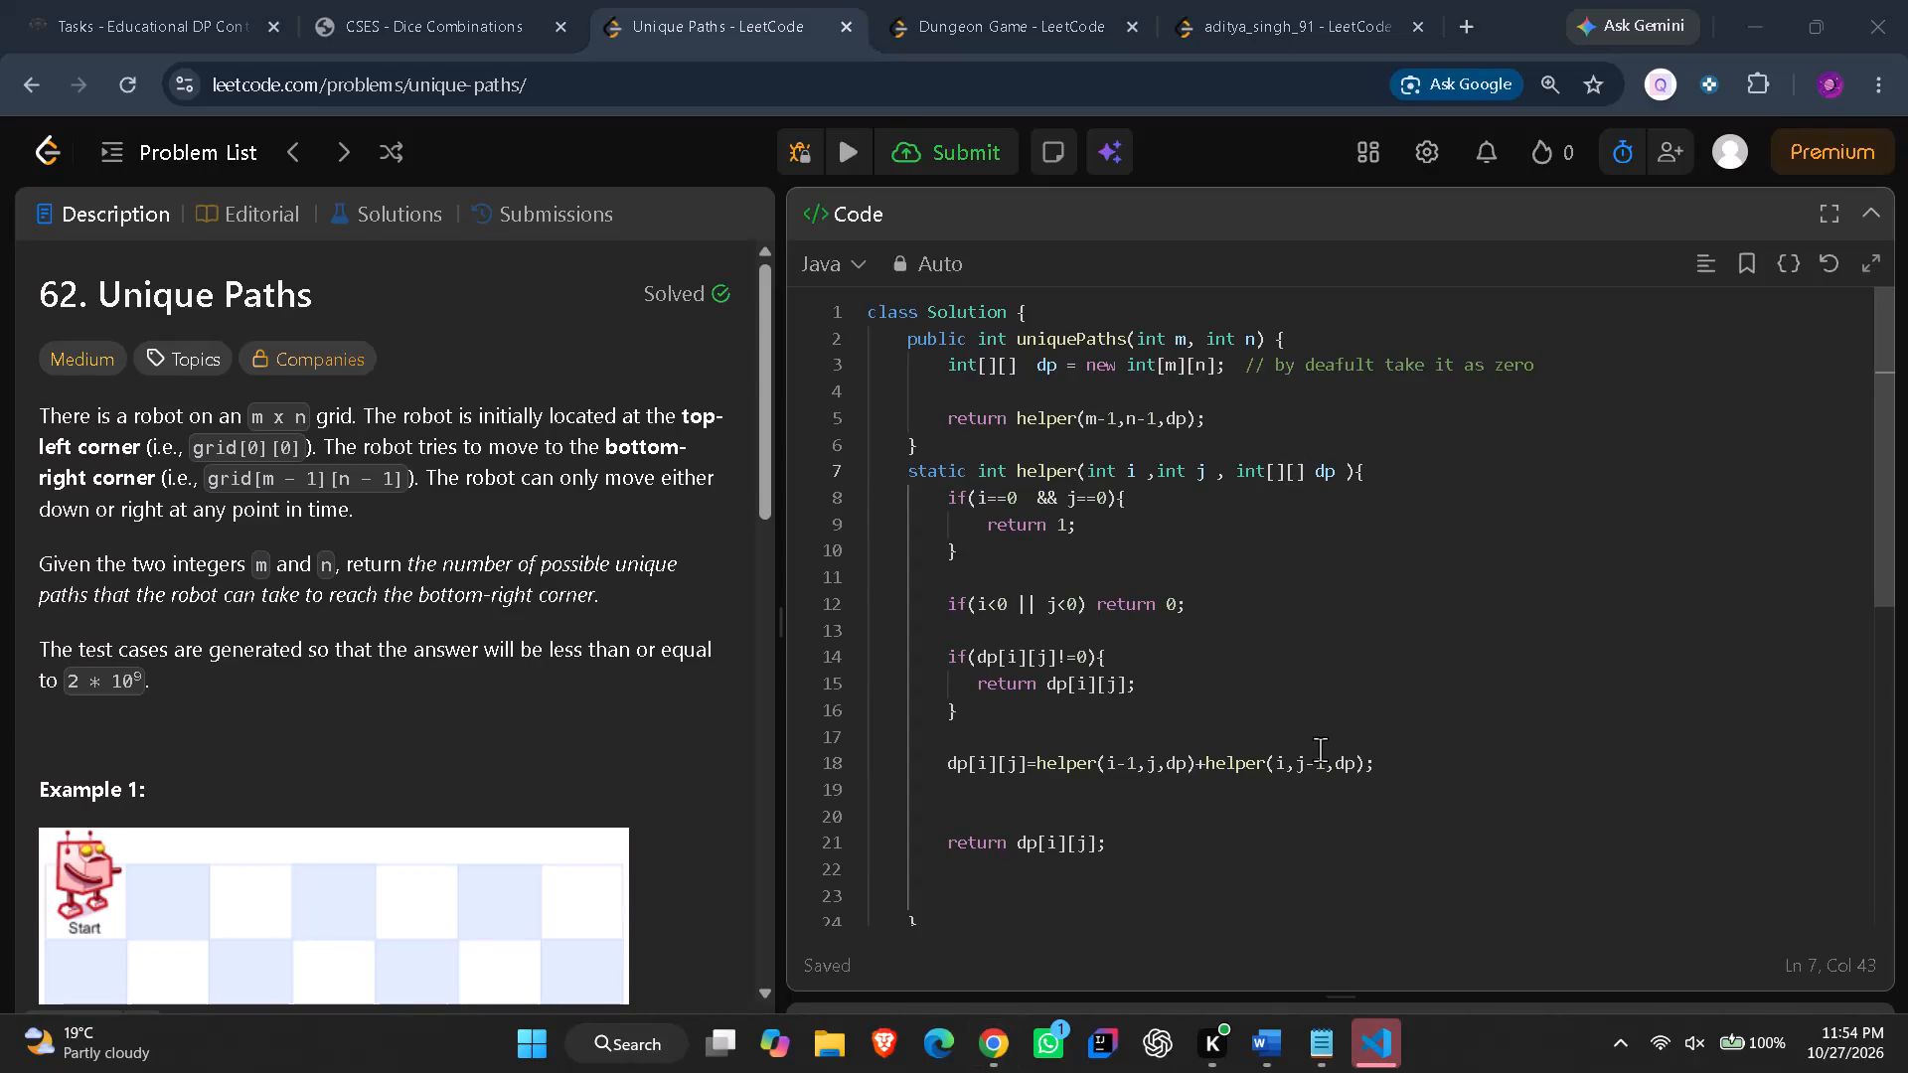
Open the LeetCode practice history from the solved-problems summary on the user's profile page.
click(1394, 11)
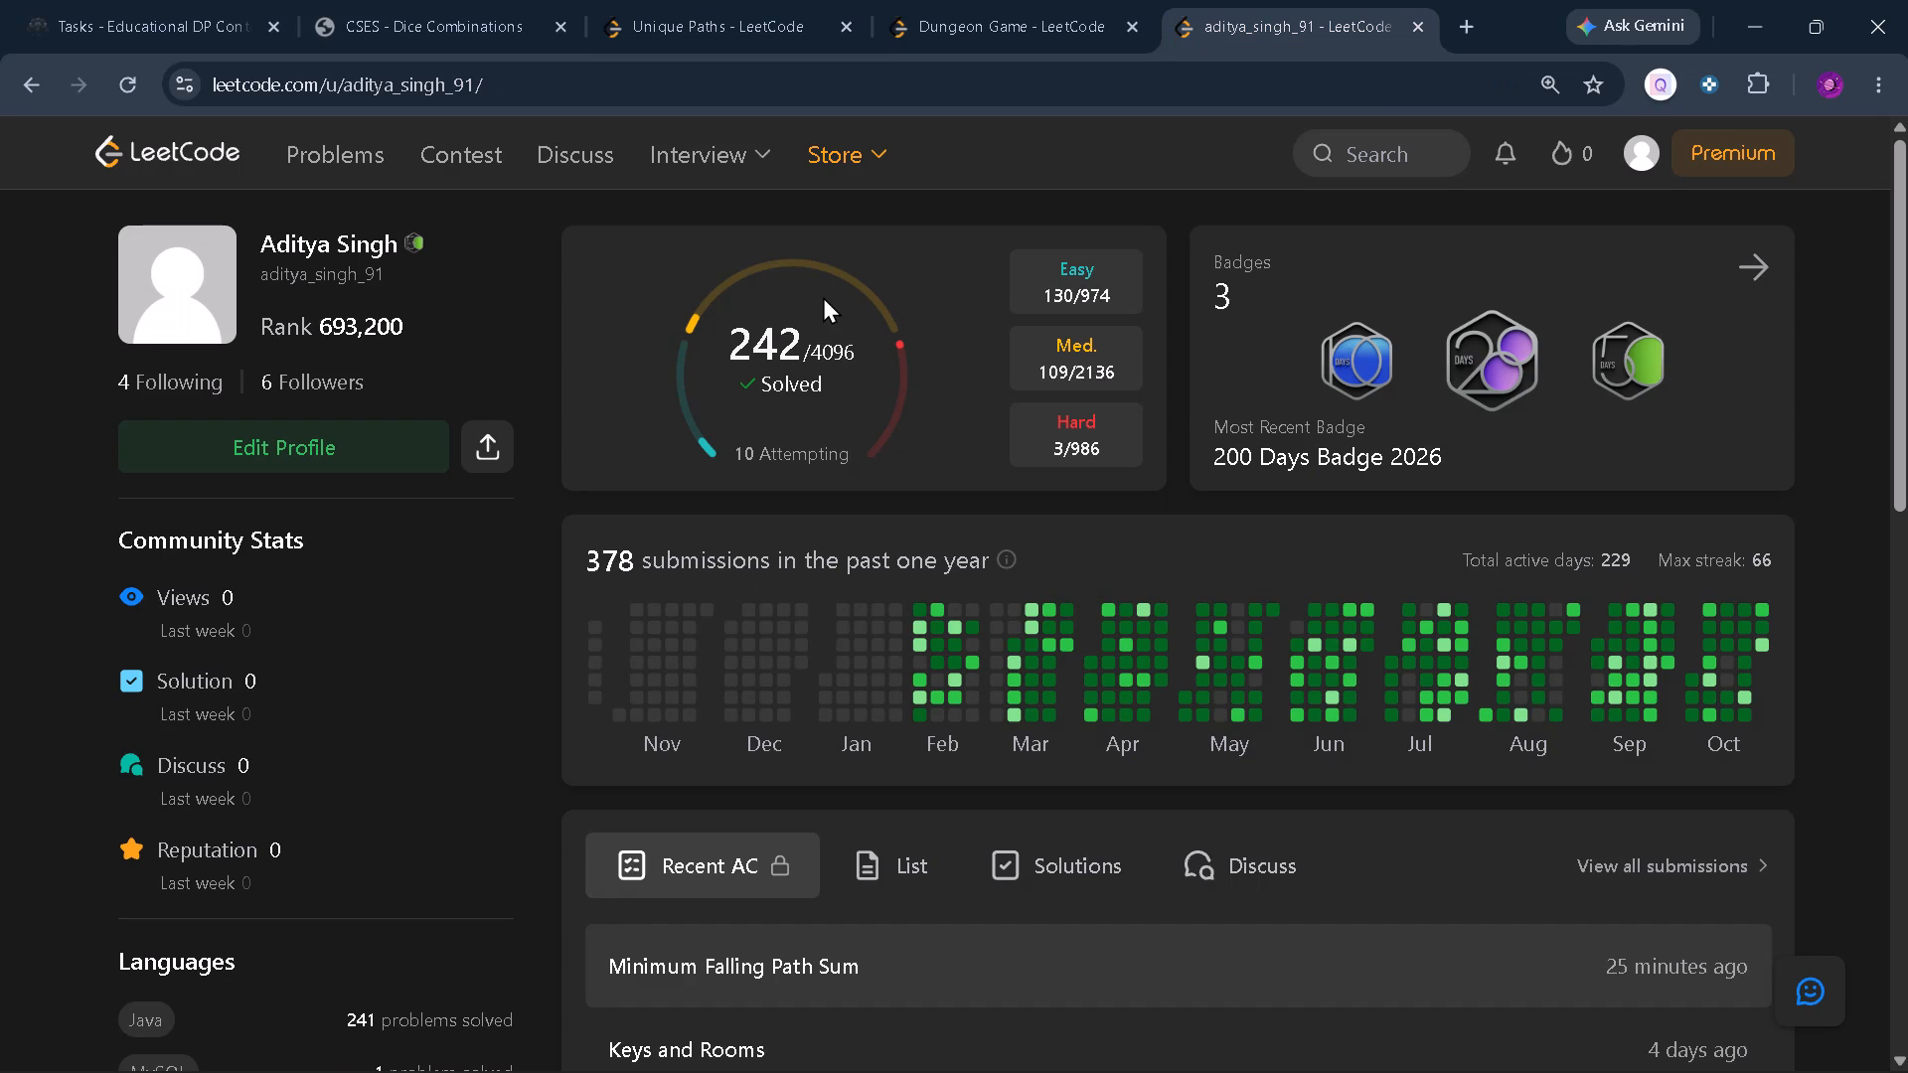
click(797, 338)
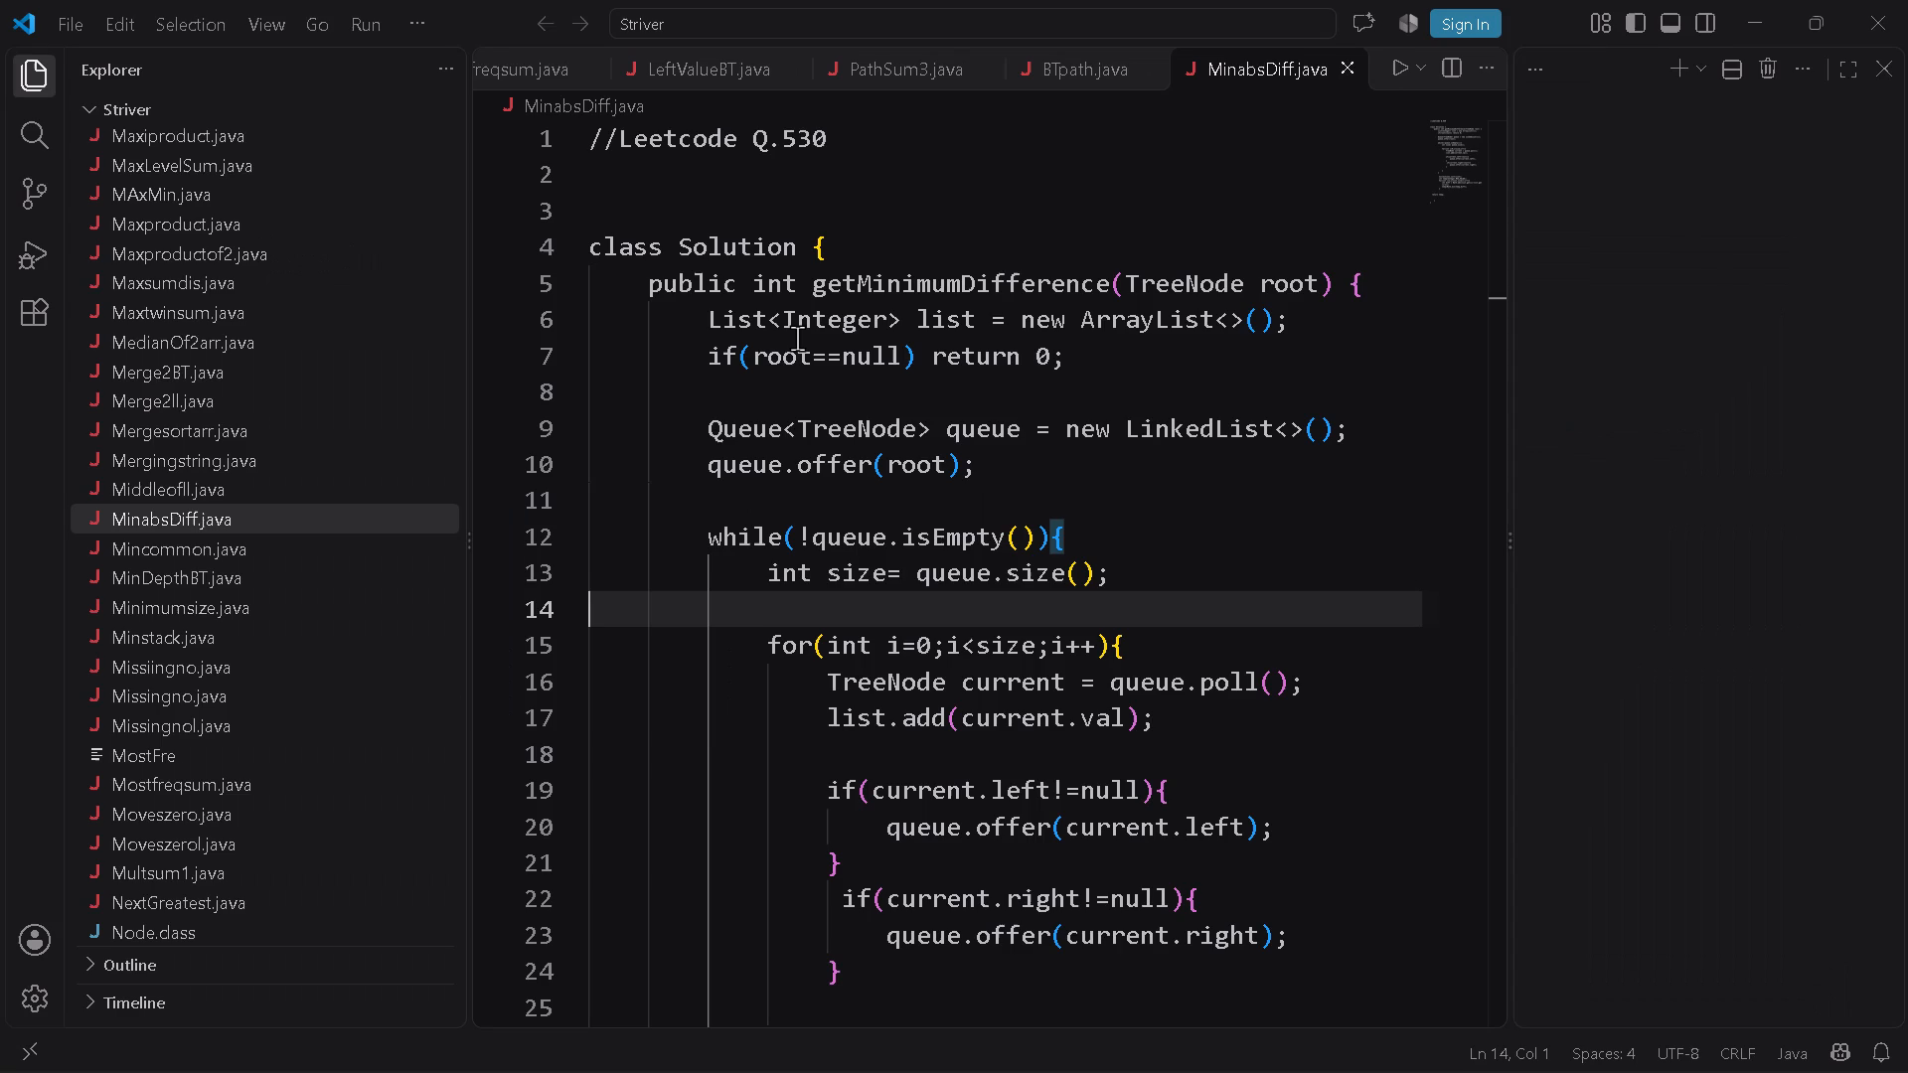
key(alt+Tab)
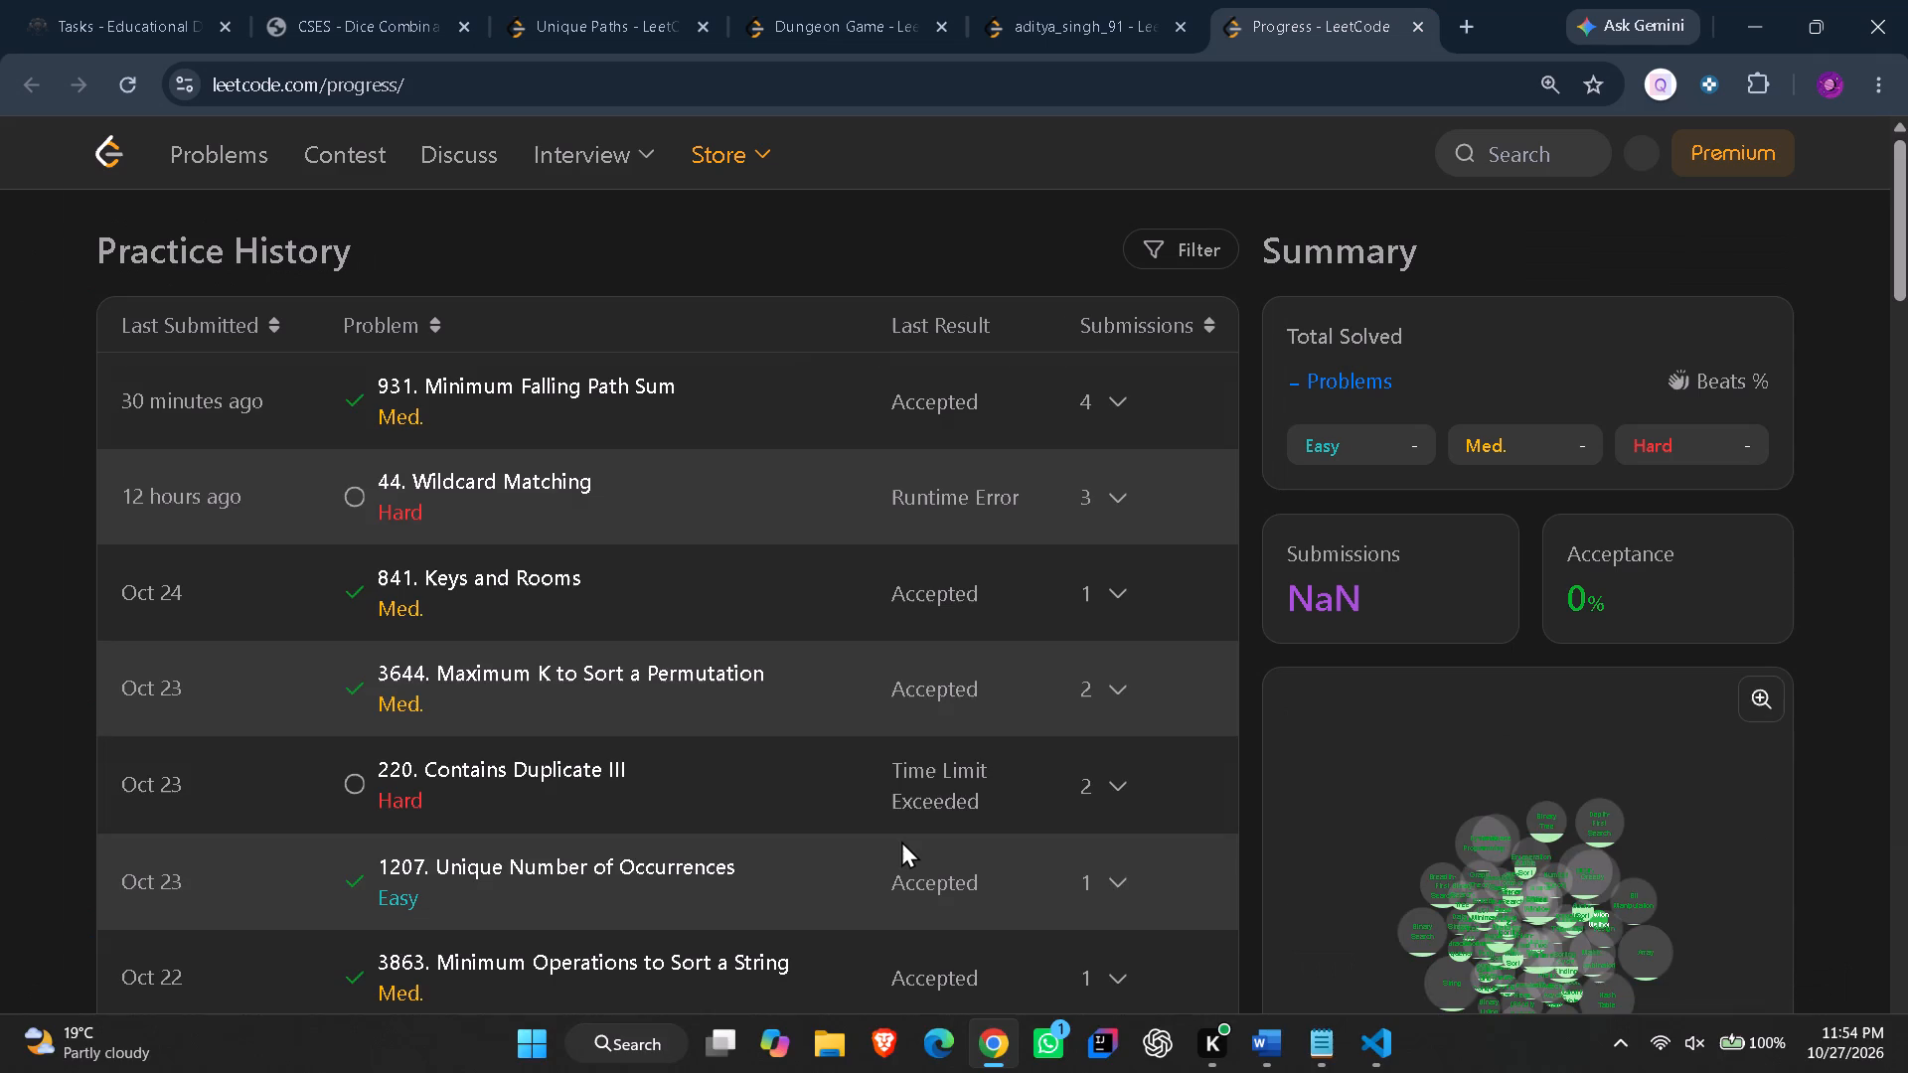
Check the past submissions of 44. Wildcard Matching in the practice history, and collapse them again.
scroll(901, 841, down, 2)
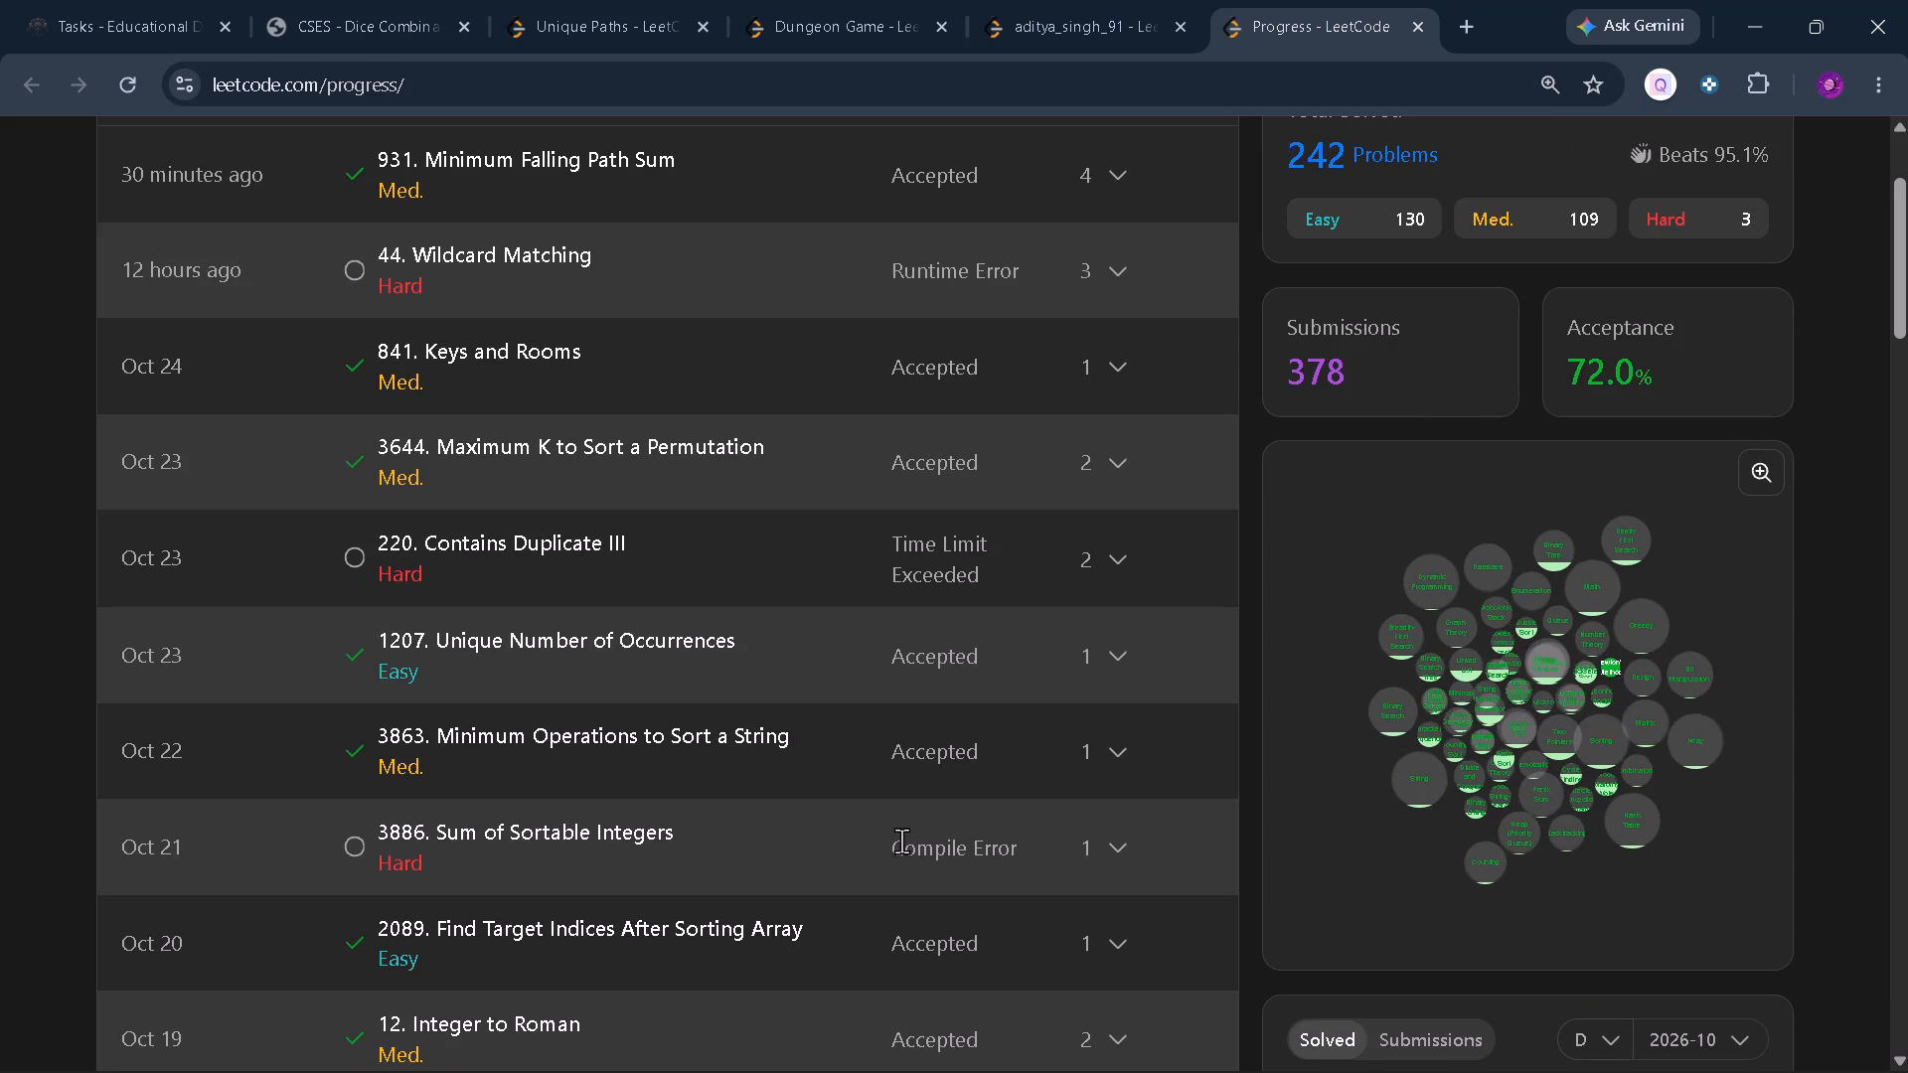
click(1127, 268)
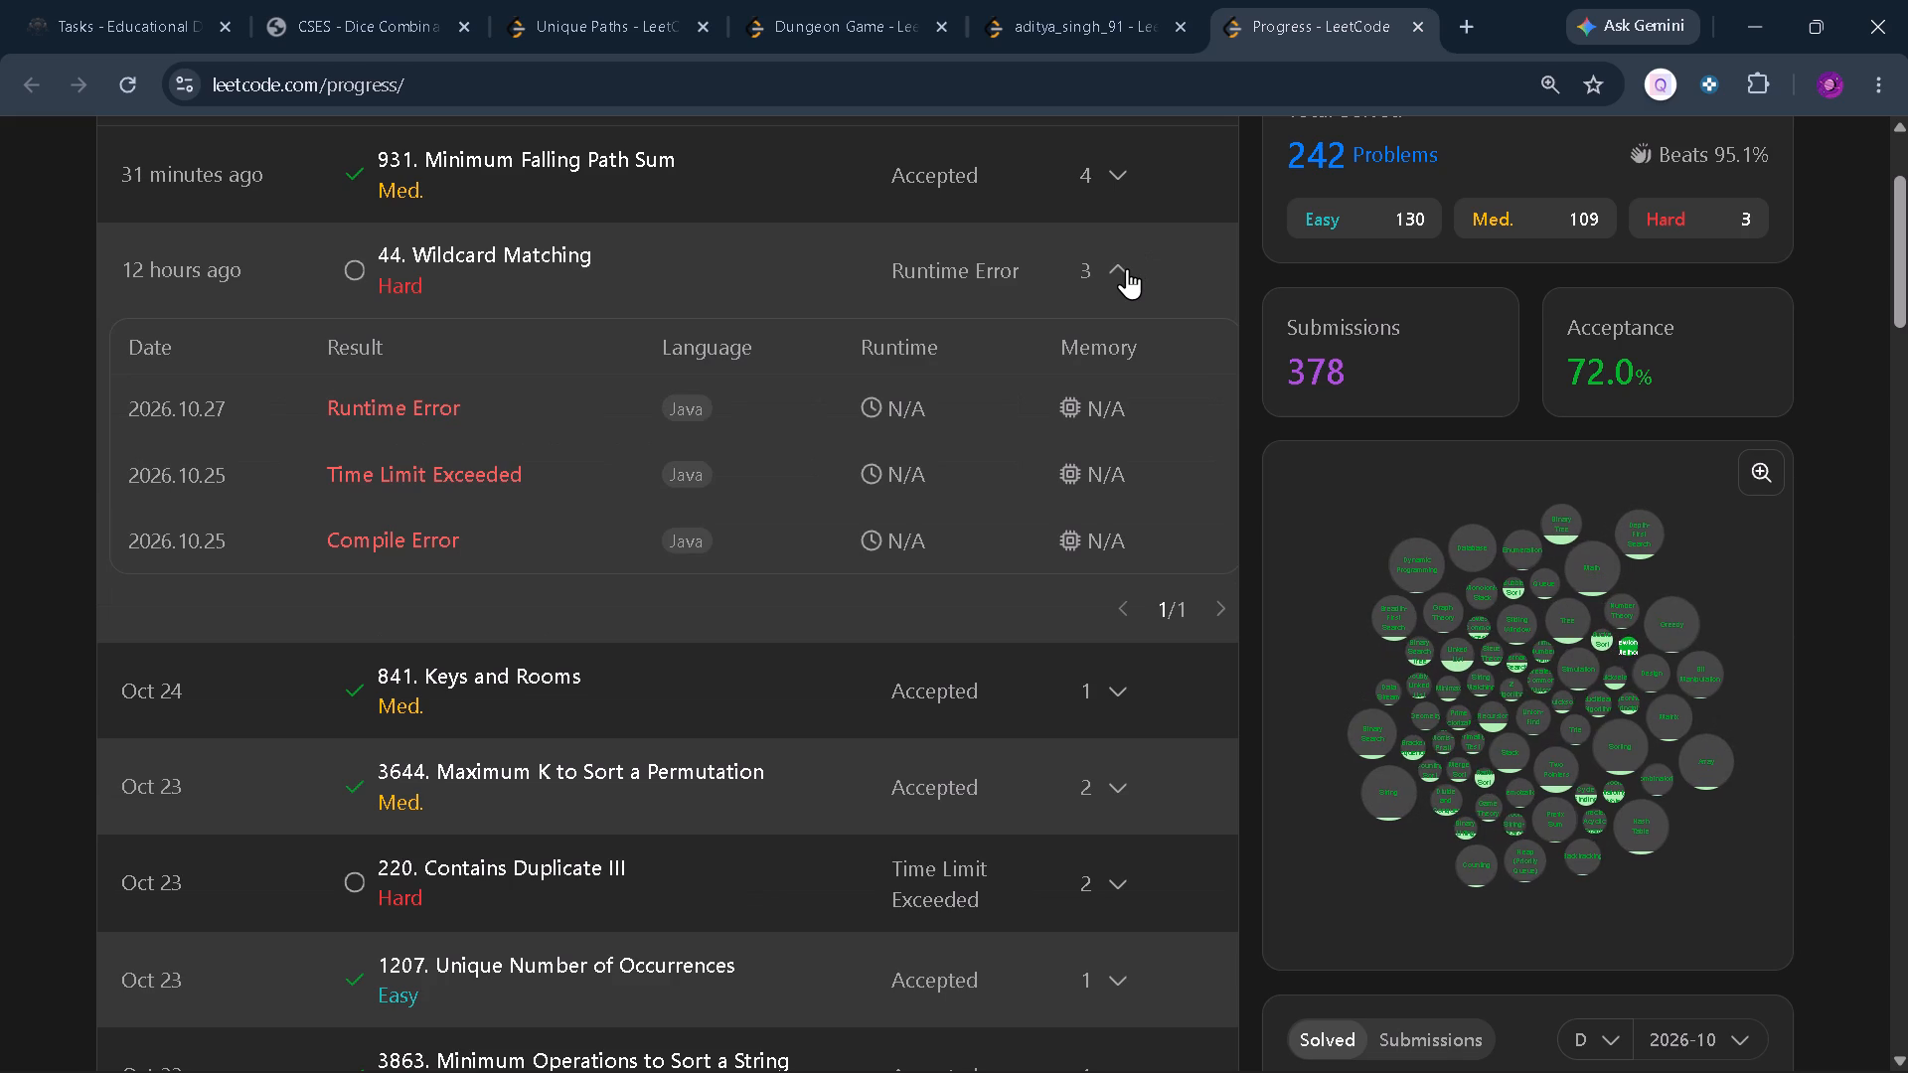
click(1127, 268)
Find 951. Flip Equivalent Binary Trees in the practice history and open the problem.
scroll(869, 361, down, 1)
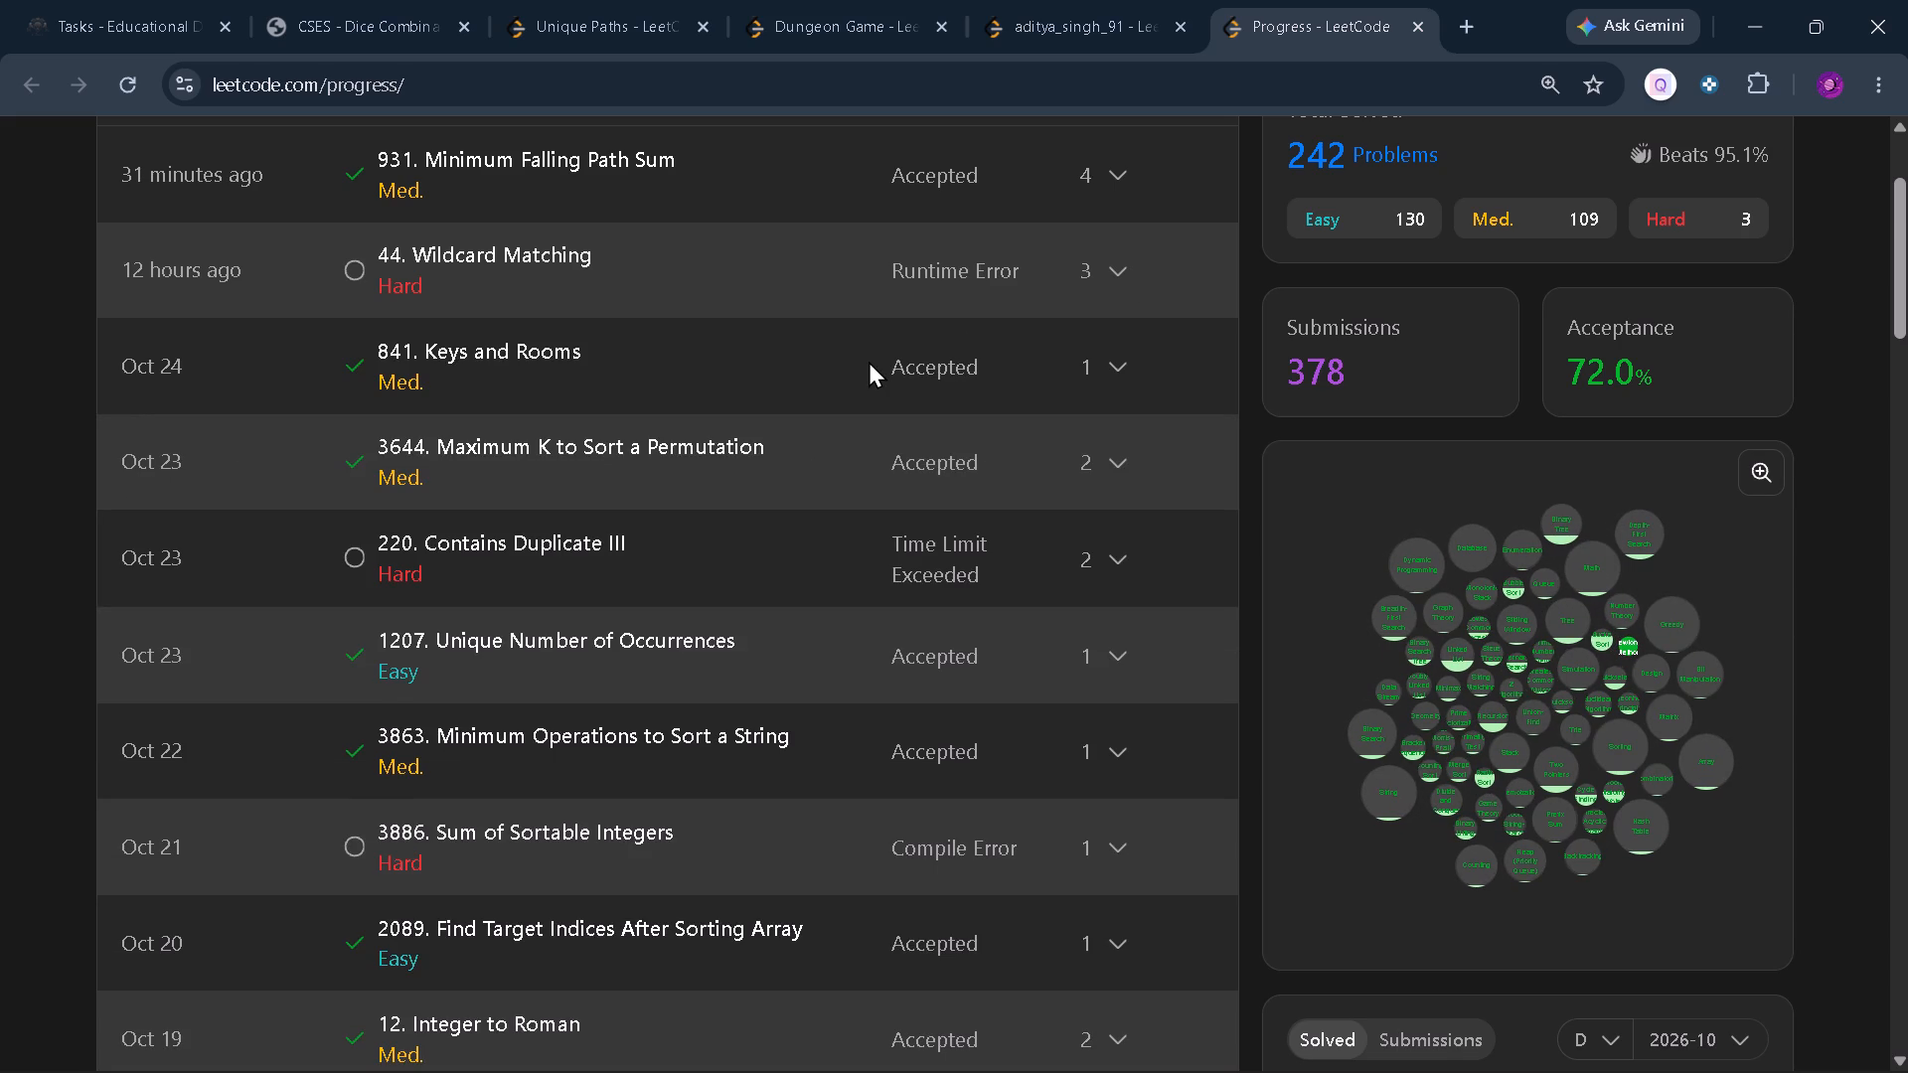
scroll(869, 361, down, 4)
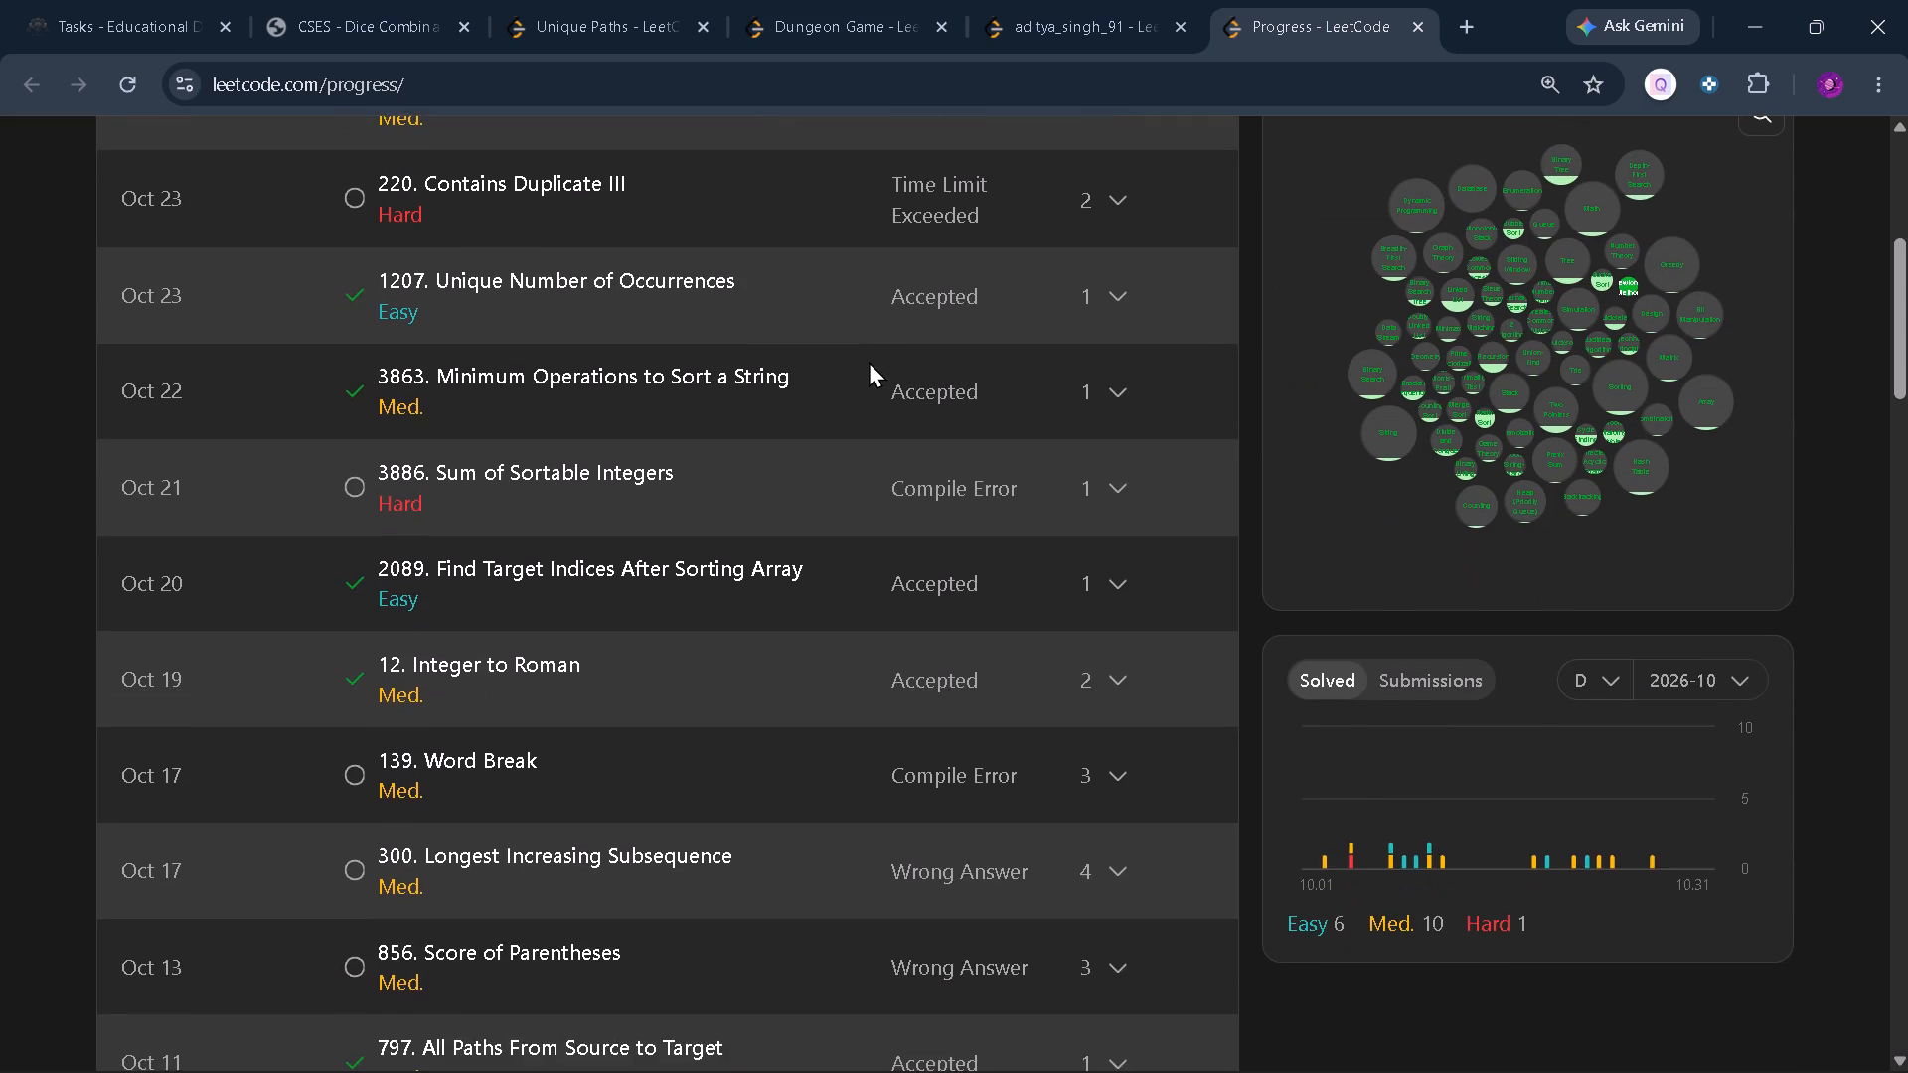
scroll(869, 361, down, 5)
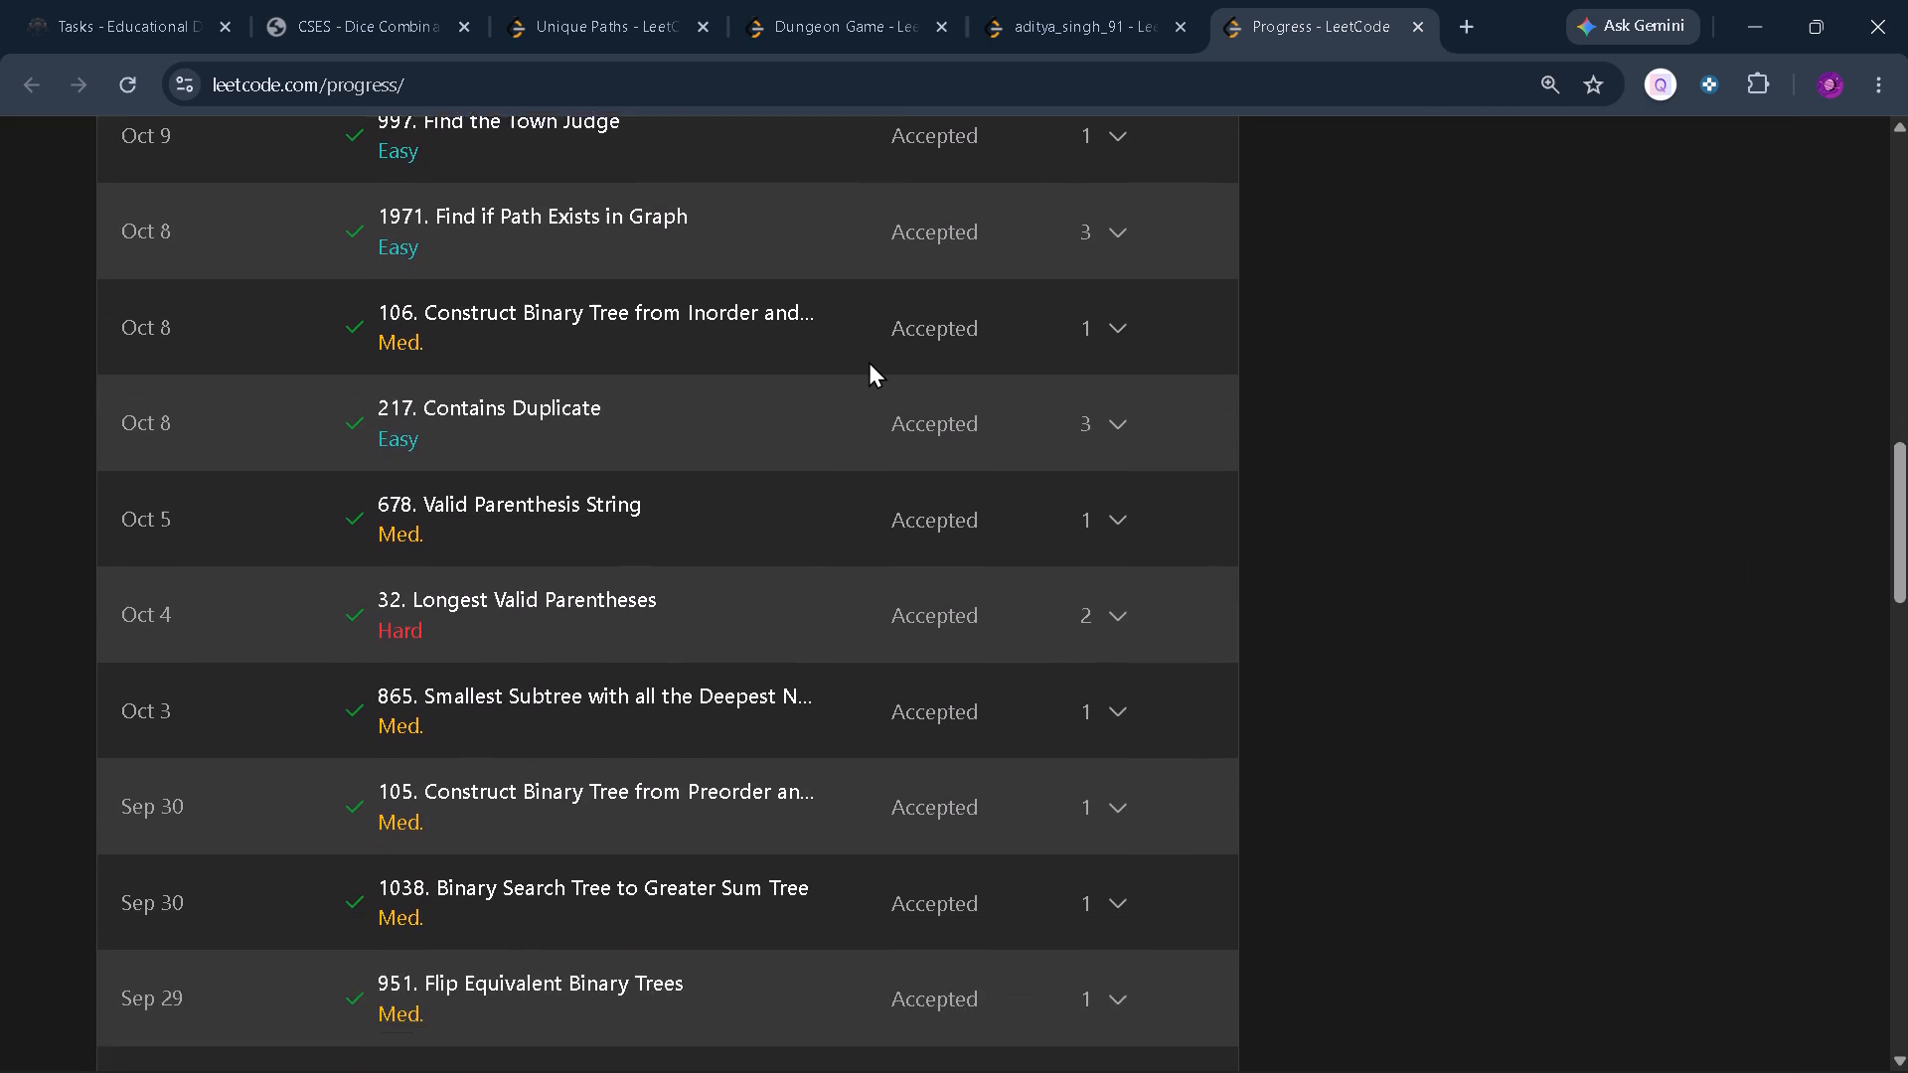
scroll(869, 361, down, 2)
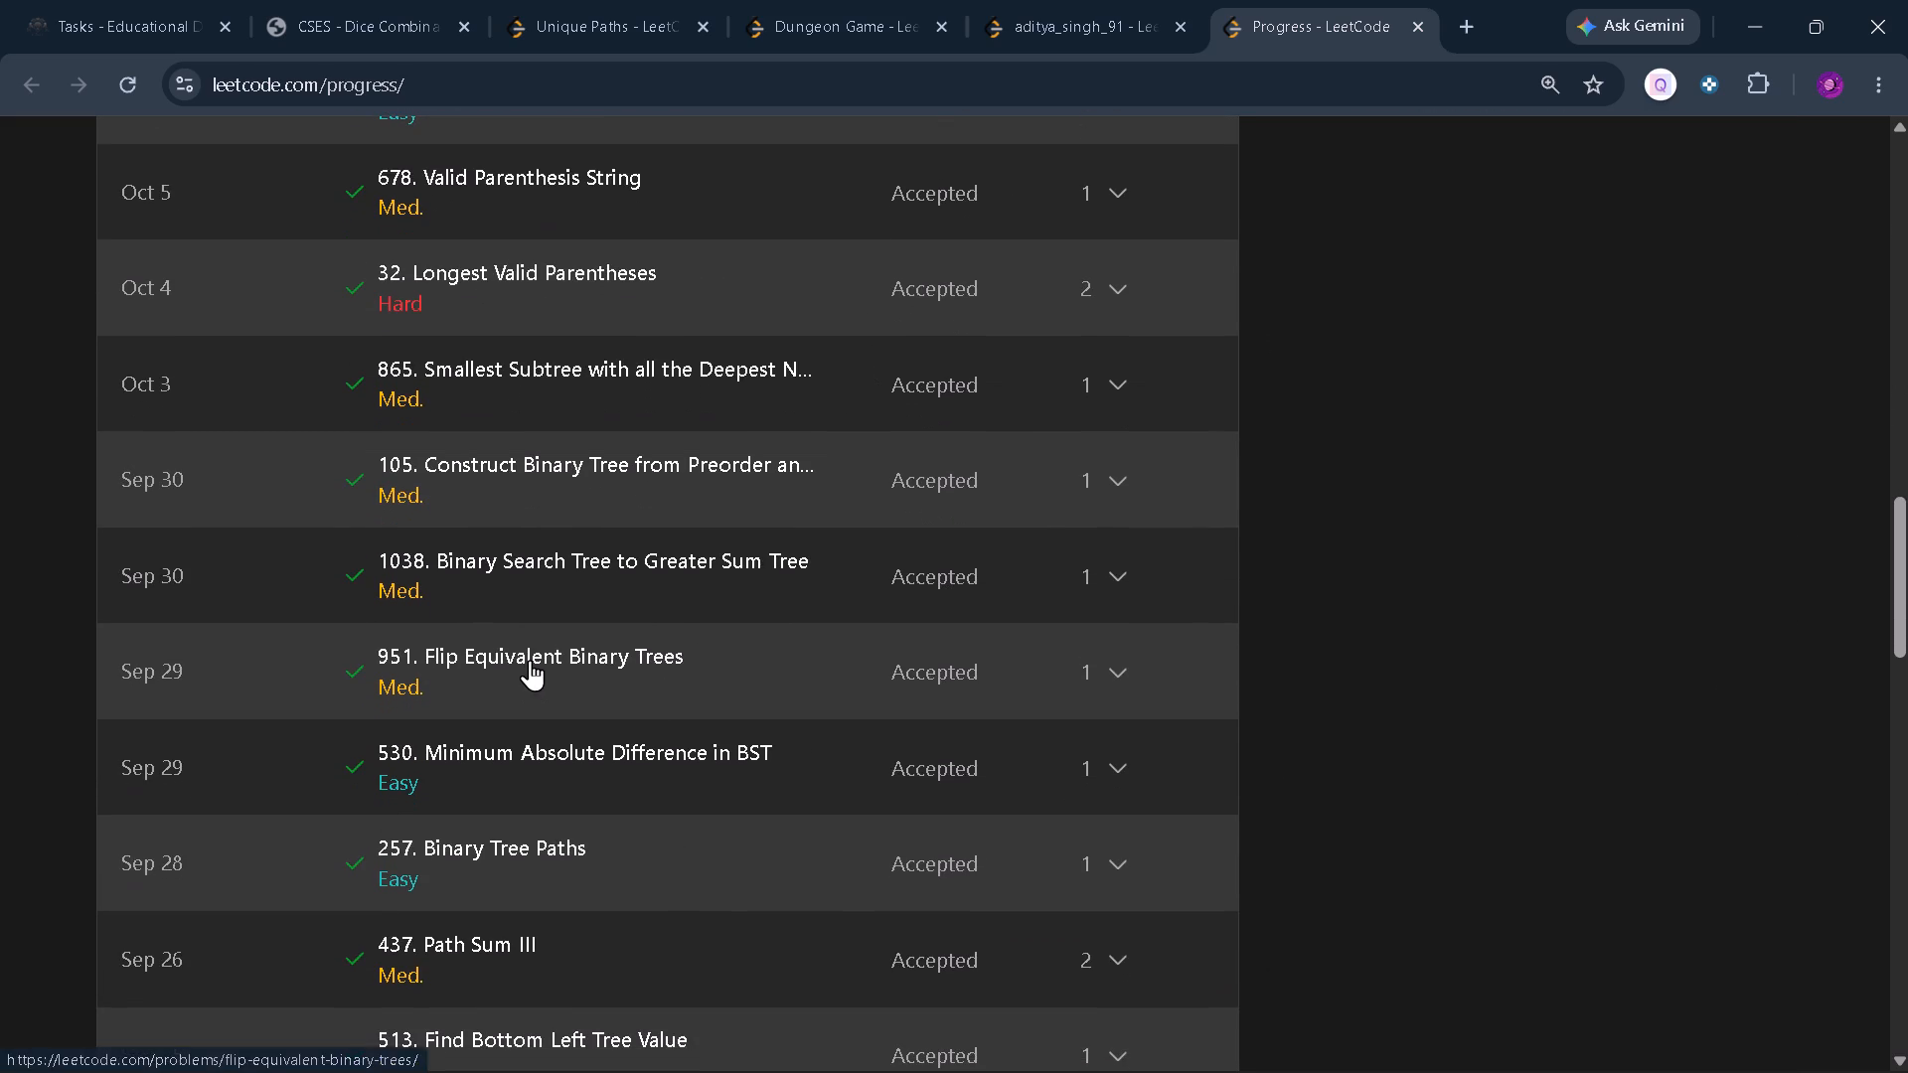
click(530, 660)
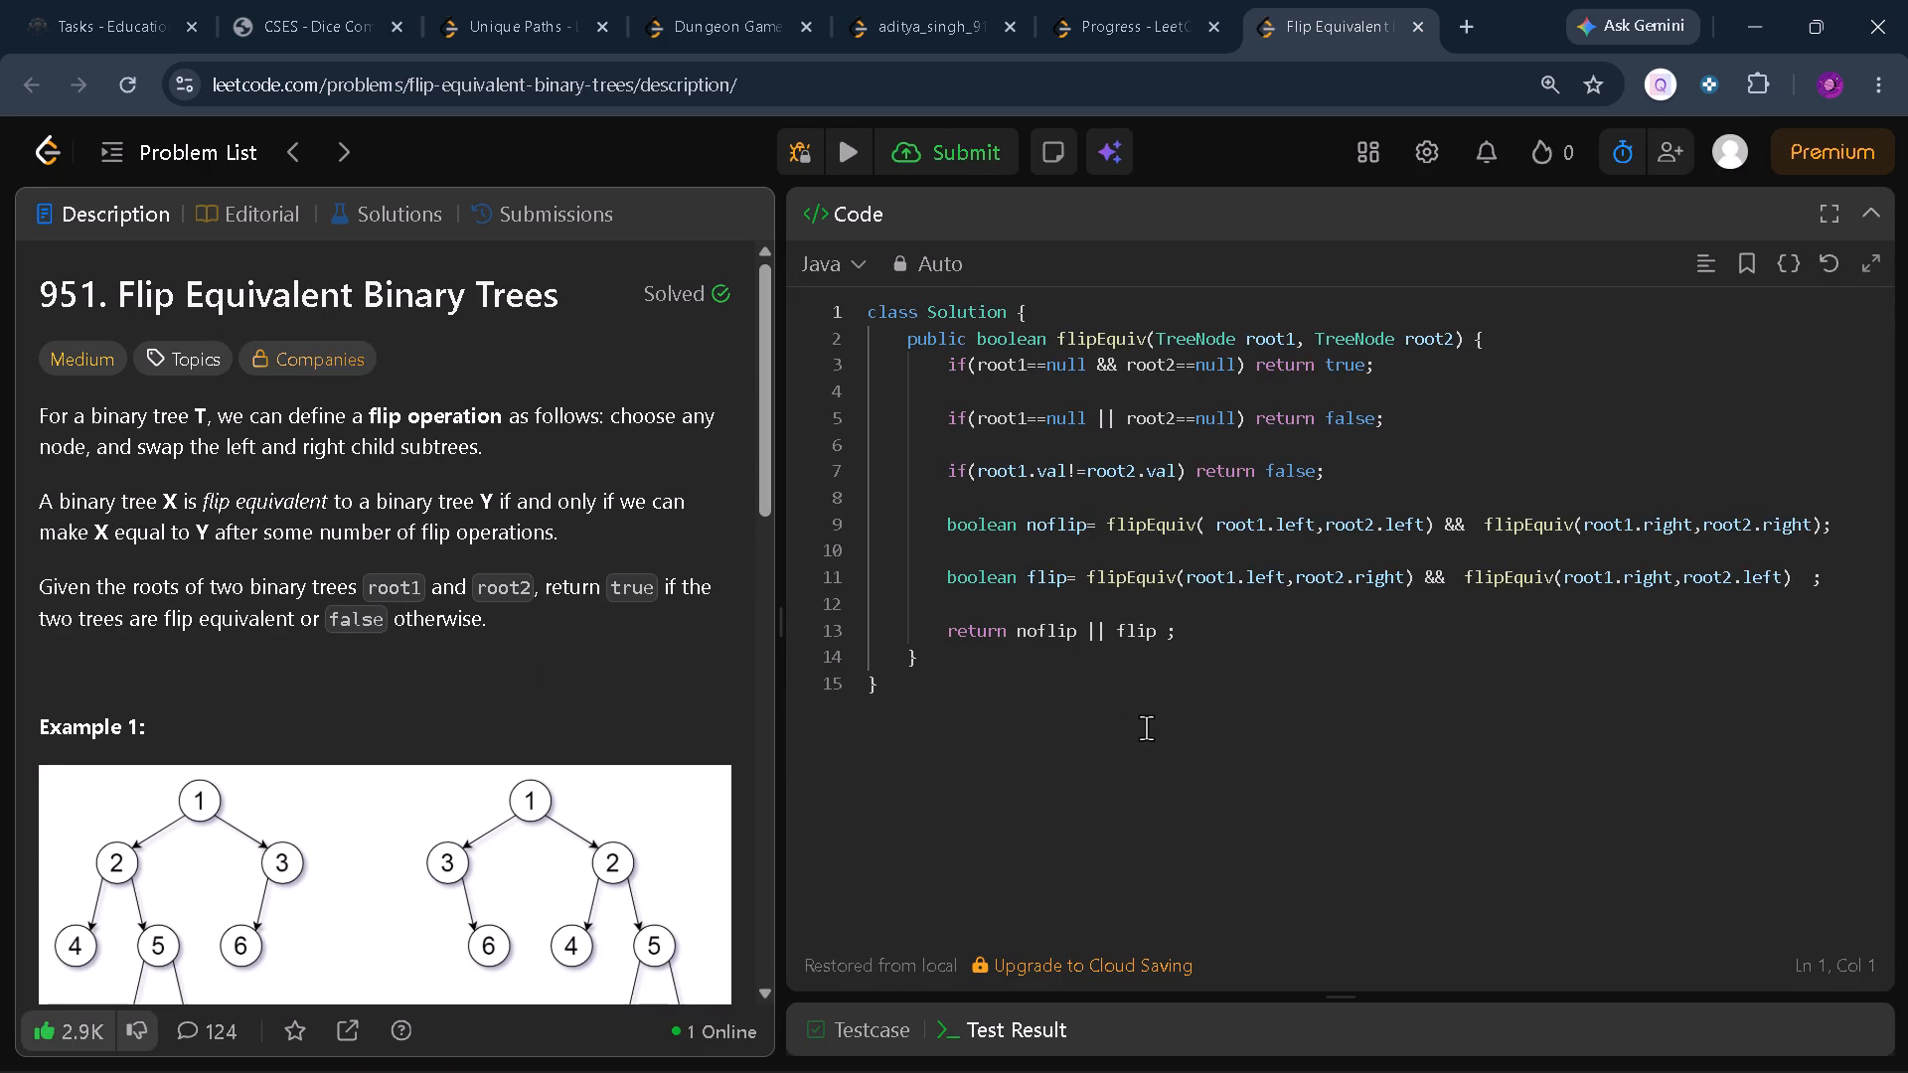
Copy the entire Java solution code of 951. Flip Equivalent Binary Trees.
click(1187, 686)
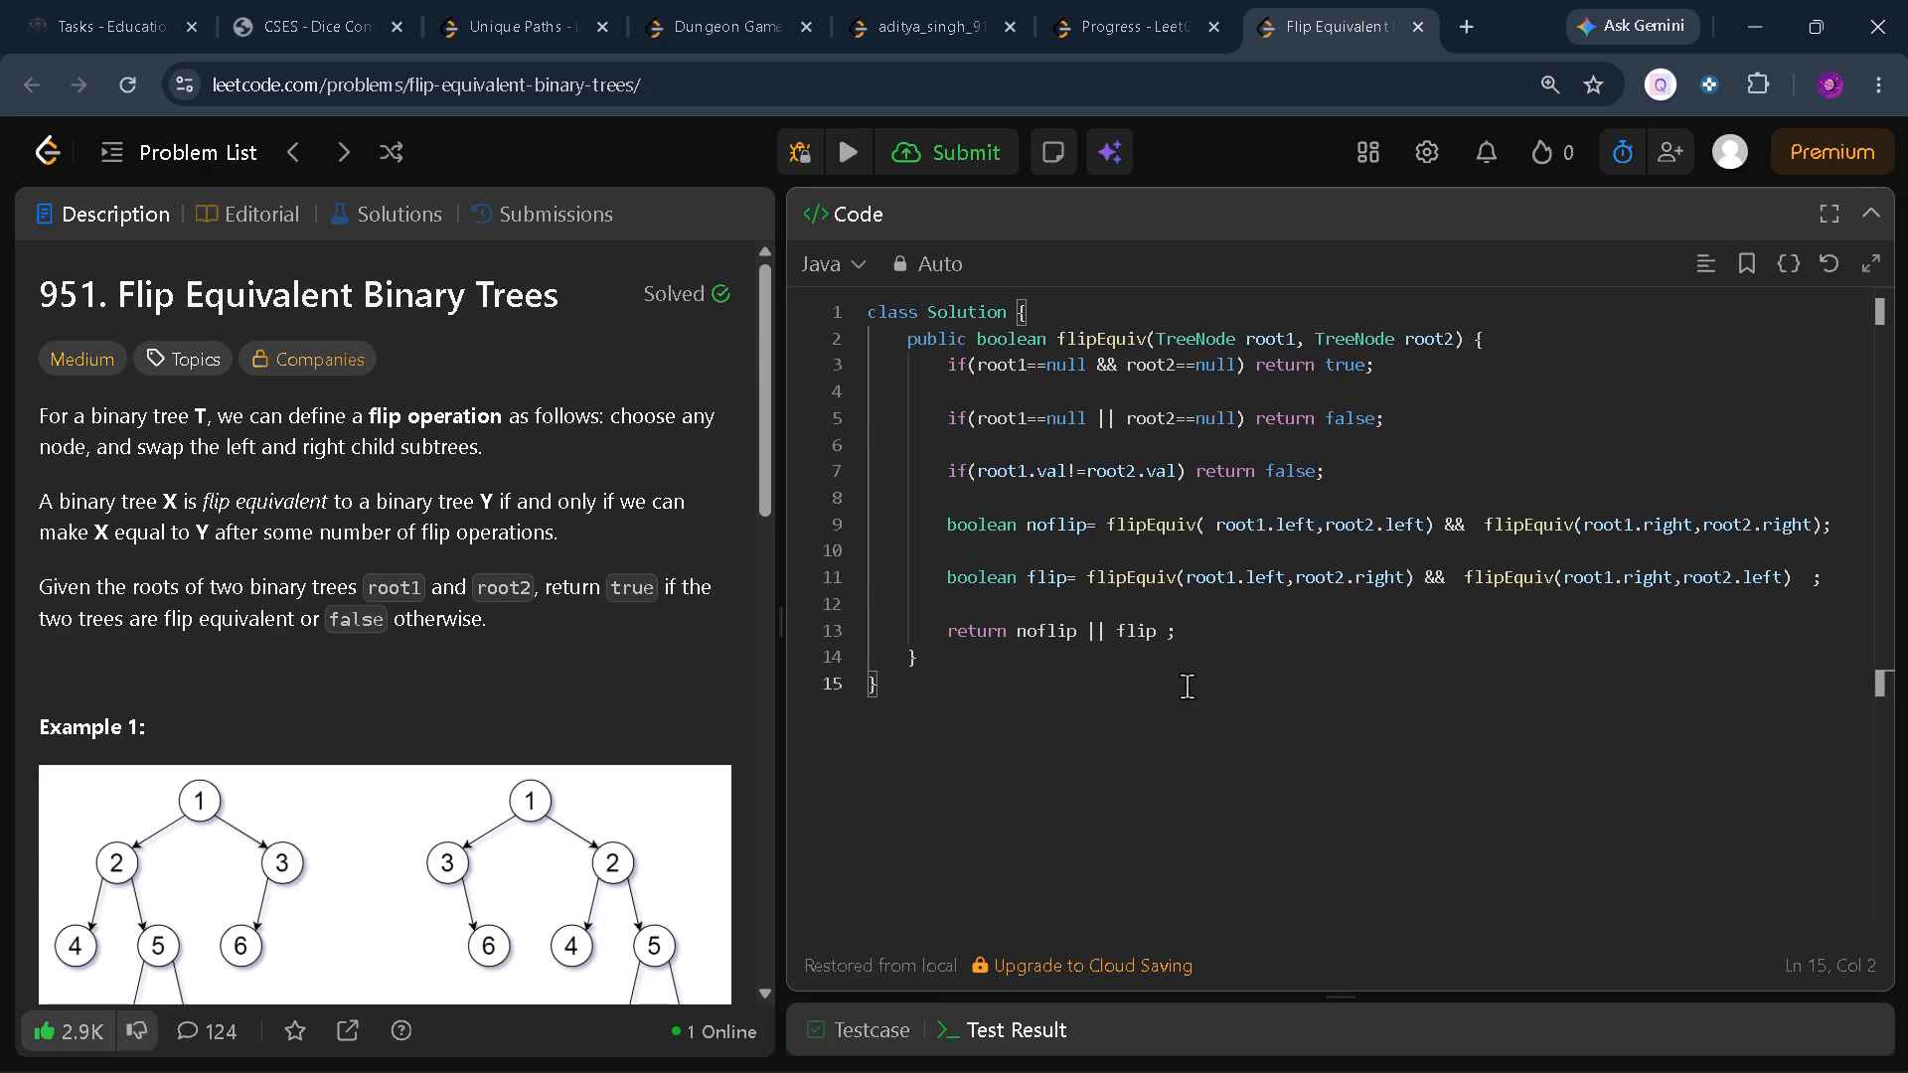
key(ctrl+a)
key(ctrl+c)
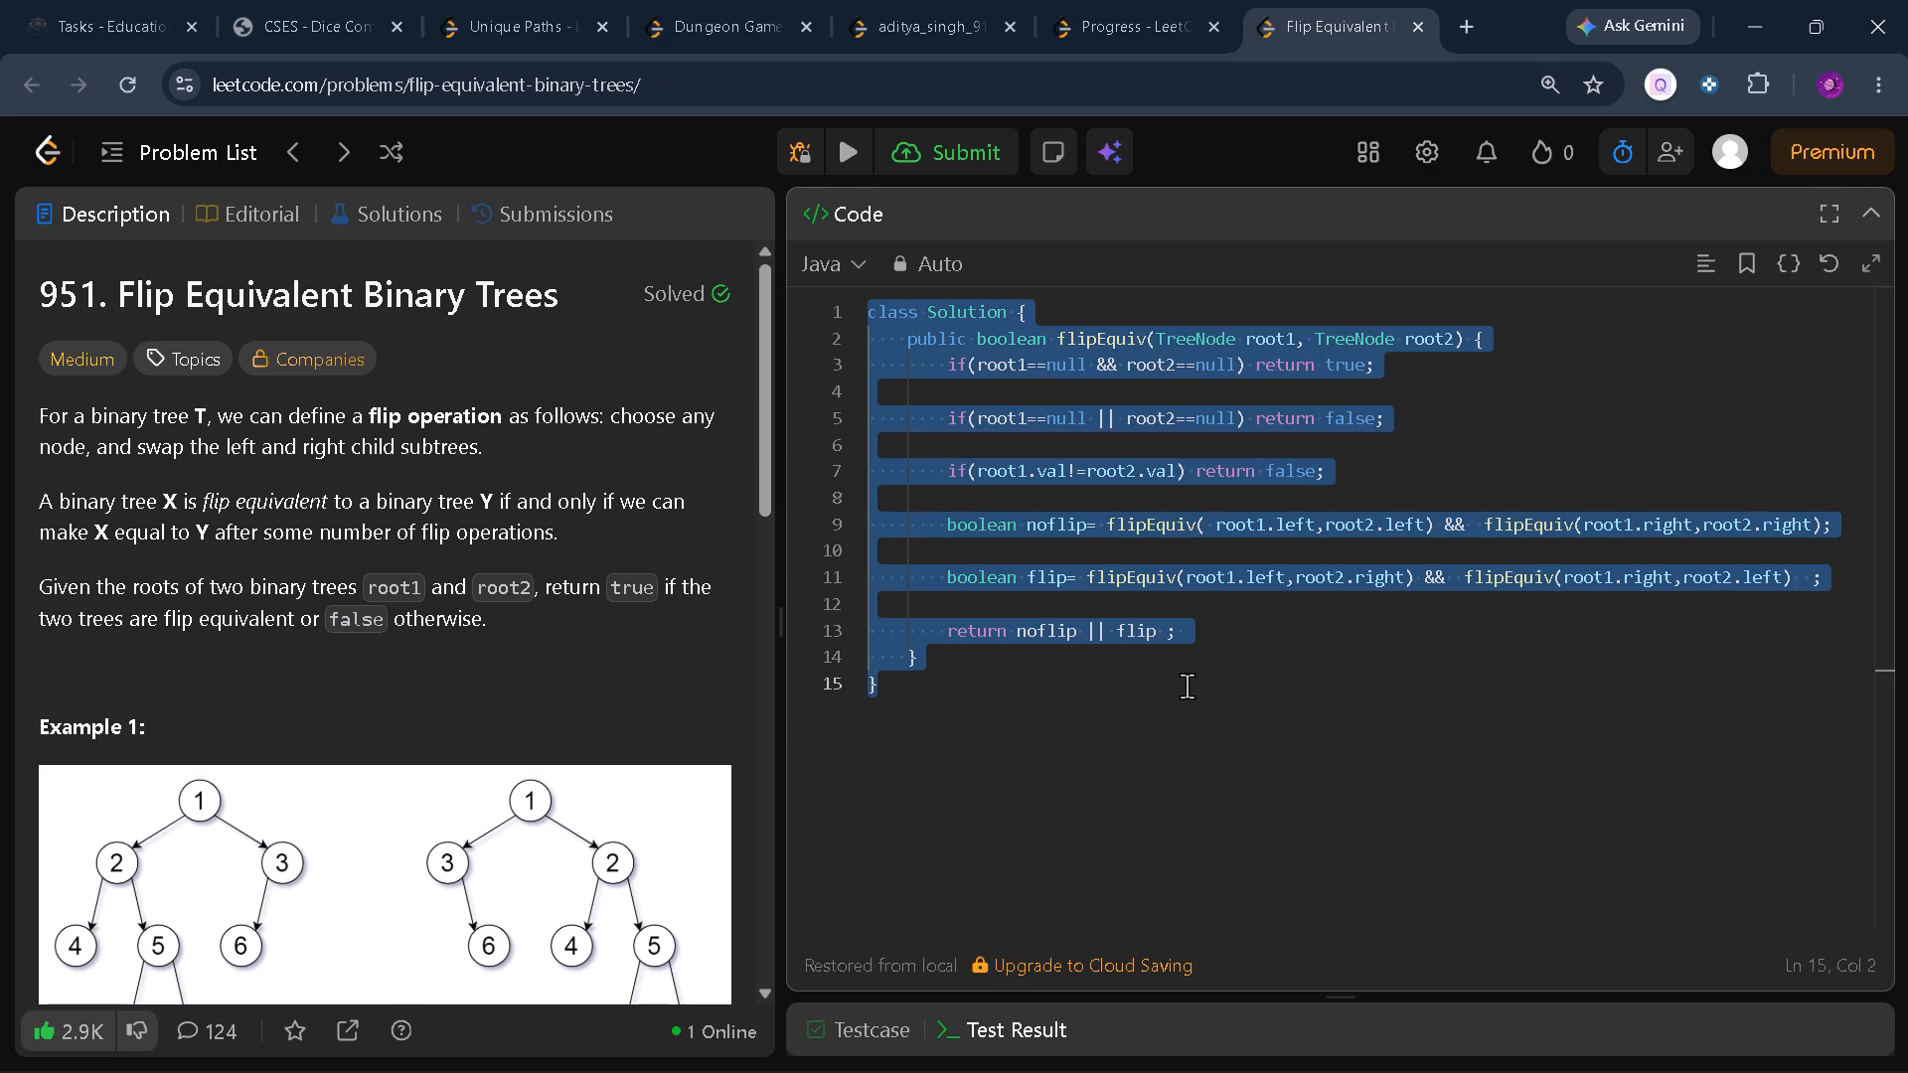
click(1187, 686)
Switch to Visual Studio Code and create a new file named FlipBT.java in the Striver folder.
key(alt+Tab)
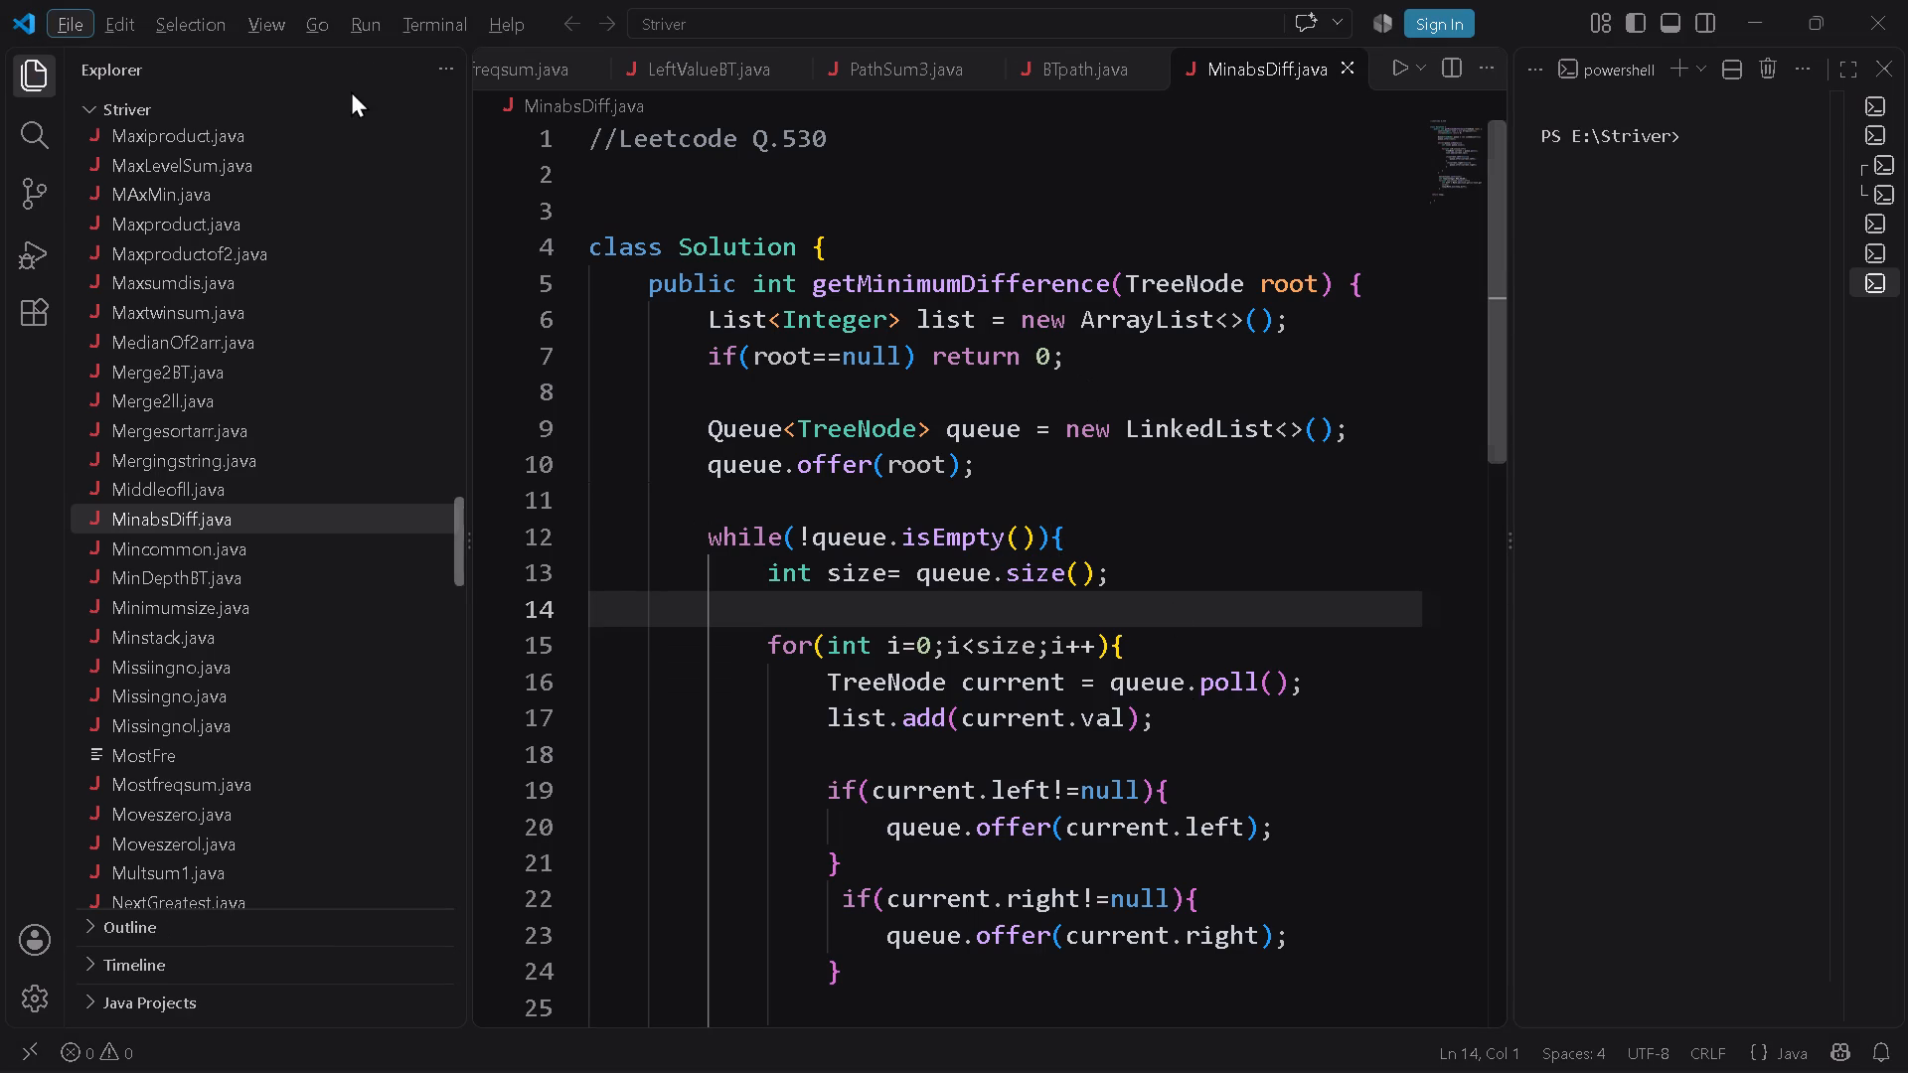
click(349, 108)
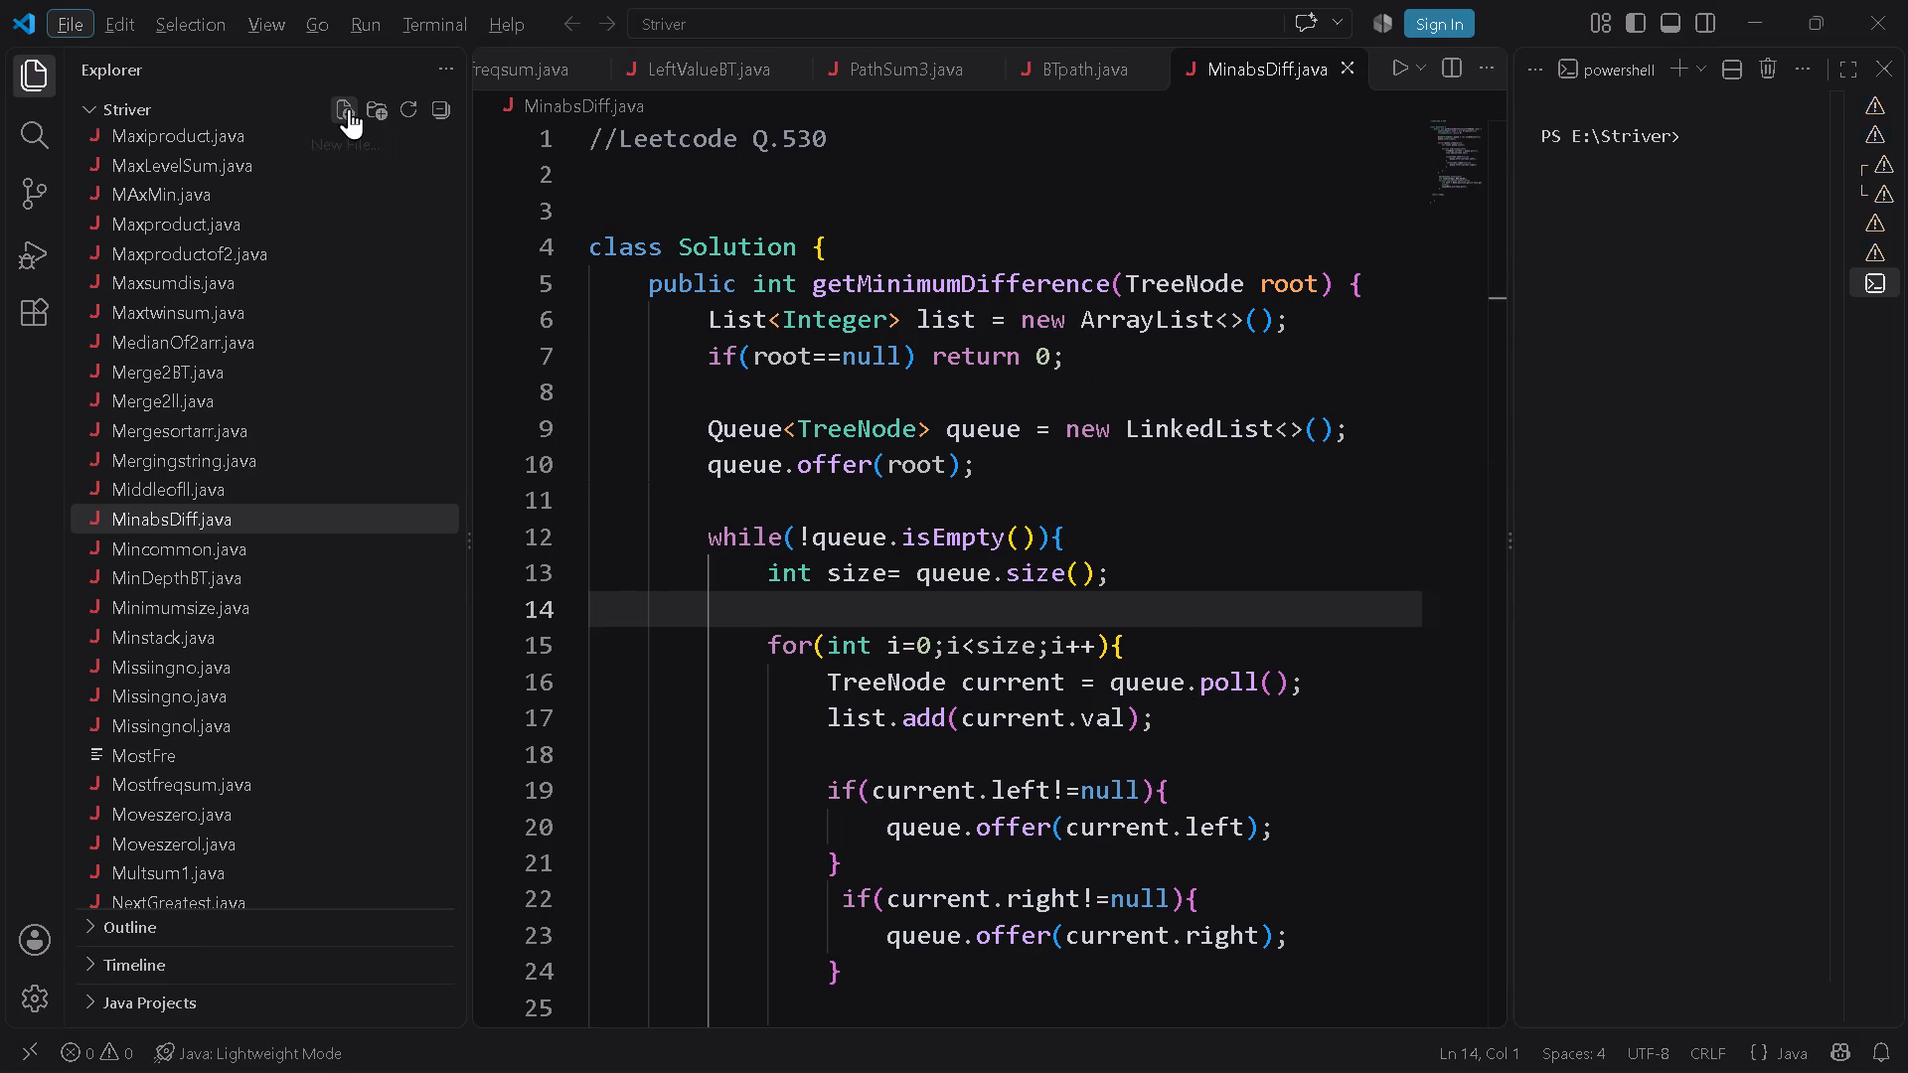
click(349, 108)
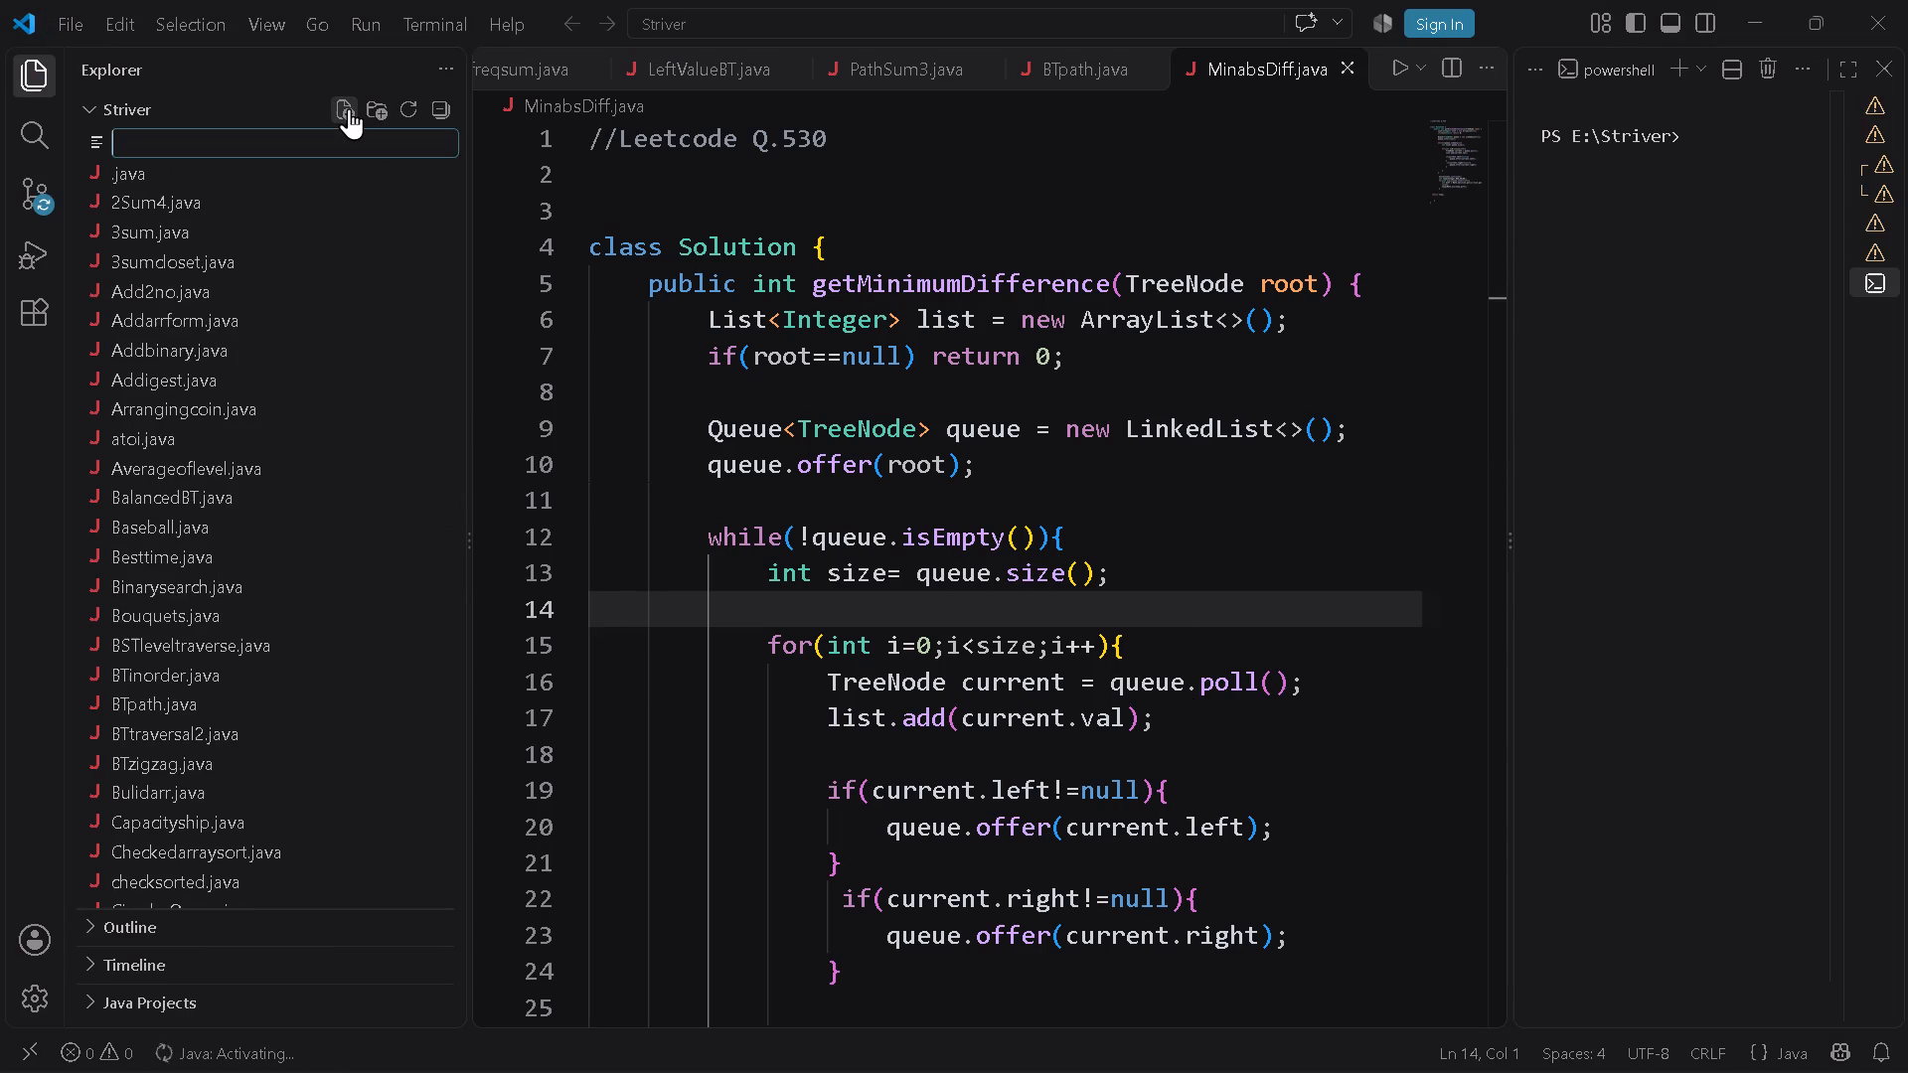
text(Flip)
text(BT)
text(.java)
key(Return)
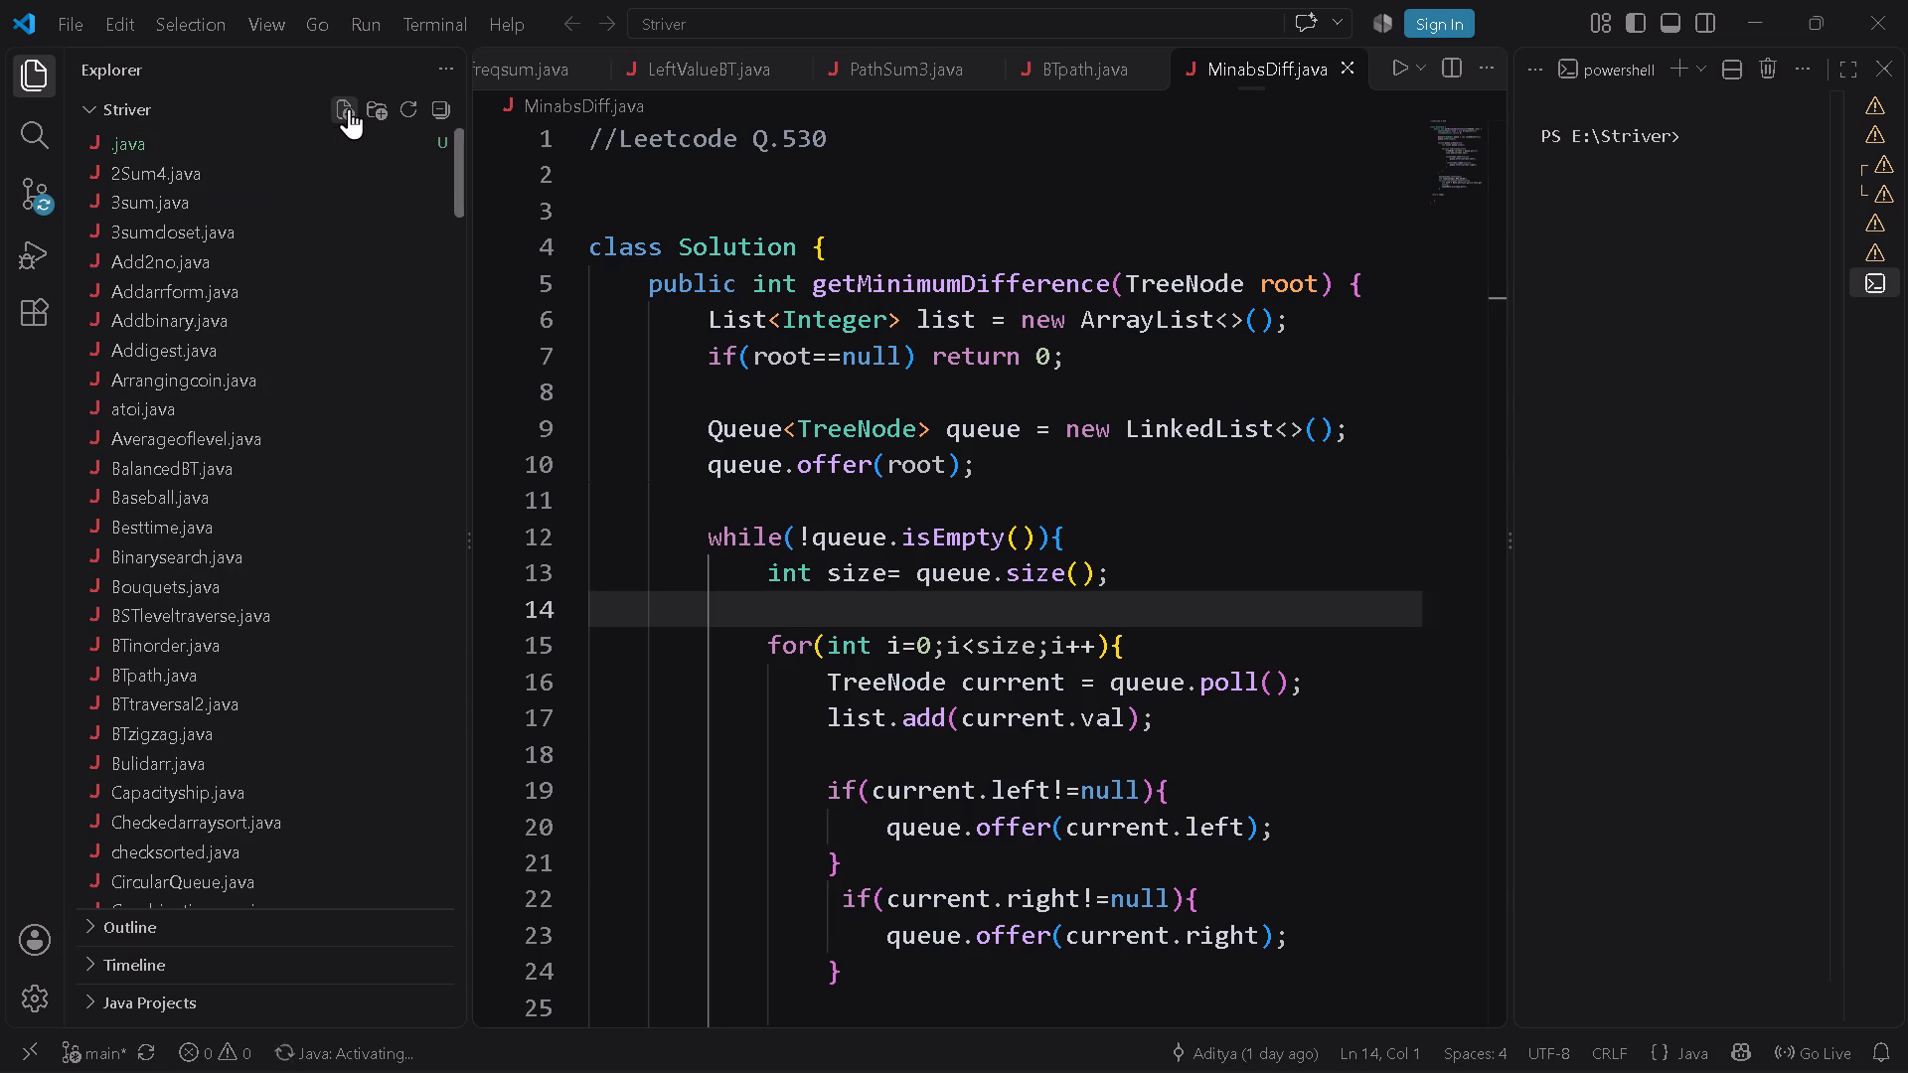
Add the comment "//Leetcode Q.951" at the top of FlipBT.java and paste the copied solution below a blank line.
text(//Leetcode Q.931)
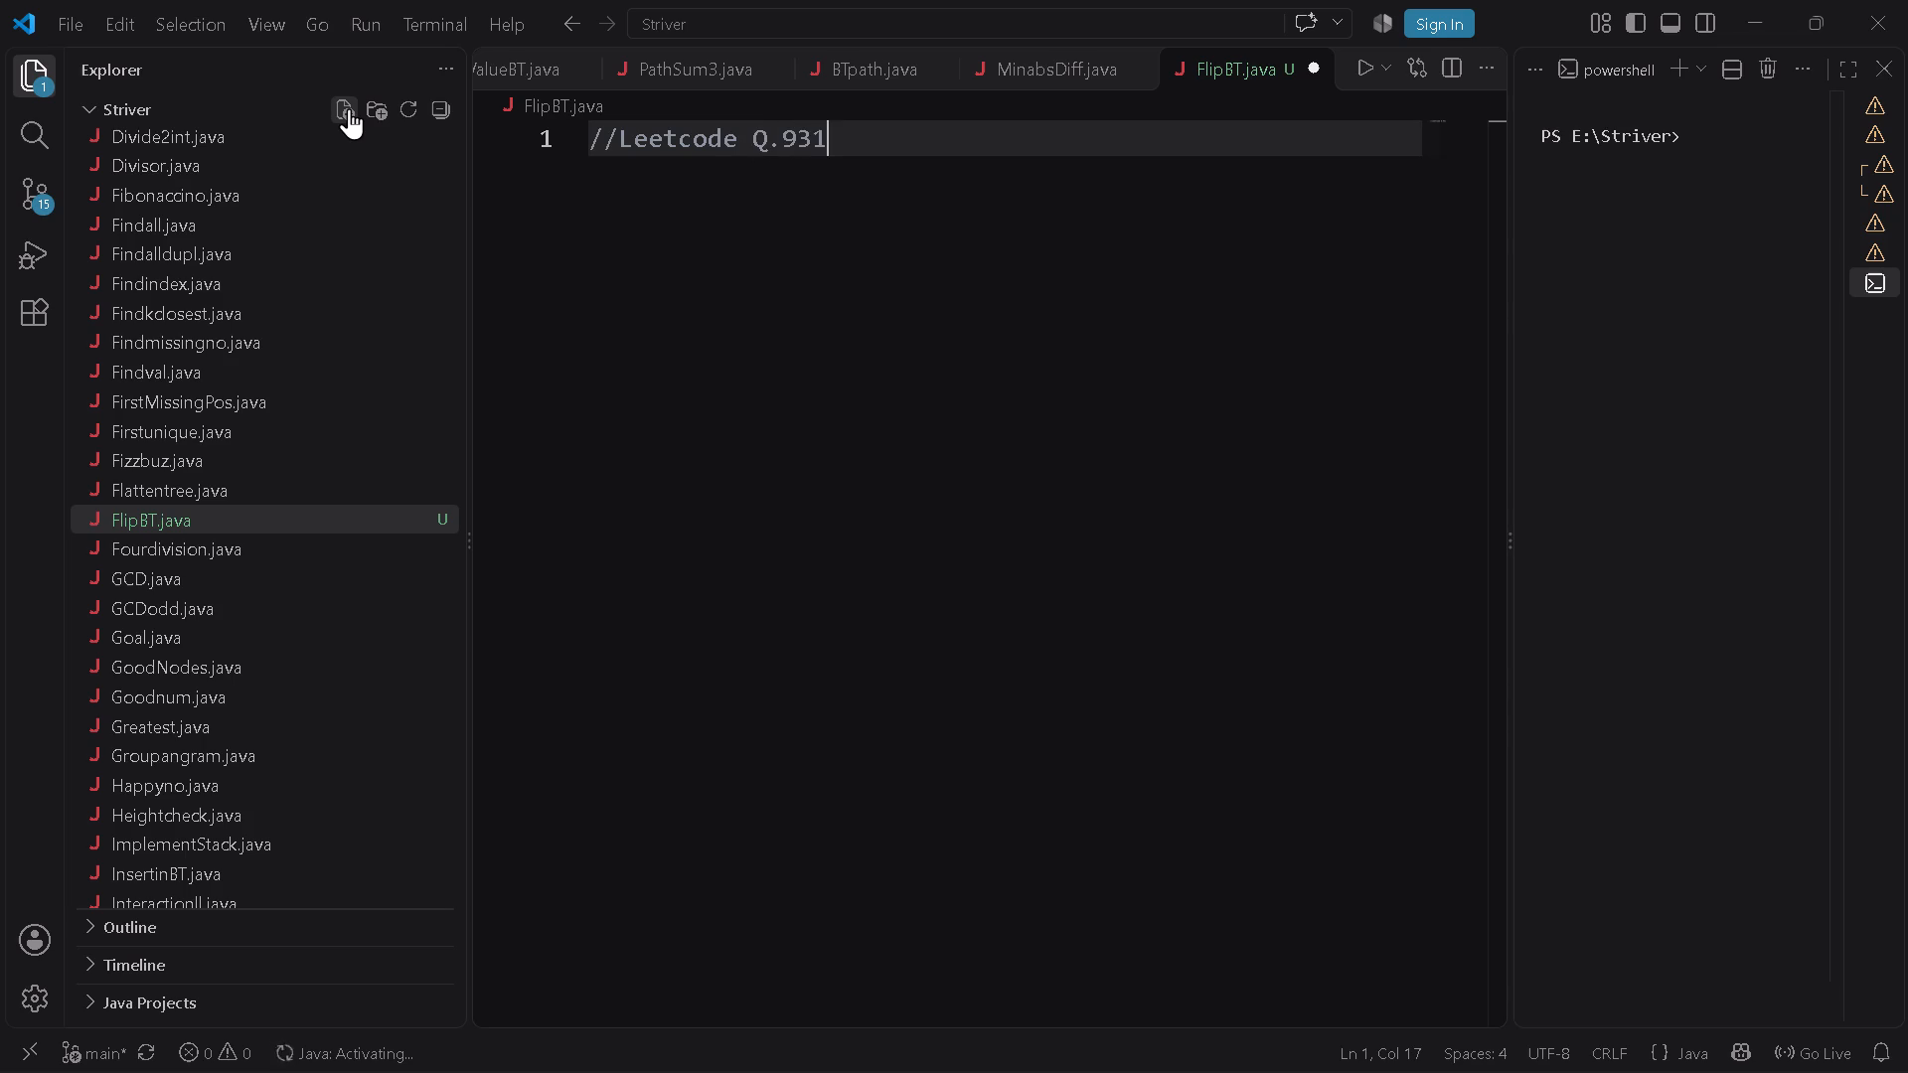
key(alt+Tab)
key(alt+Tab)
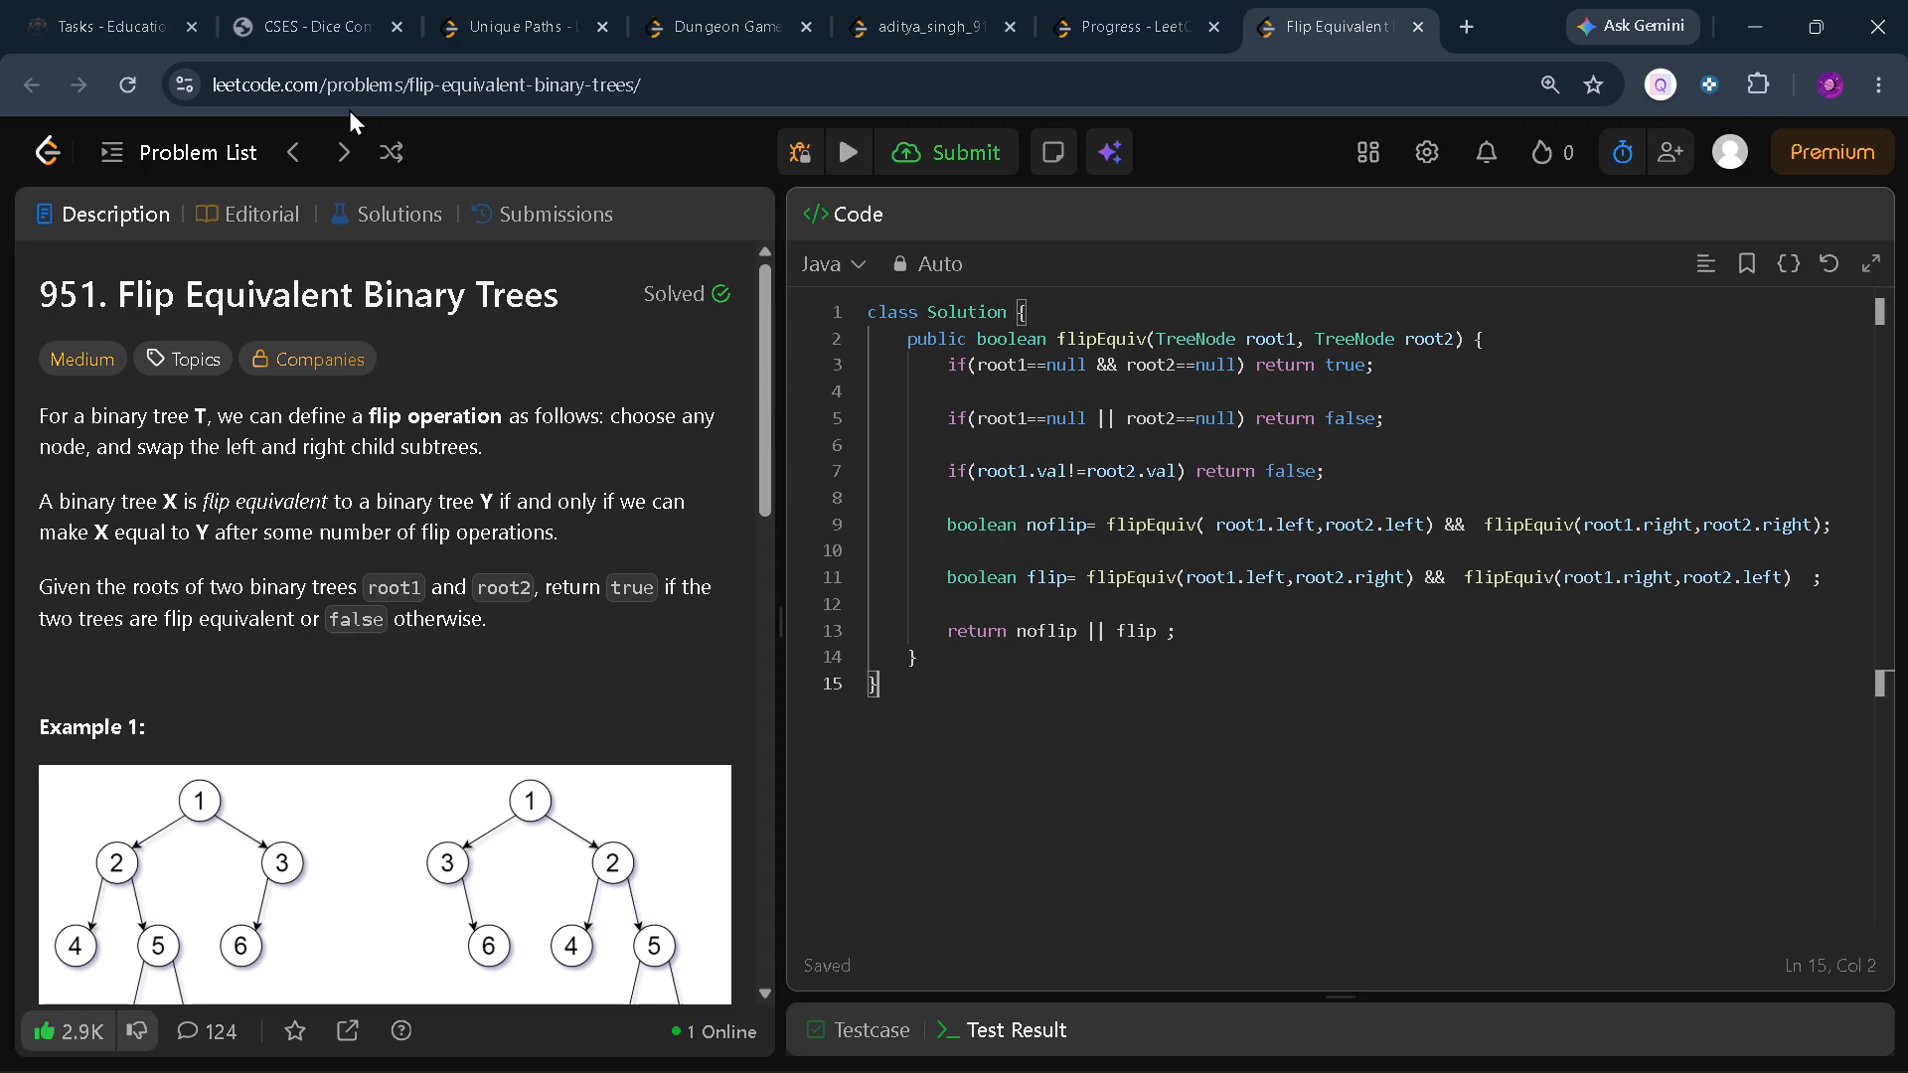
key(BackSpace)
key(BackSpace)
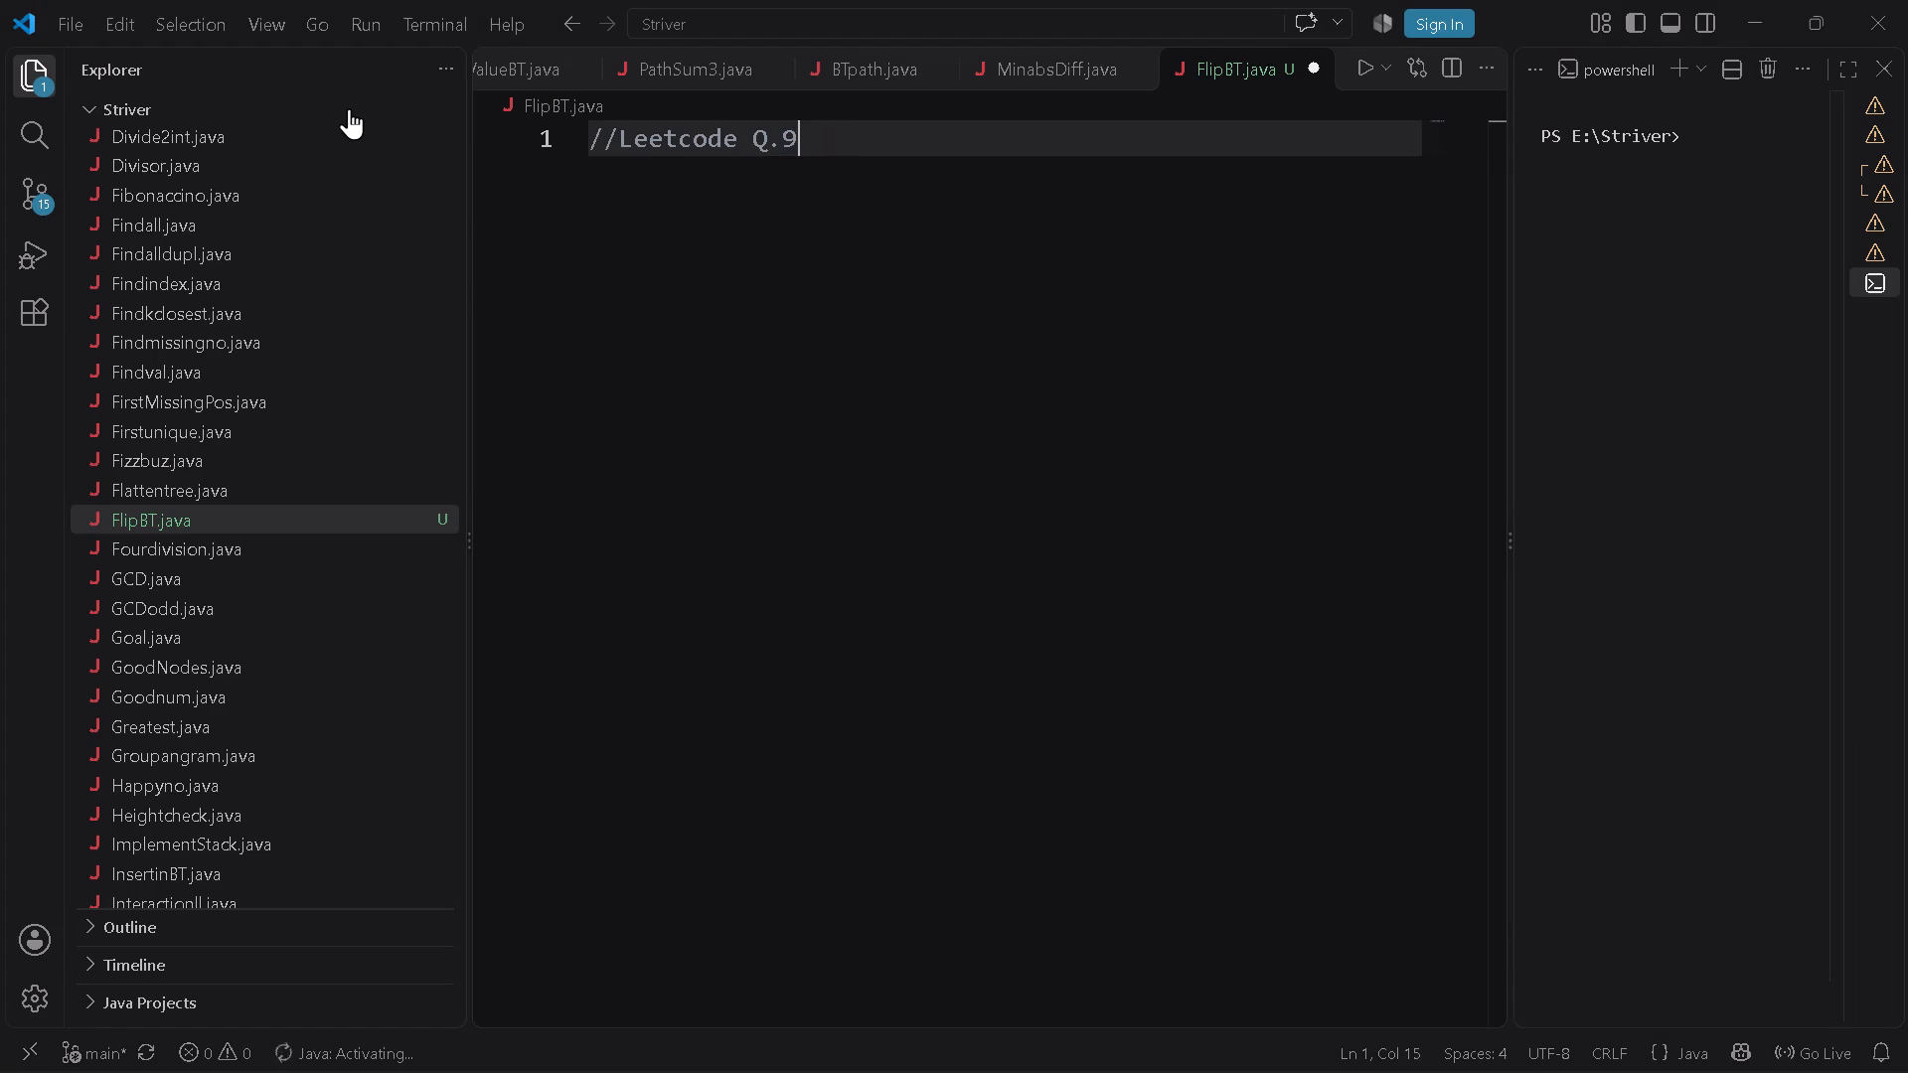
text(51)
key(Return)
key(Return)
key(ctrl+v)
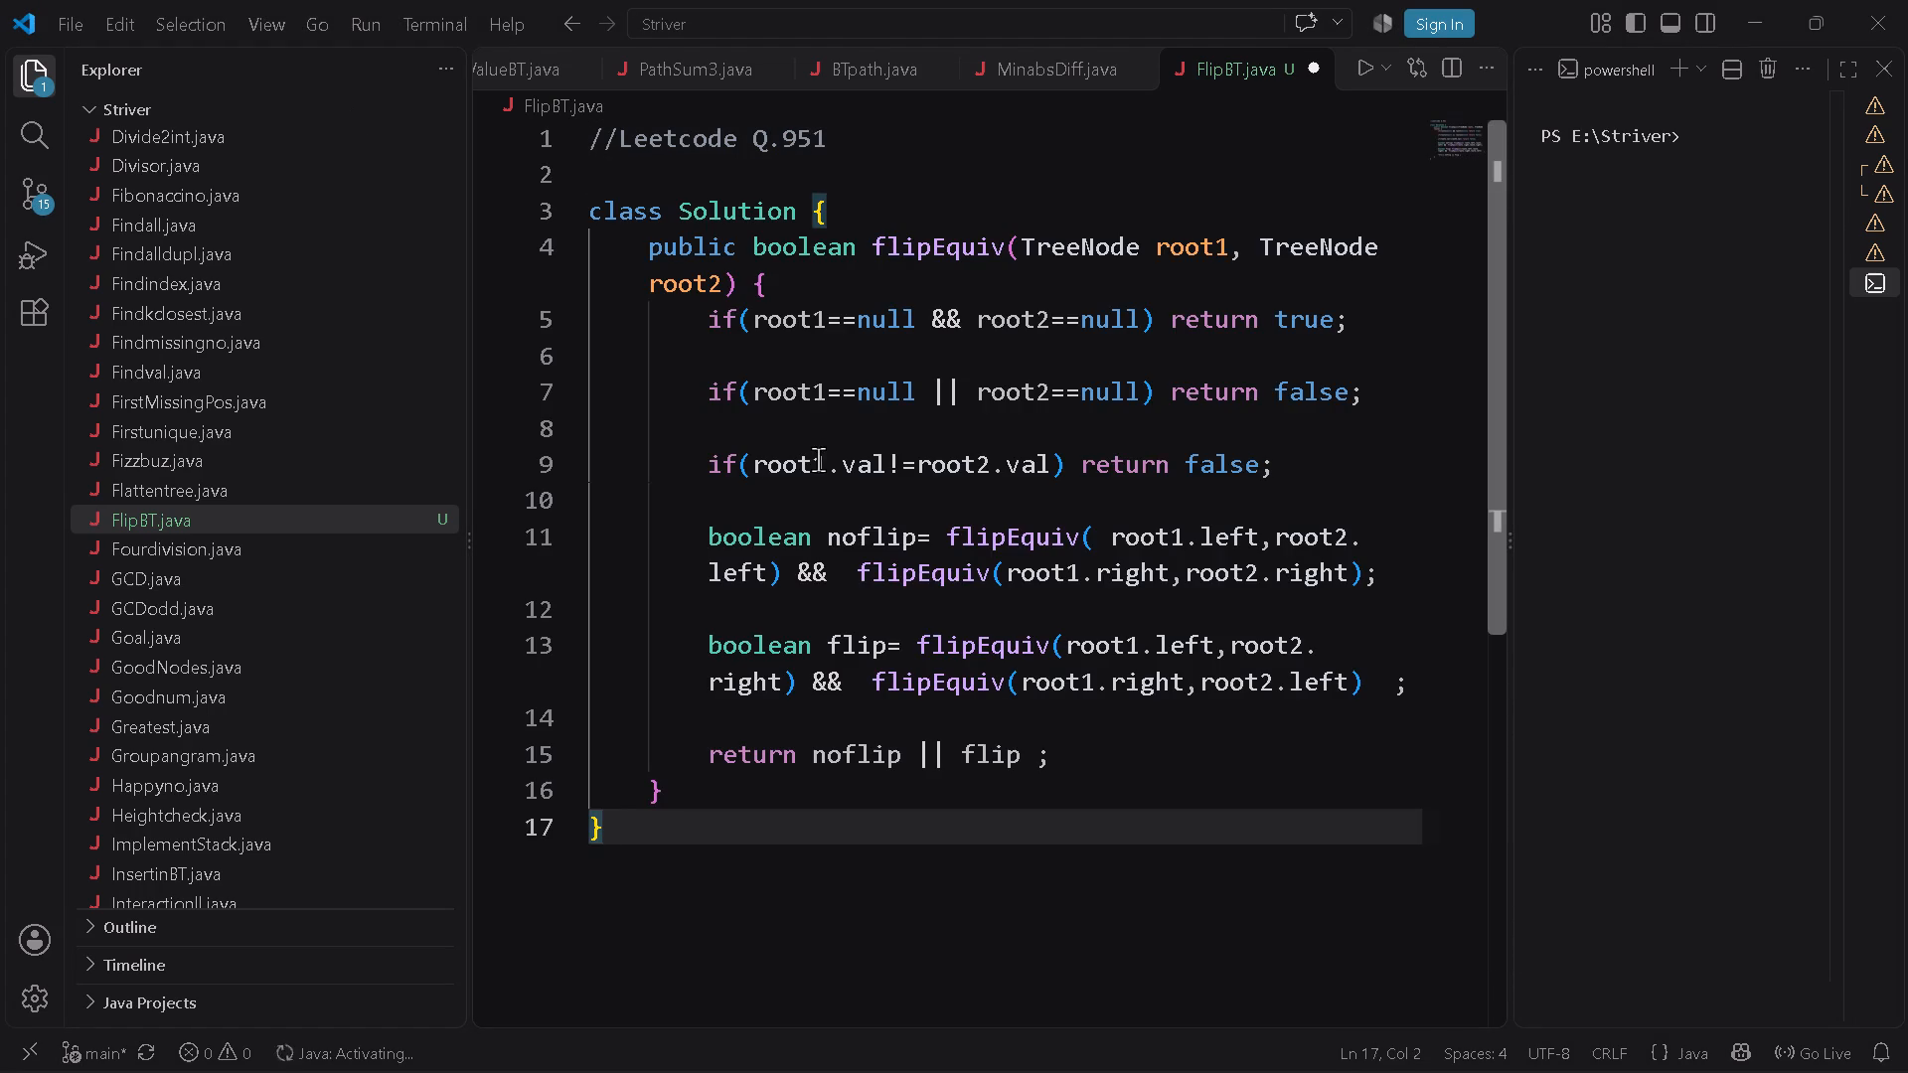
Save FlipBT.java.
click(818, 459)
key(ctrl+s)
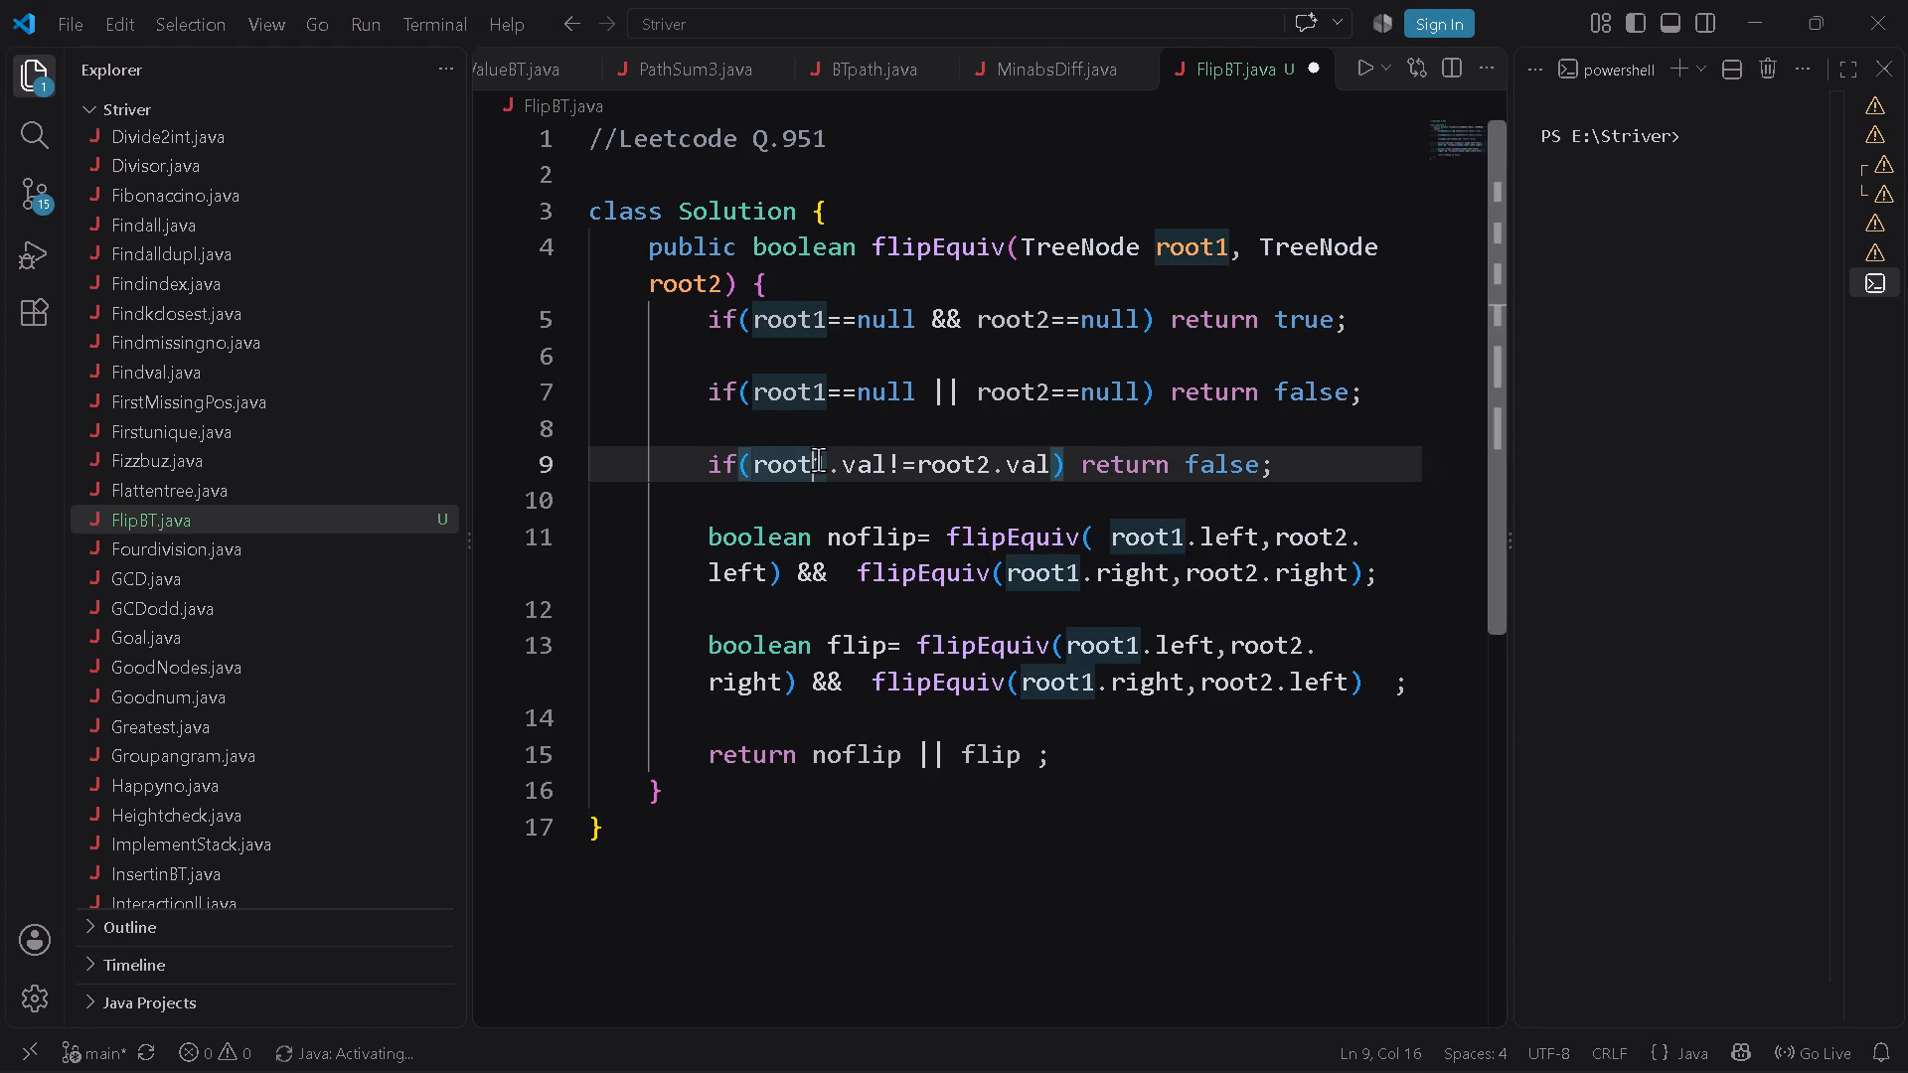
click(965, 710)
key(ctrl+s)
click(1063, 752)
key(ctrl+s)
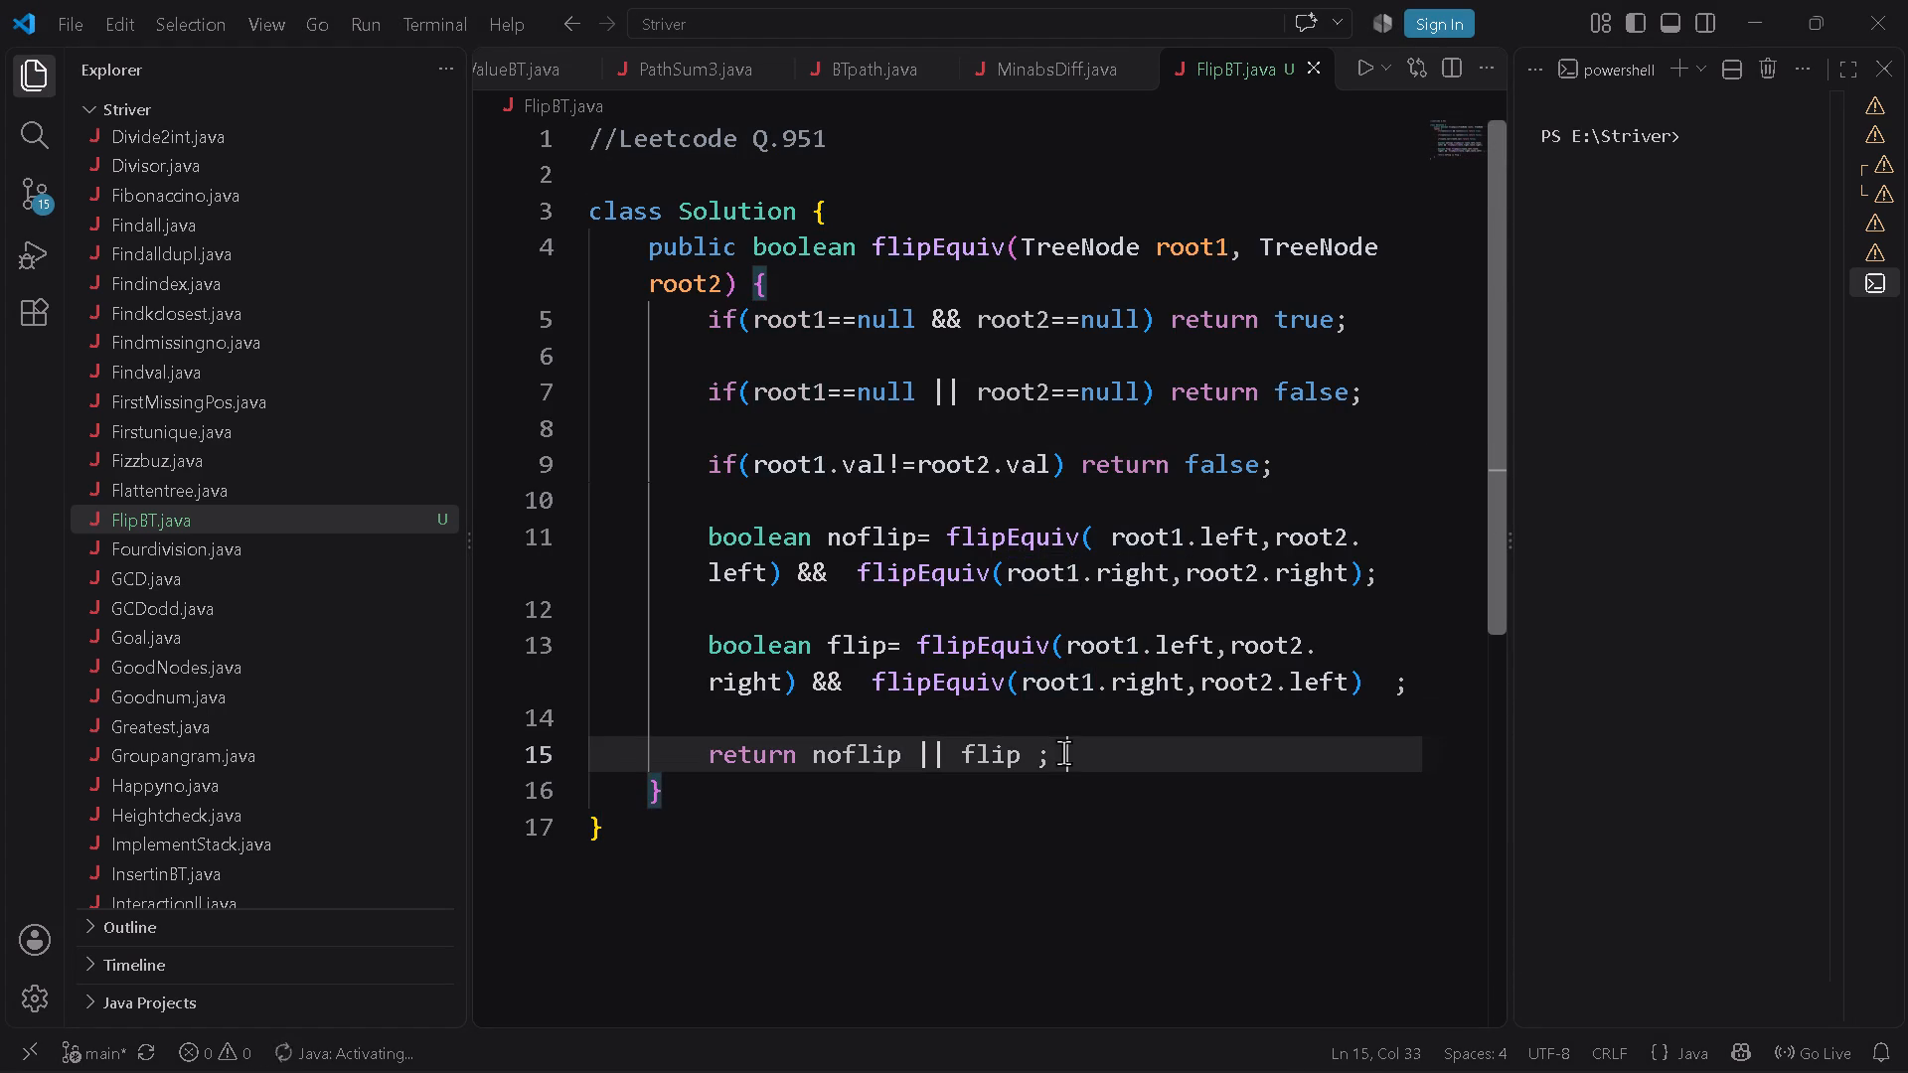
Run "git init" in the terminal for the Striver folder.
click(1626, 599)
text(git innt)
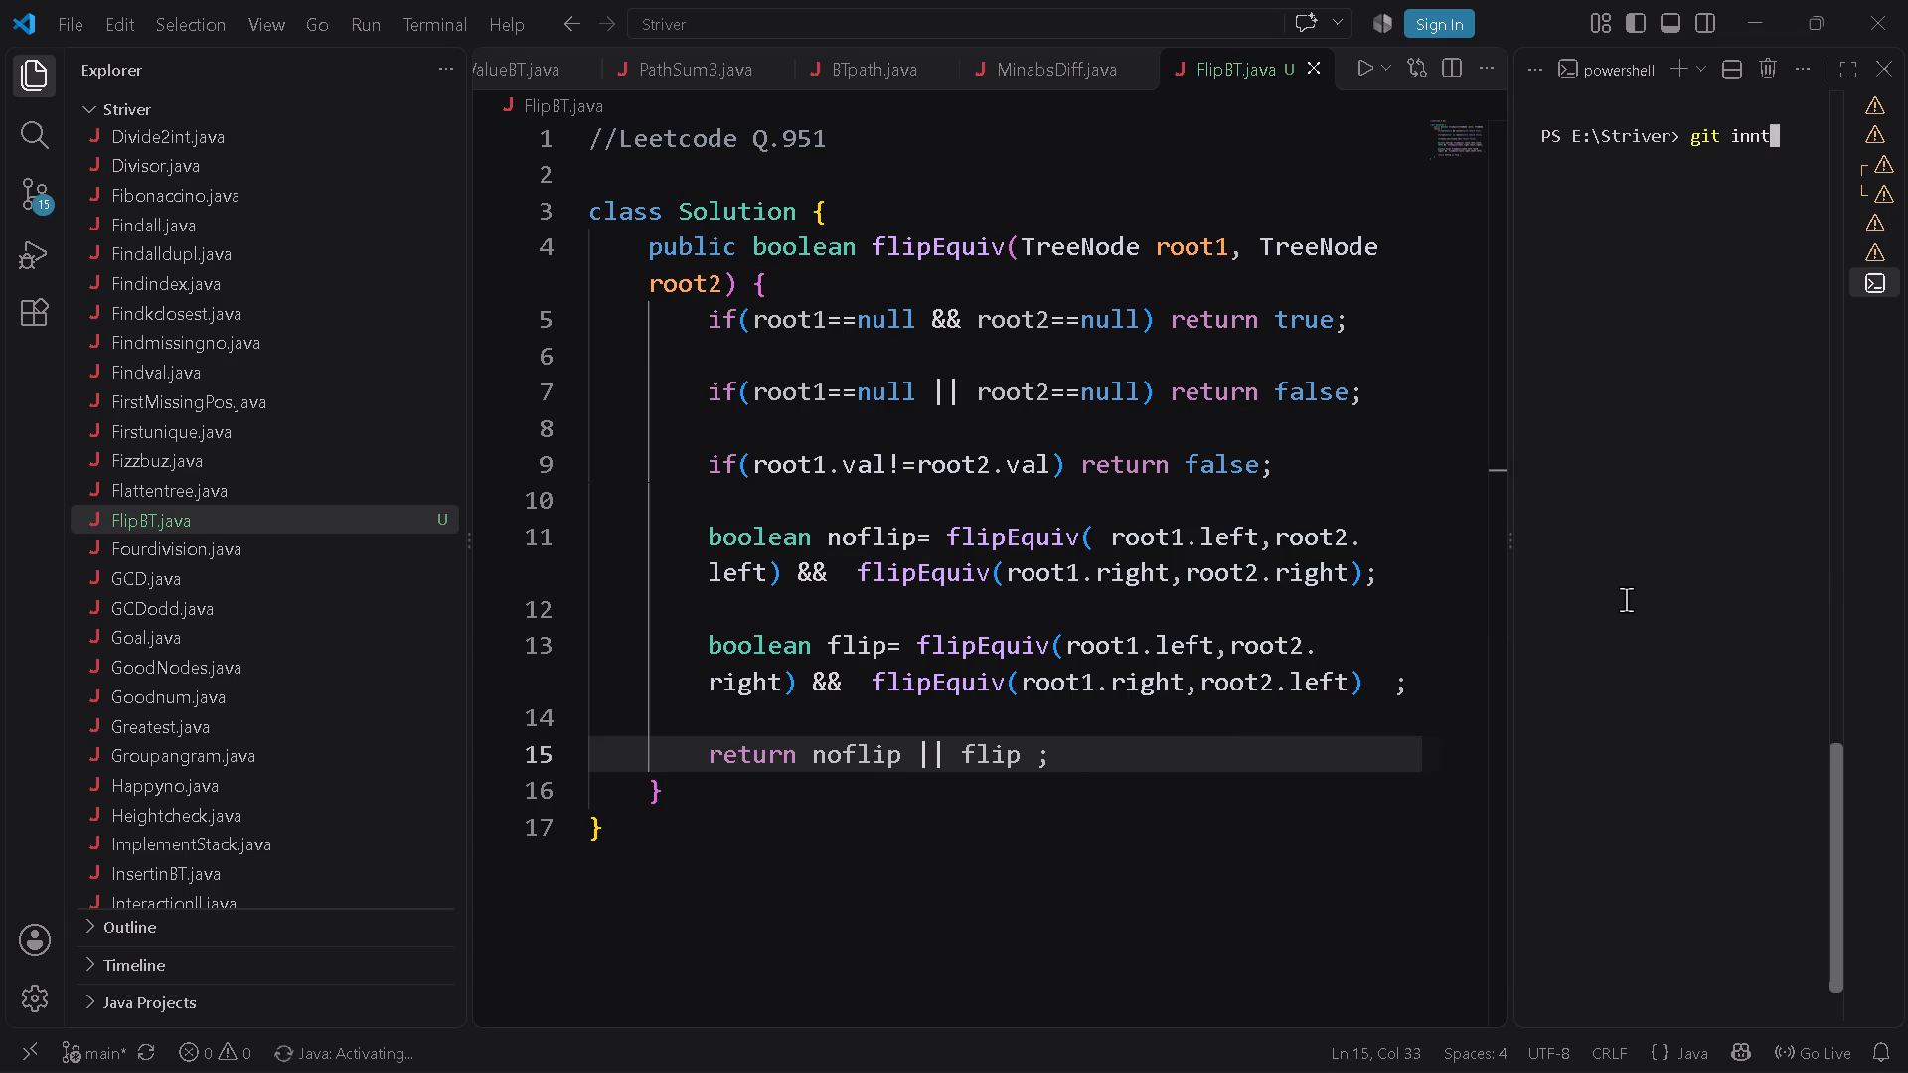
key(BackSpace)
key(BackSpace)
text(it)
key(Return)
Stage the new file with "git add FlipBT.java" in the terminal.
text(git add)
key(space)
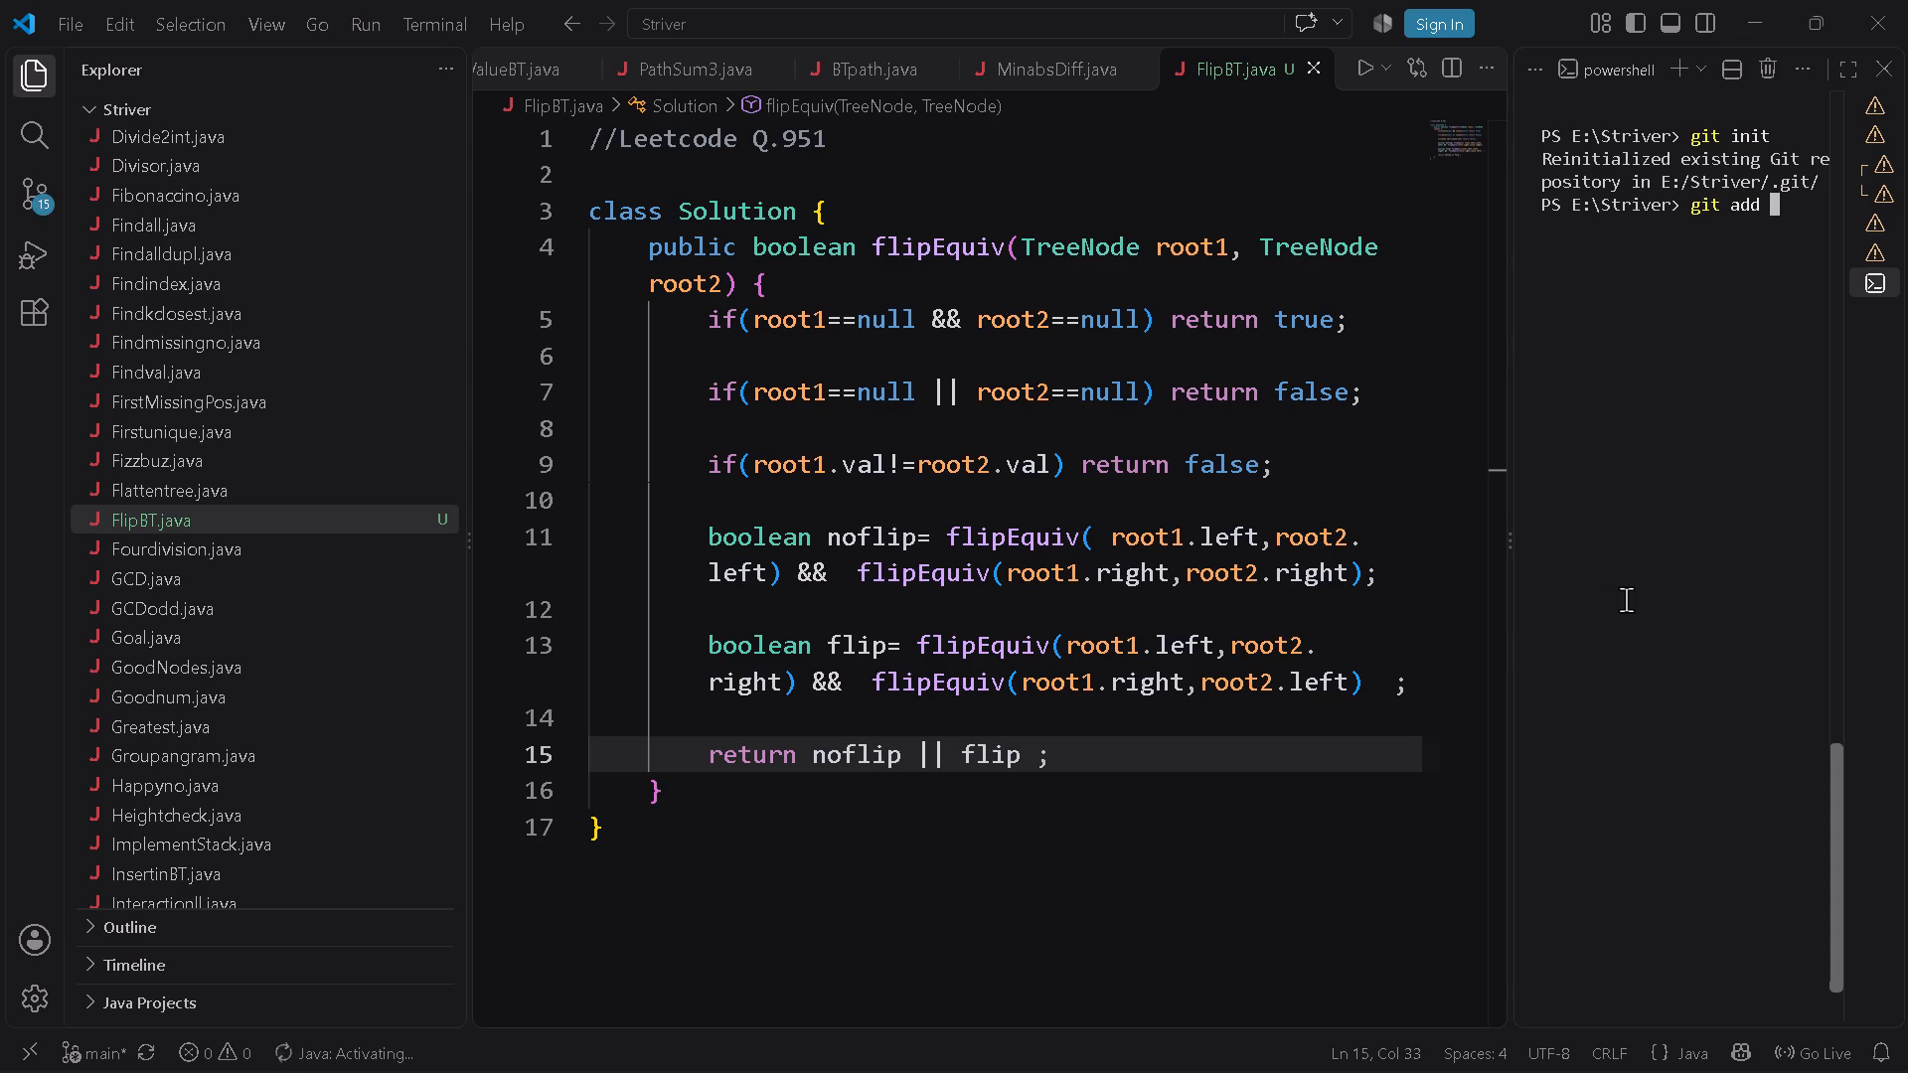
text(Flip)
text(BT.java)
key(Return)
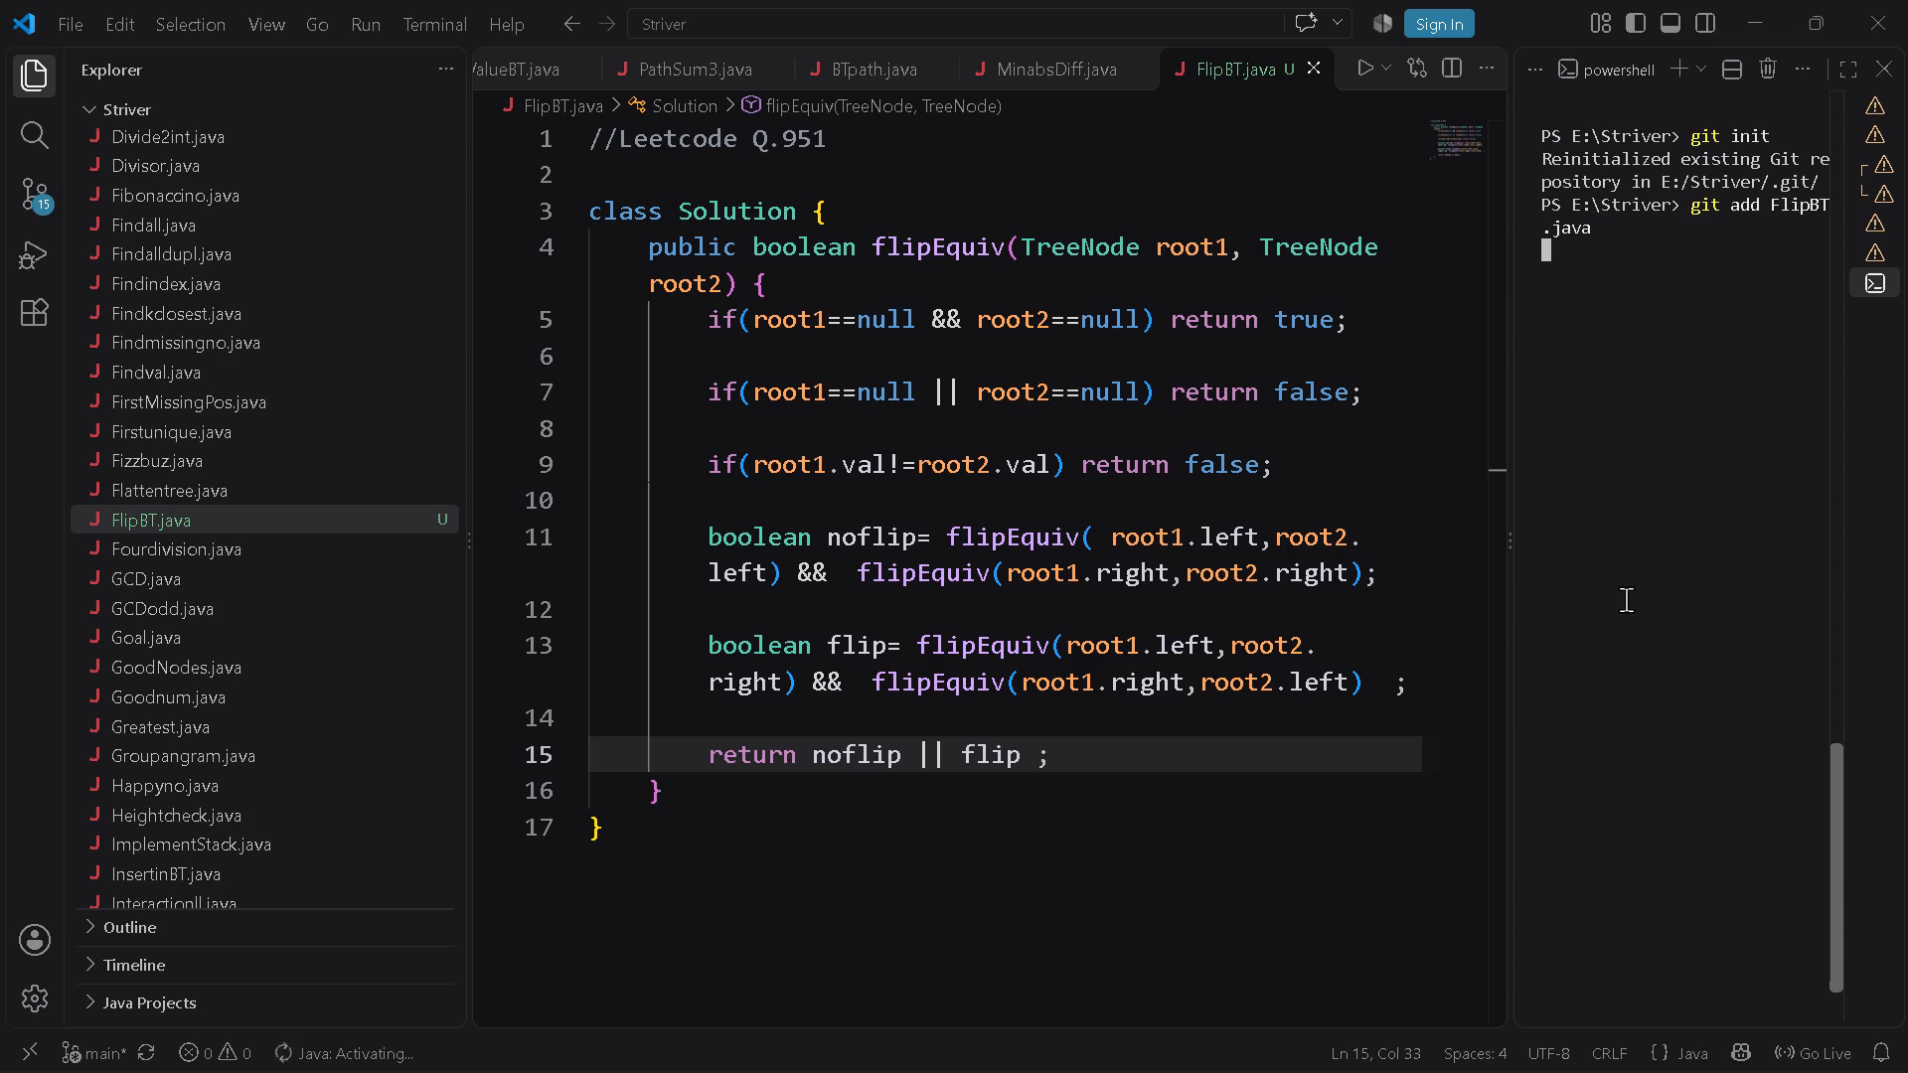
Commit the staged file with the message "L 951".
text(git)
key(space)
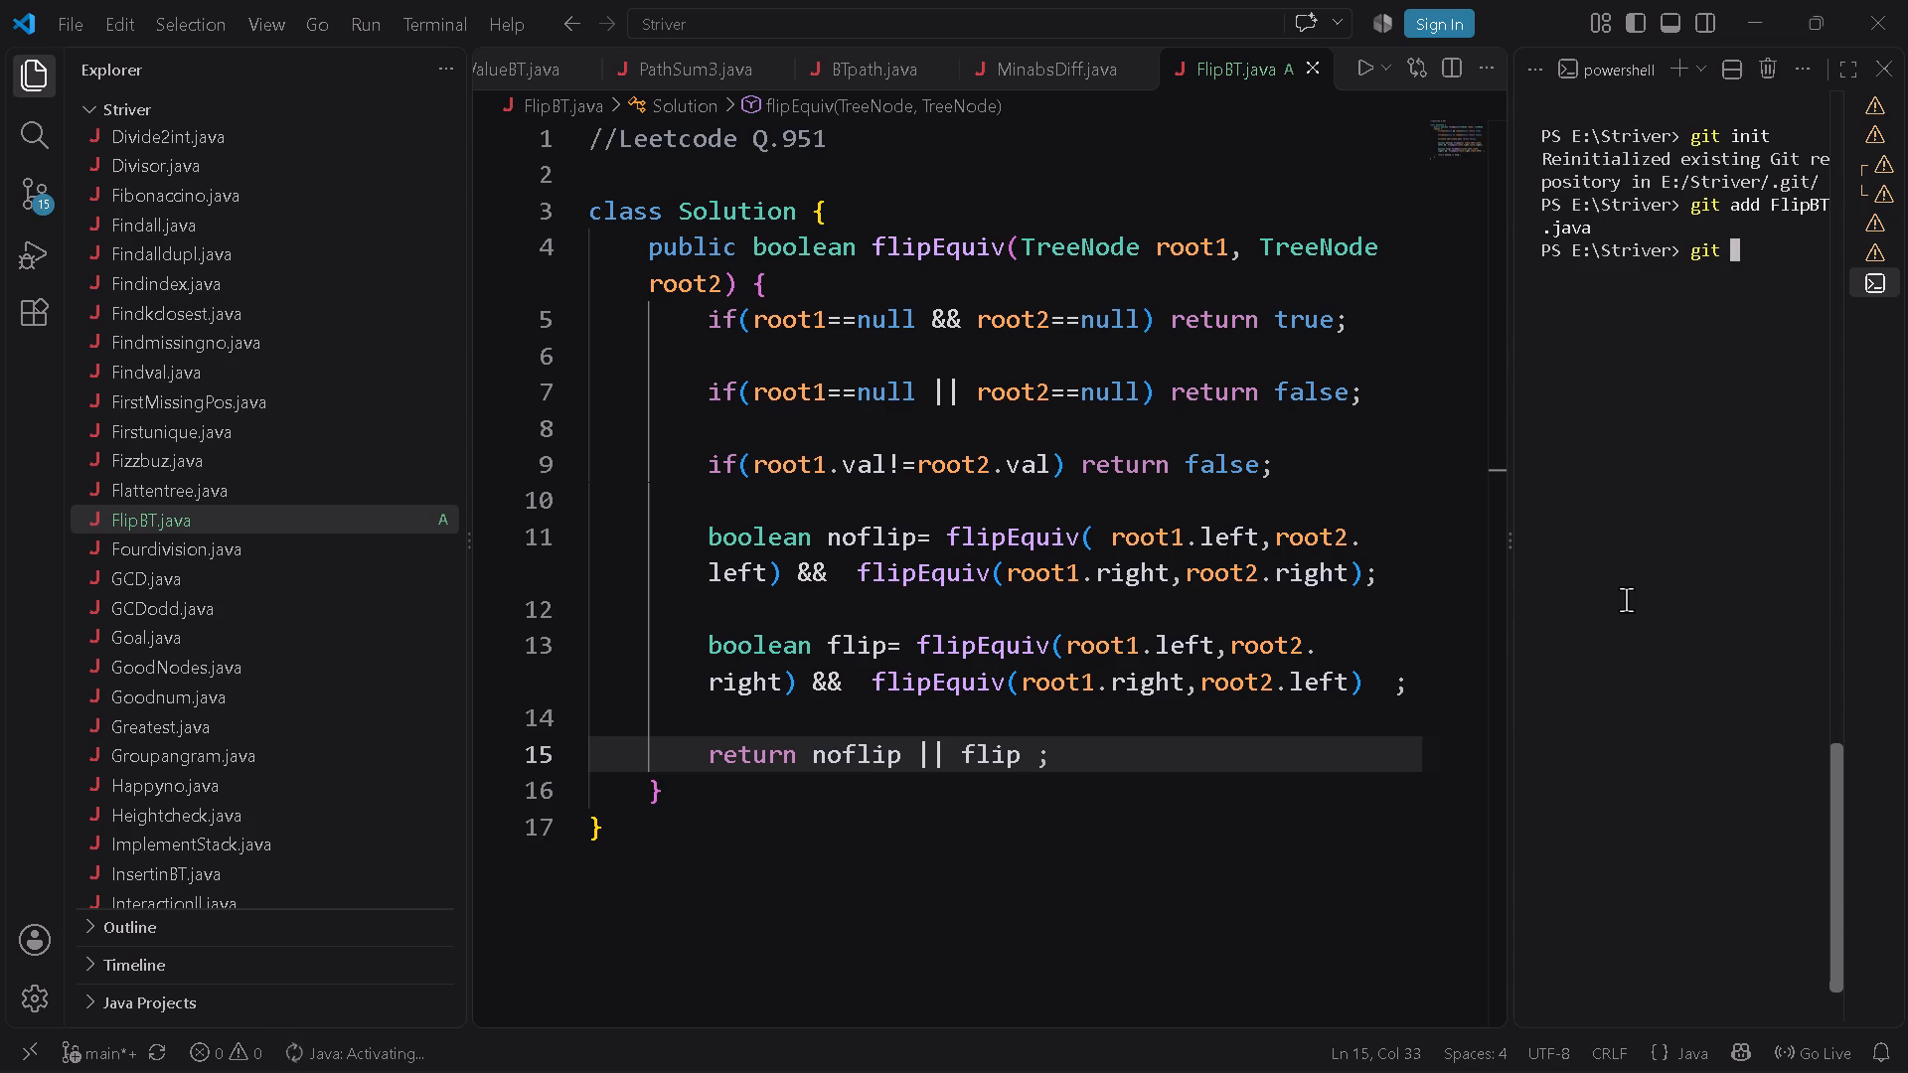
text(commit)
key(space)
text(-m "L)
key(space)
key(space)
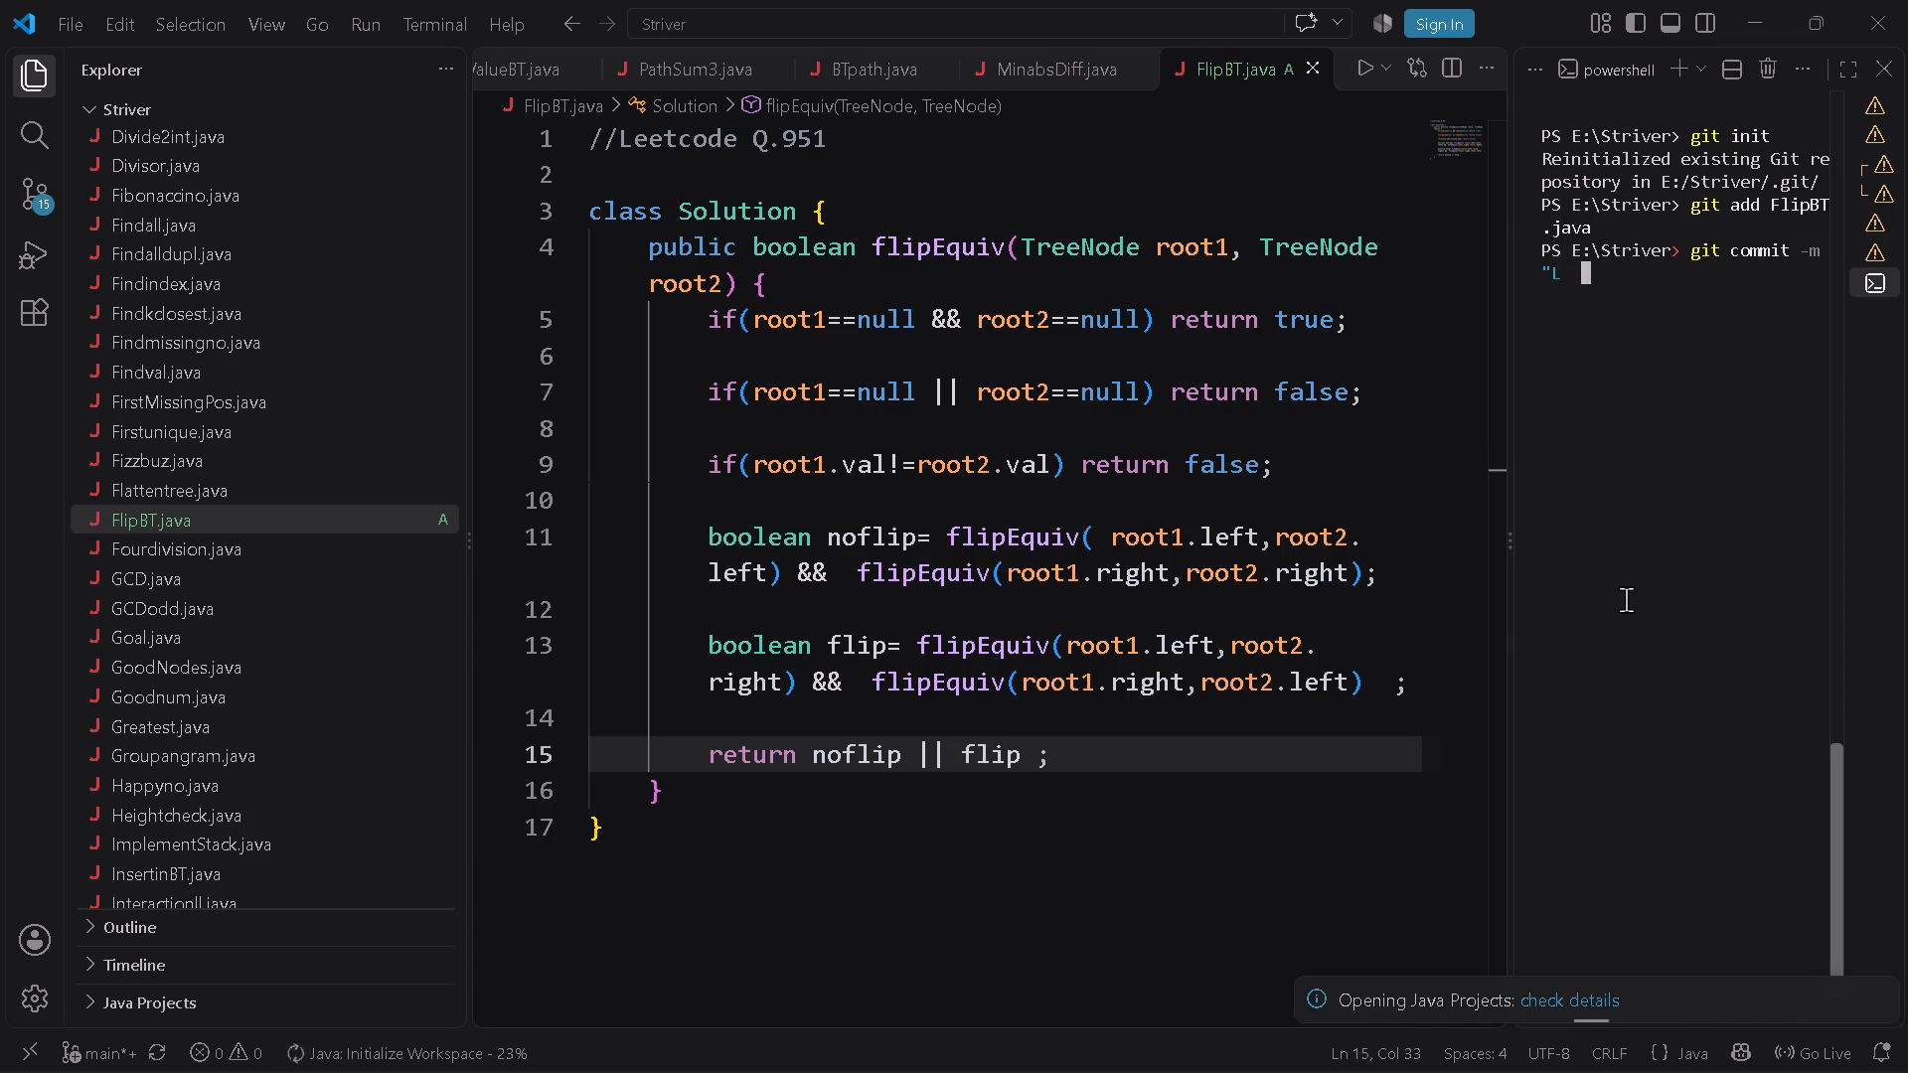
text(951)
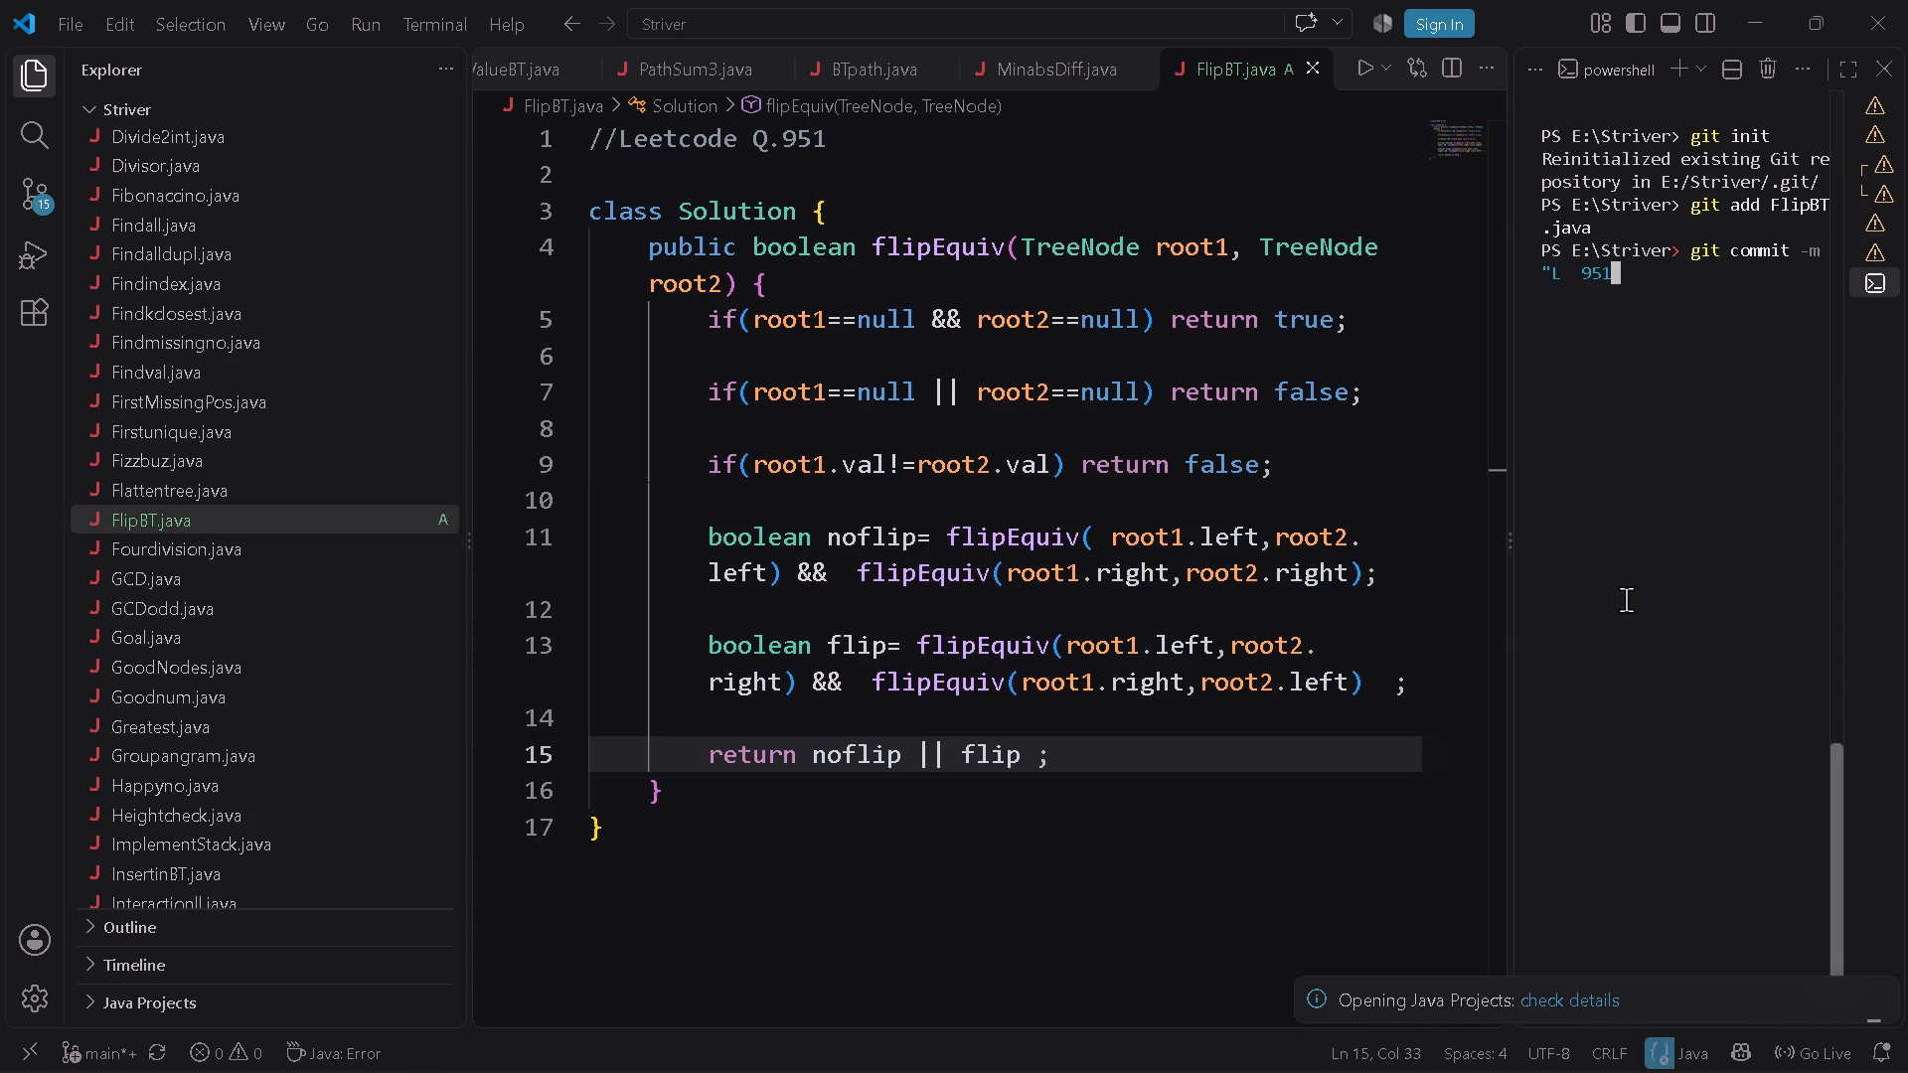
key(shift+quotedbl)
key(Return)
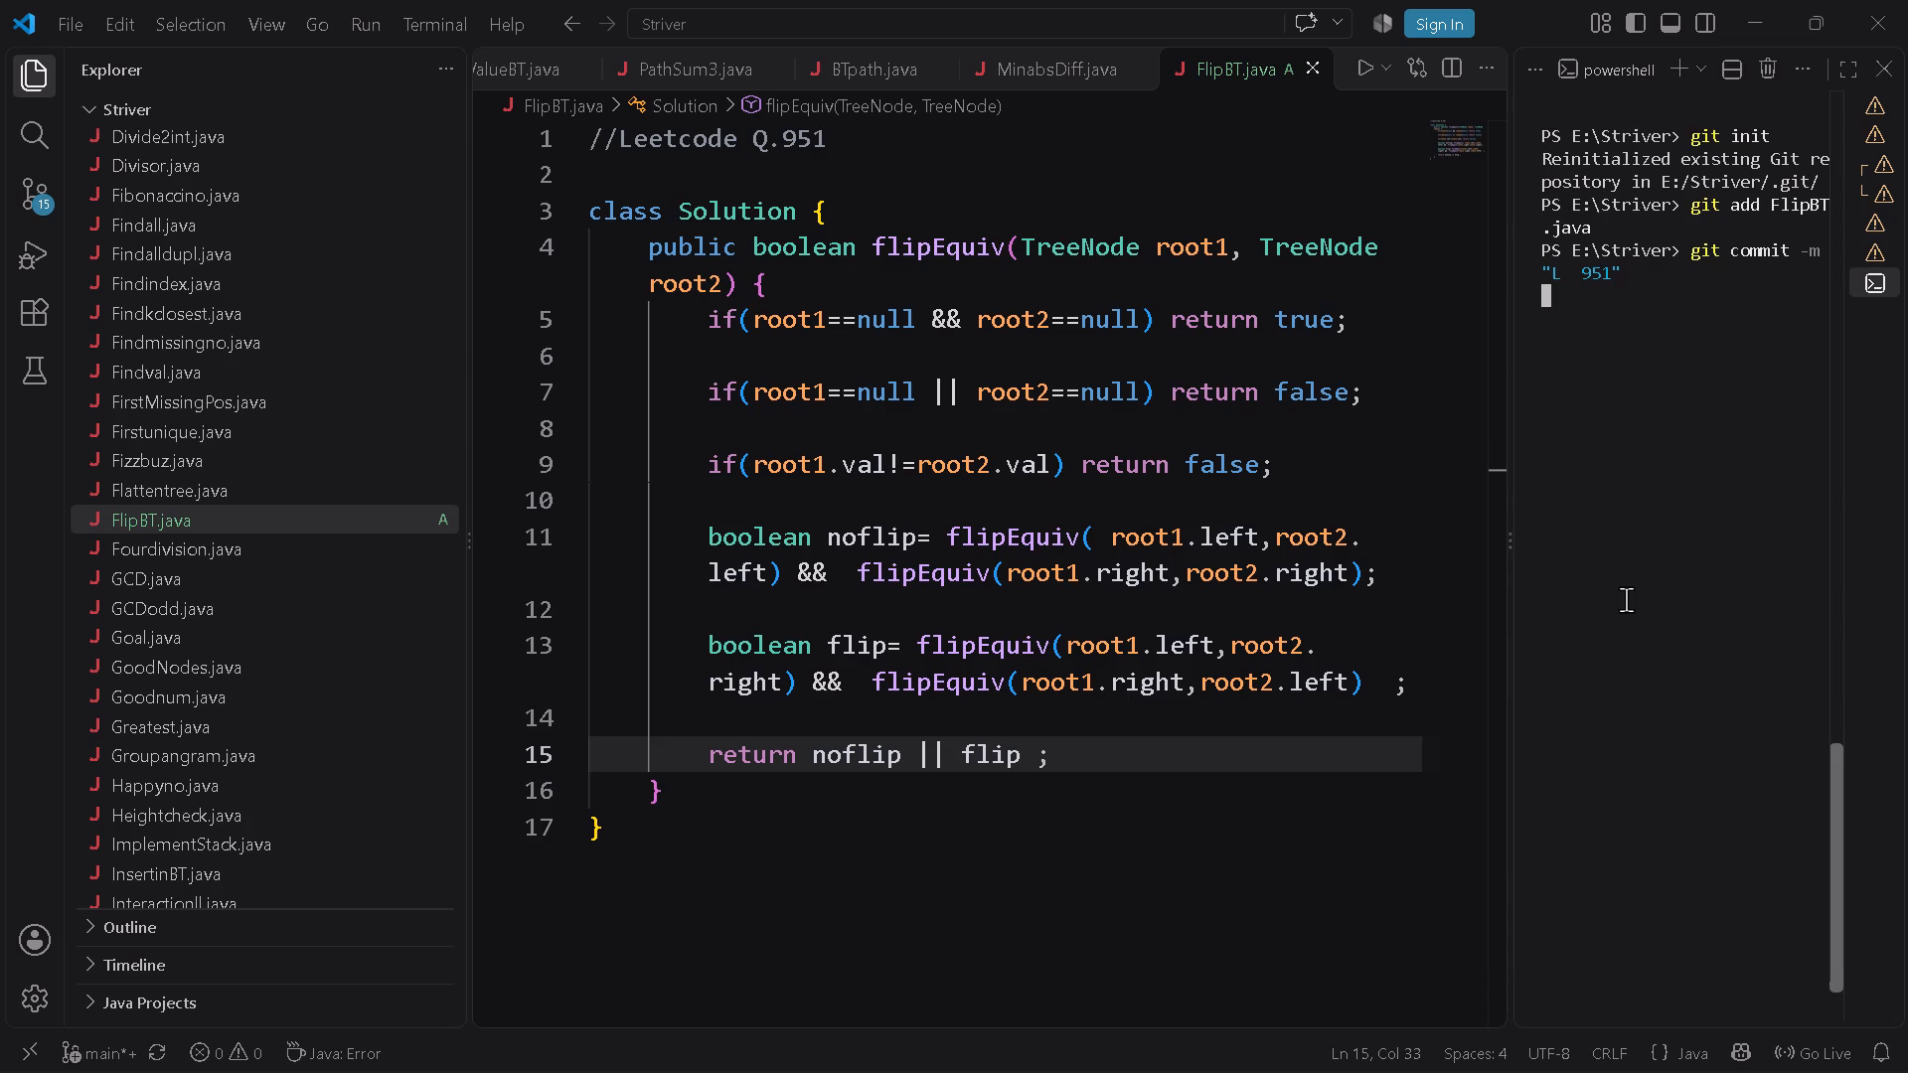
Push the commit to the remote repository with "git push" in the terminal.
text(git)
key(space)
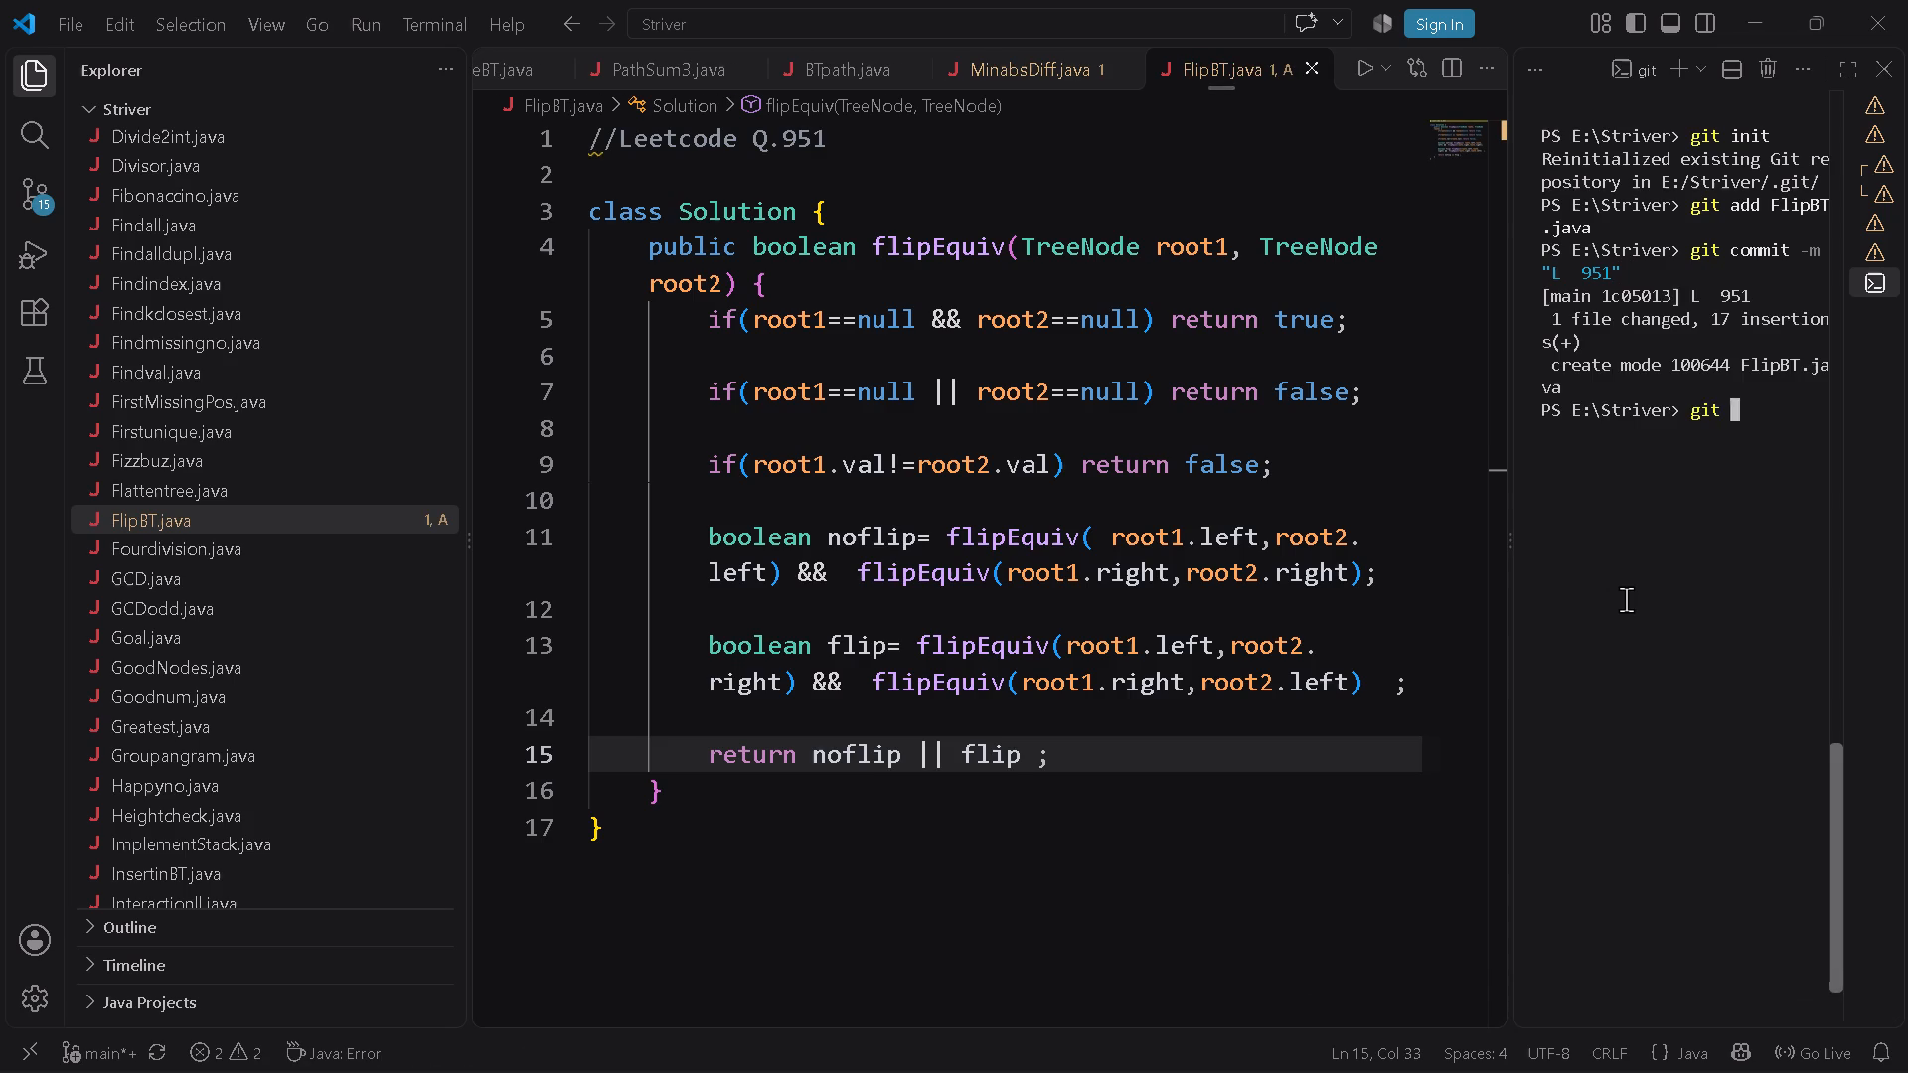
key(bracketleft)
key(BackSpace)
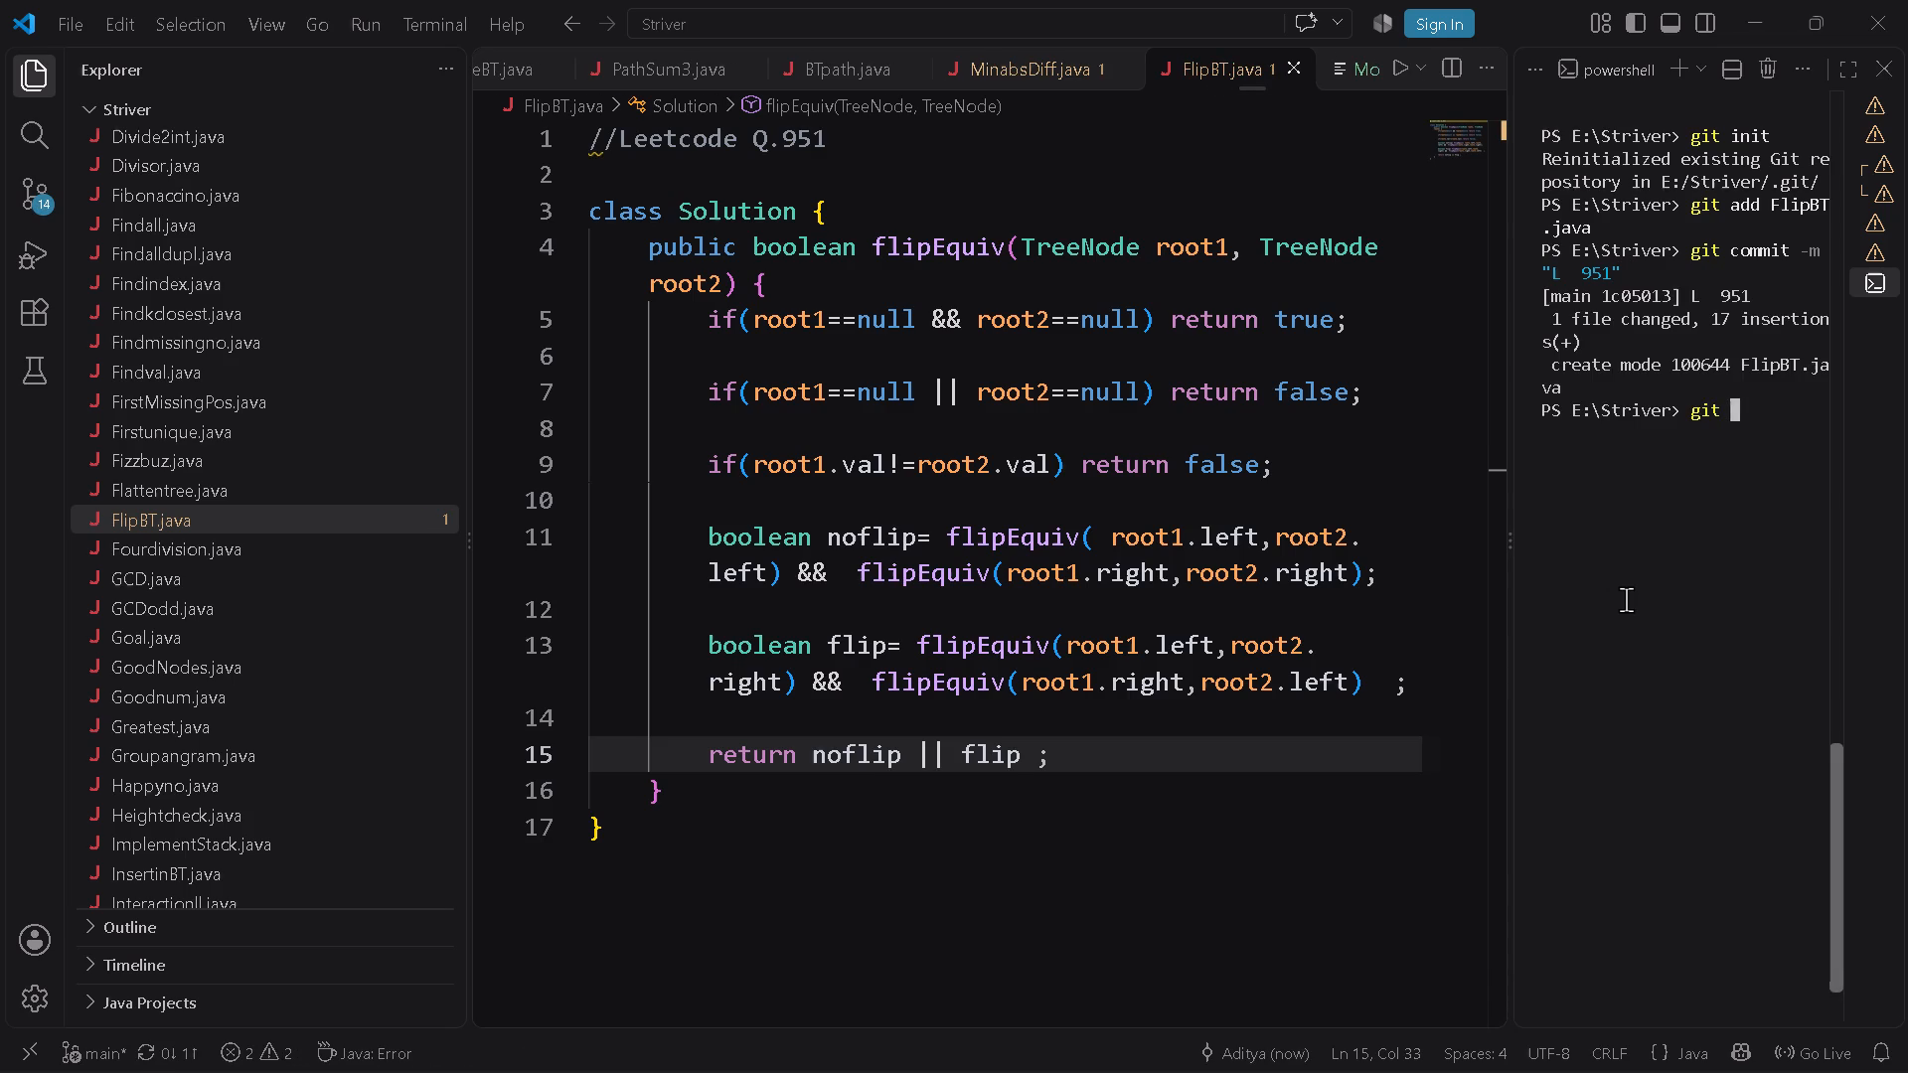
text(push)
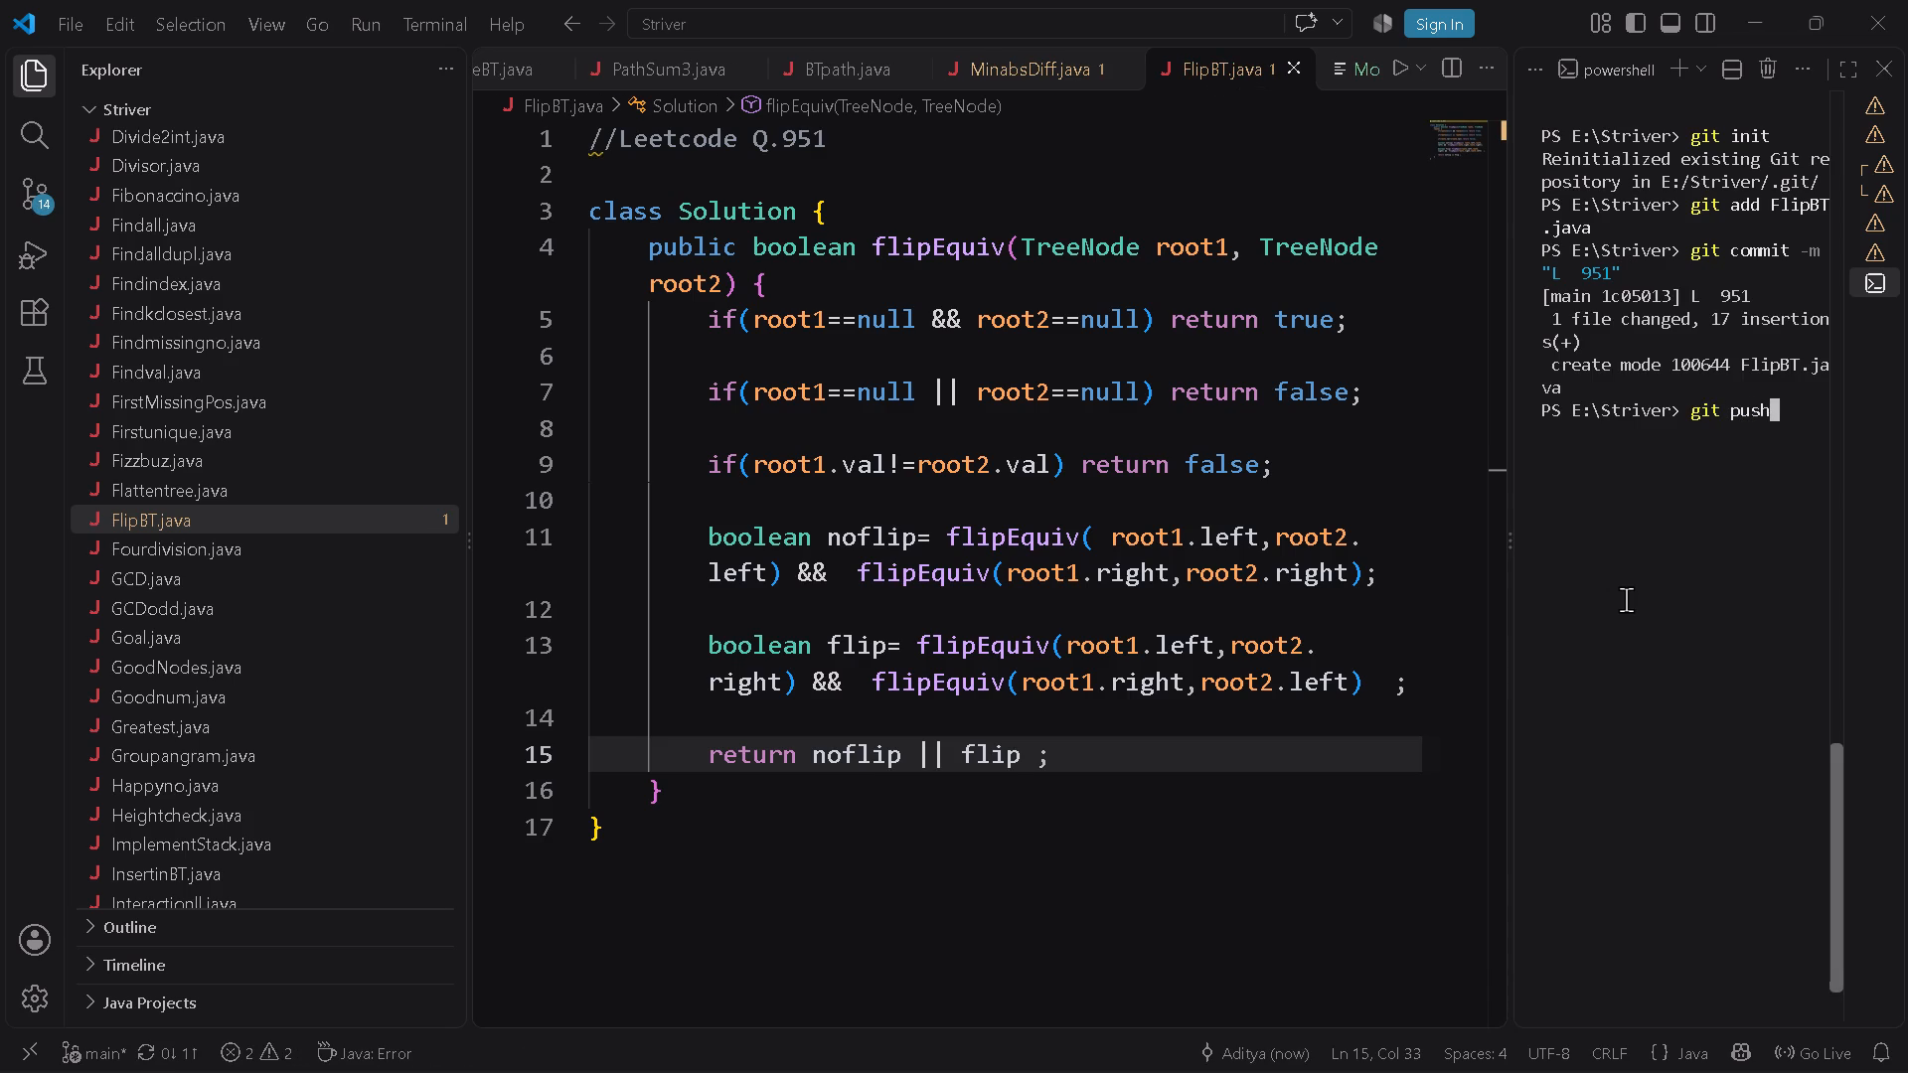
key(Return)
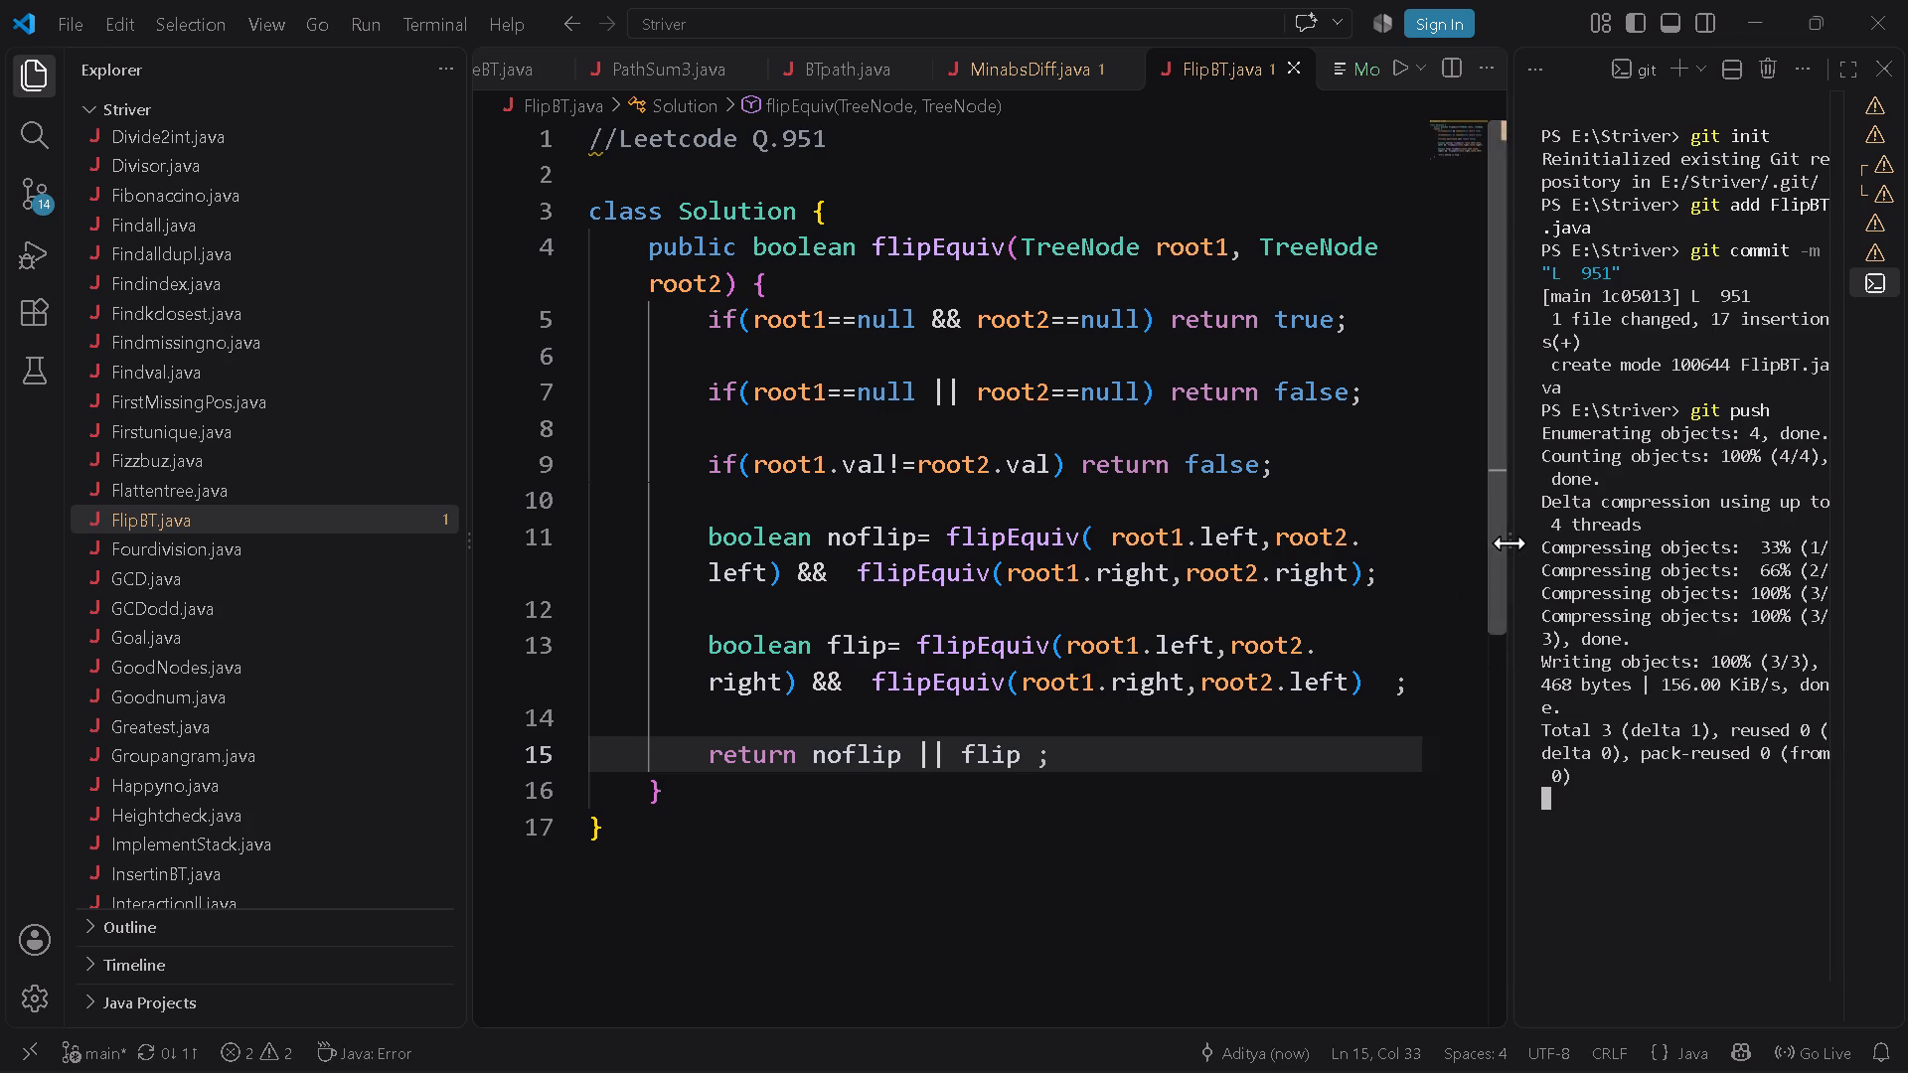
Widen the terminal pane and check the push output.
drag(1509, 542, 1465, 544)
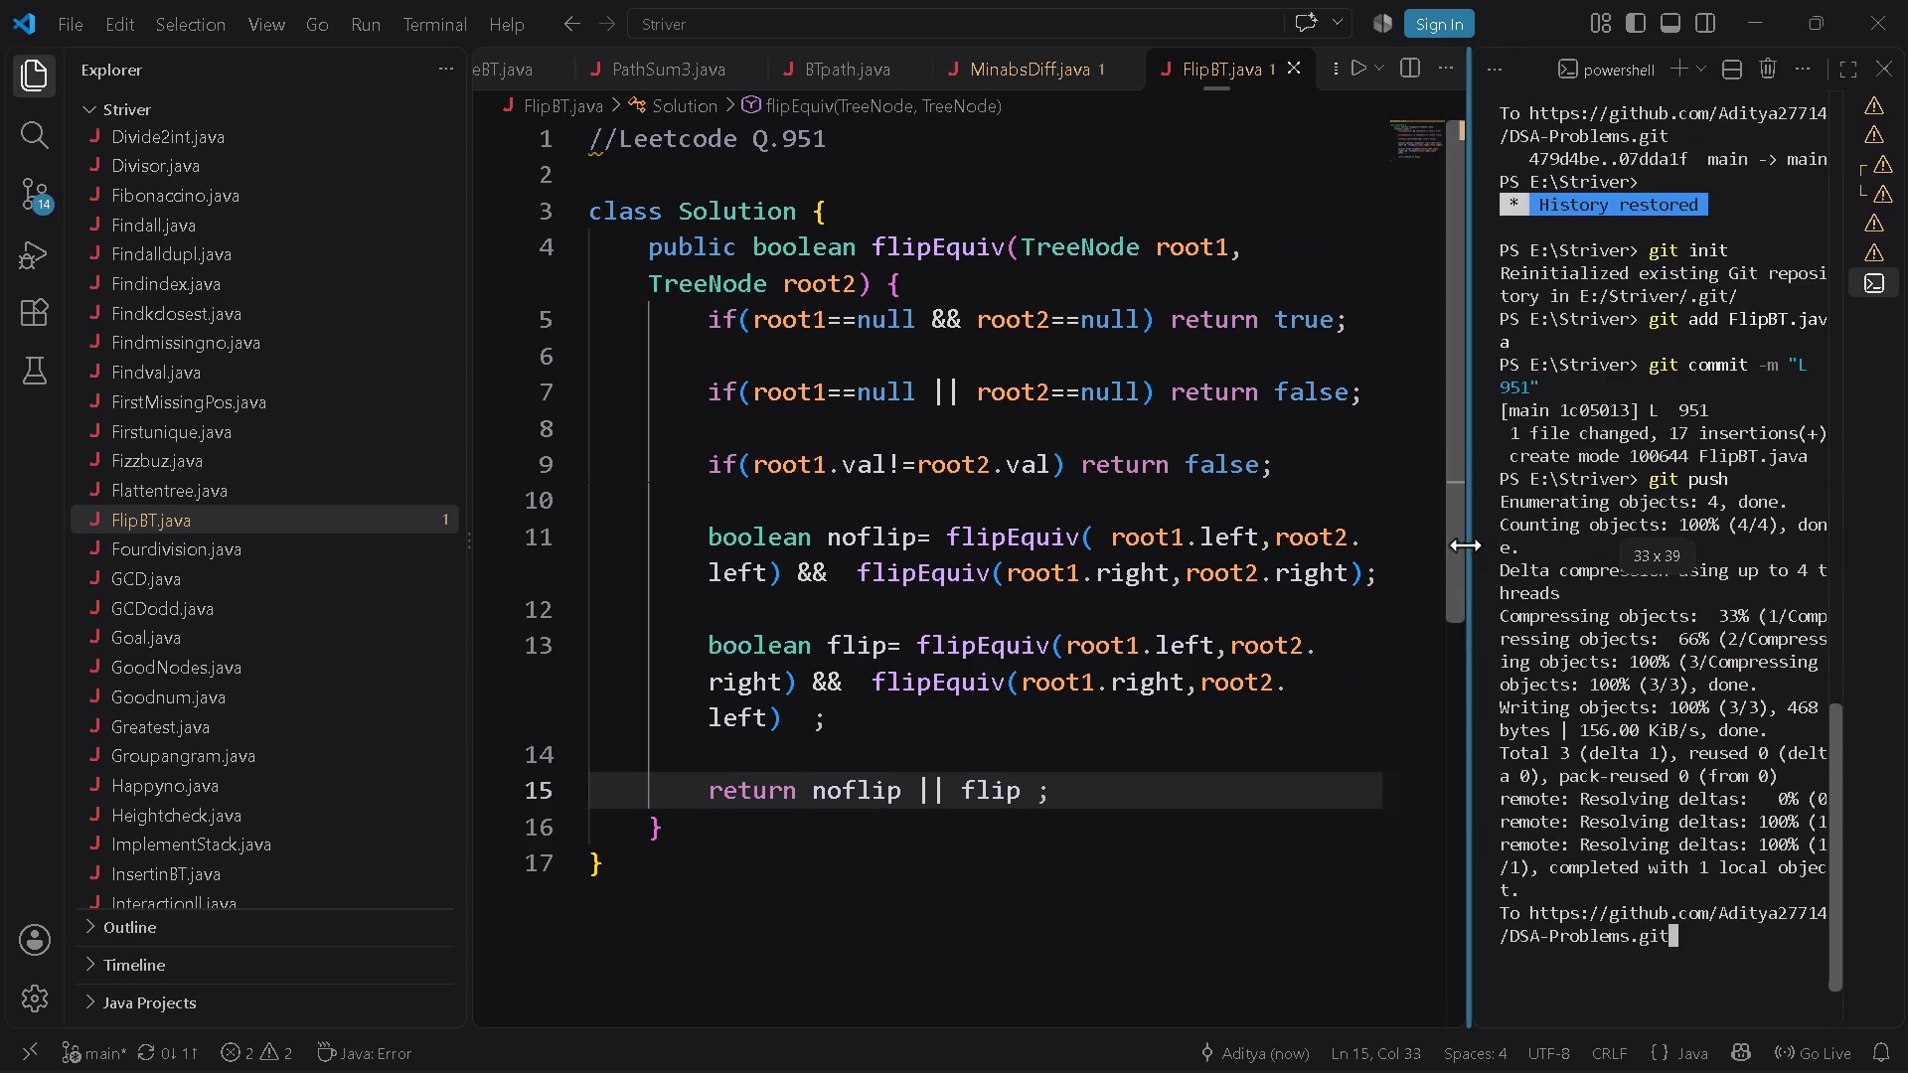
drag(1465, 544, 1454, 469)
scroll(1611, 465, down, 4)
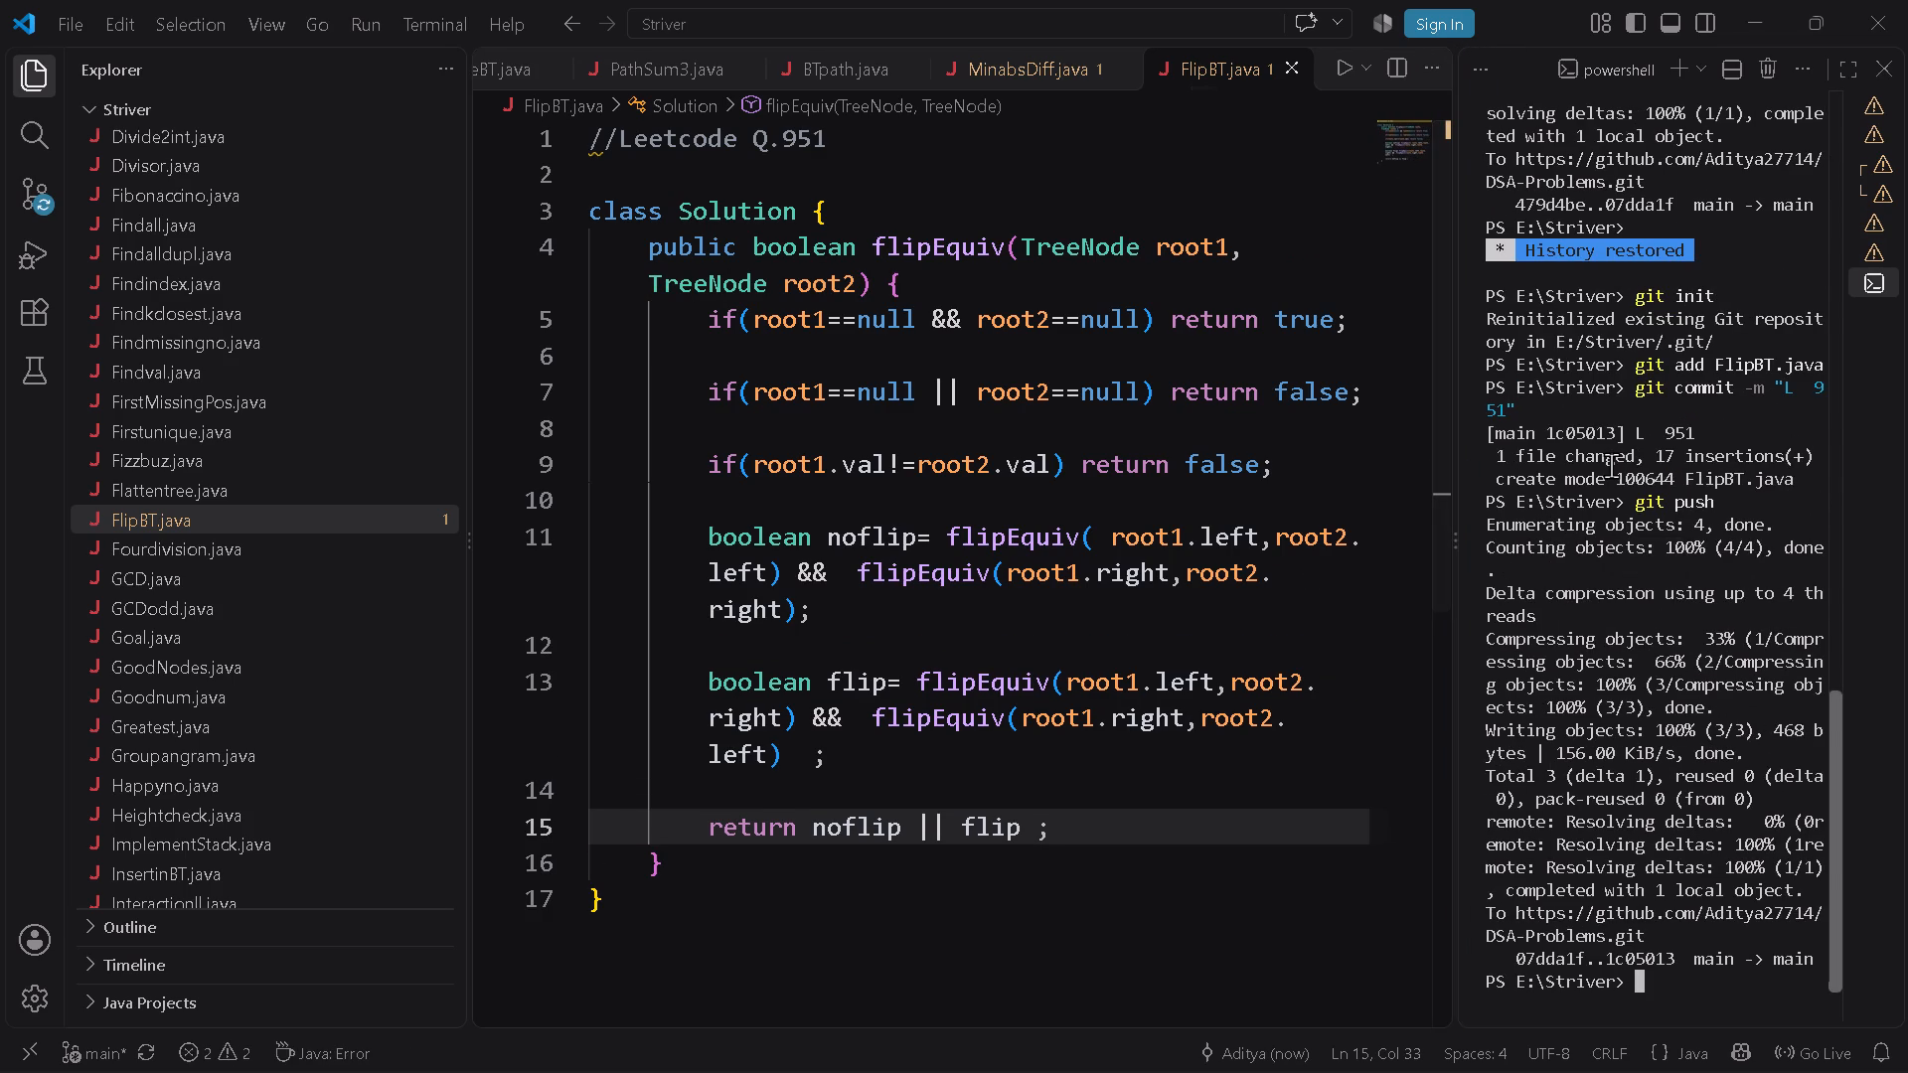
scroll(1611, 465, down, 5)
click(1746, 551)
scroll(1746, 551, down, 3)
Close Visual Studio Code, then close the Flip Equivalent Binary Trees and LeetCode profile pages in Chrome.
click(1907, 0)
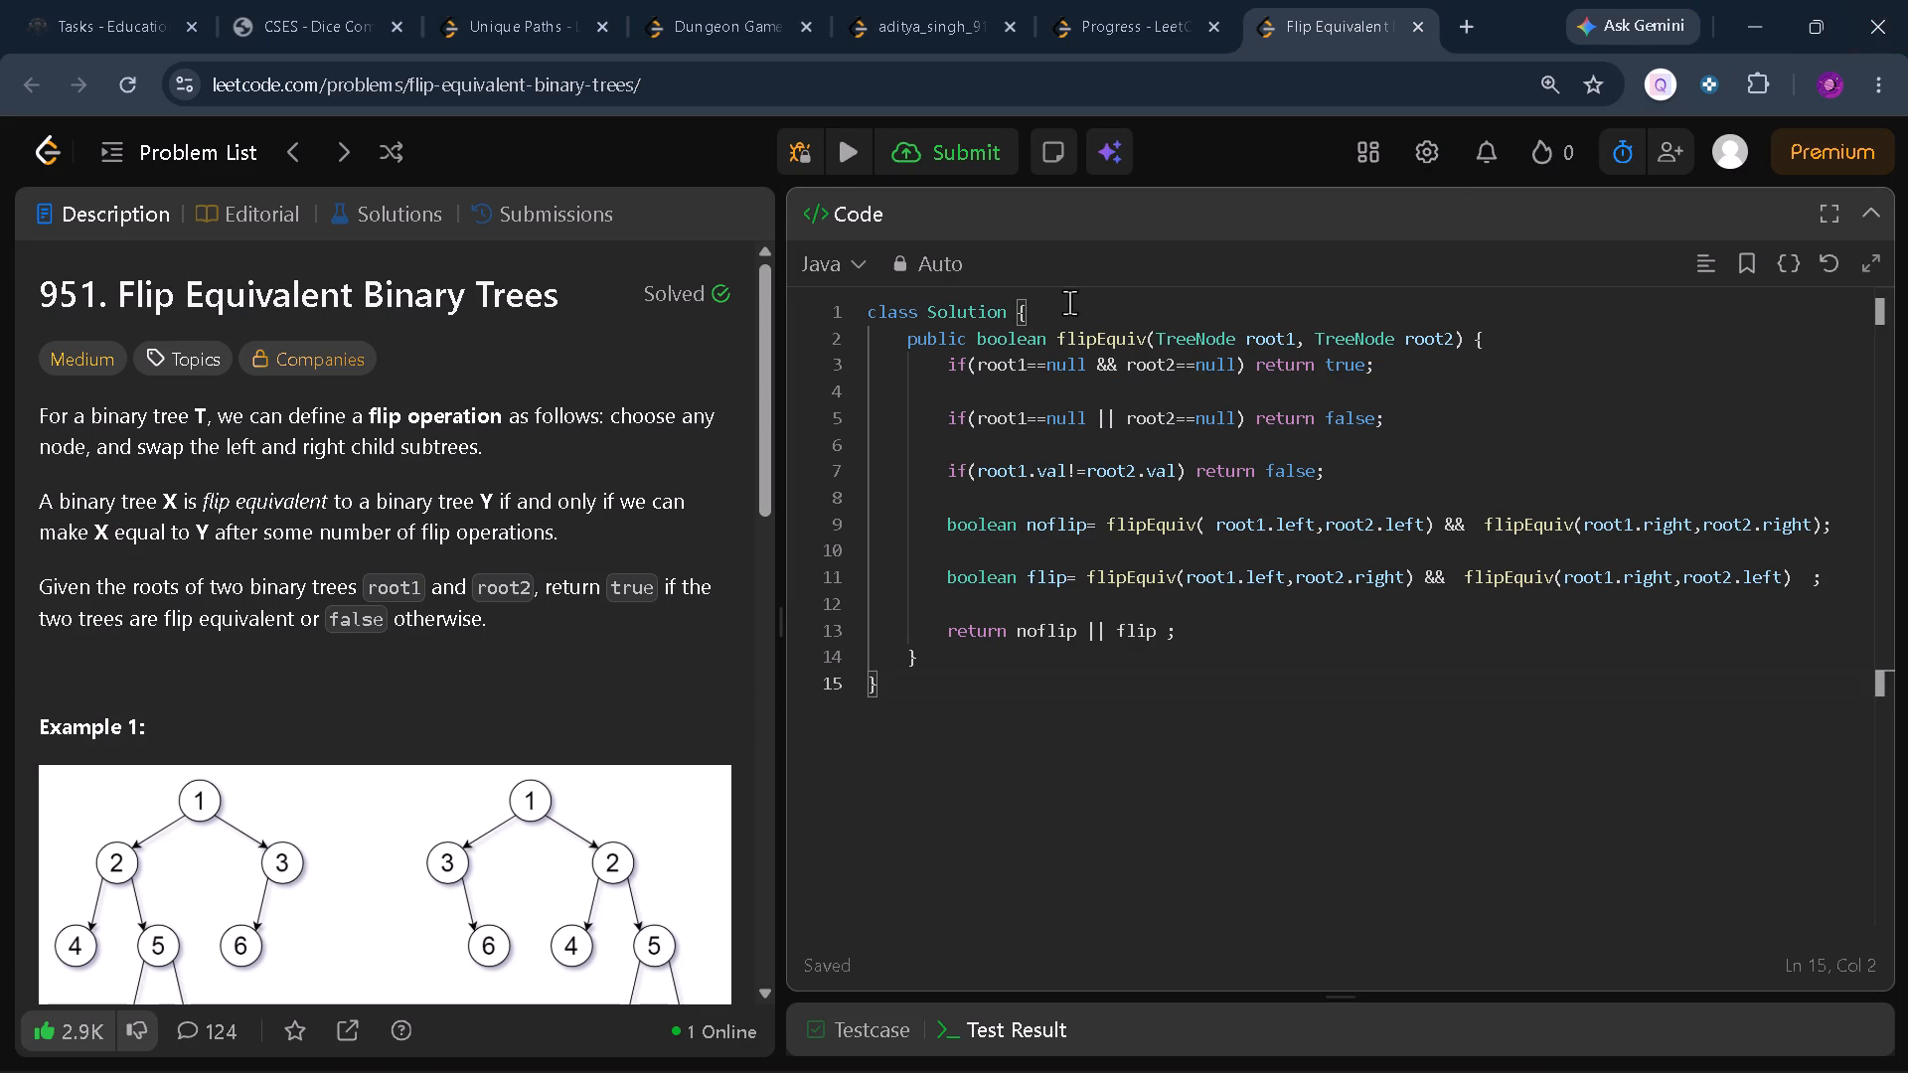
click(1417, 34)
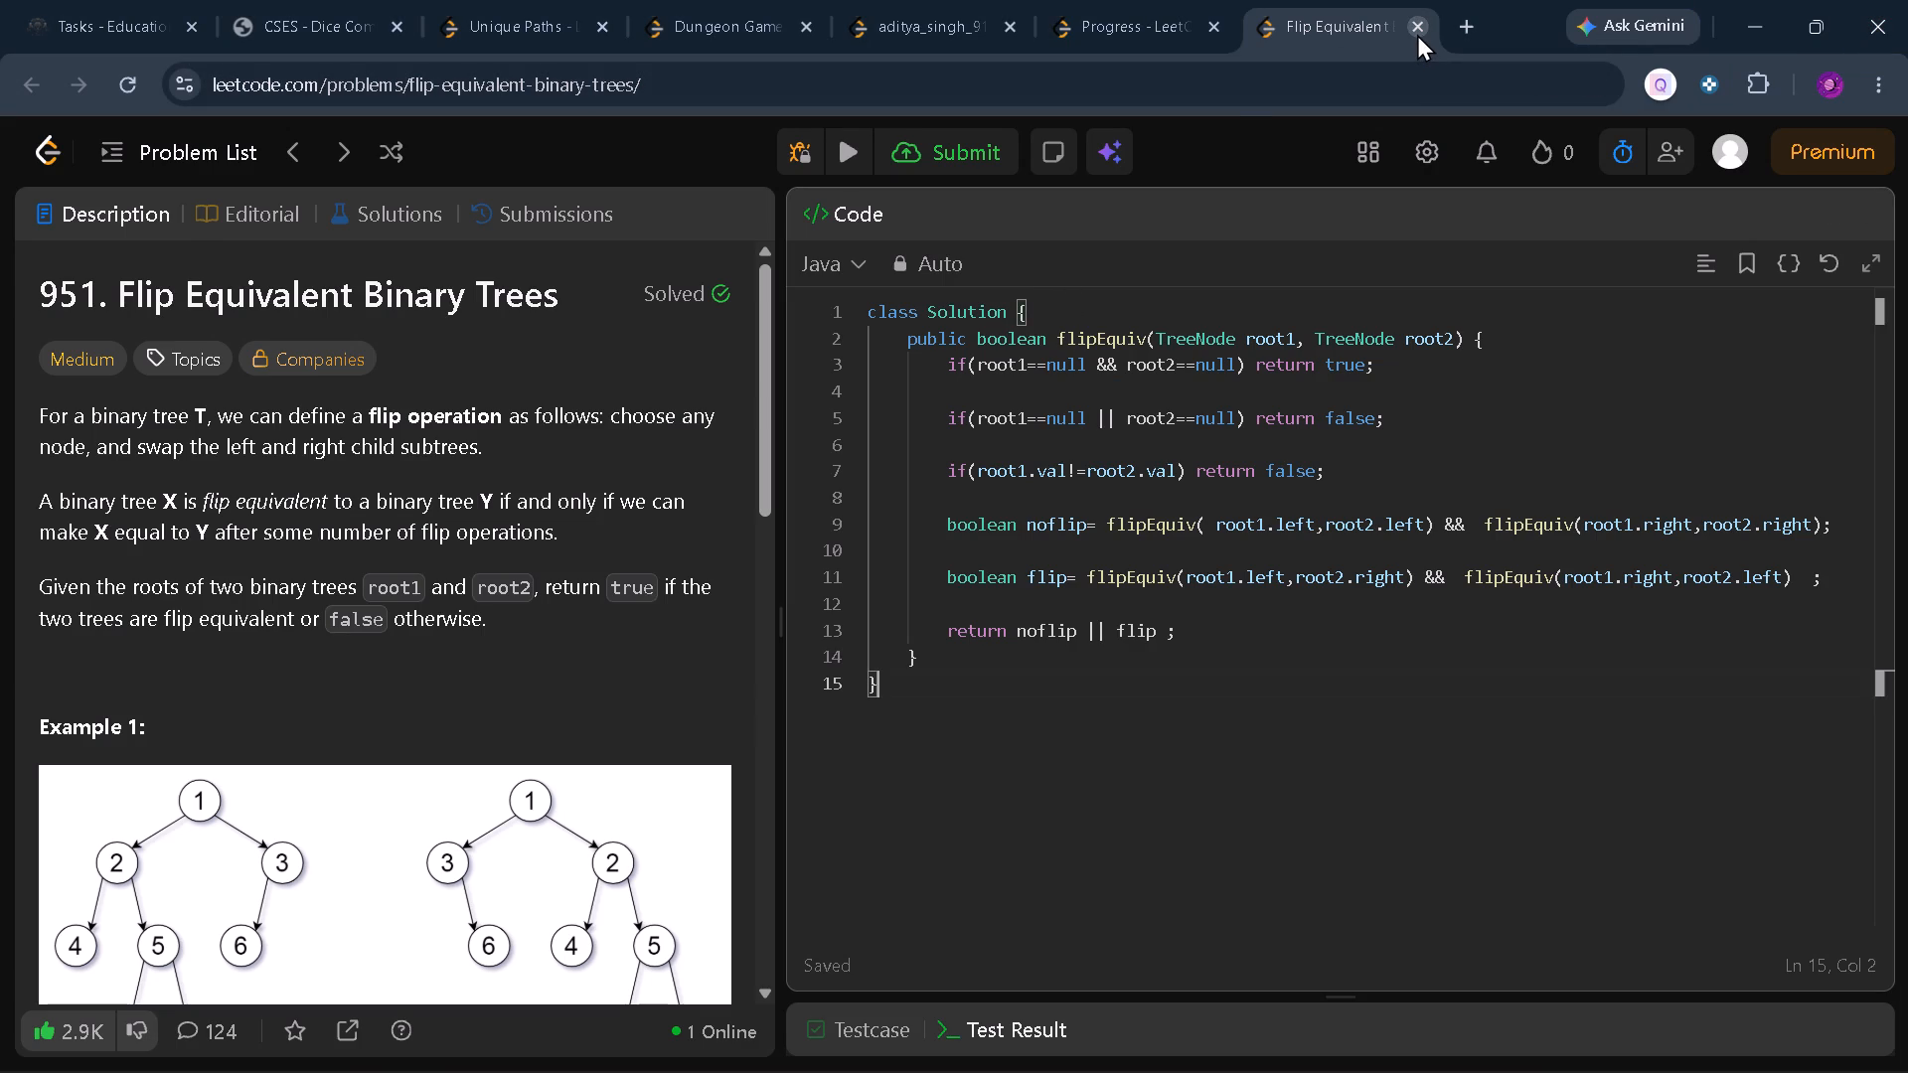
click(1193, 22)
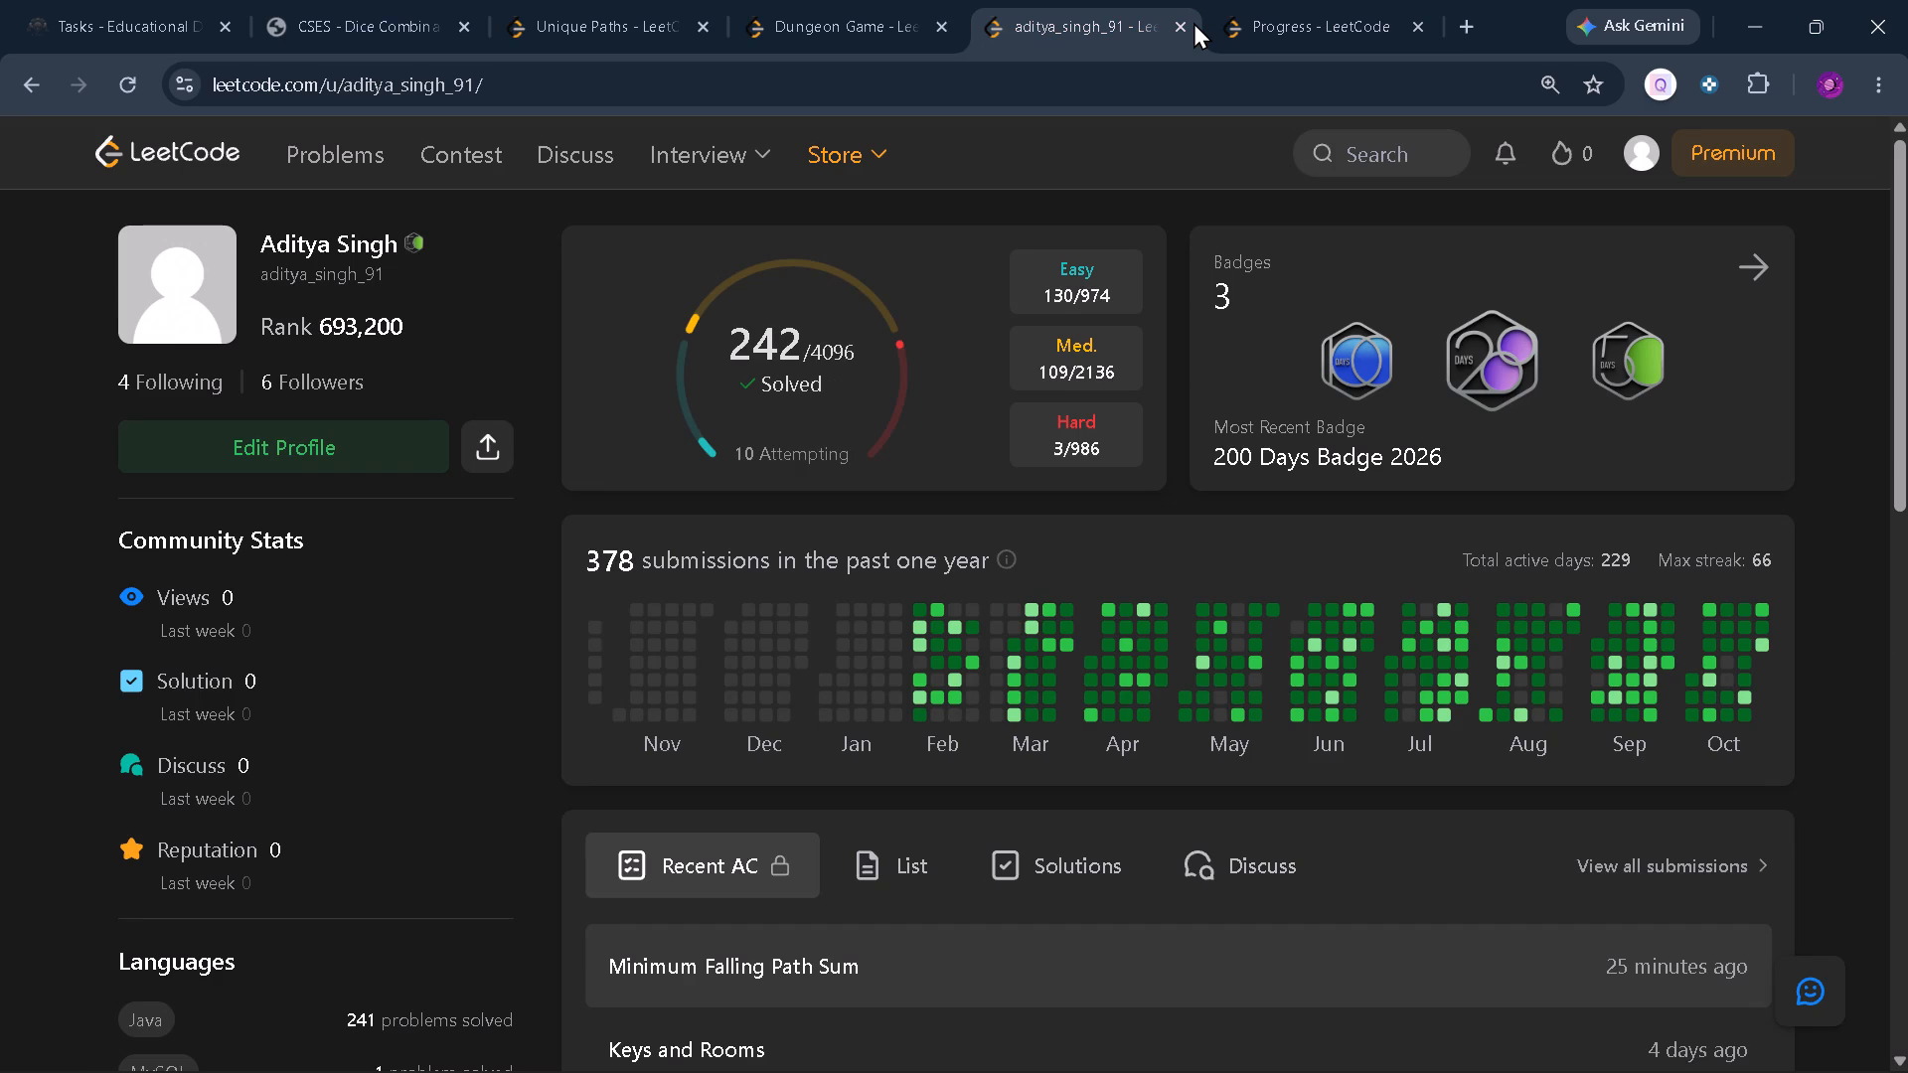
click(1183, 24)
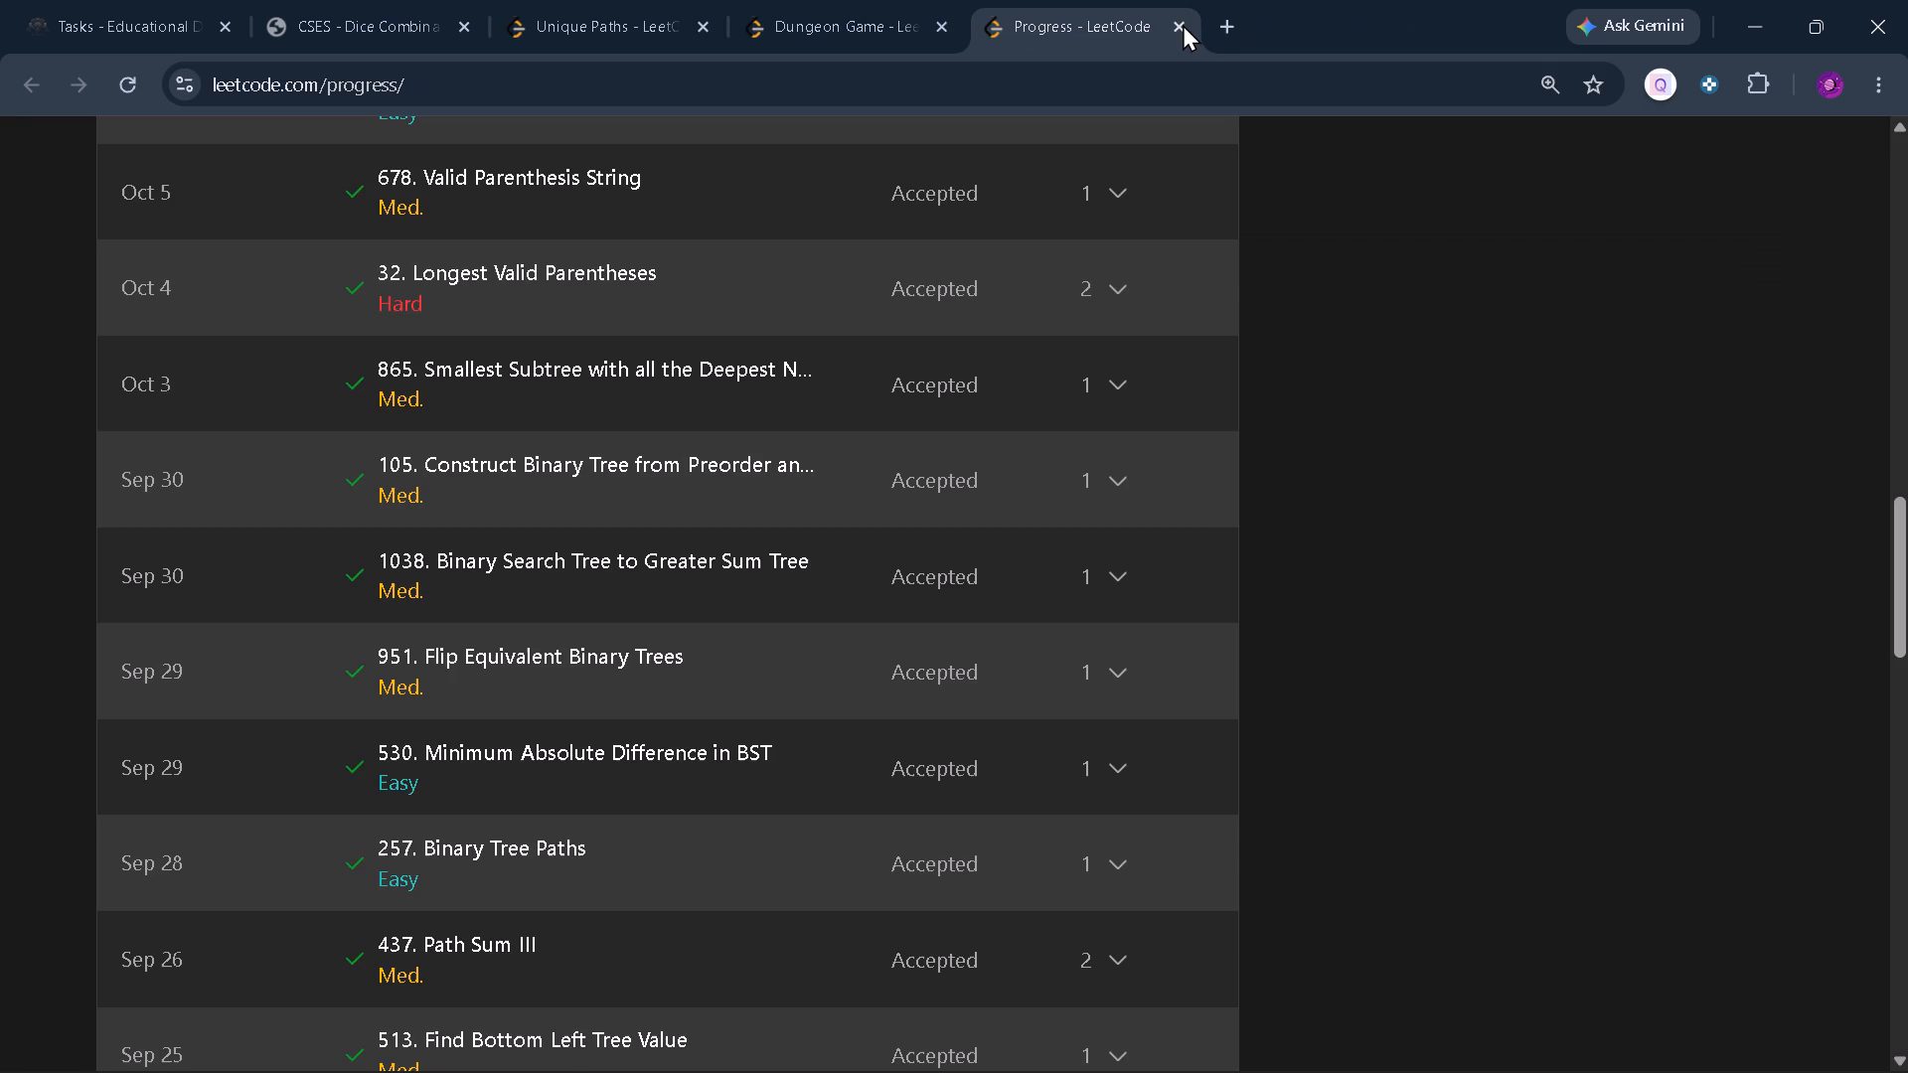
Open problem 44, Wildcard Matching, from the LeetCode progress list and close the progress page.
scroll(1136, 123, up, 4)
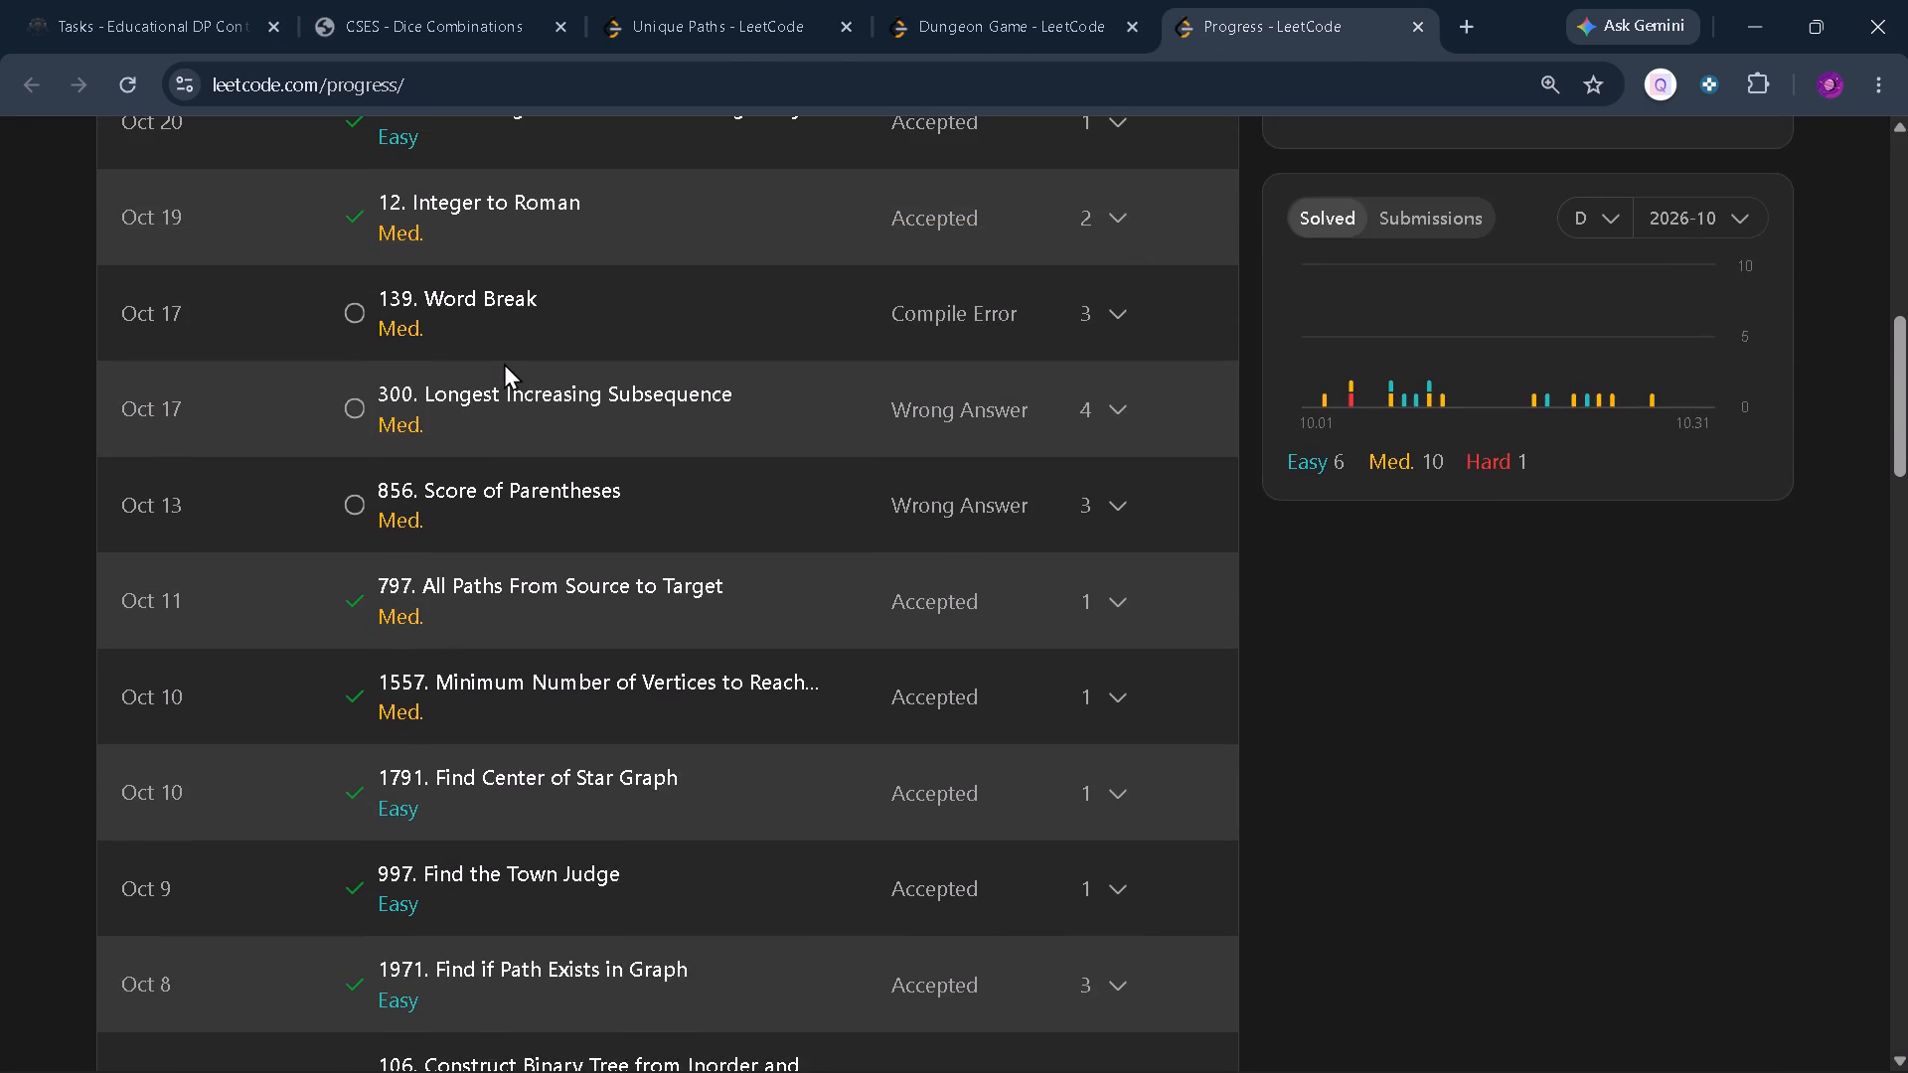
scroll(504, 363, up, 4)
click(455, 476)
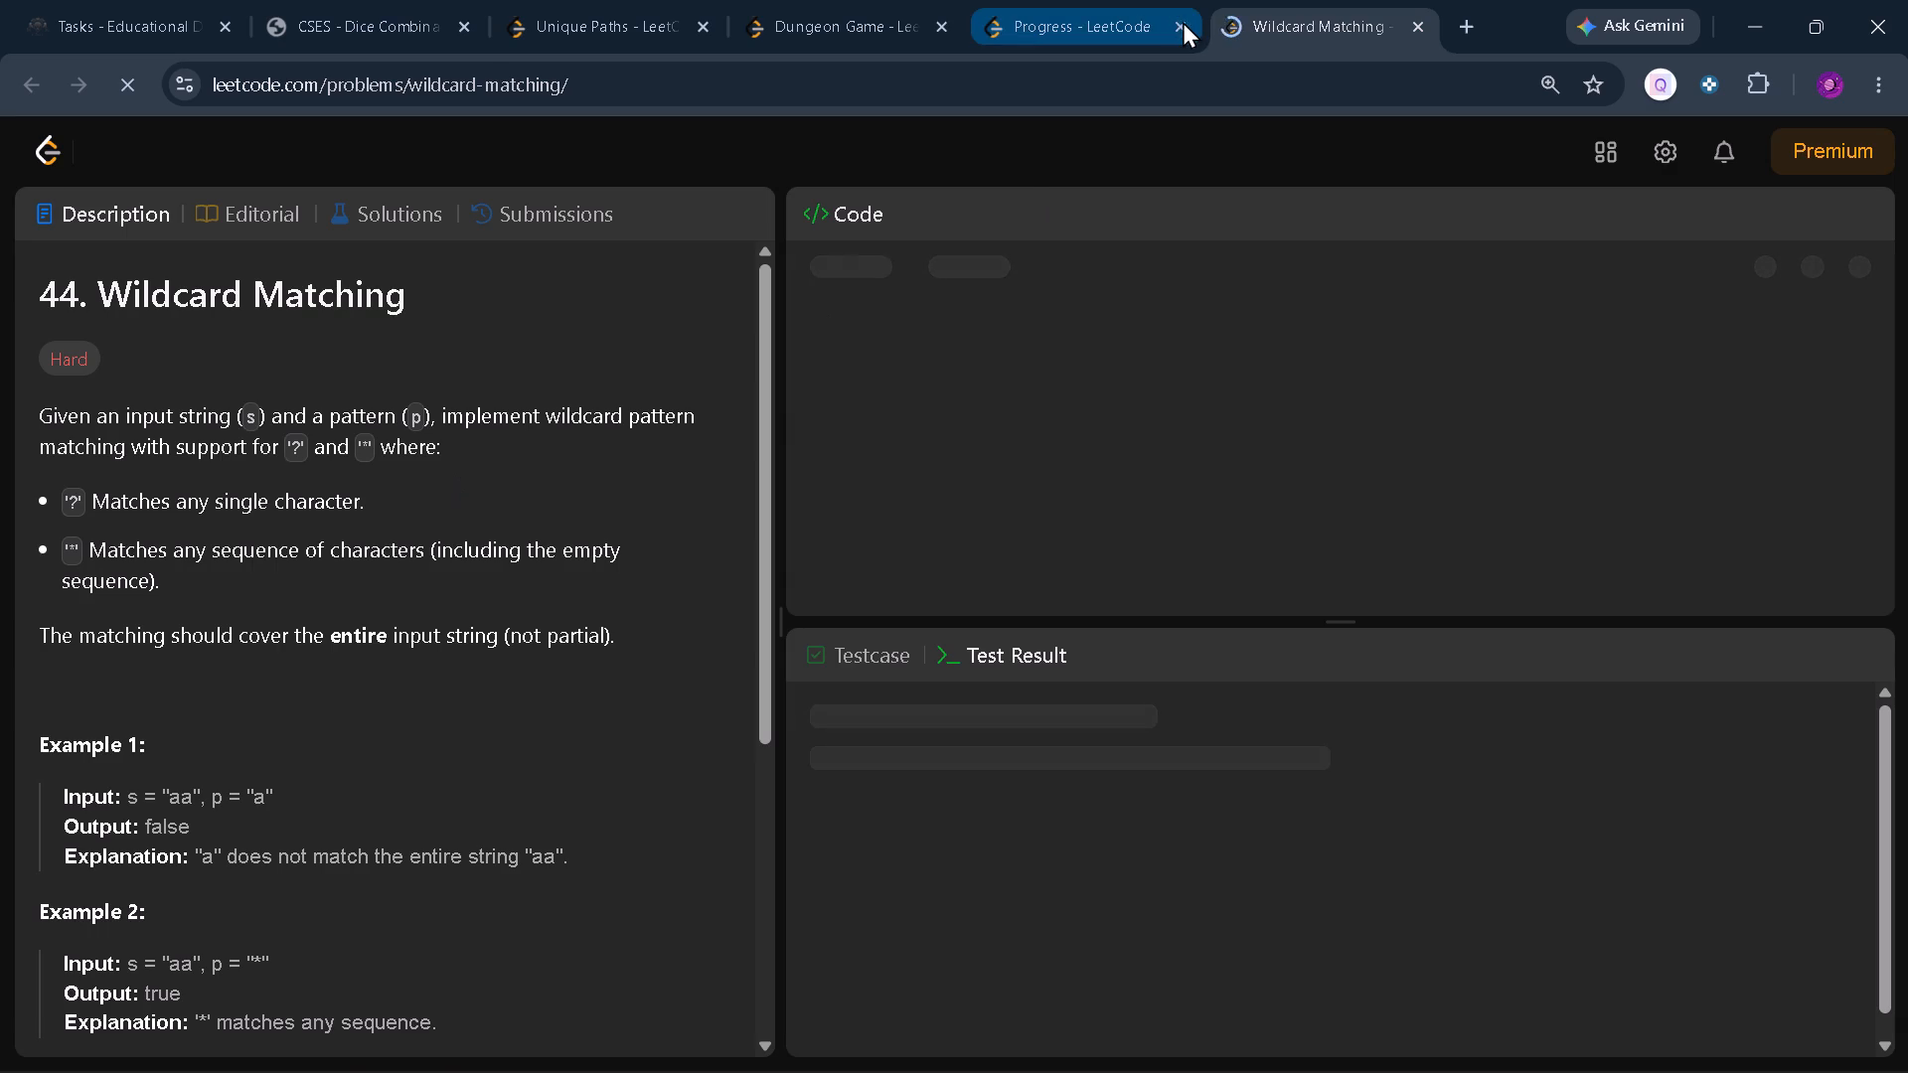
click(1183, 26)
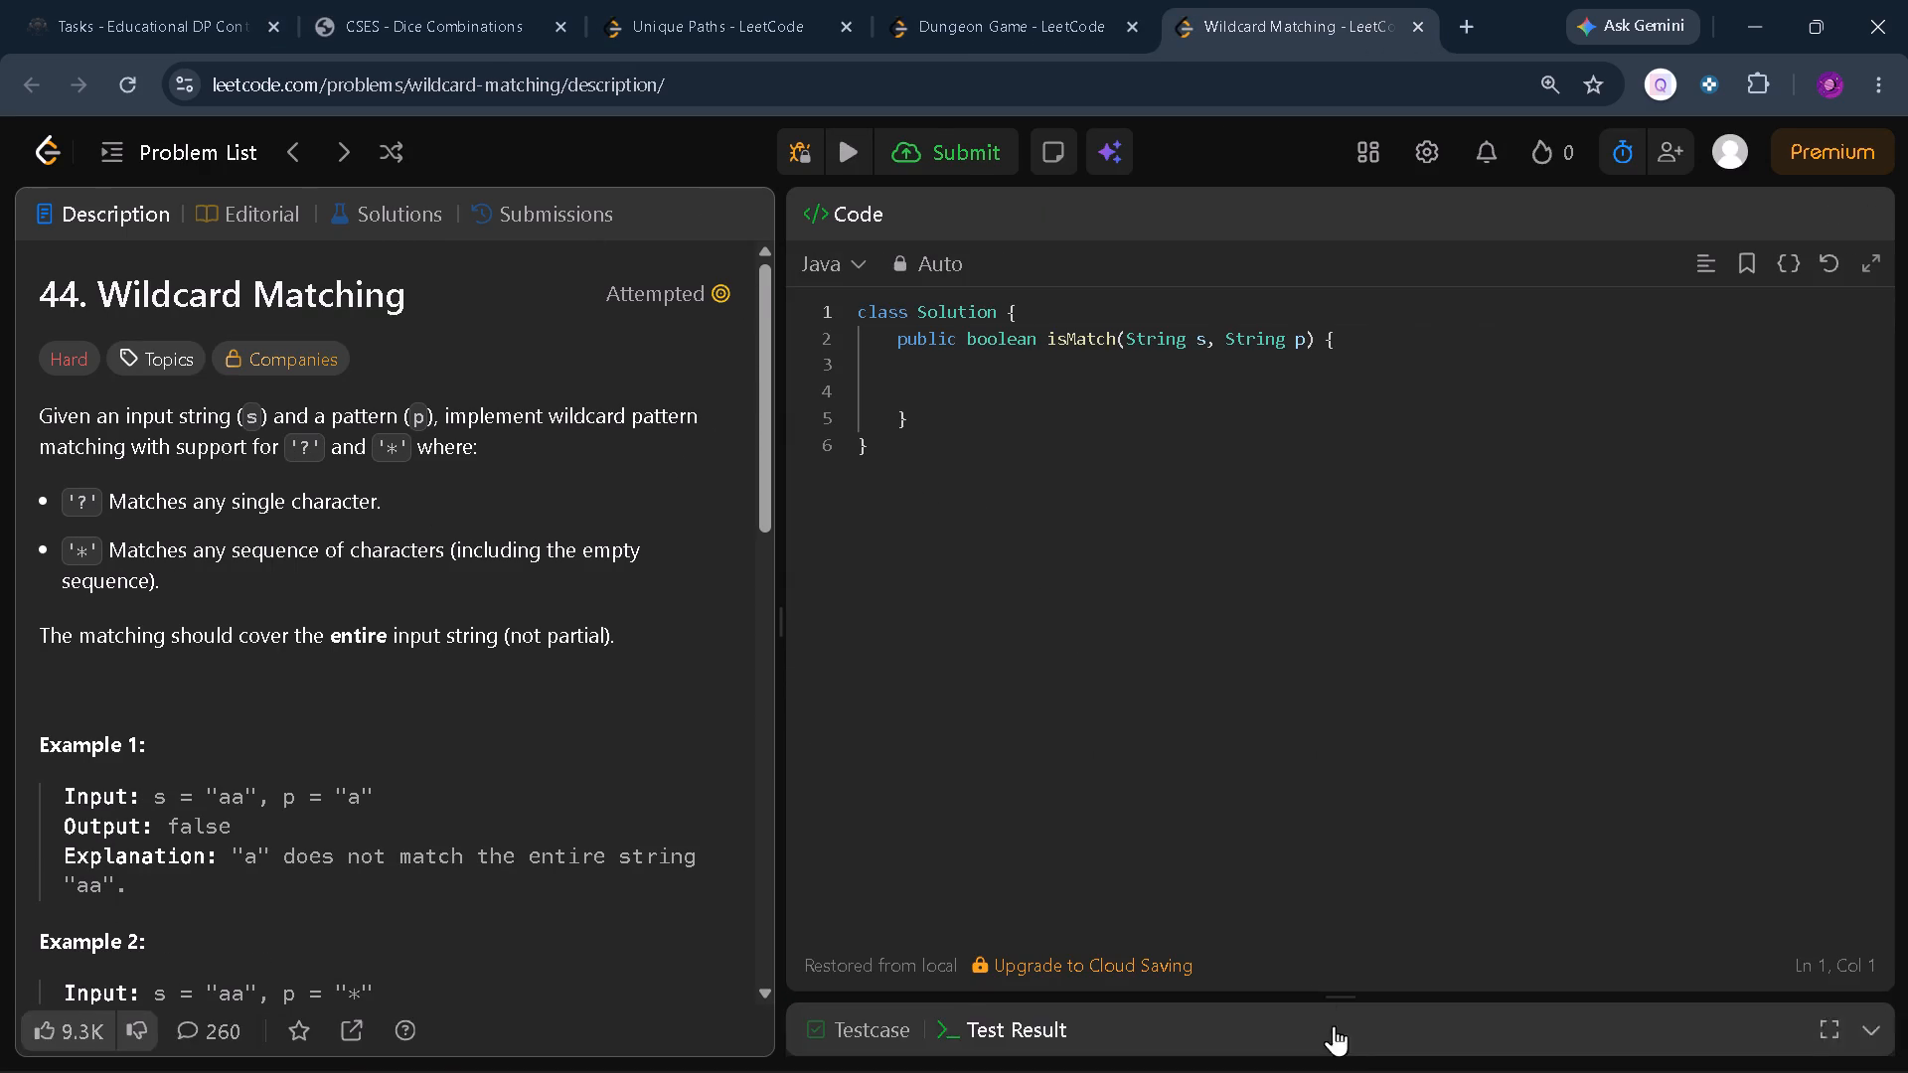
Switch to Notepad, open a new blank window, close the Main.java window, and maximize the blank one.
click(1365, 1053)
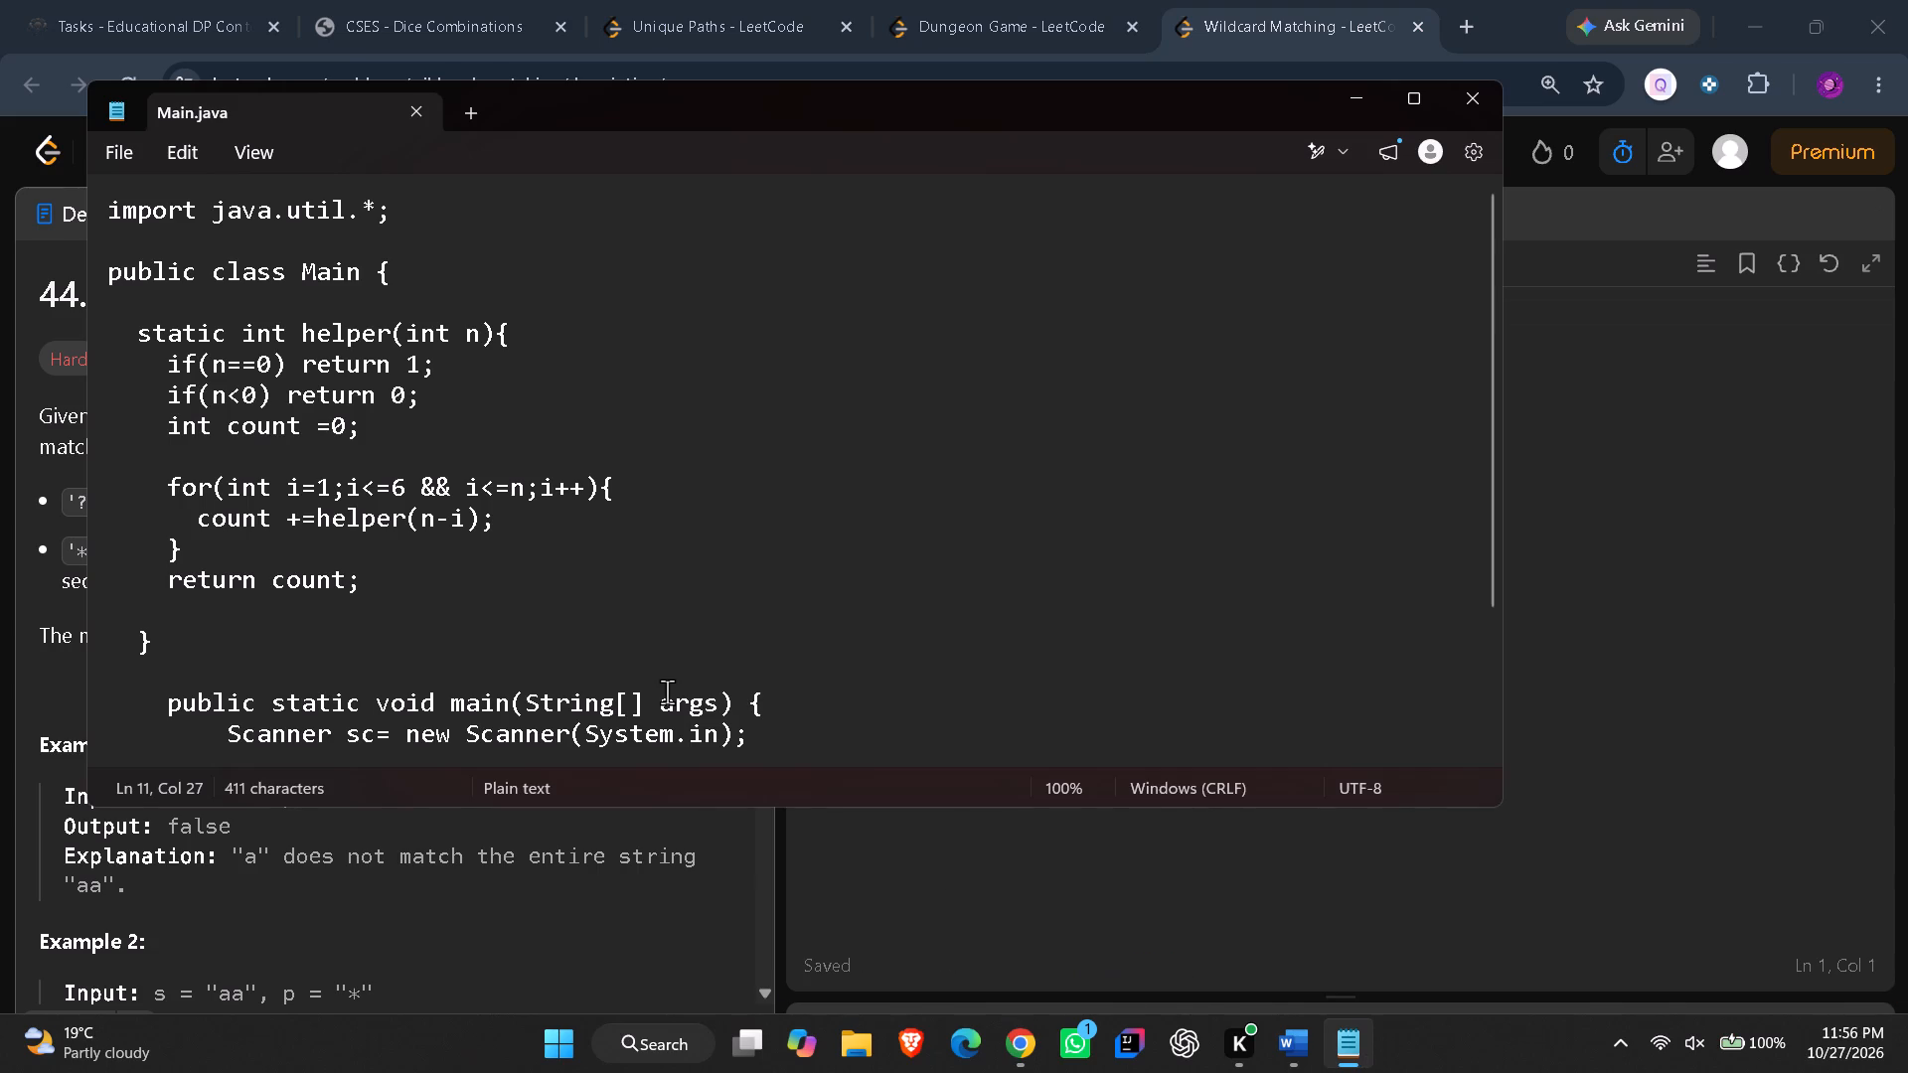
click(1407, 104)
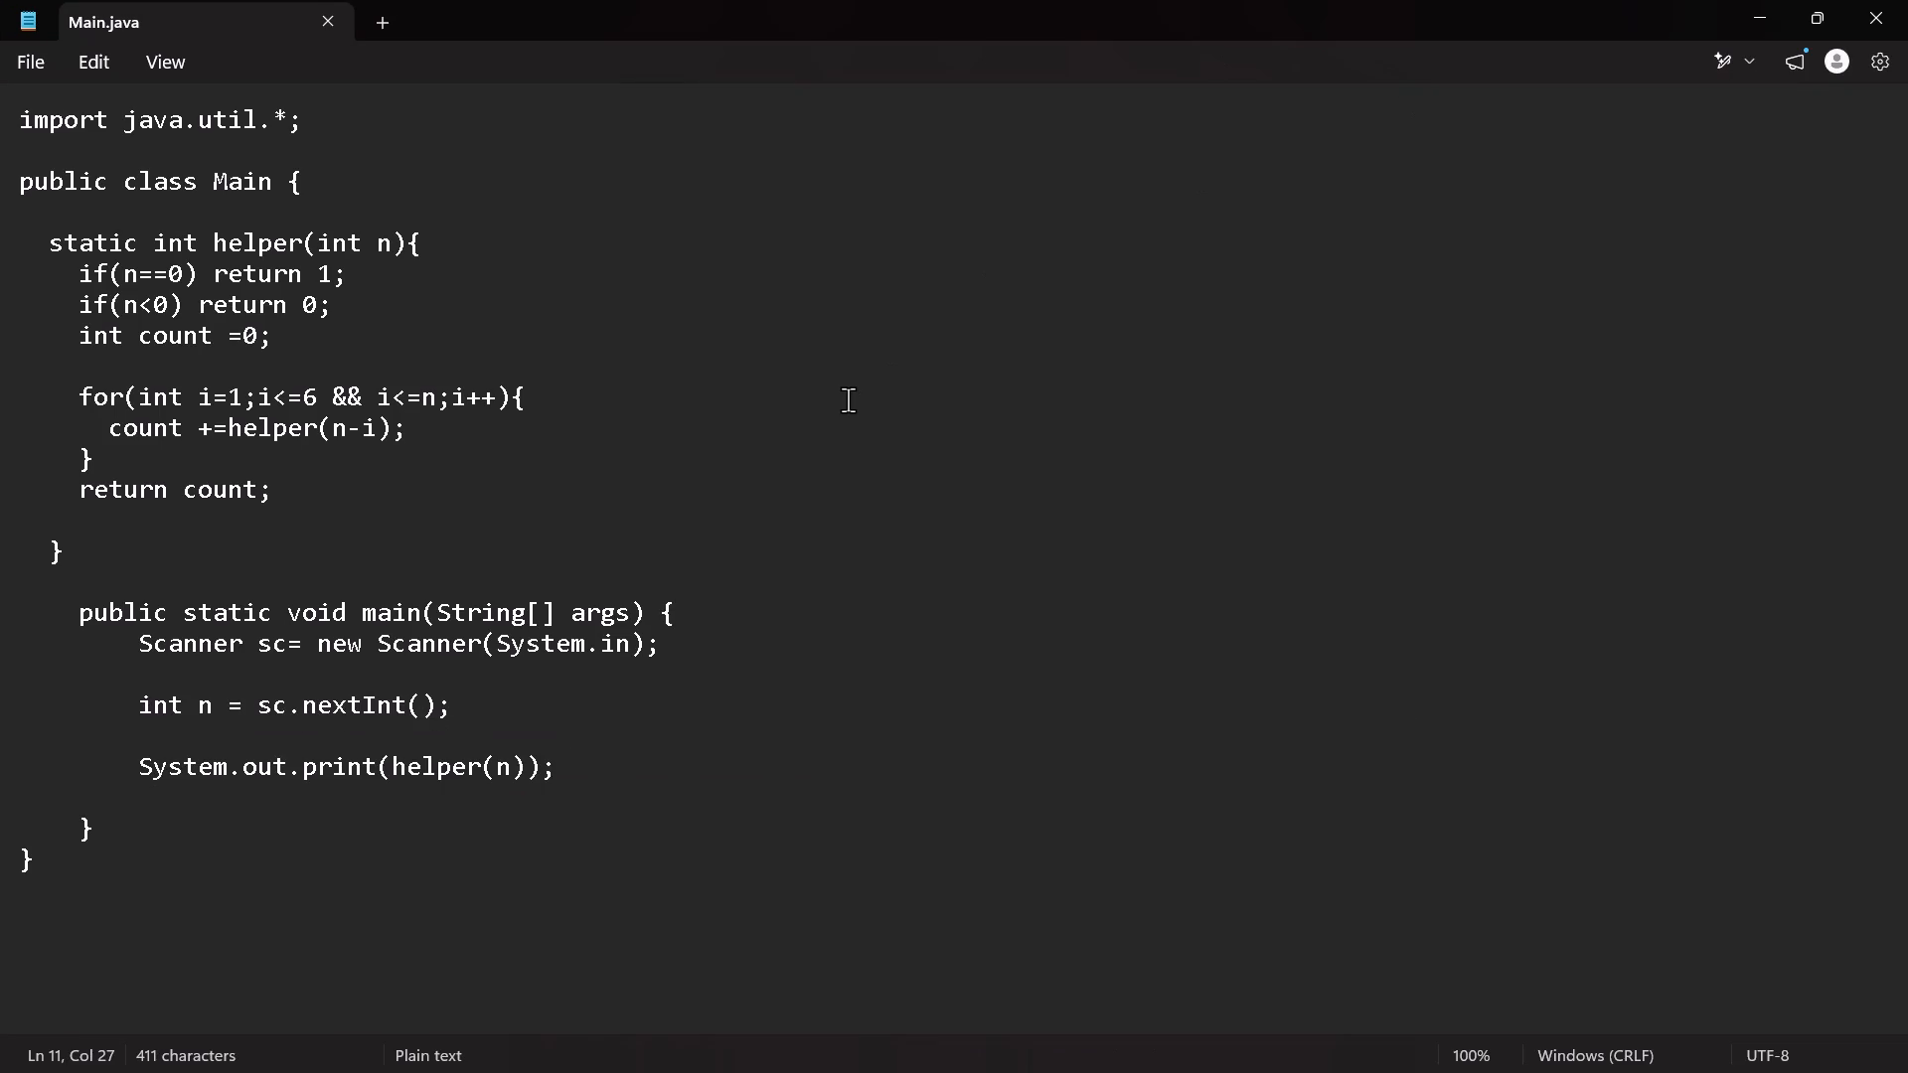
click(49, 61)
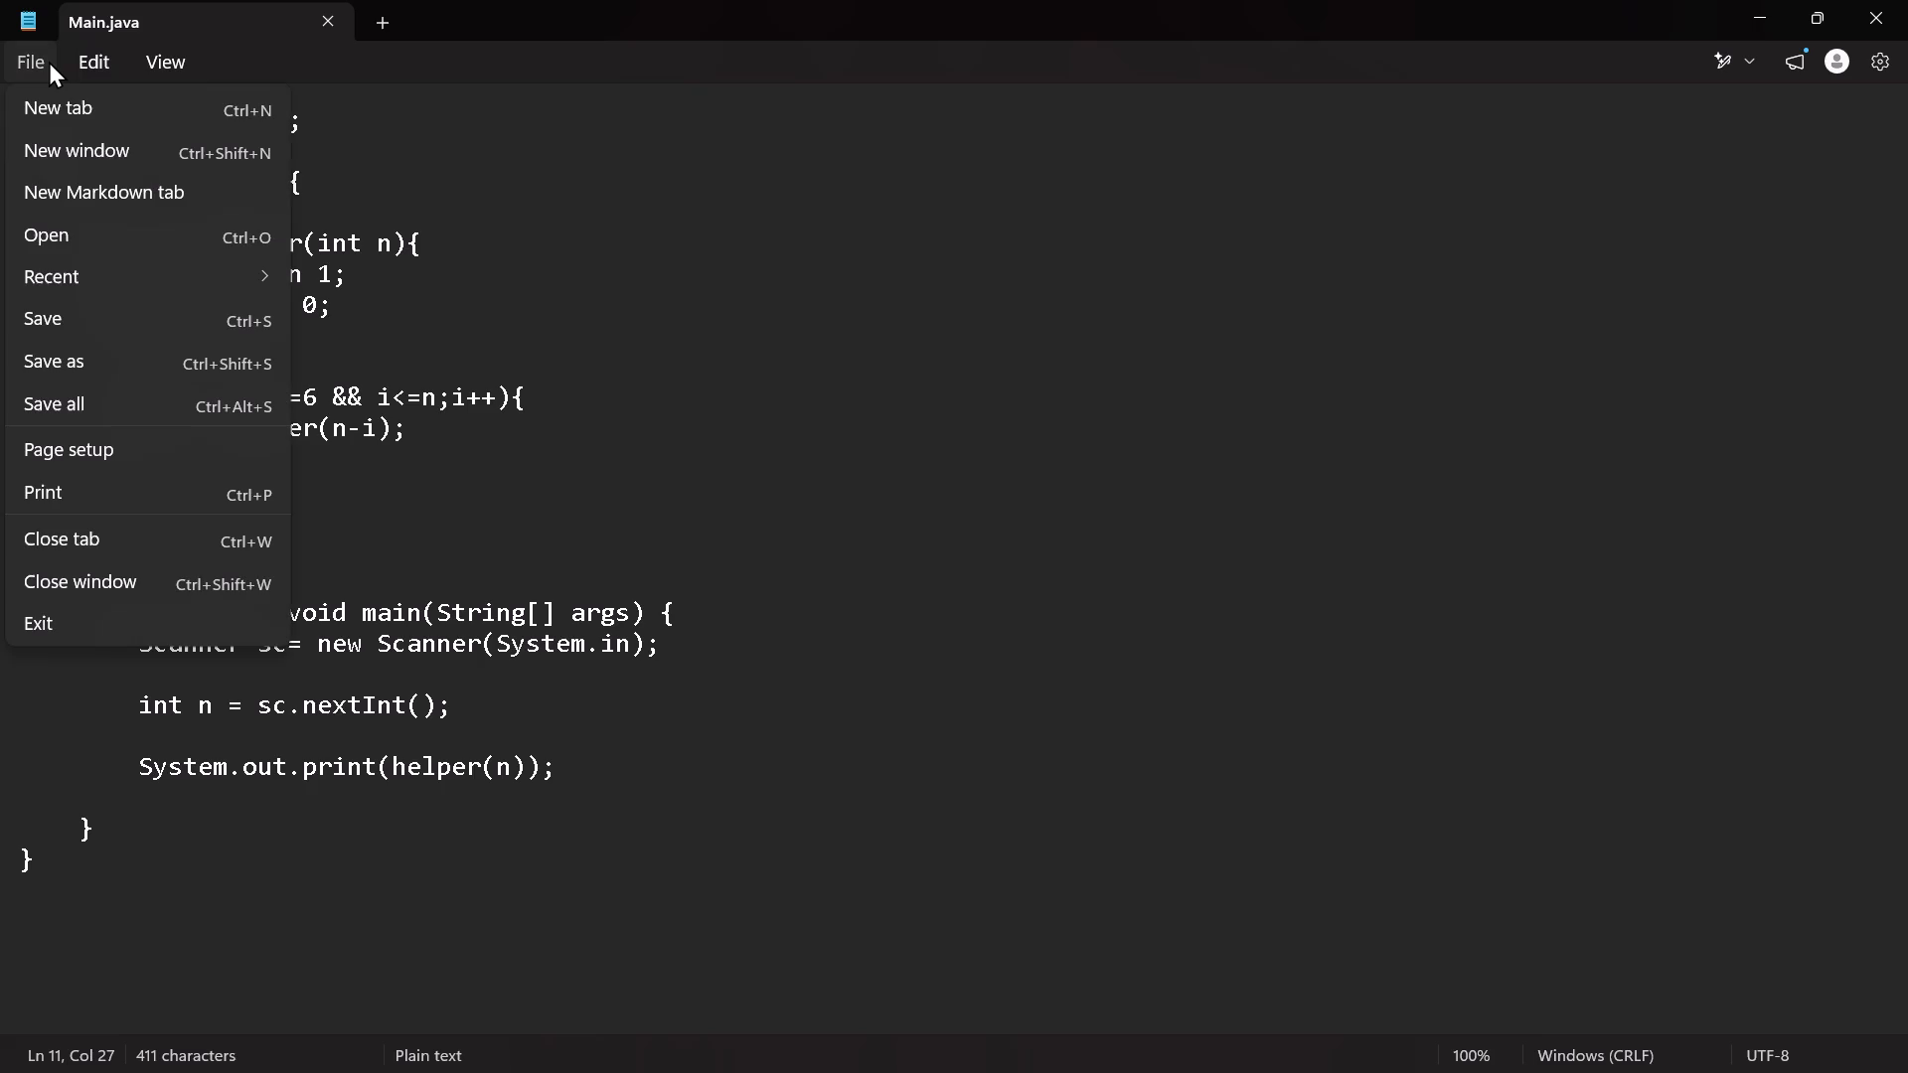
click(654, 428)
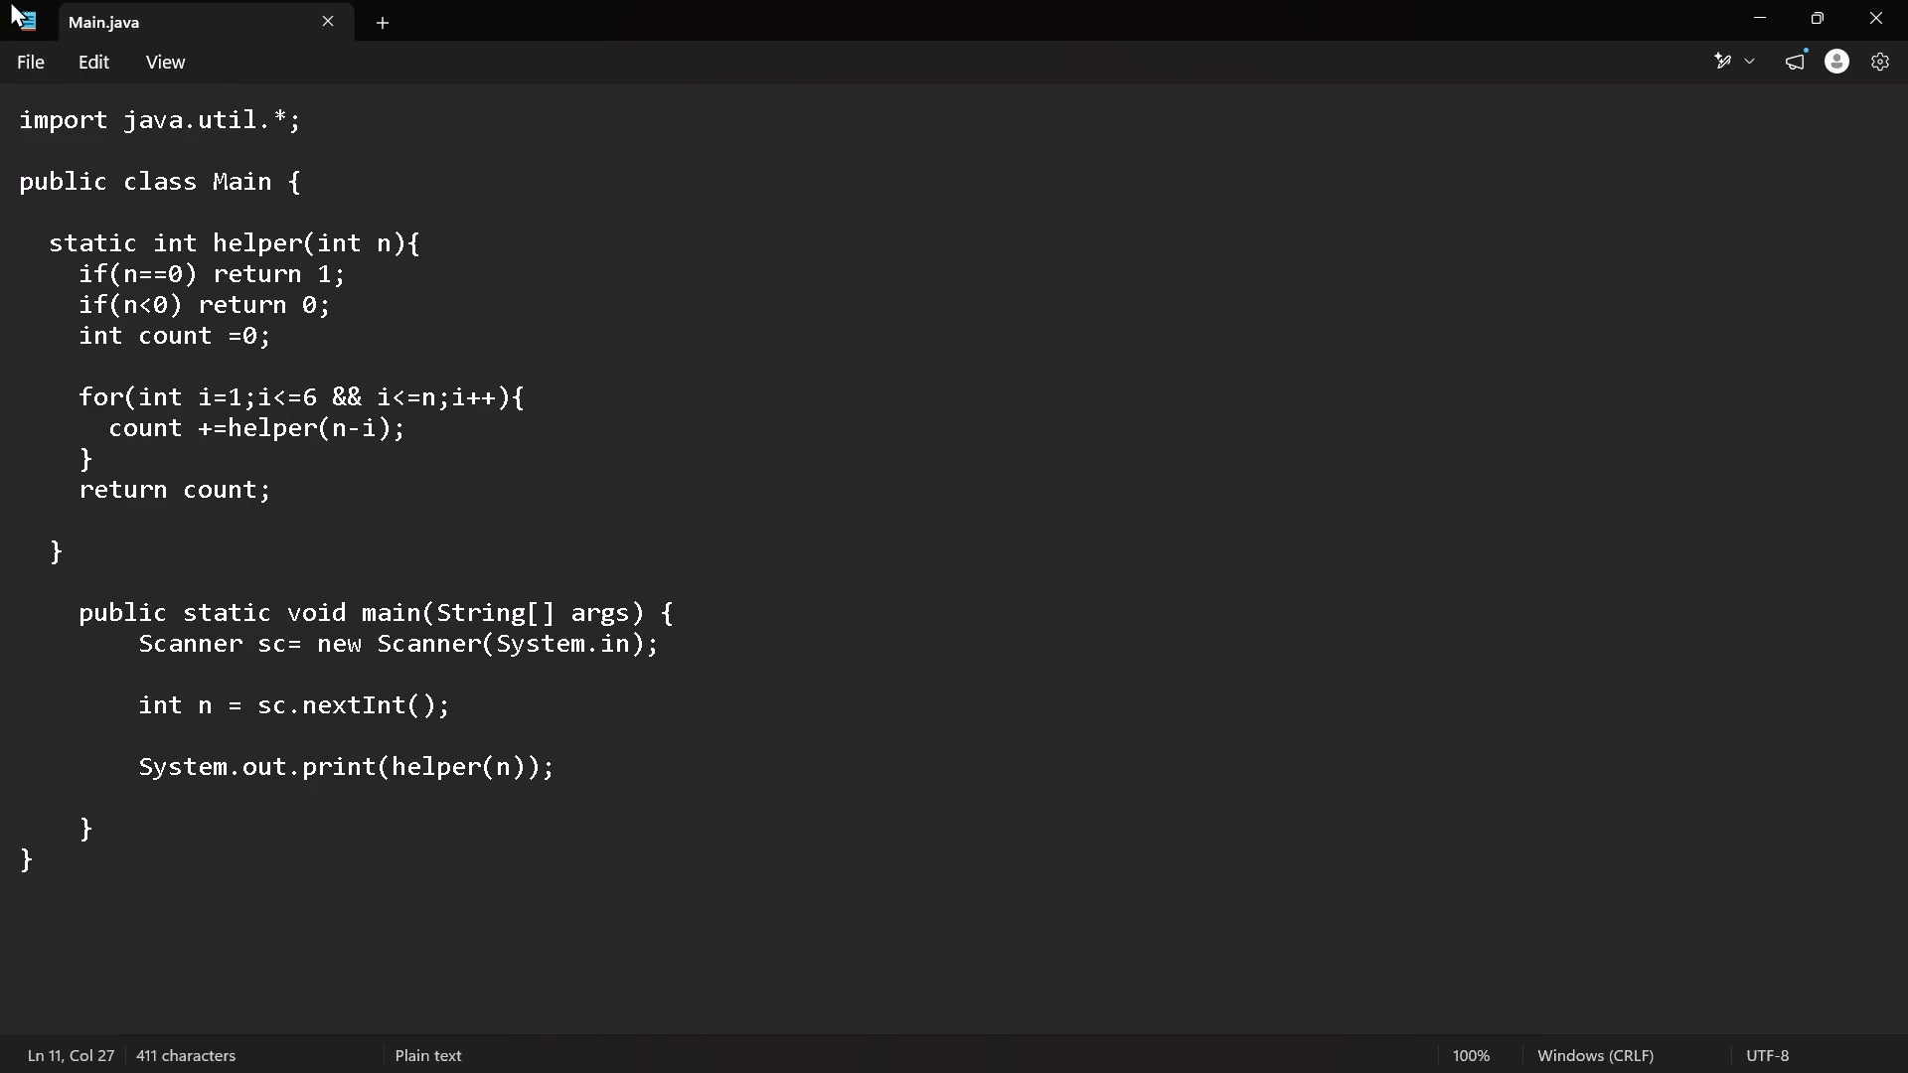
click(19, 51)
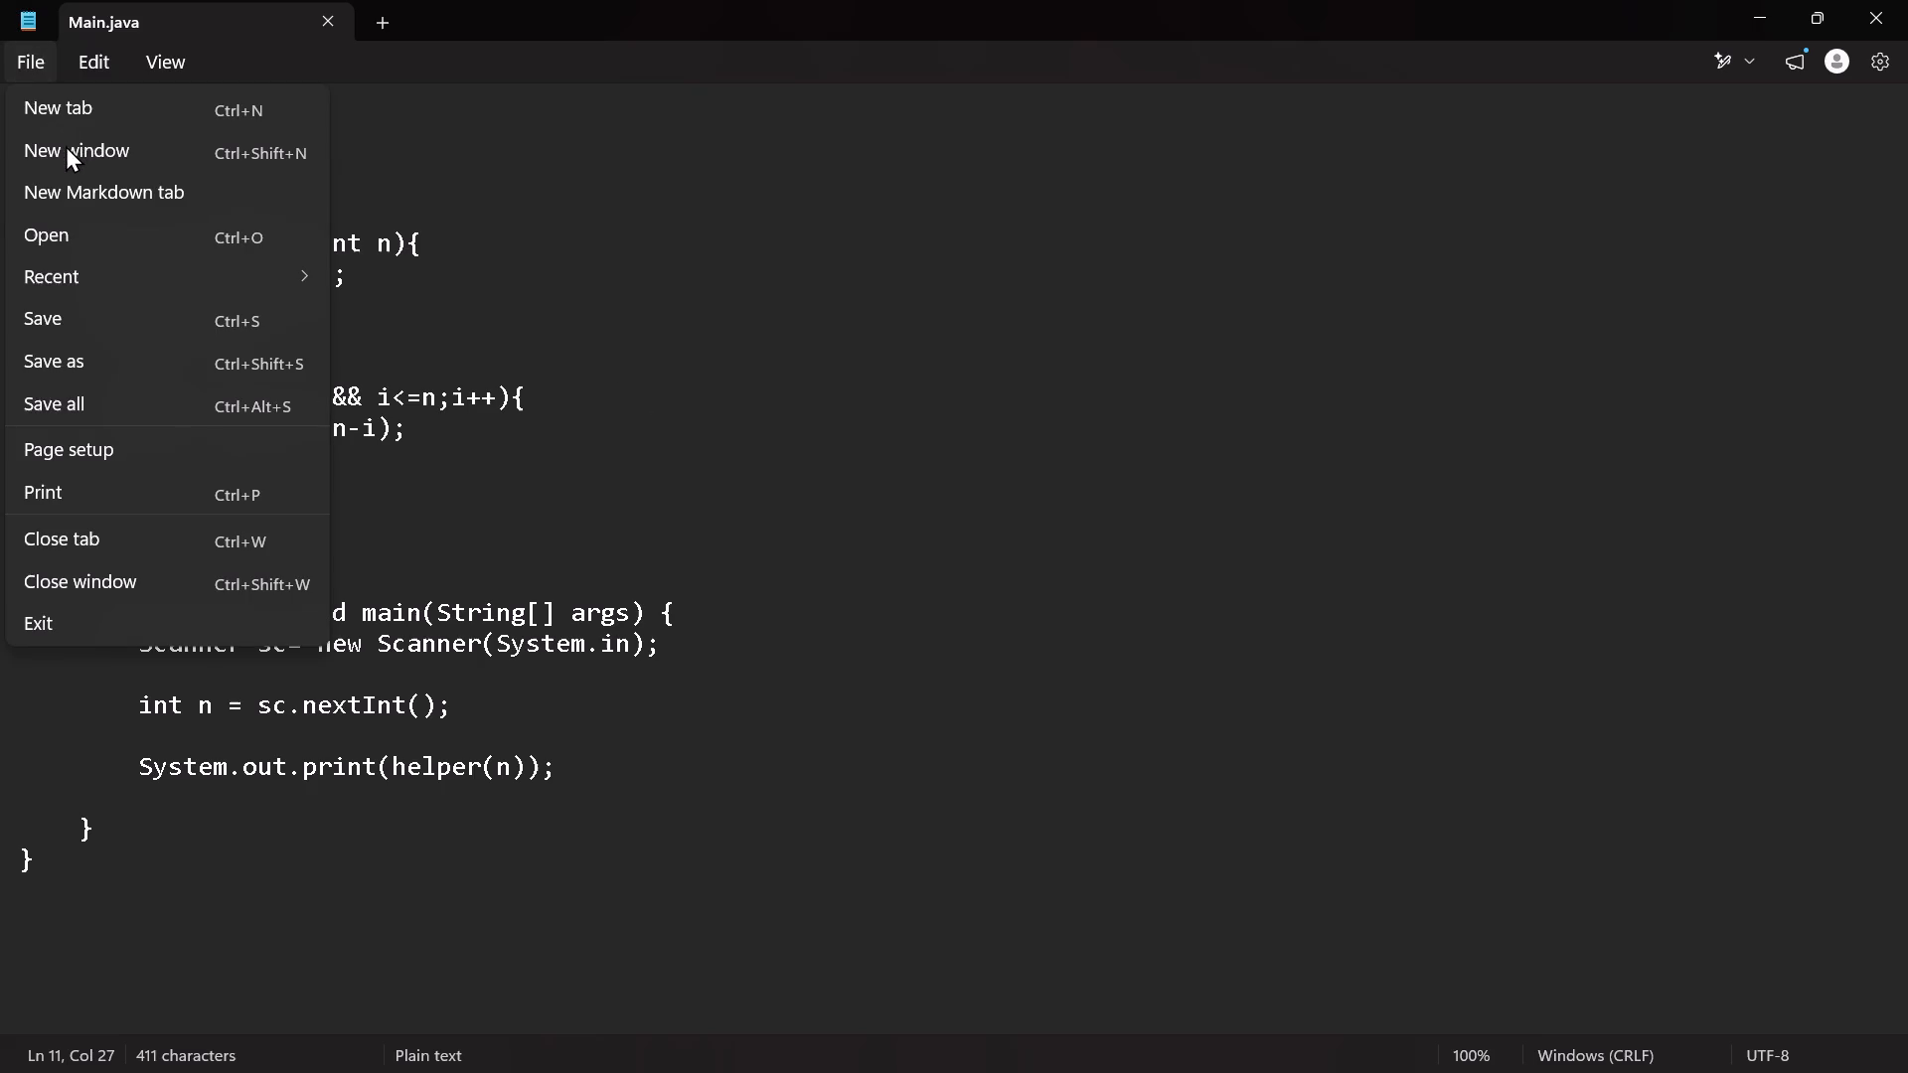
click(66, 145)
click(1907, 9)
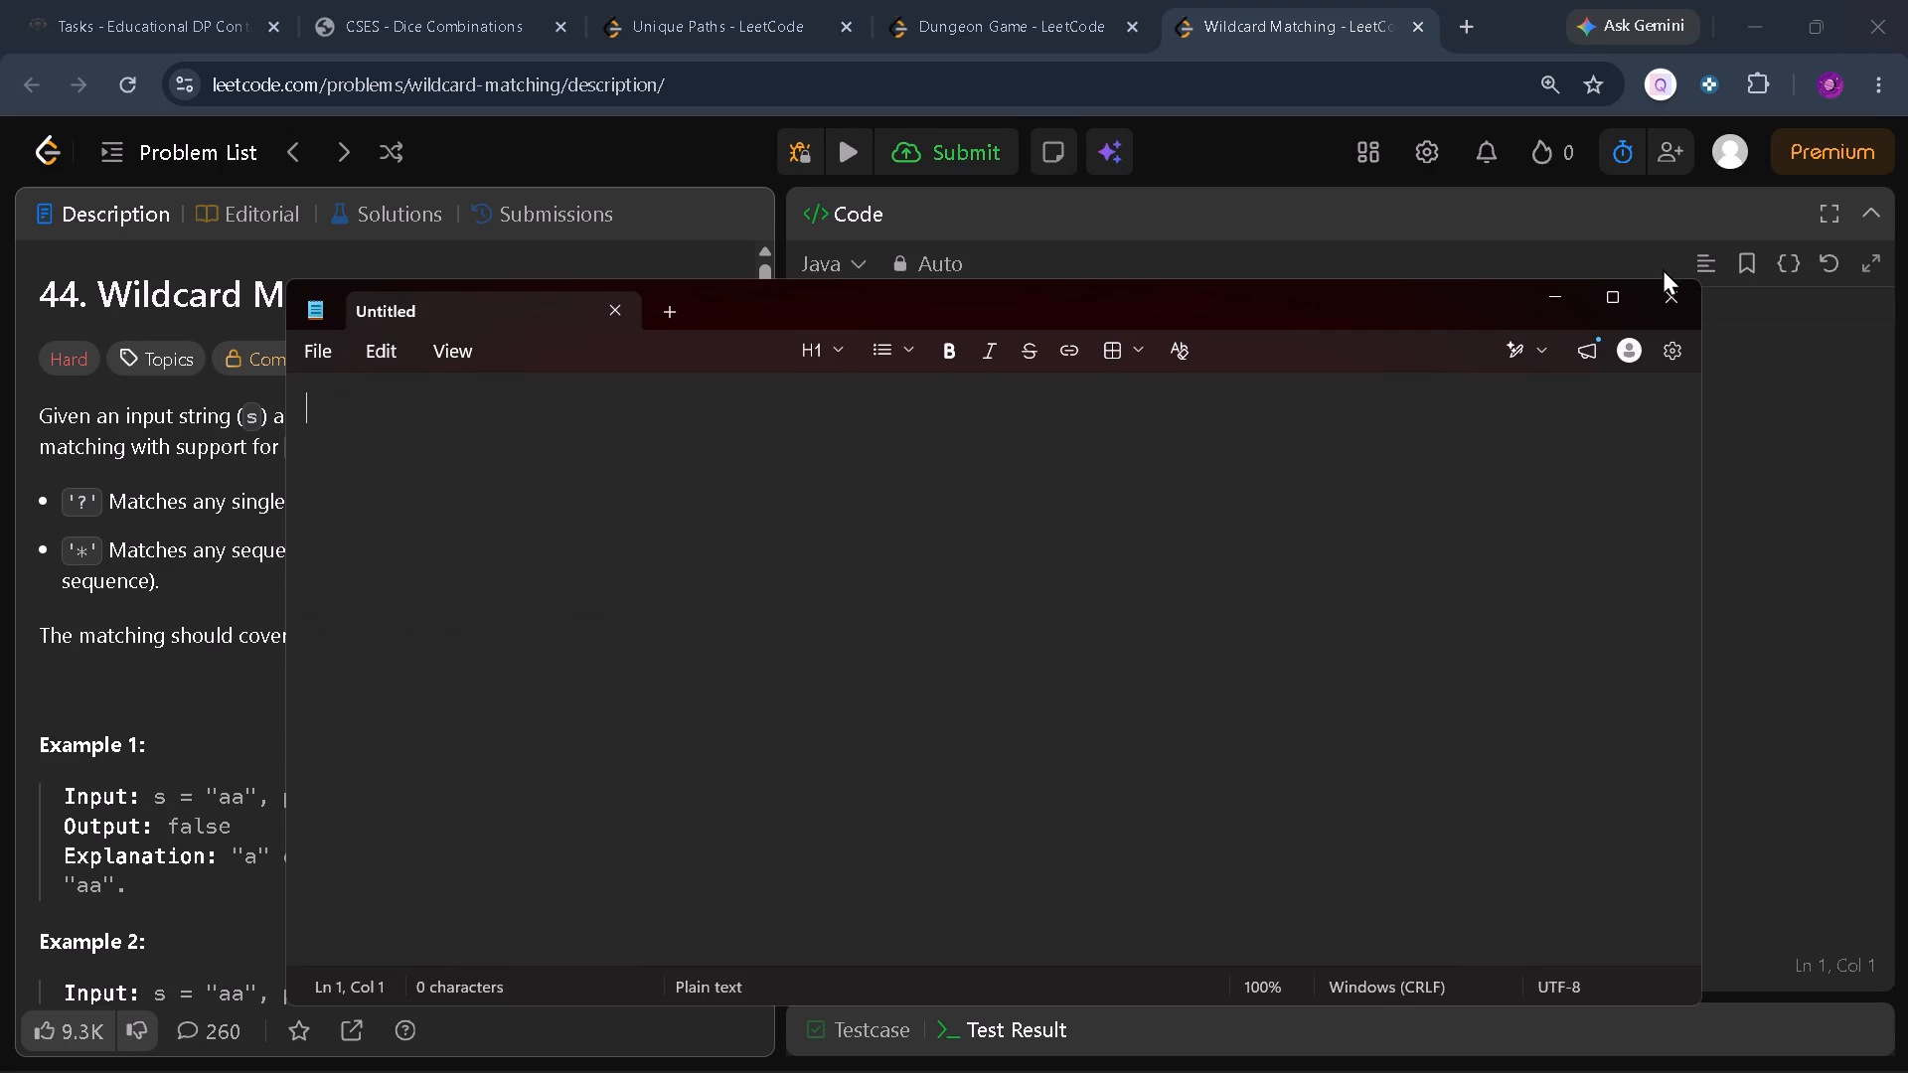
click(1612, 293)
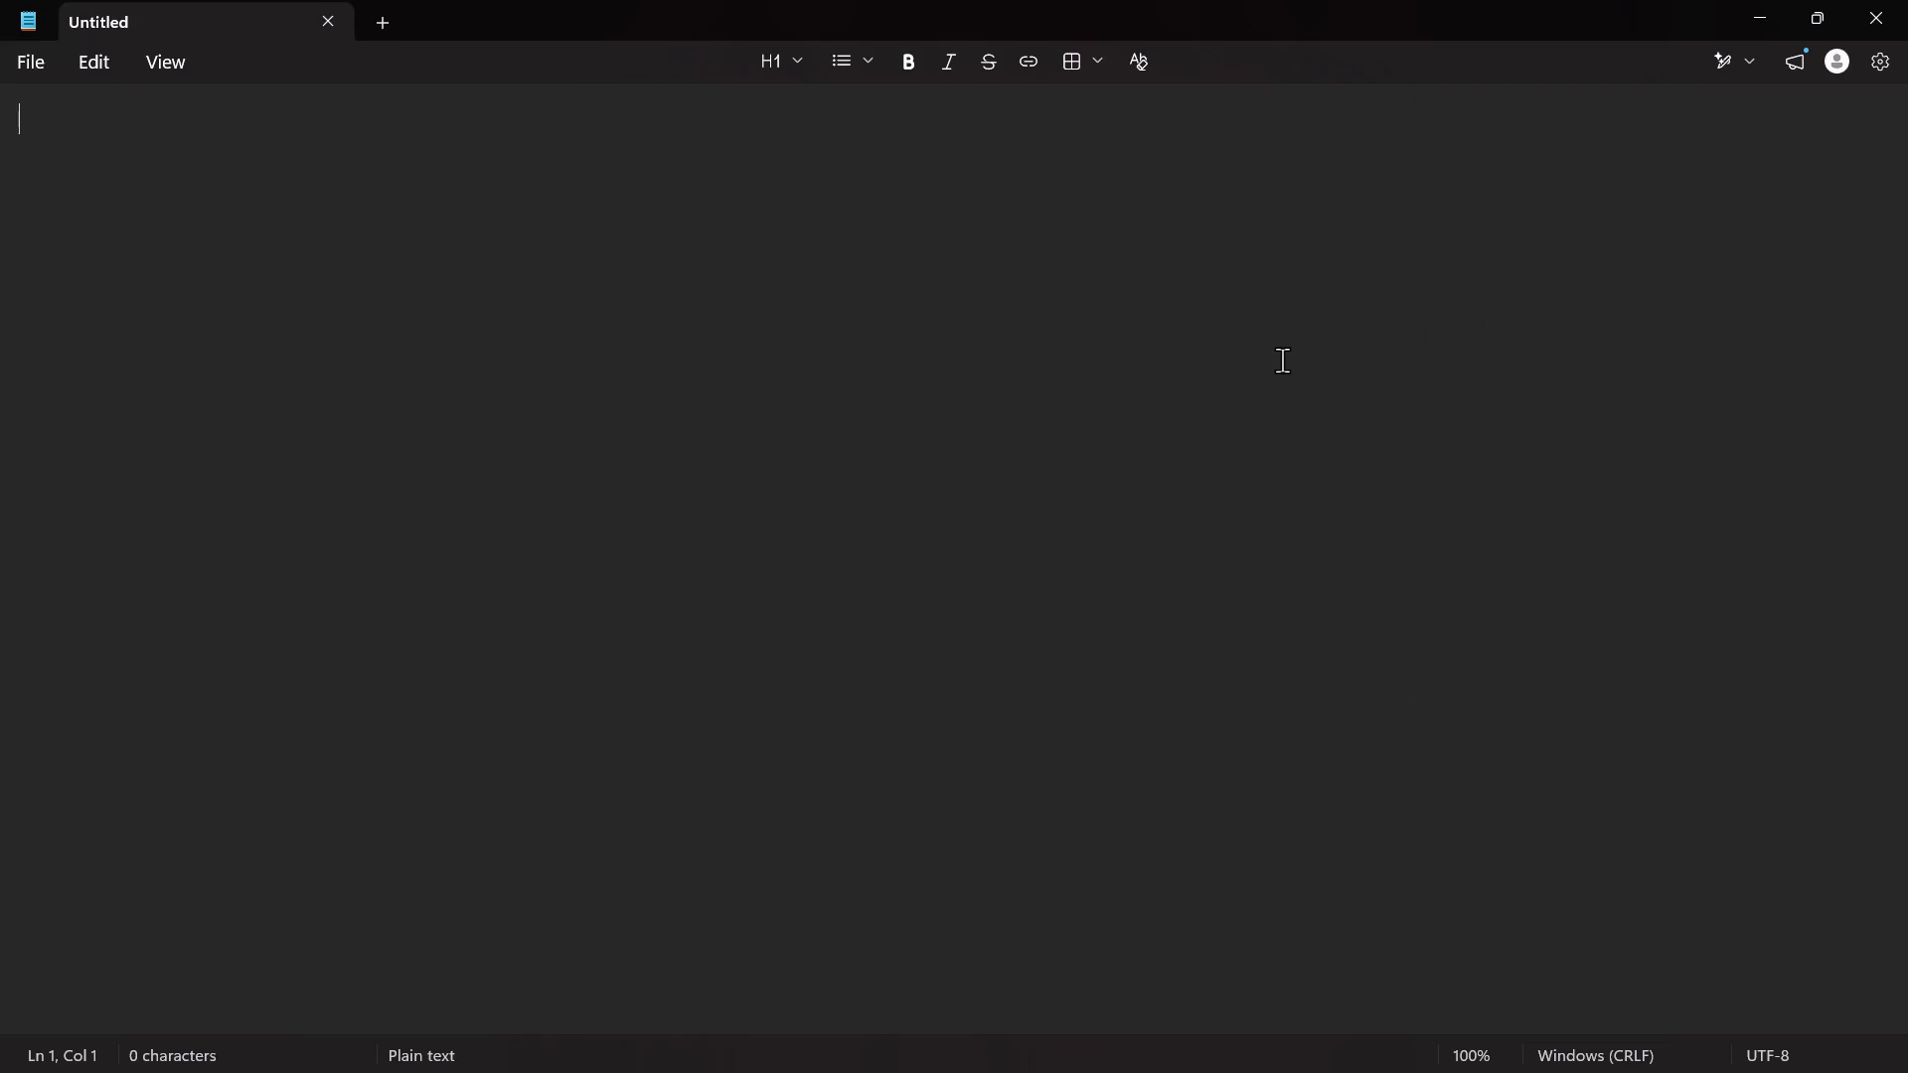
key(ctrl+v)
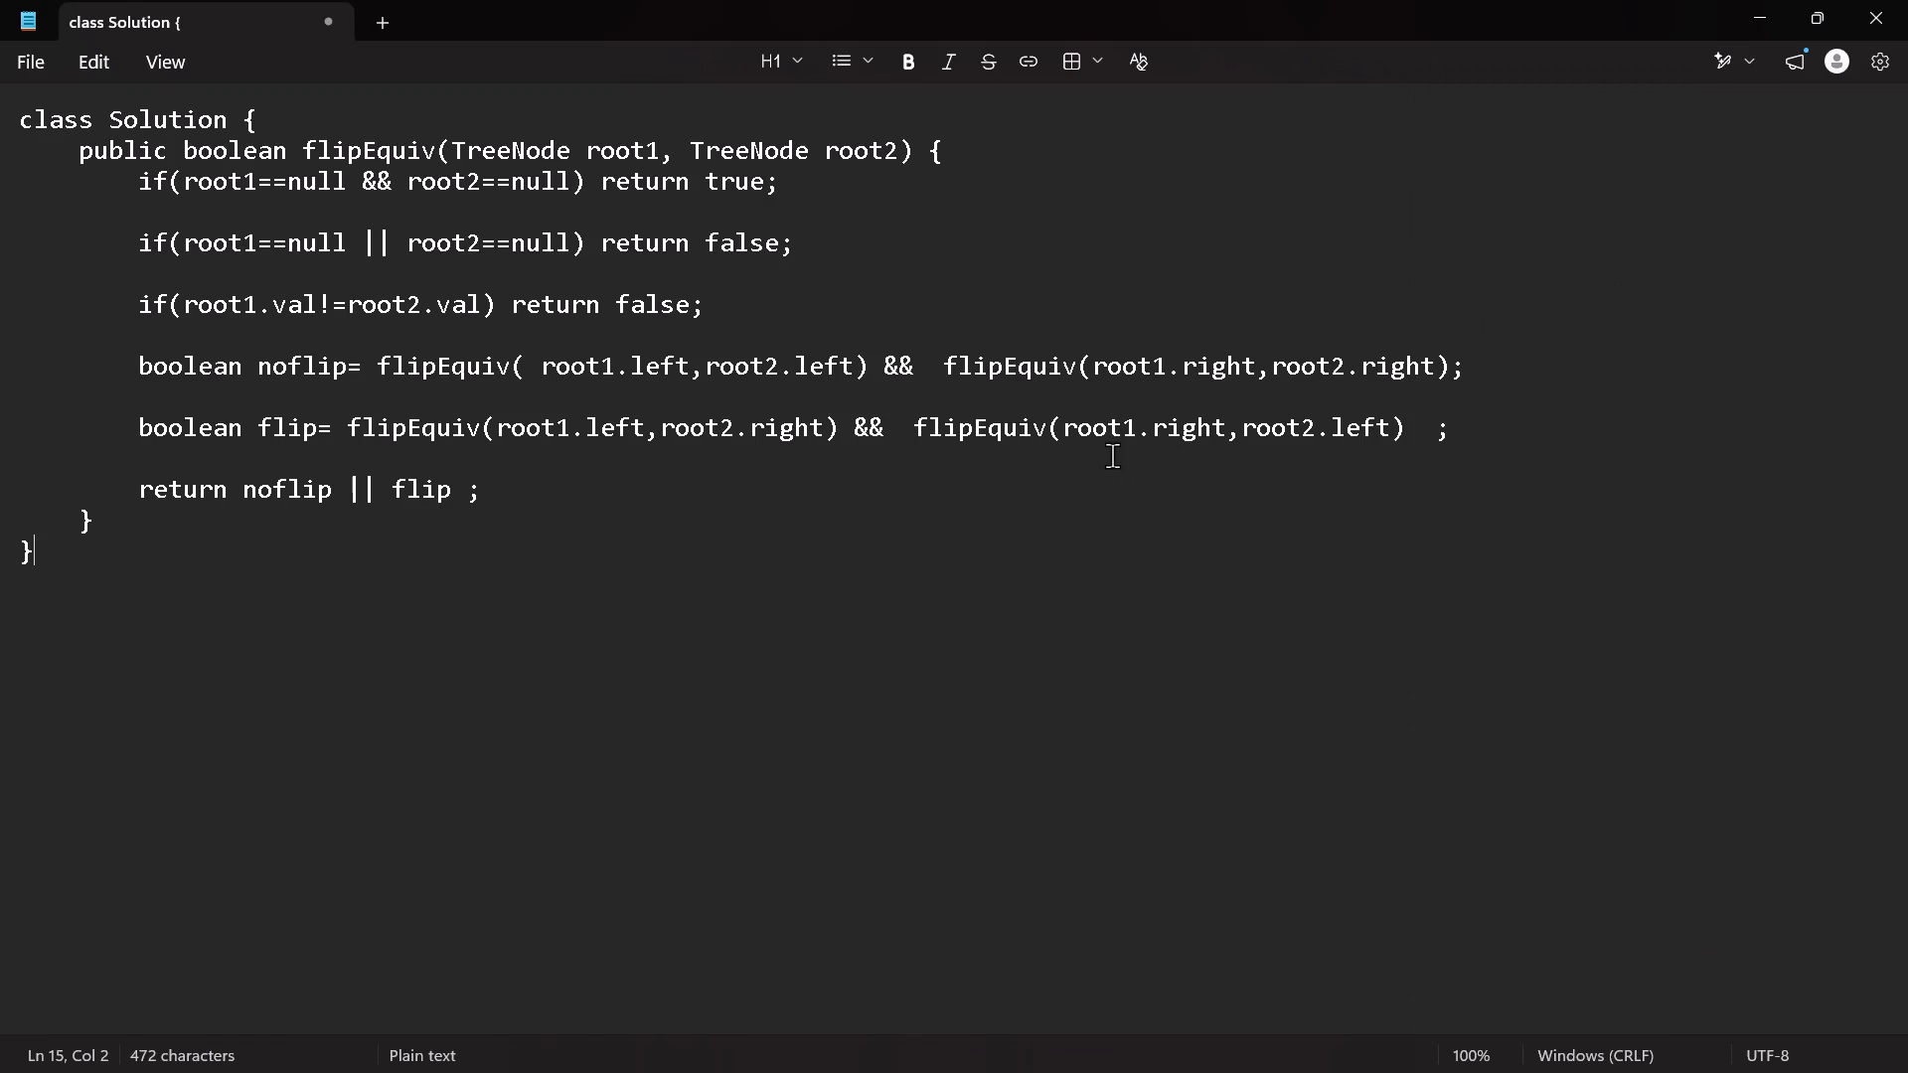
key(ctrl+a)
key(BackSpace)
key(alt+Tab)
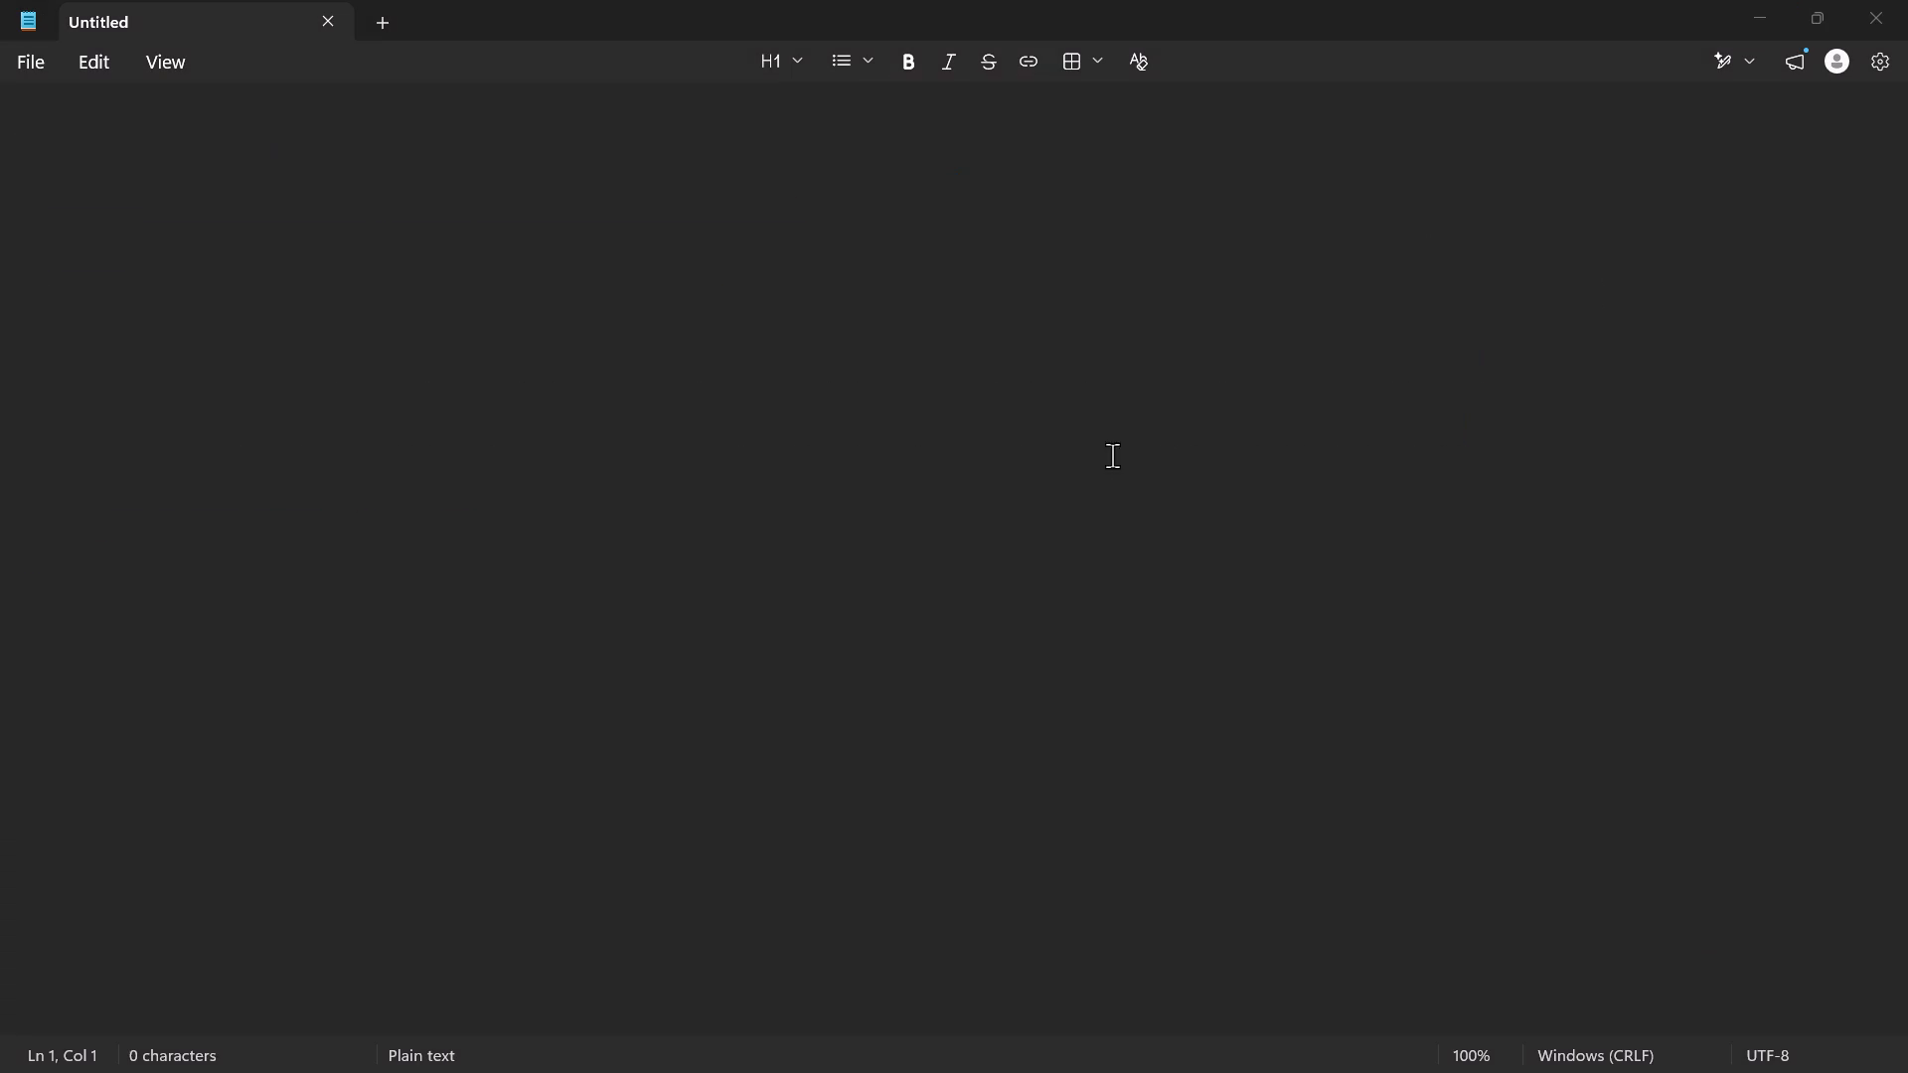
key(alt+Tab)
key(alt+Tab)
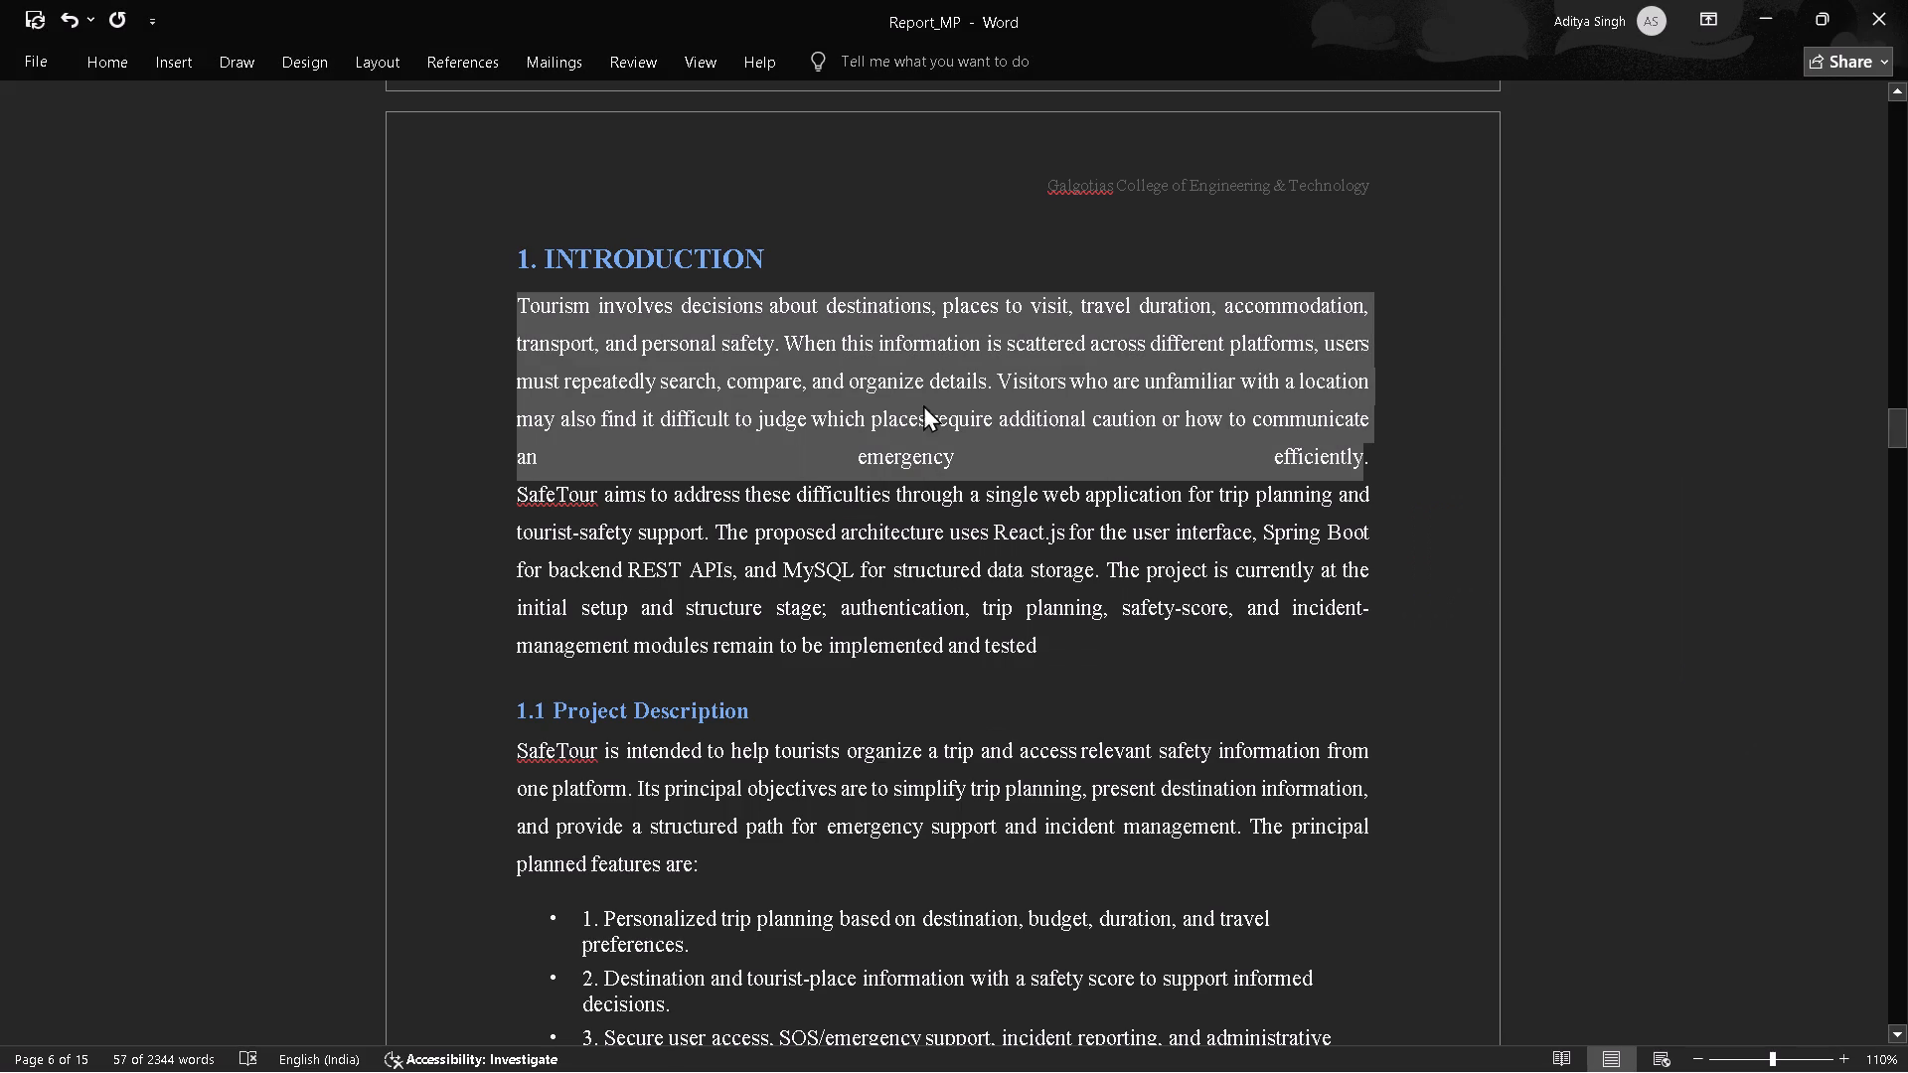
click(1369, 456)
drag(1369, 456, 520, 304)
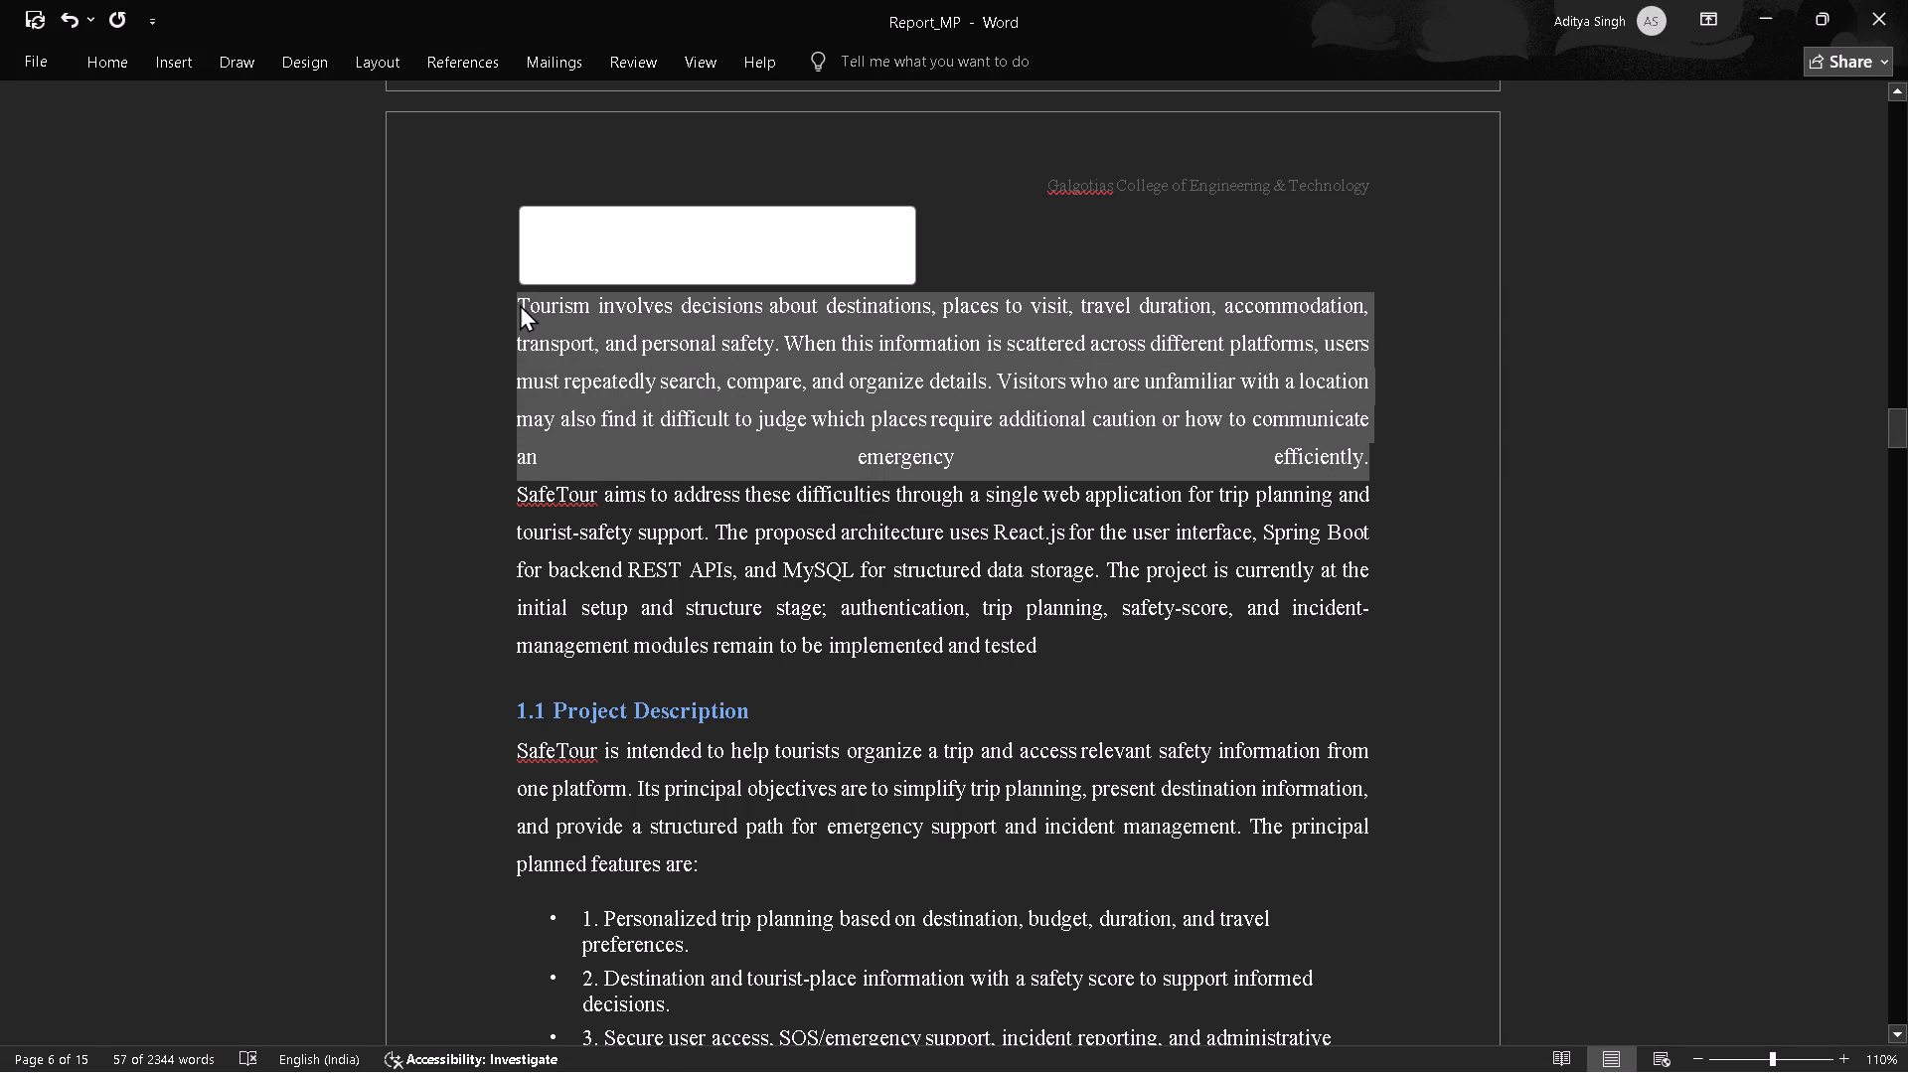
key(ctrl+c)
key(alt+Tab)
click(833, 460)
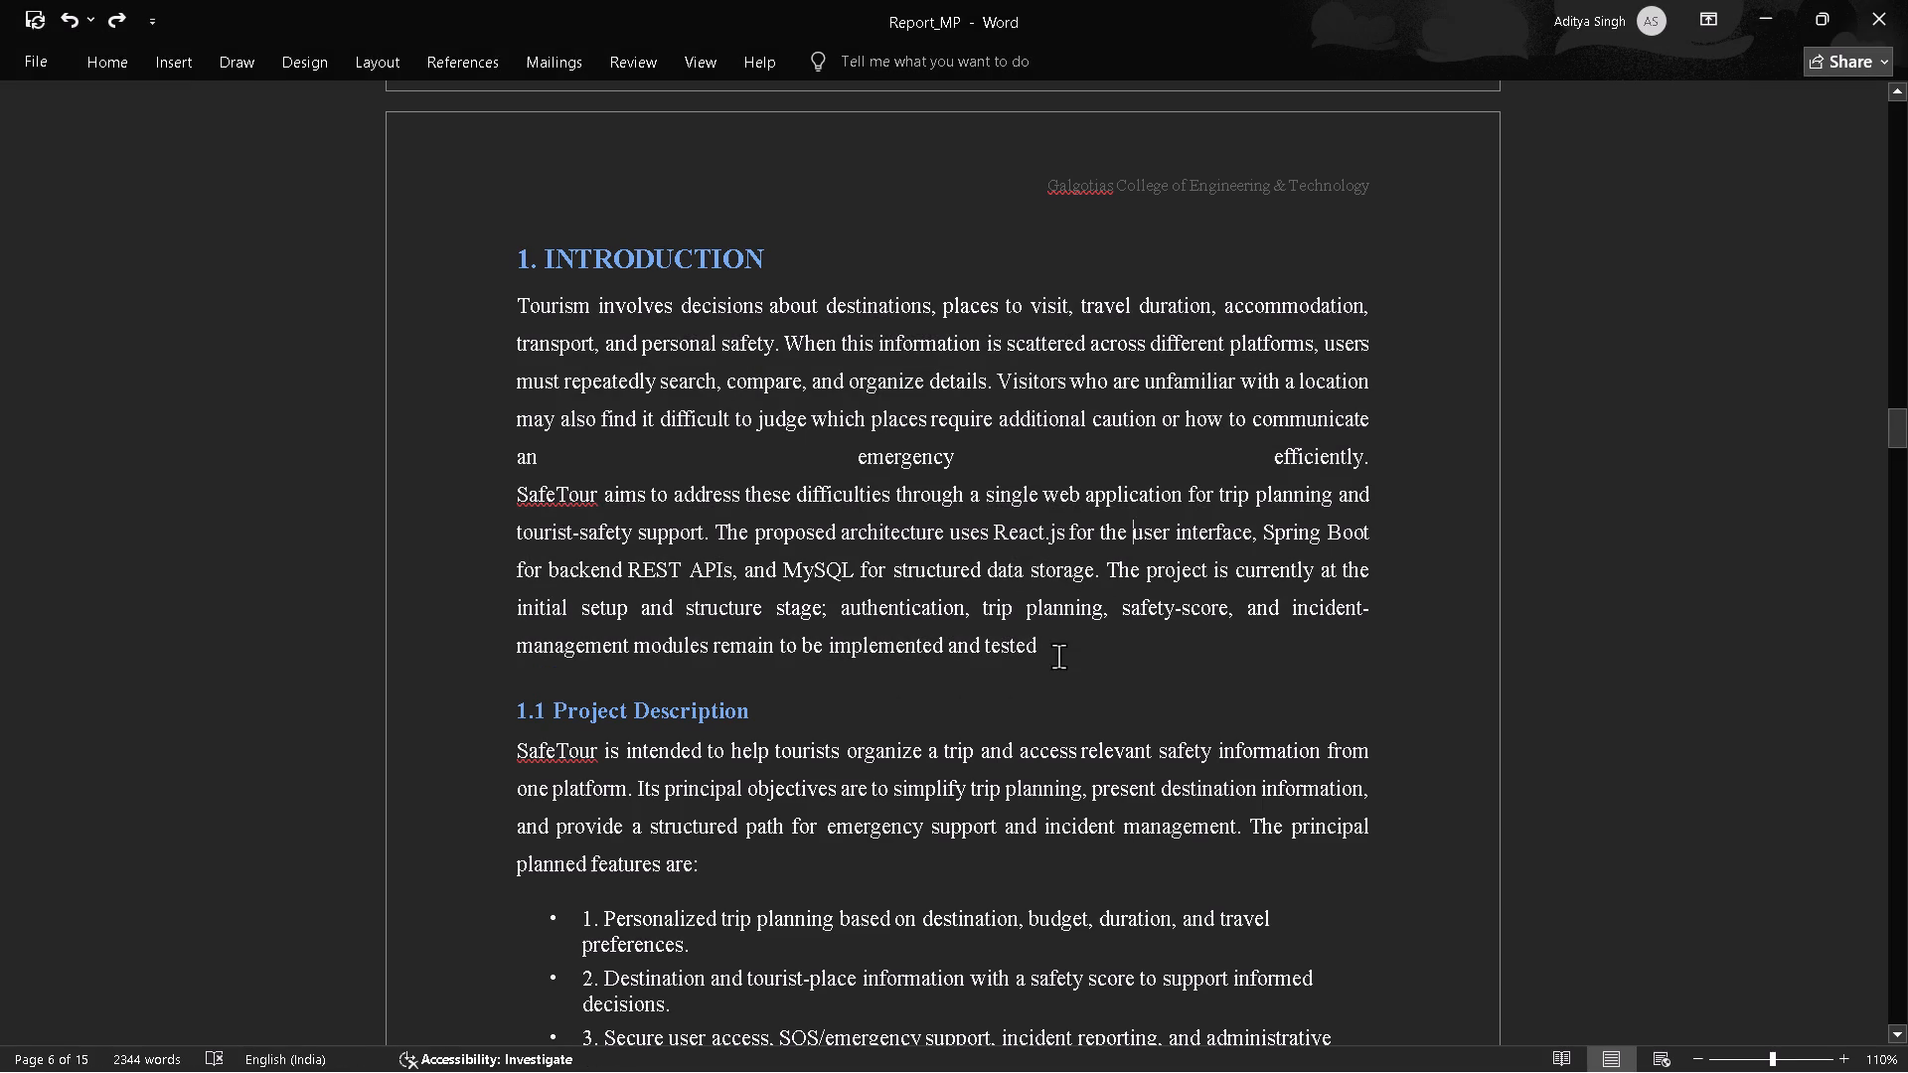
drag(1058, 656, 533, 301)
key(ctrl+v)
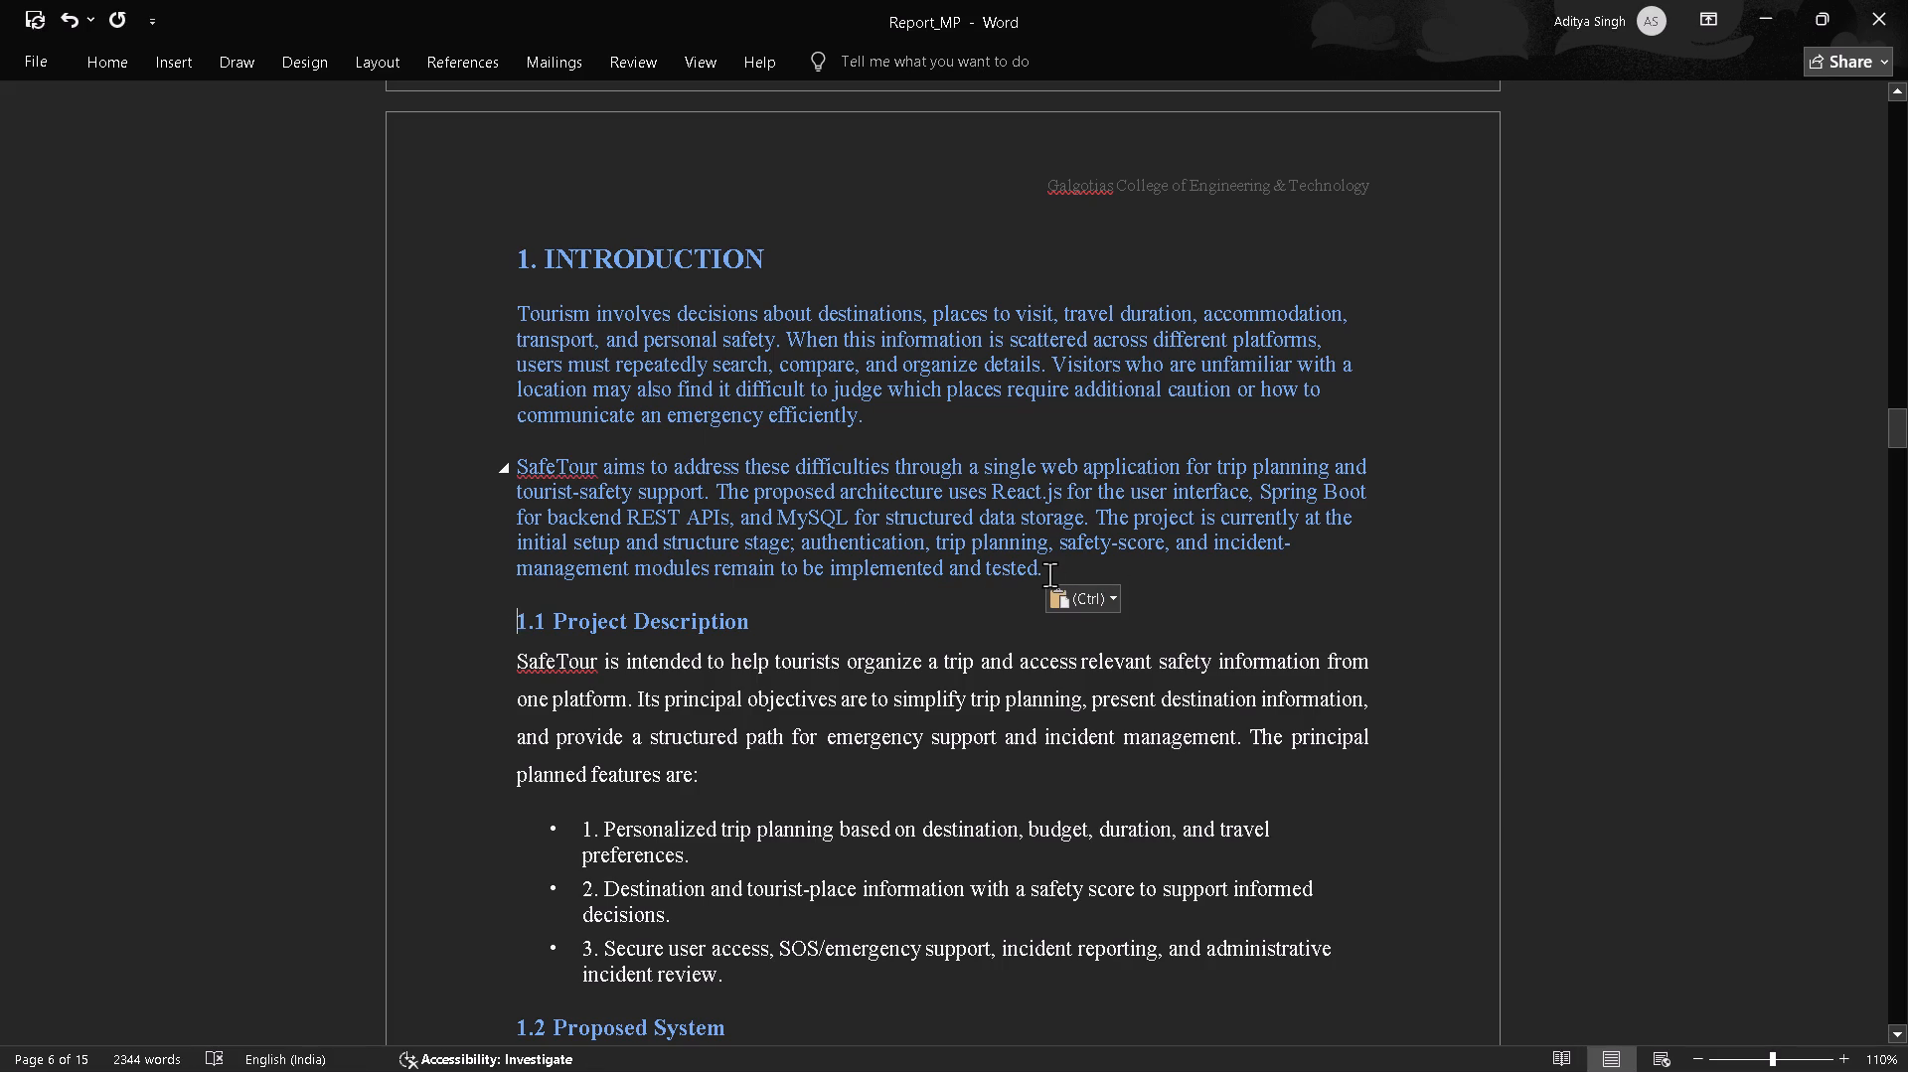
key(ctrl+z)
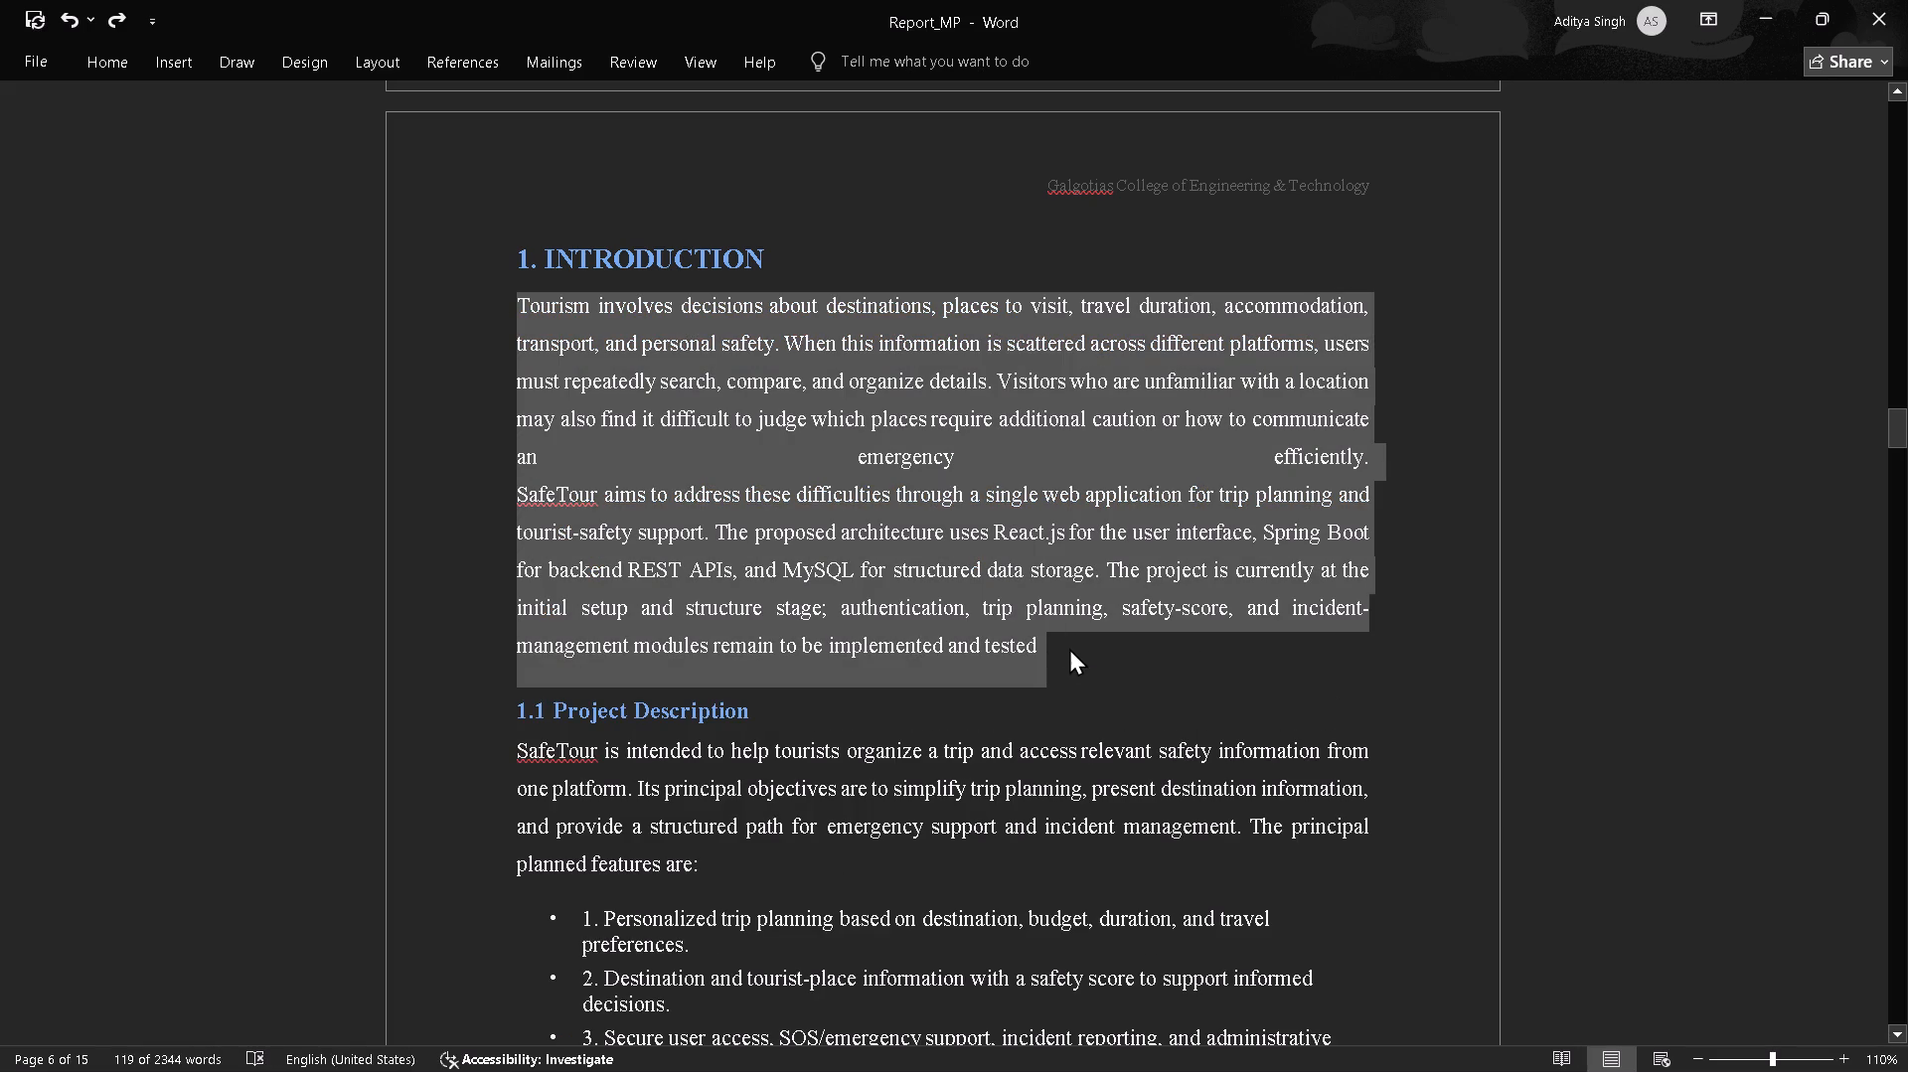
Delete the second Introduction paragraph's text from "-safety support" to its end and paste ChatGPT's two paragraphs after "tourist".
click(1074, 654)
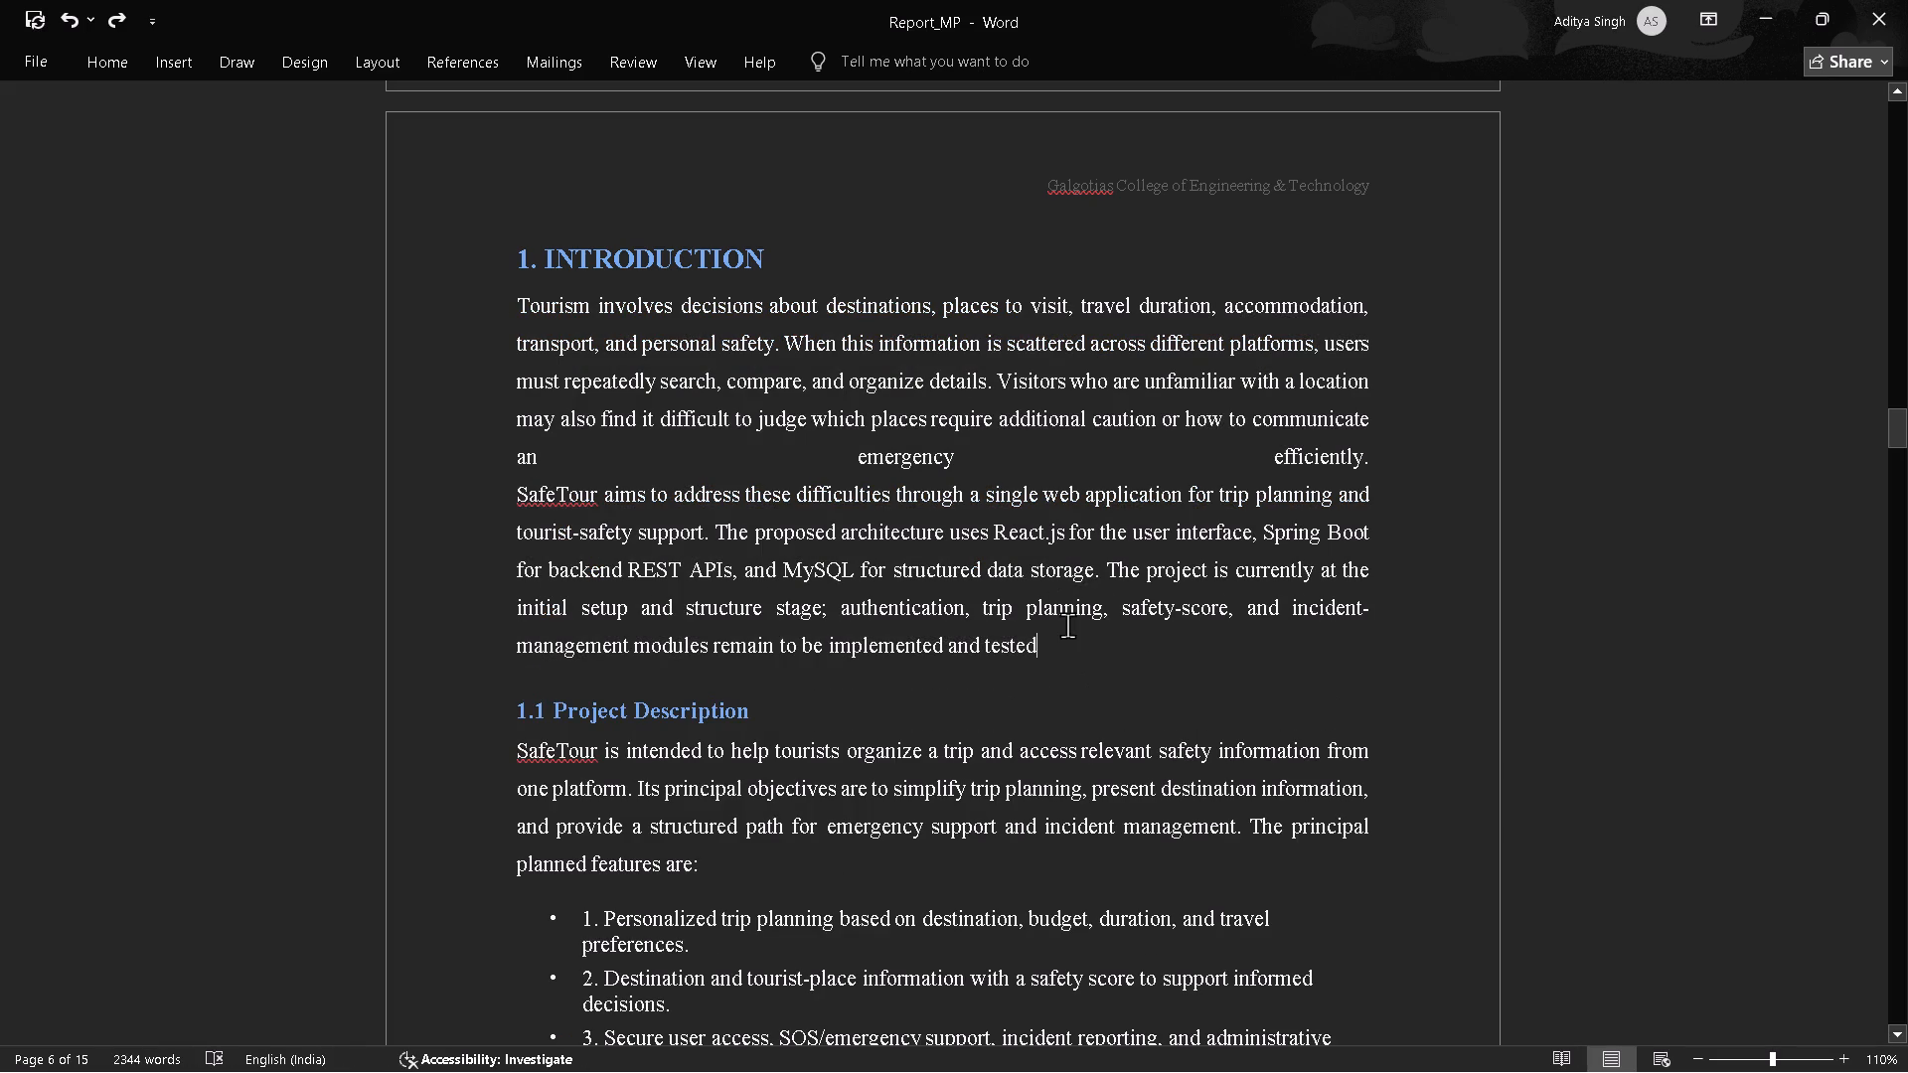
drag(1058, 652, 601, 525)
key(BackSpace)
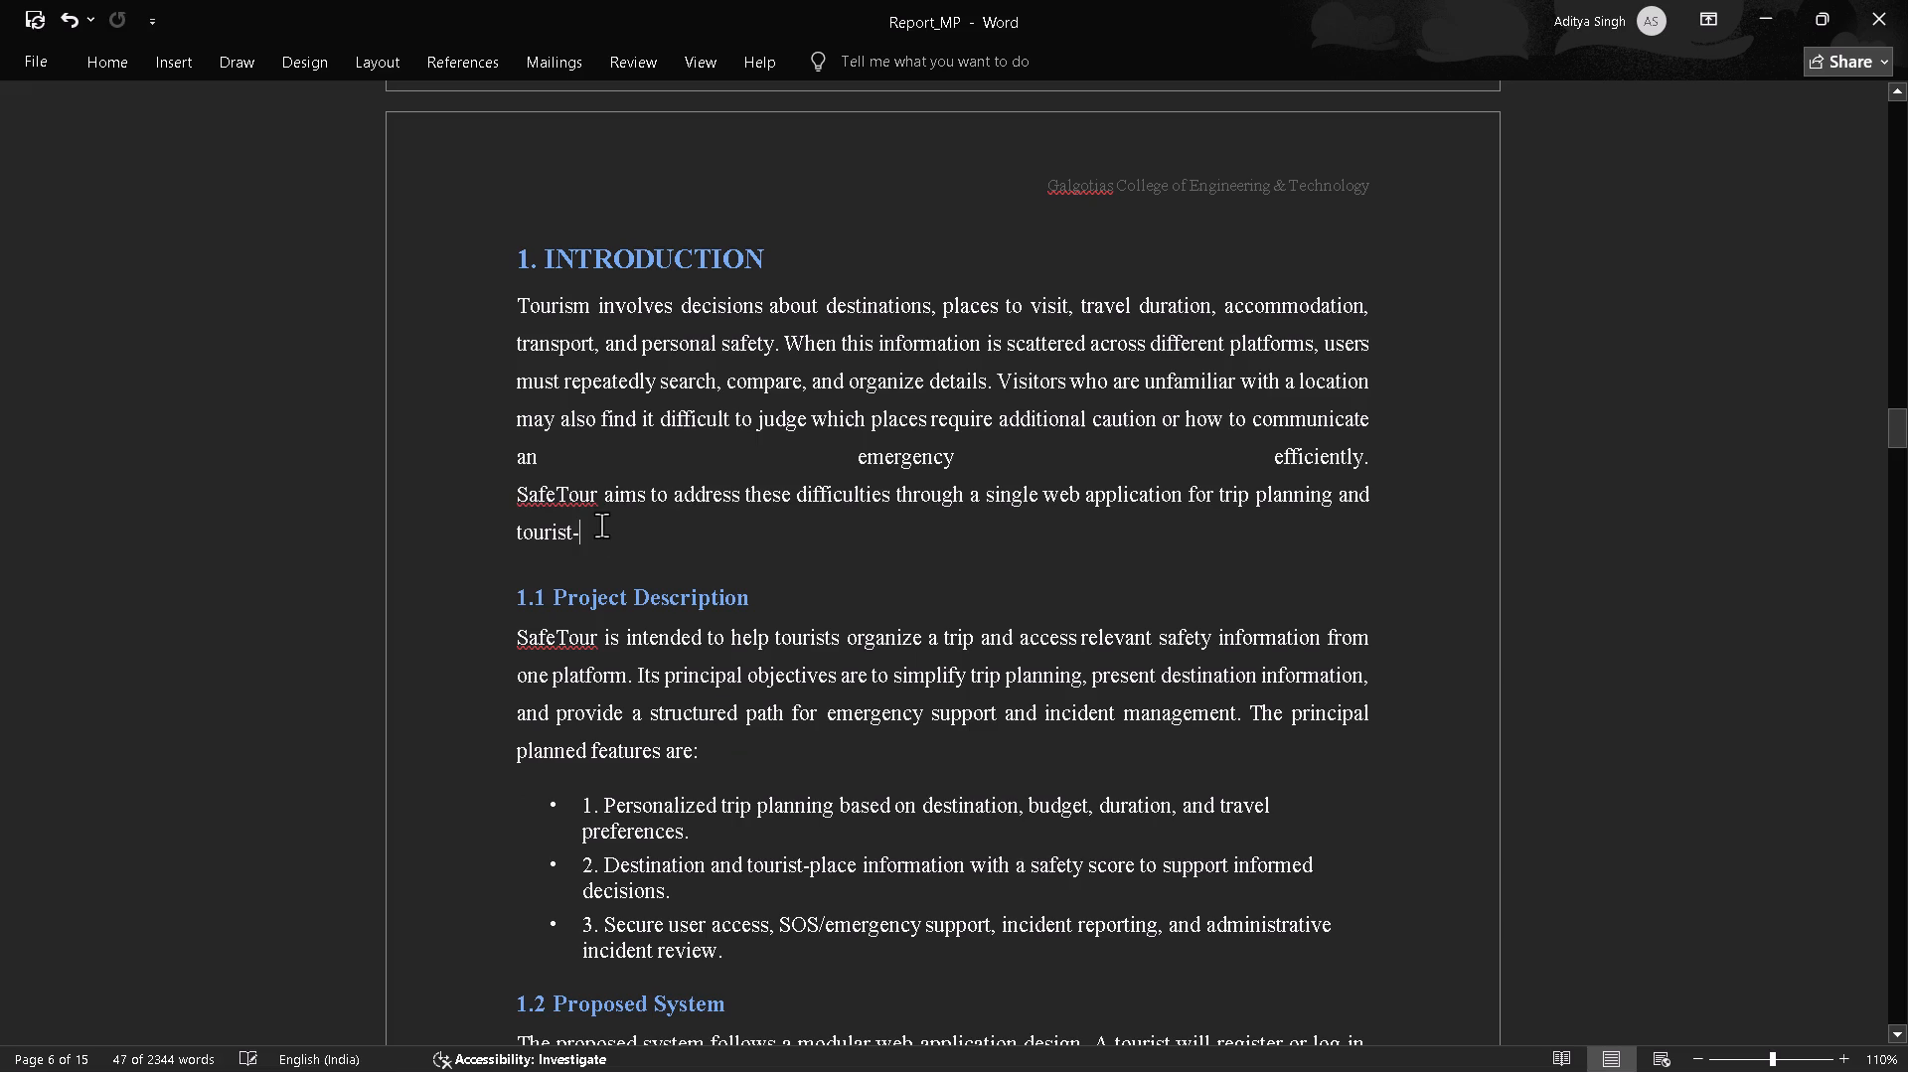
key(BackSpace)
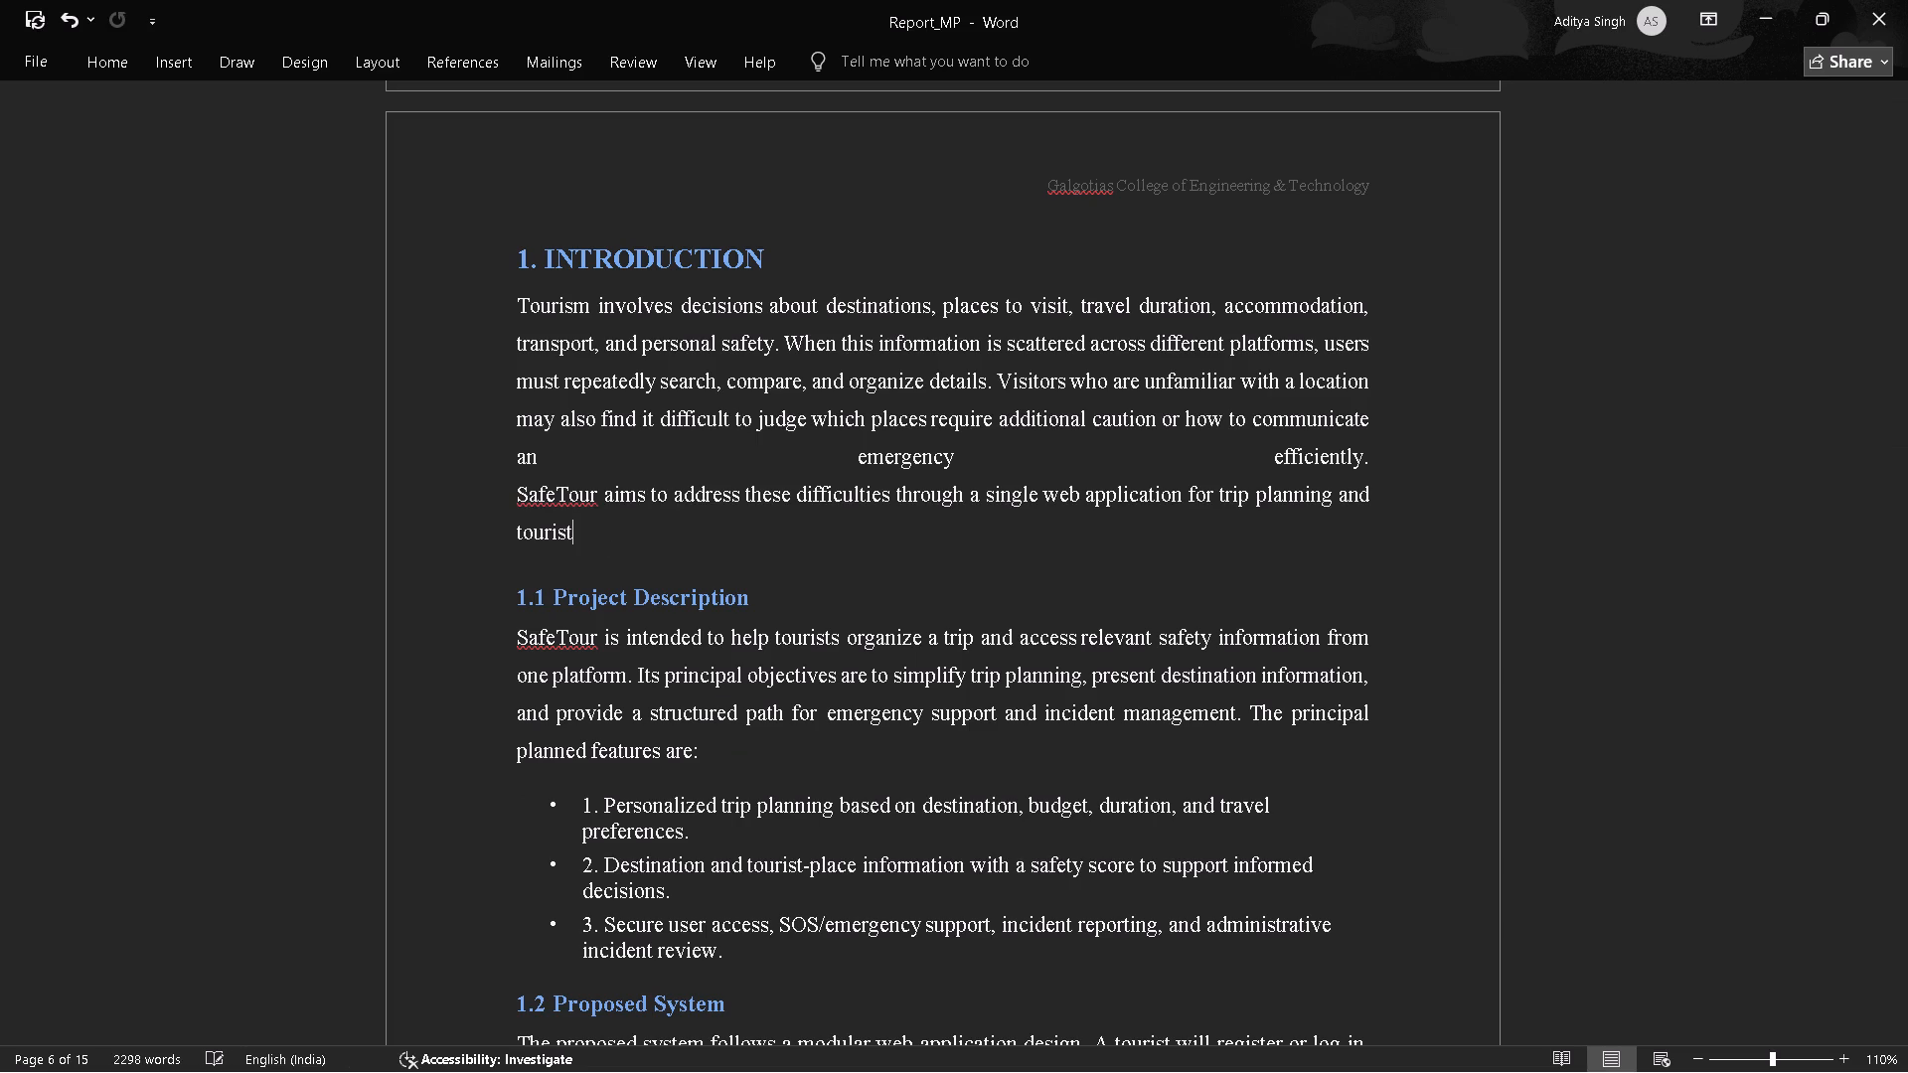
key(ctrl+v)
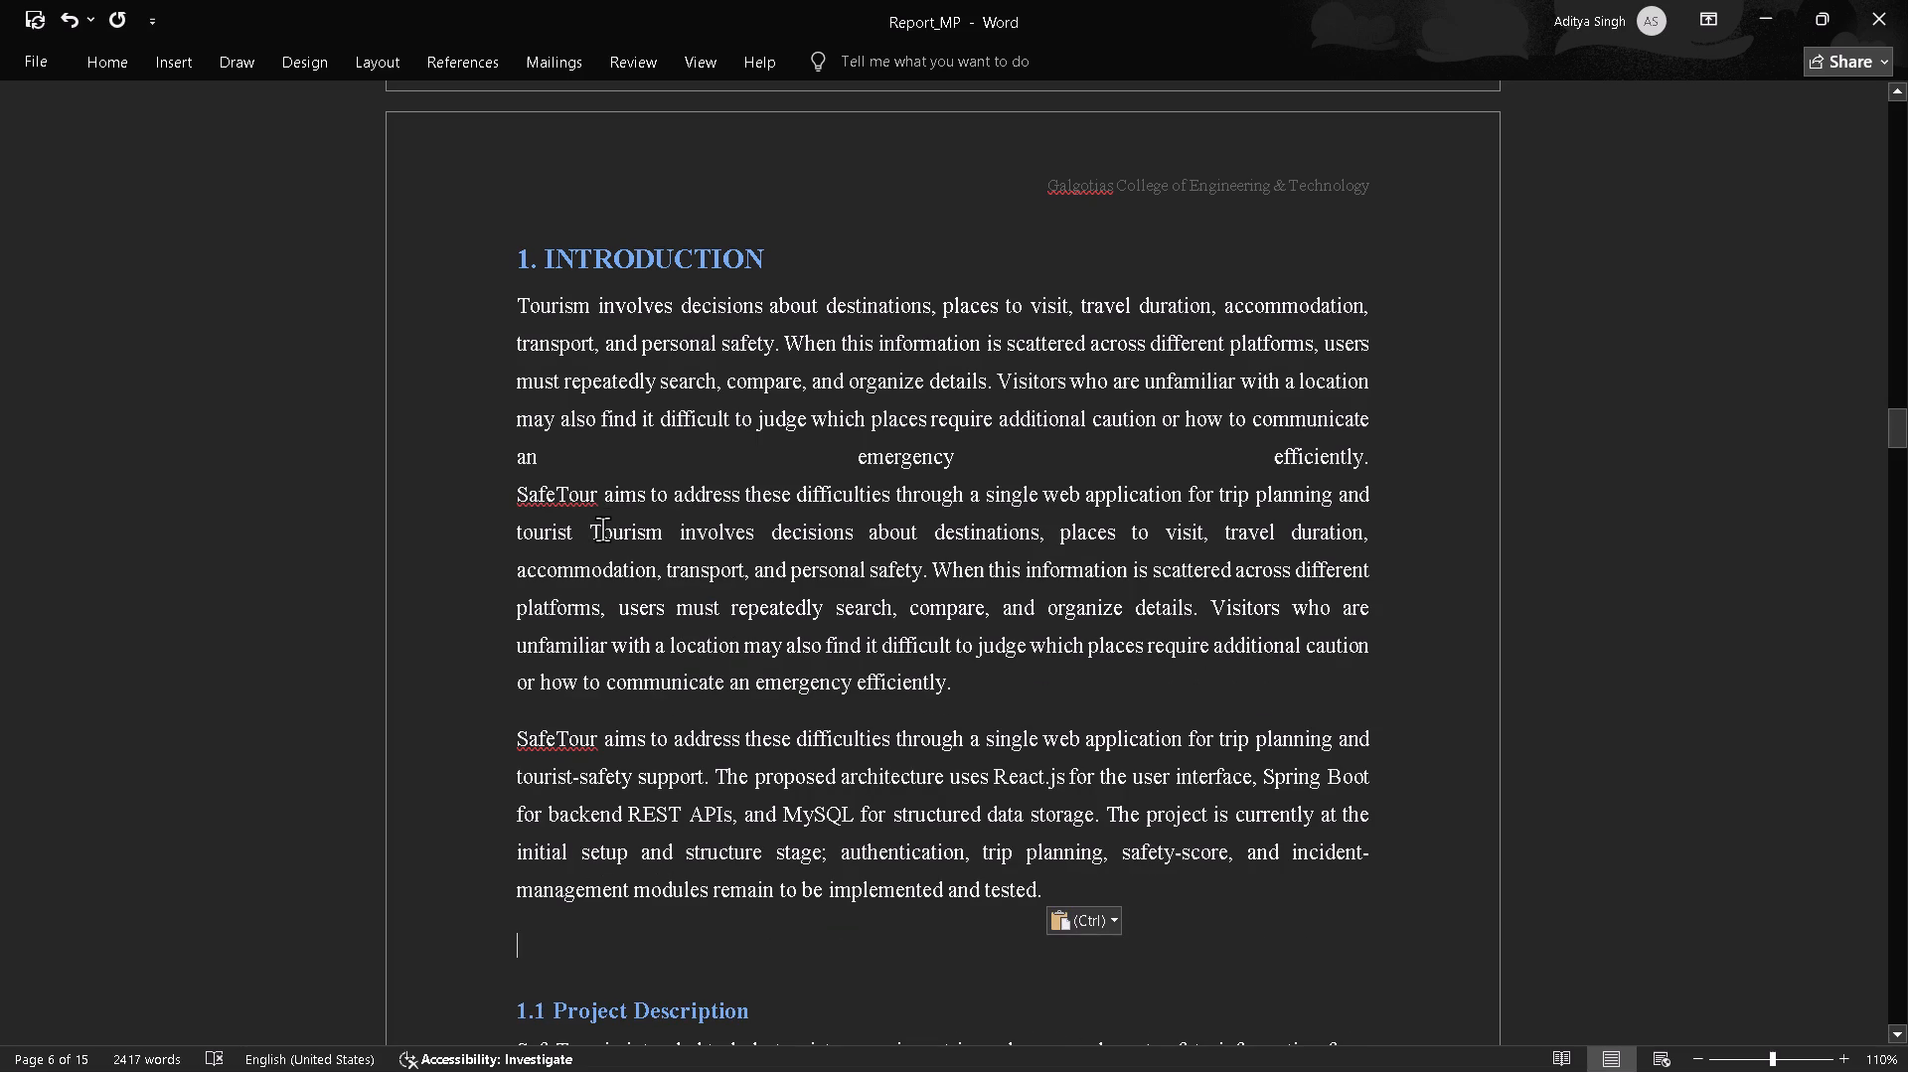
key(ctrl+z)
key(ctrl+v)
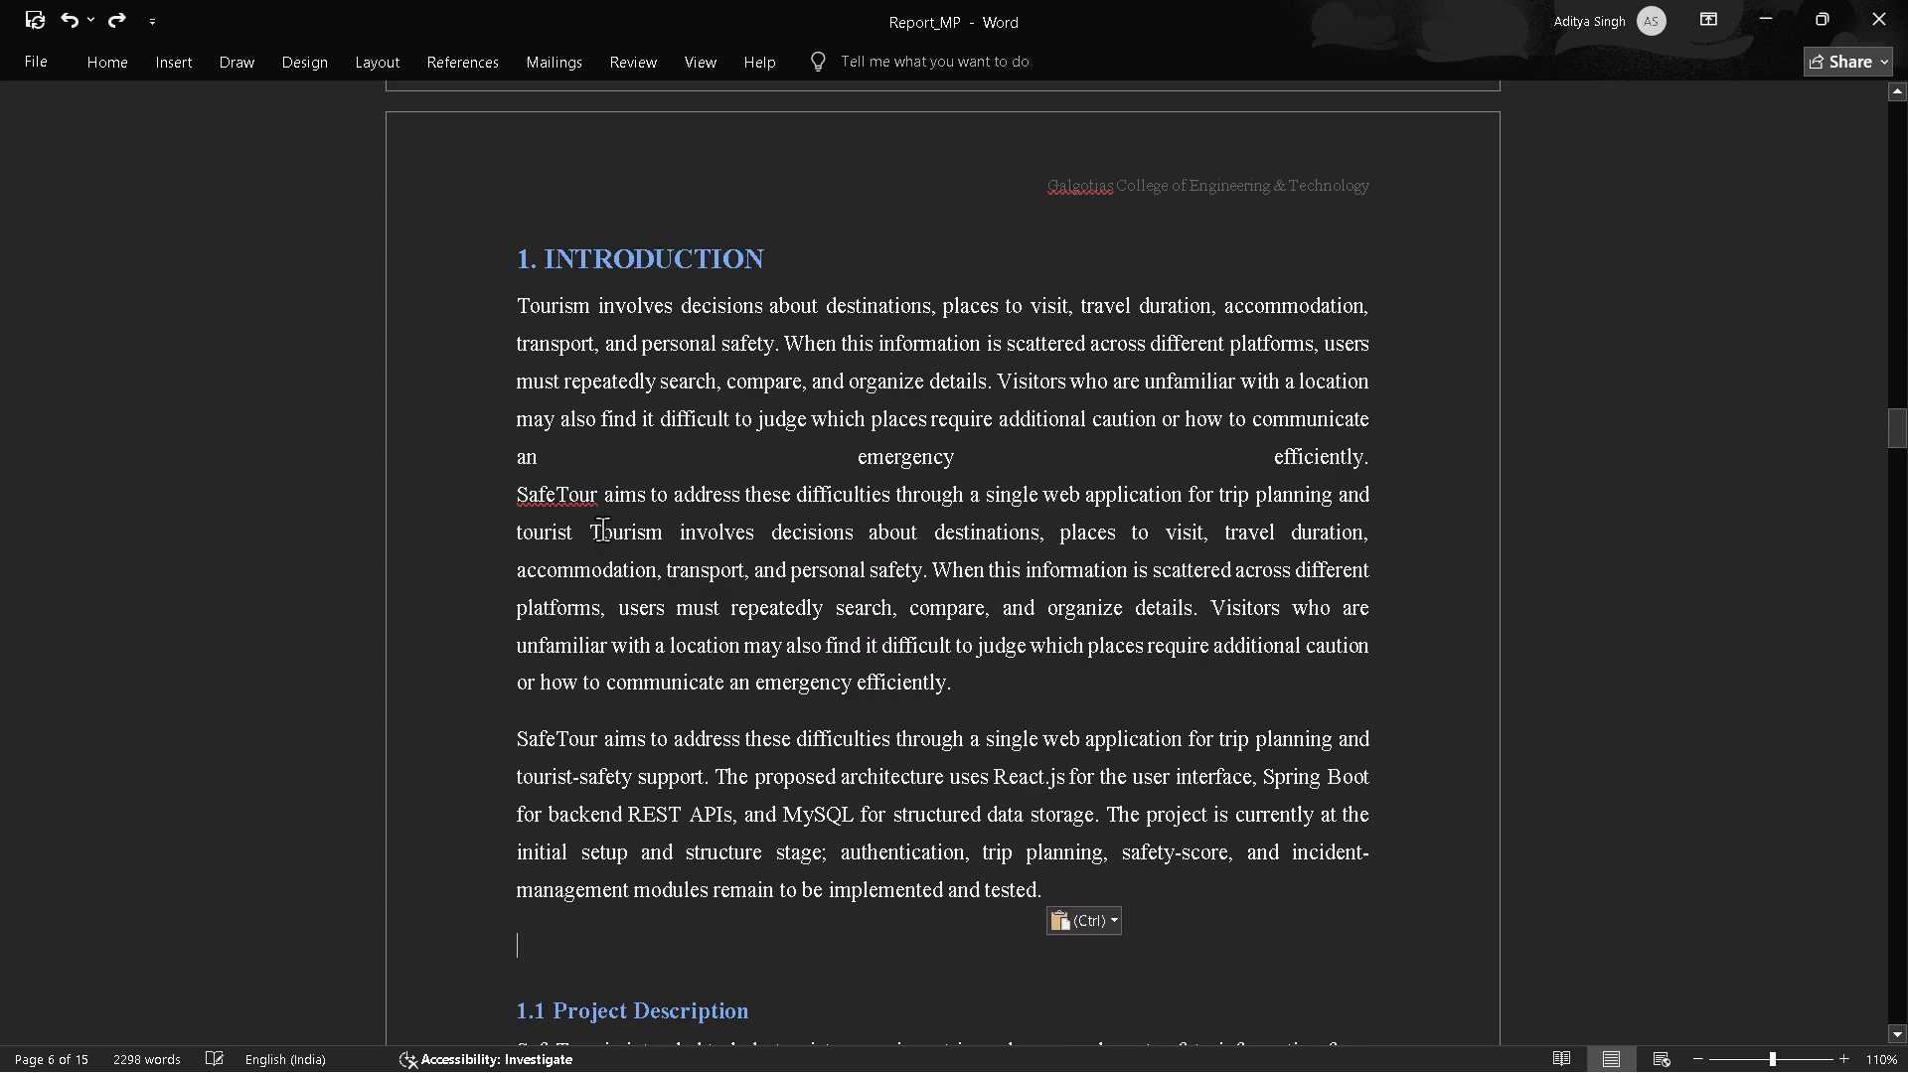
Delete the old Introduction text before the pasted copy, from the first "Tourism involves" through the leftover word "tourist".
drag(578, 529, 539, 388)
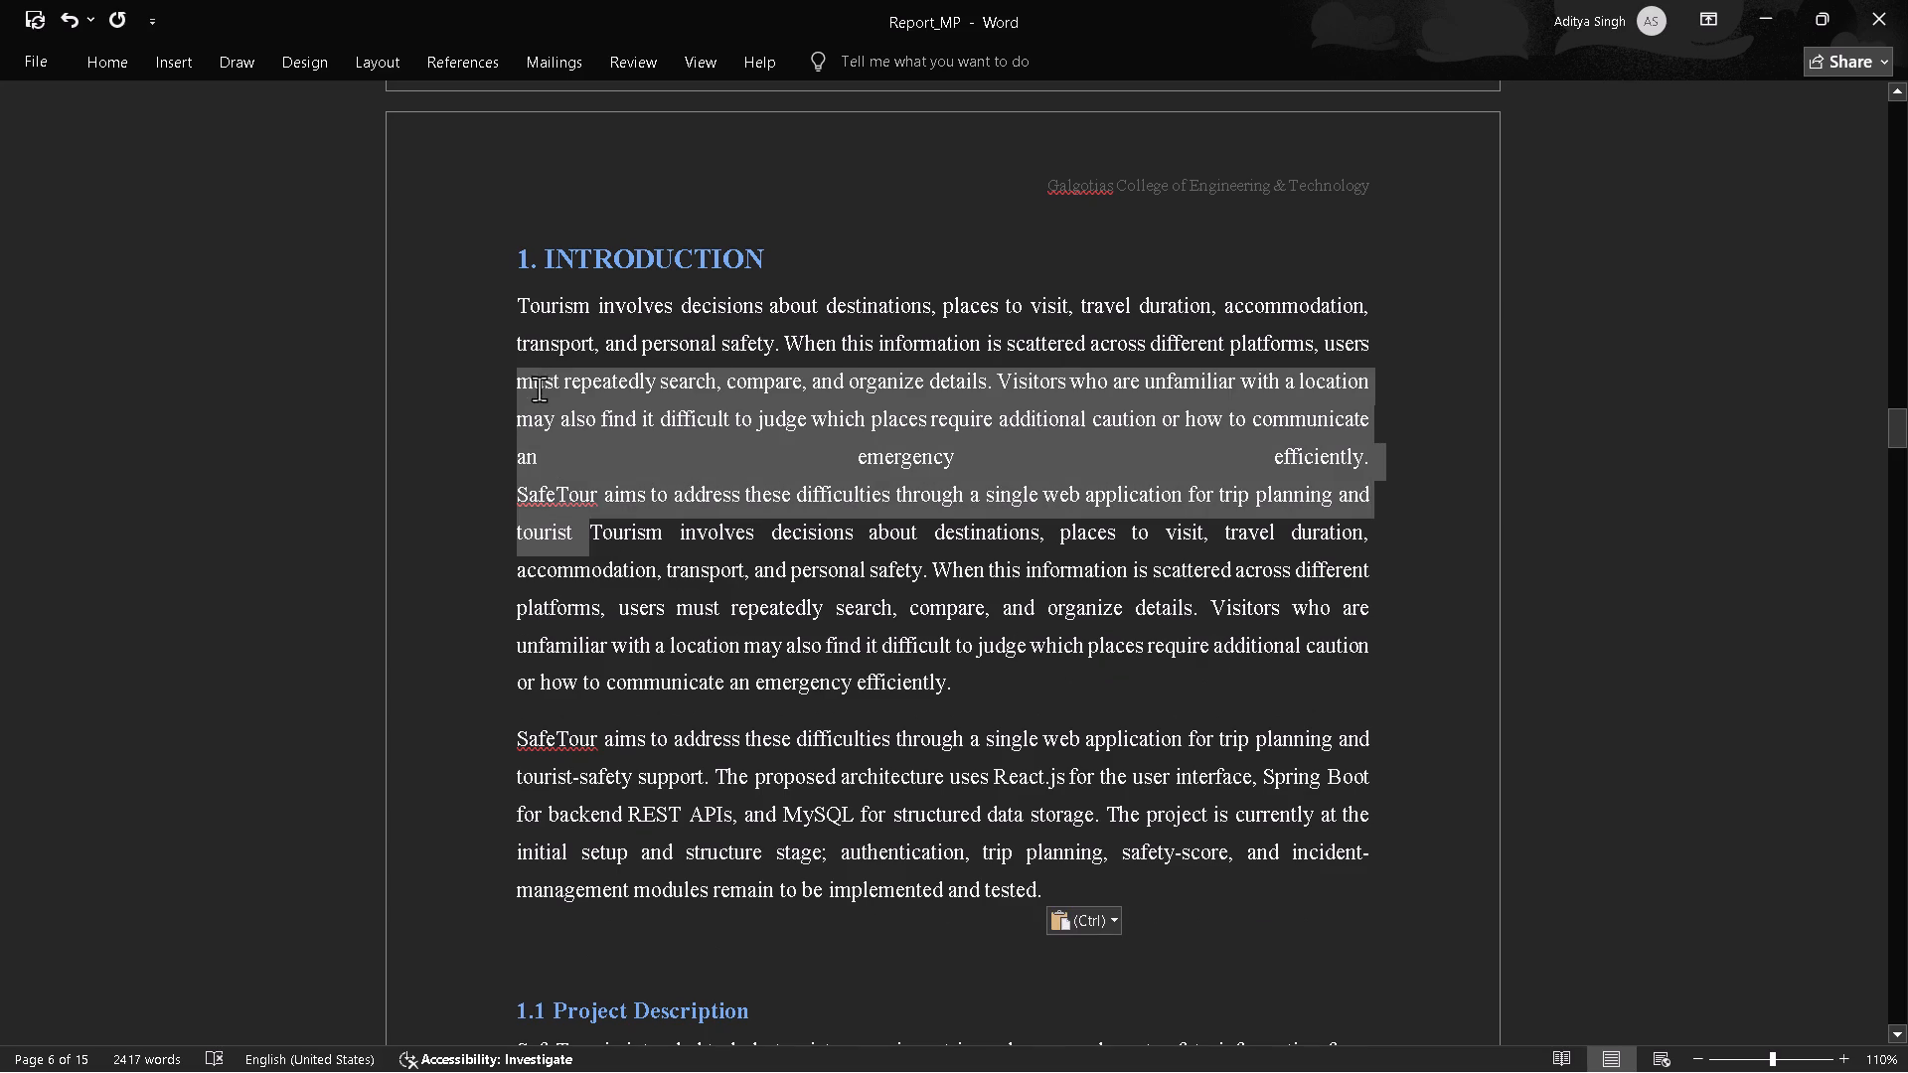
drag(539, 388, 519, 309)
key(BackSpace)
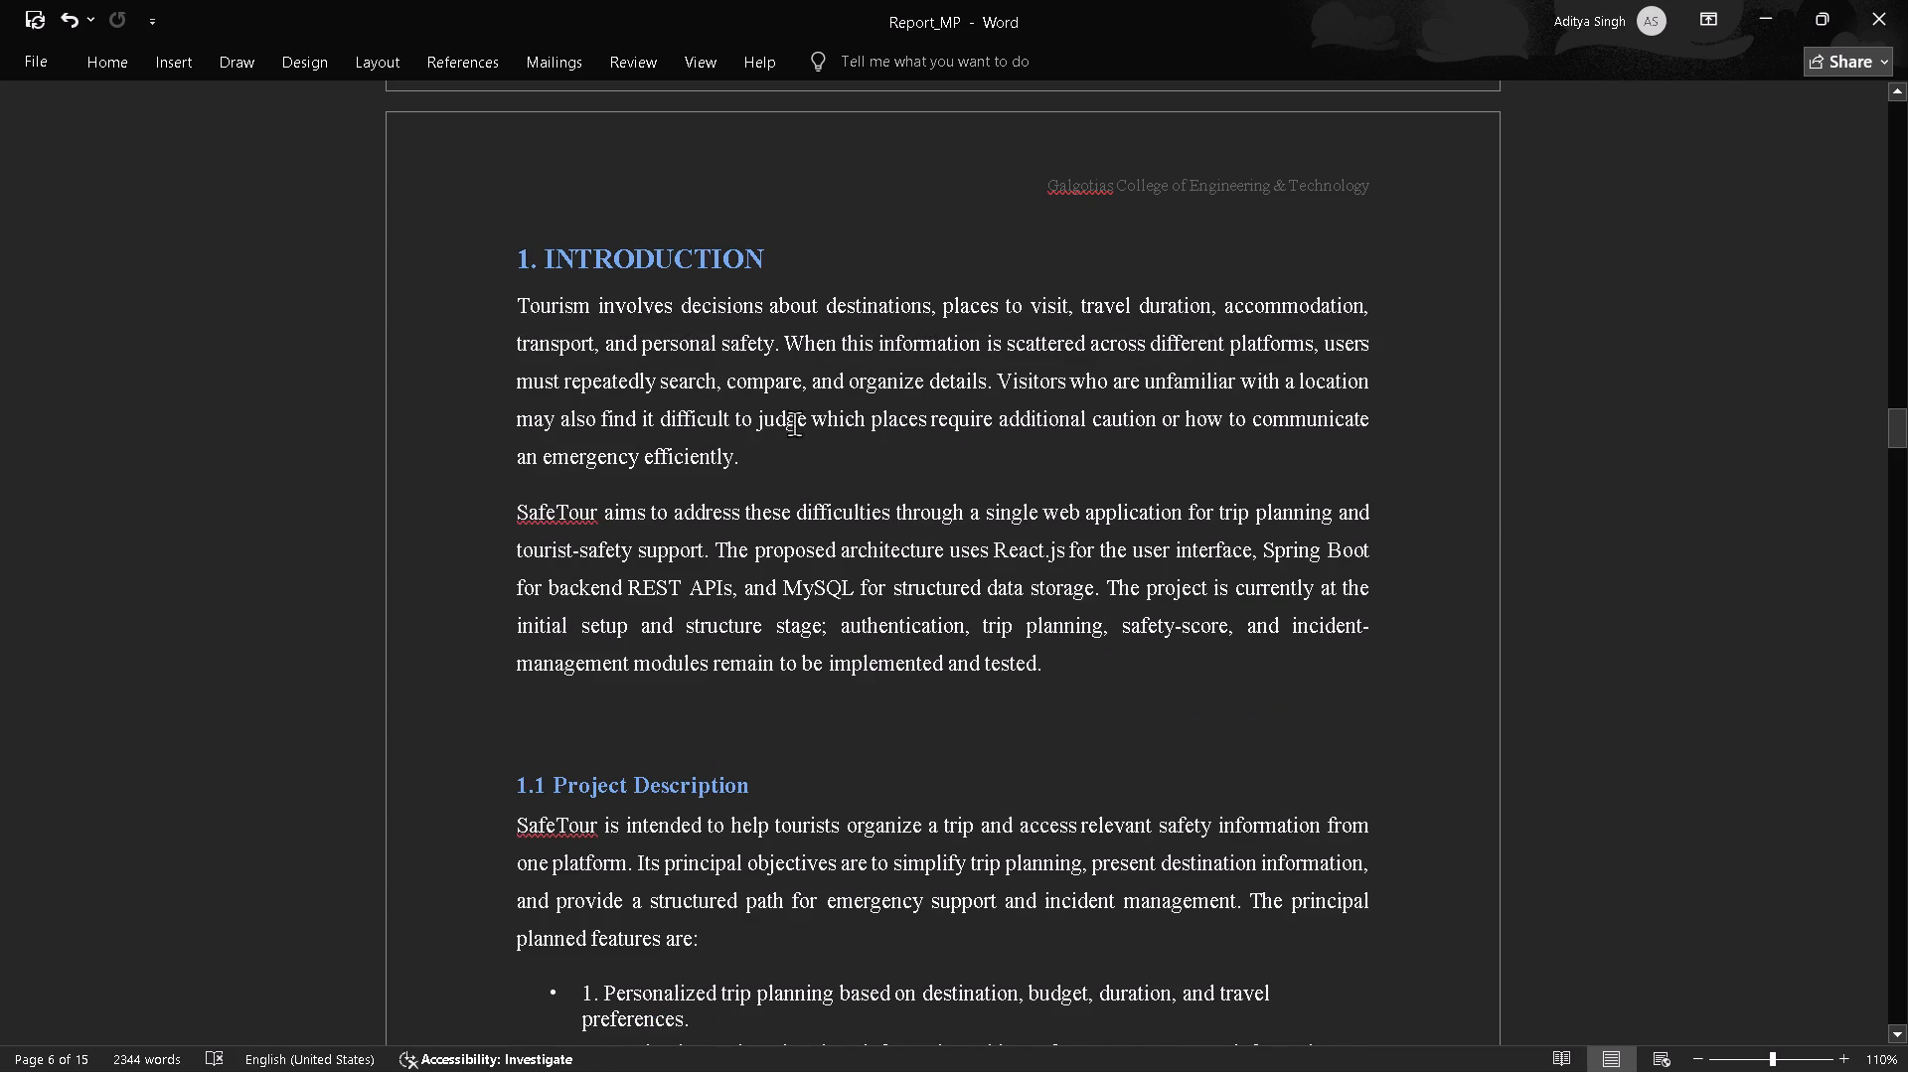
Replace the paragraph break before "SafeTour aims to address" in the Introduction with a fresh one.
click(519, 512)
key(BackSpace)
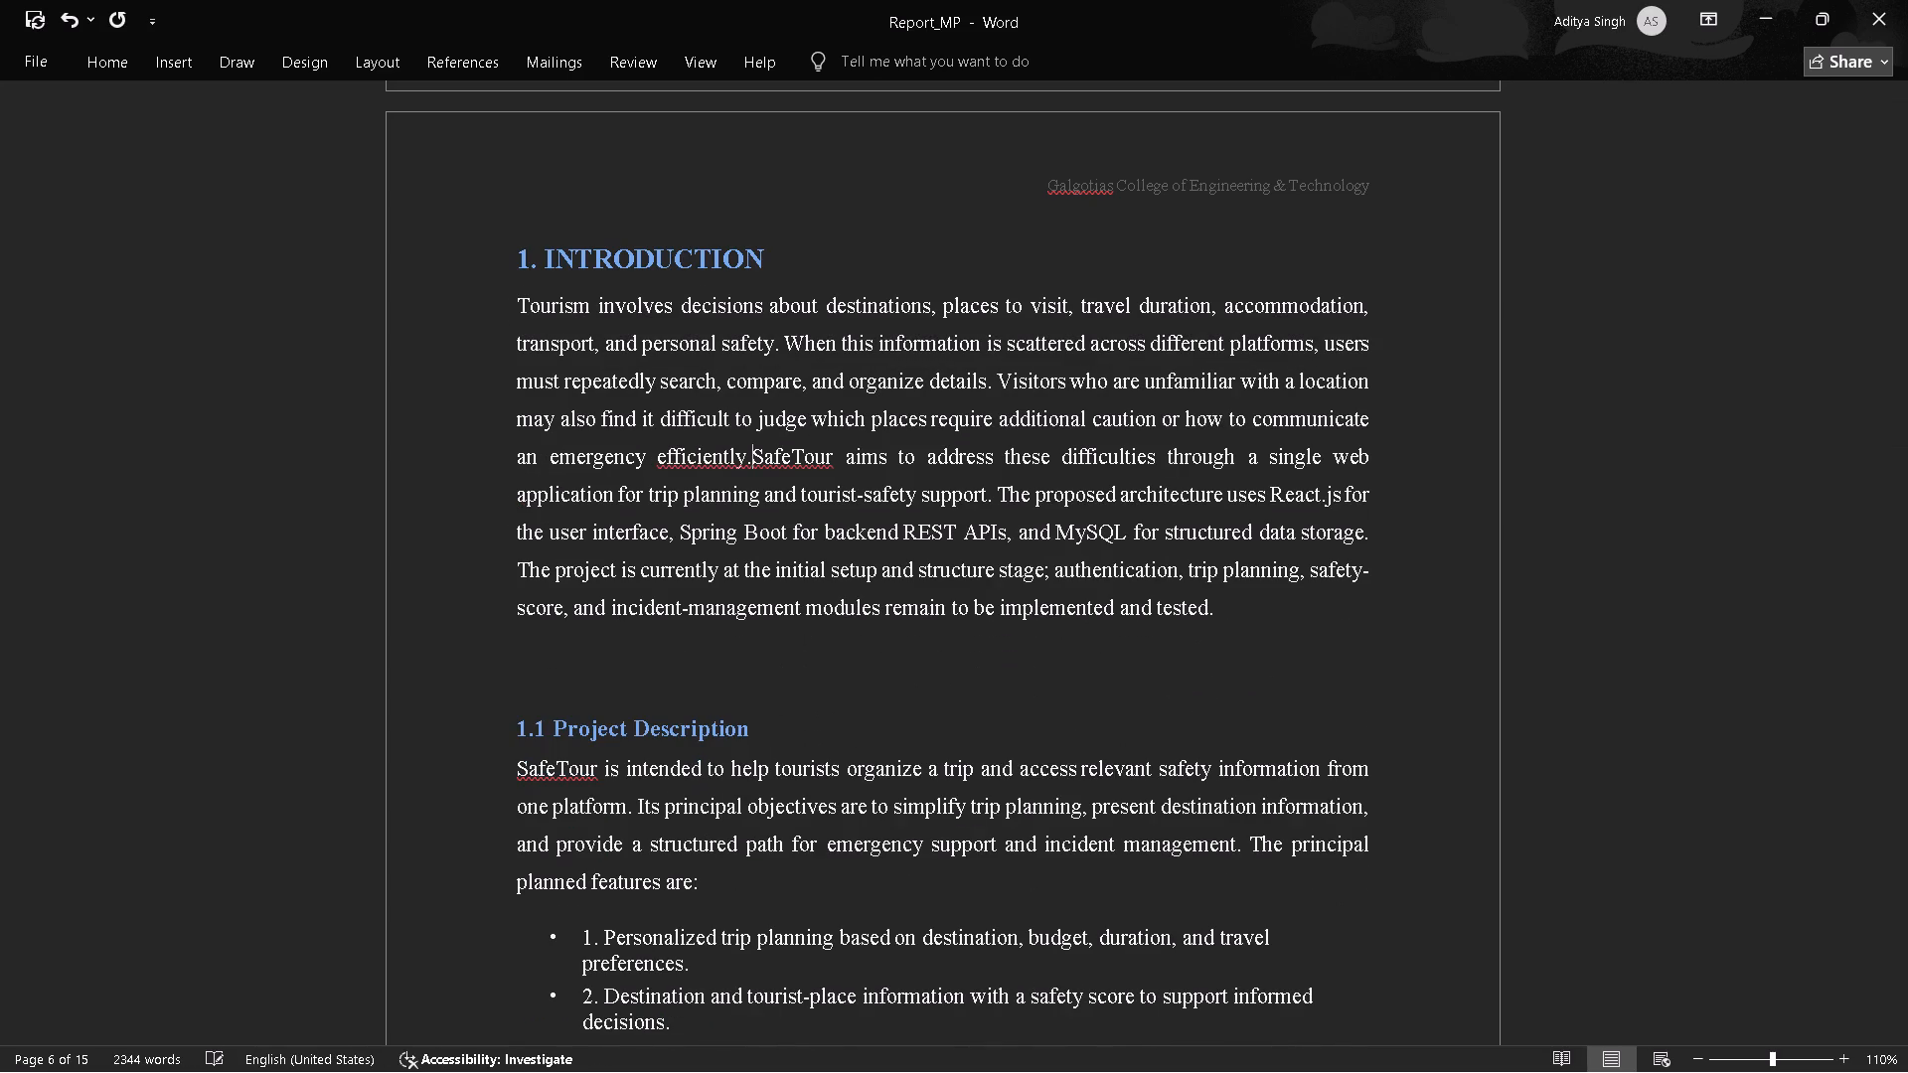
key(Return)
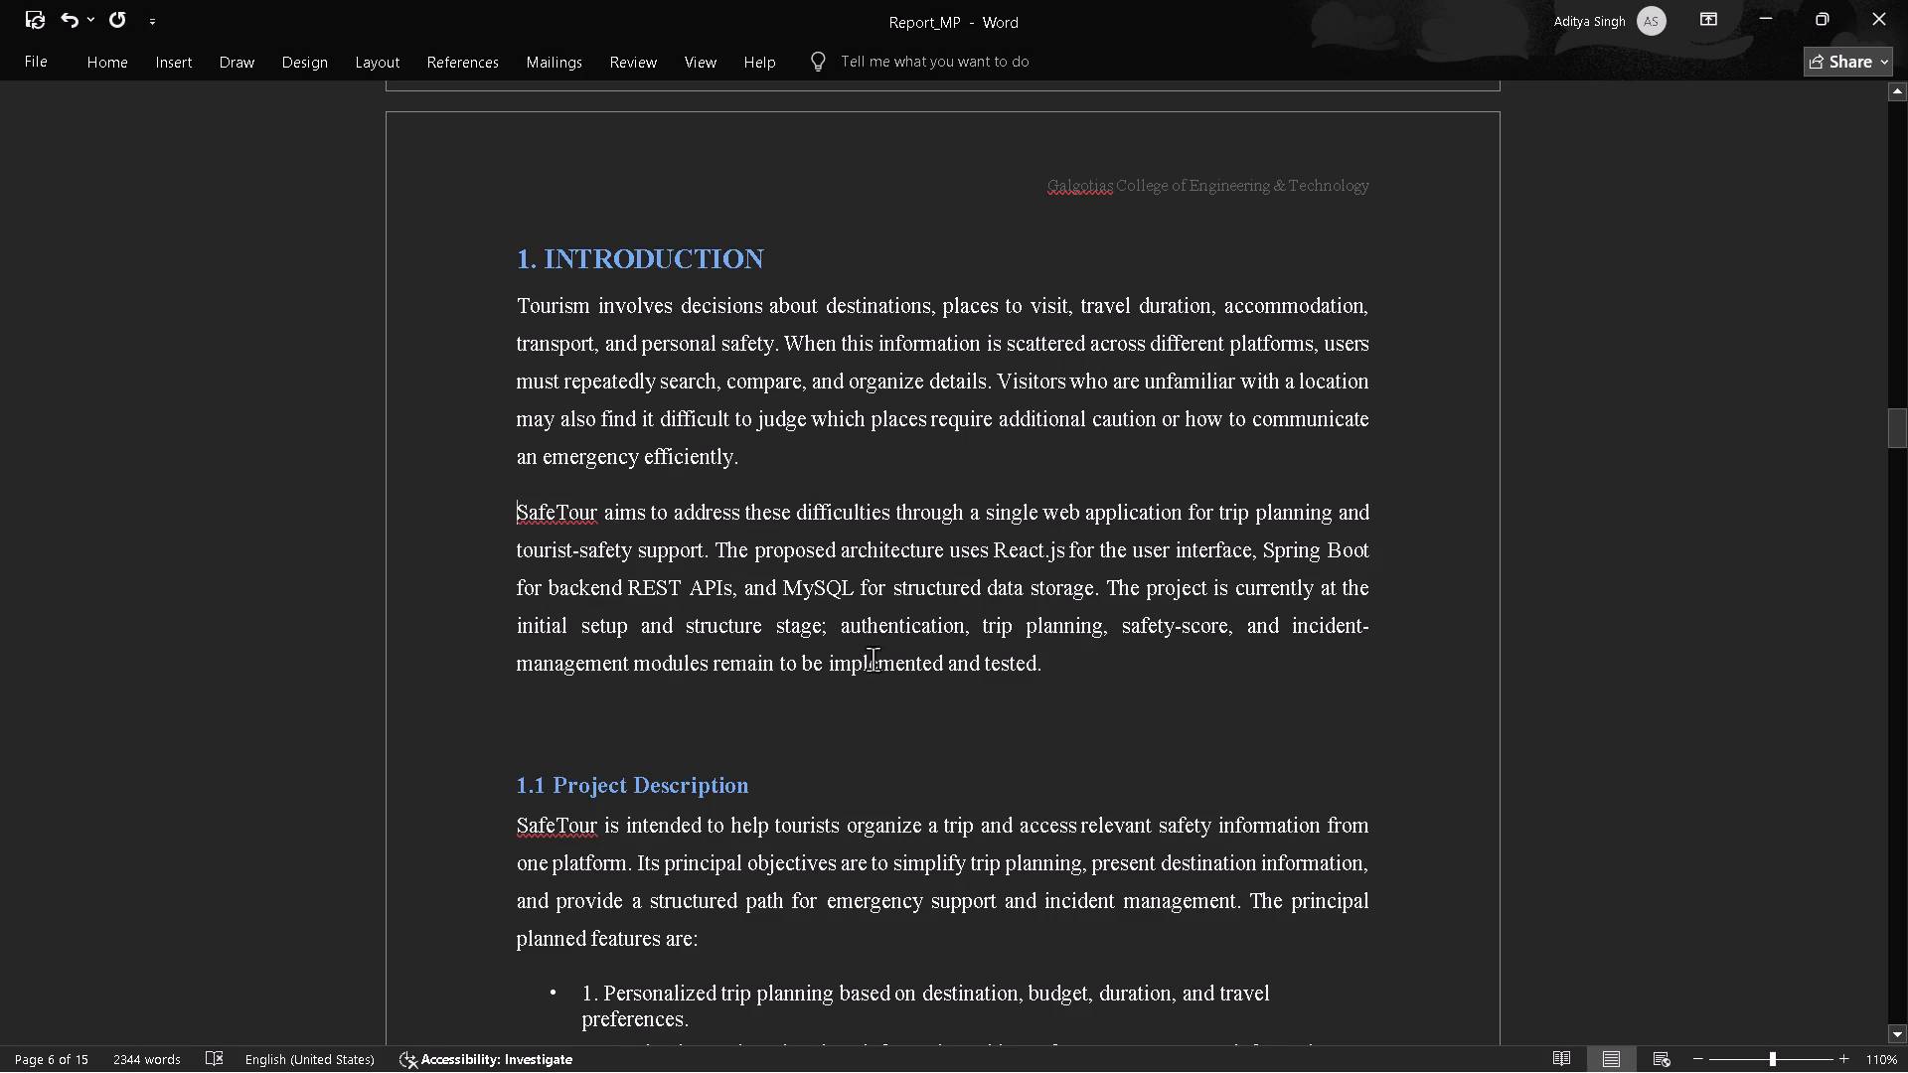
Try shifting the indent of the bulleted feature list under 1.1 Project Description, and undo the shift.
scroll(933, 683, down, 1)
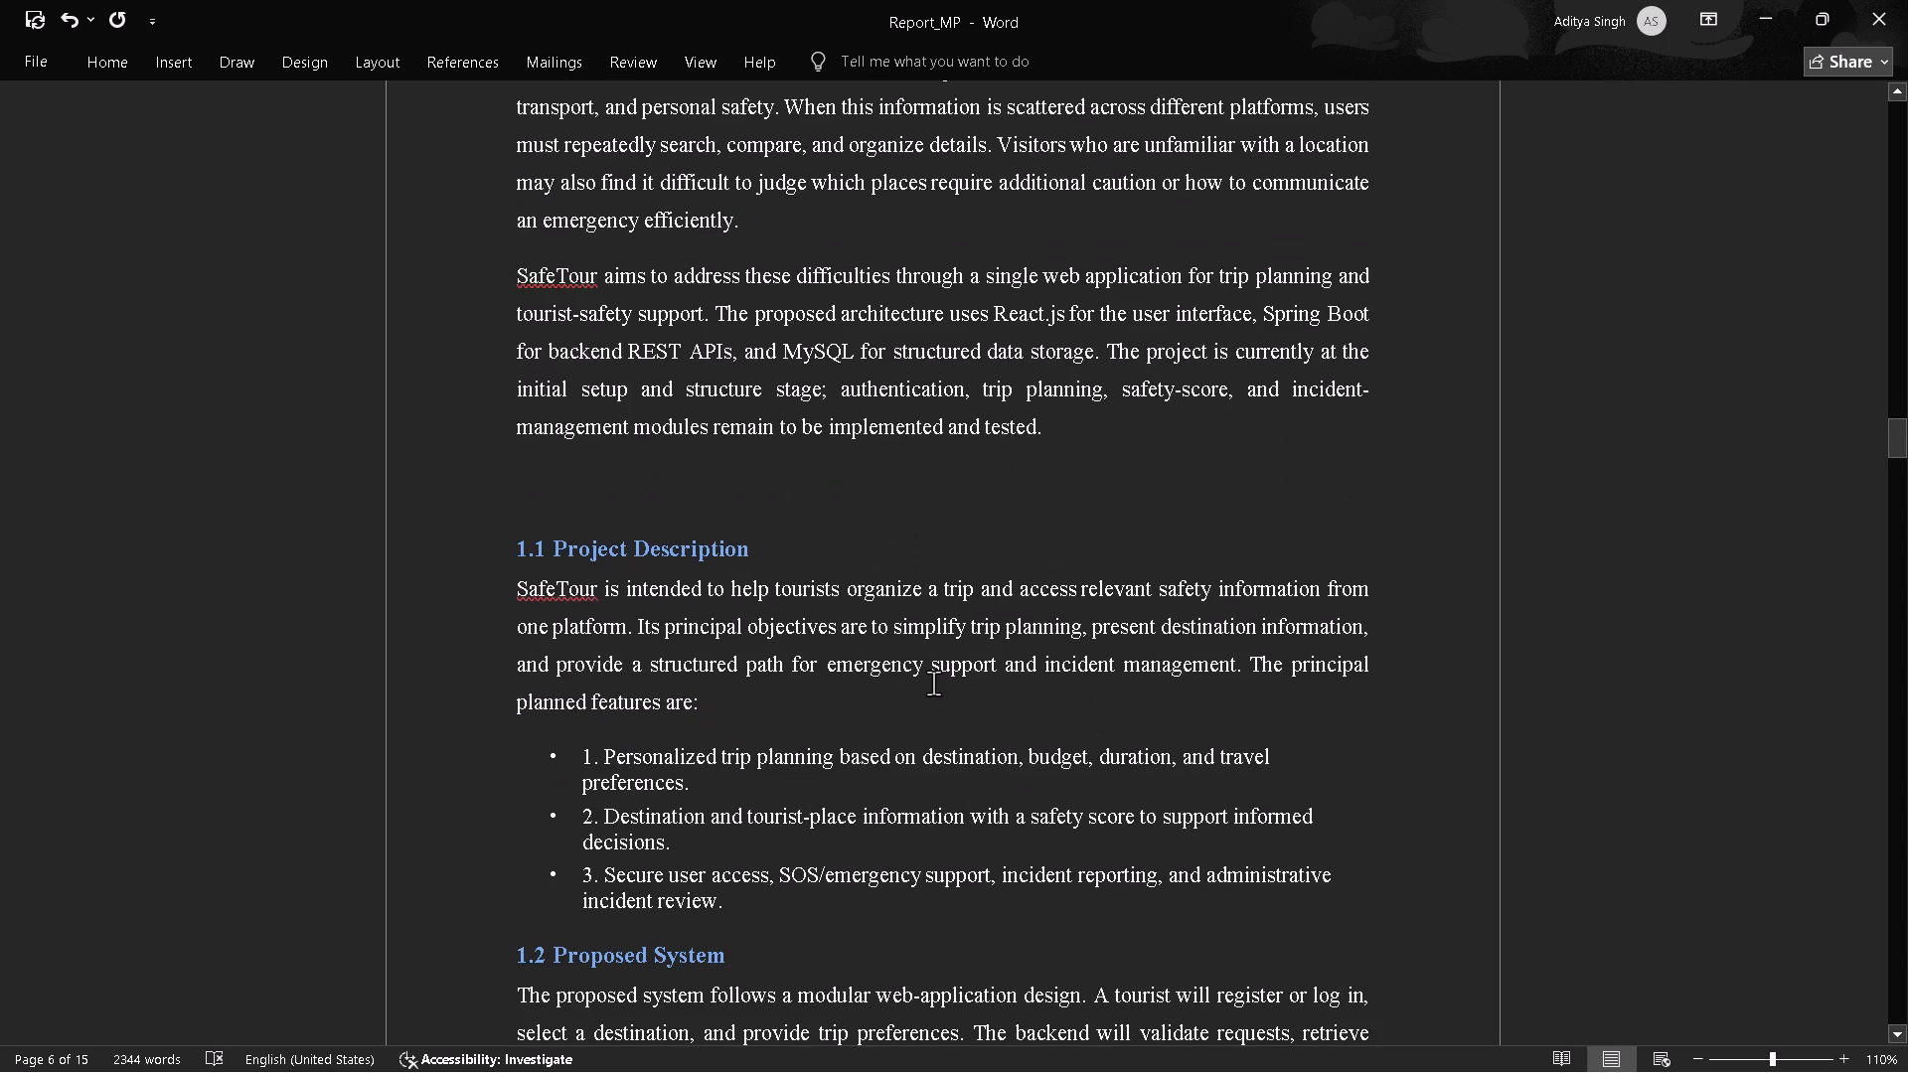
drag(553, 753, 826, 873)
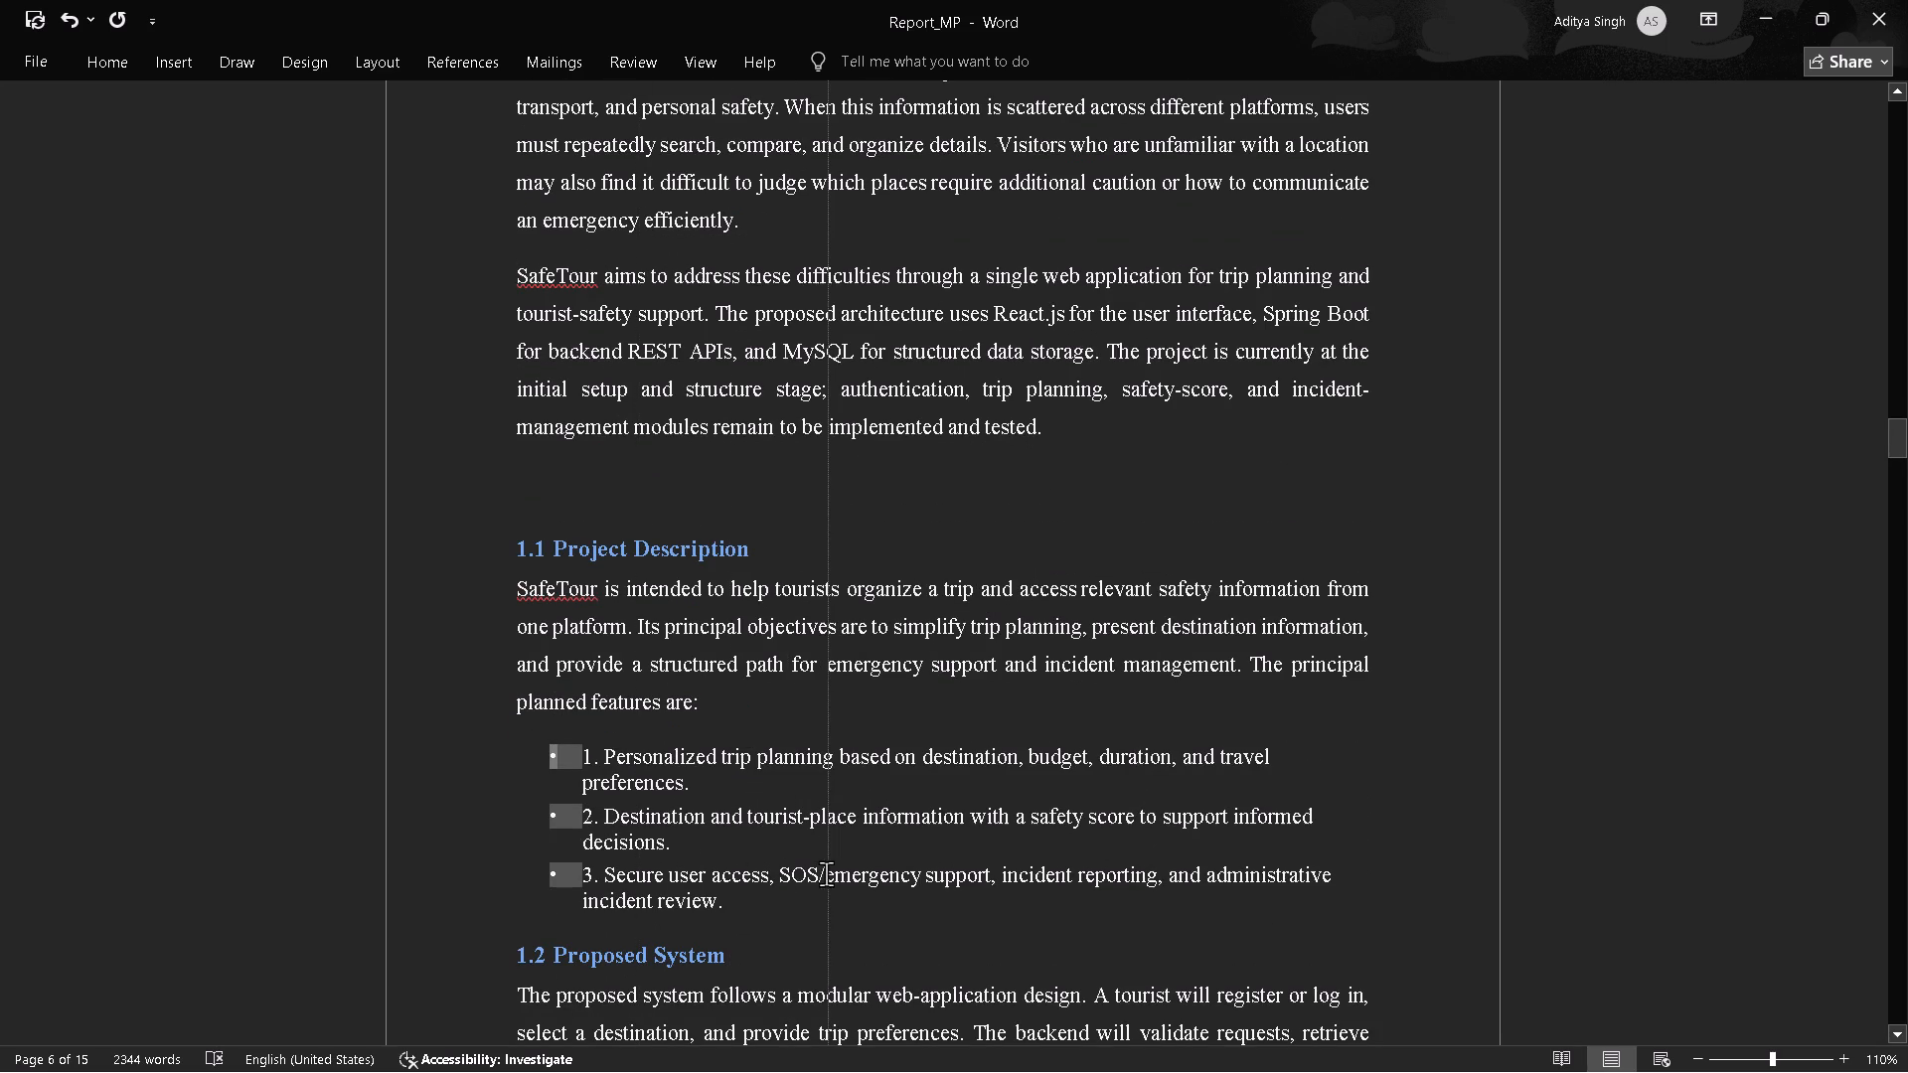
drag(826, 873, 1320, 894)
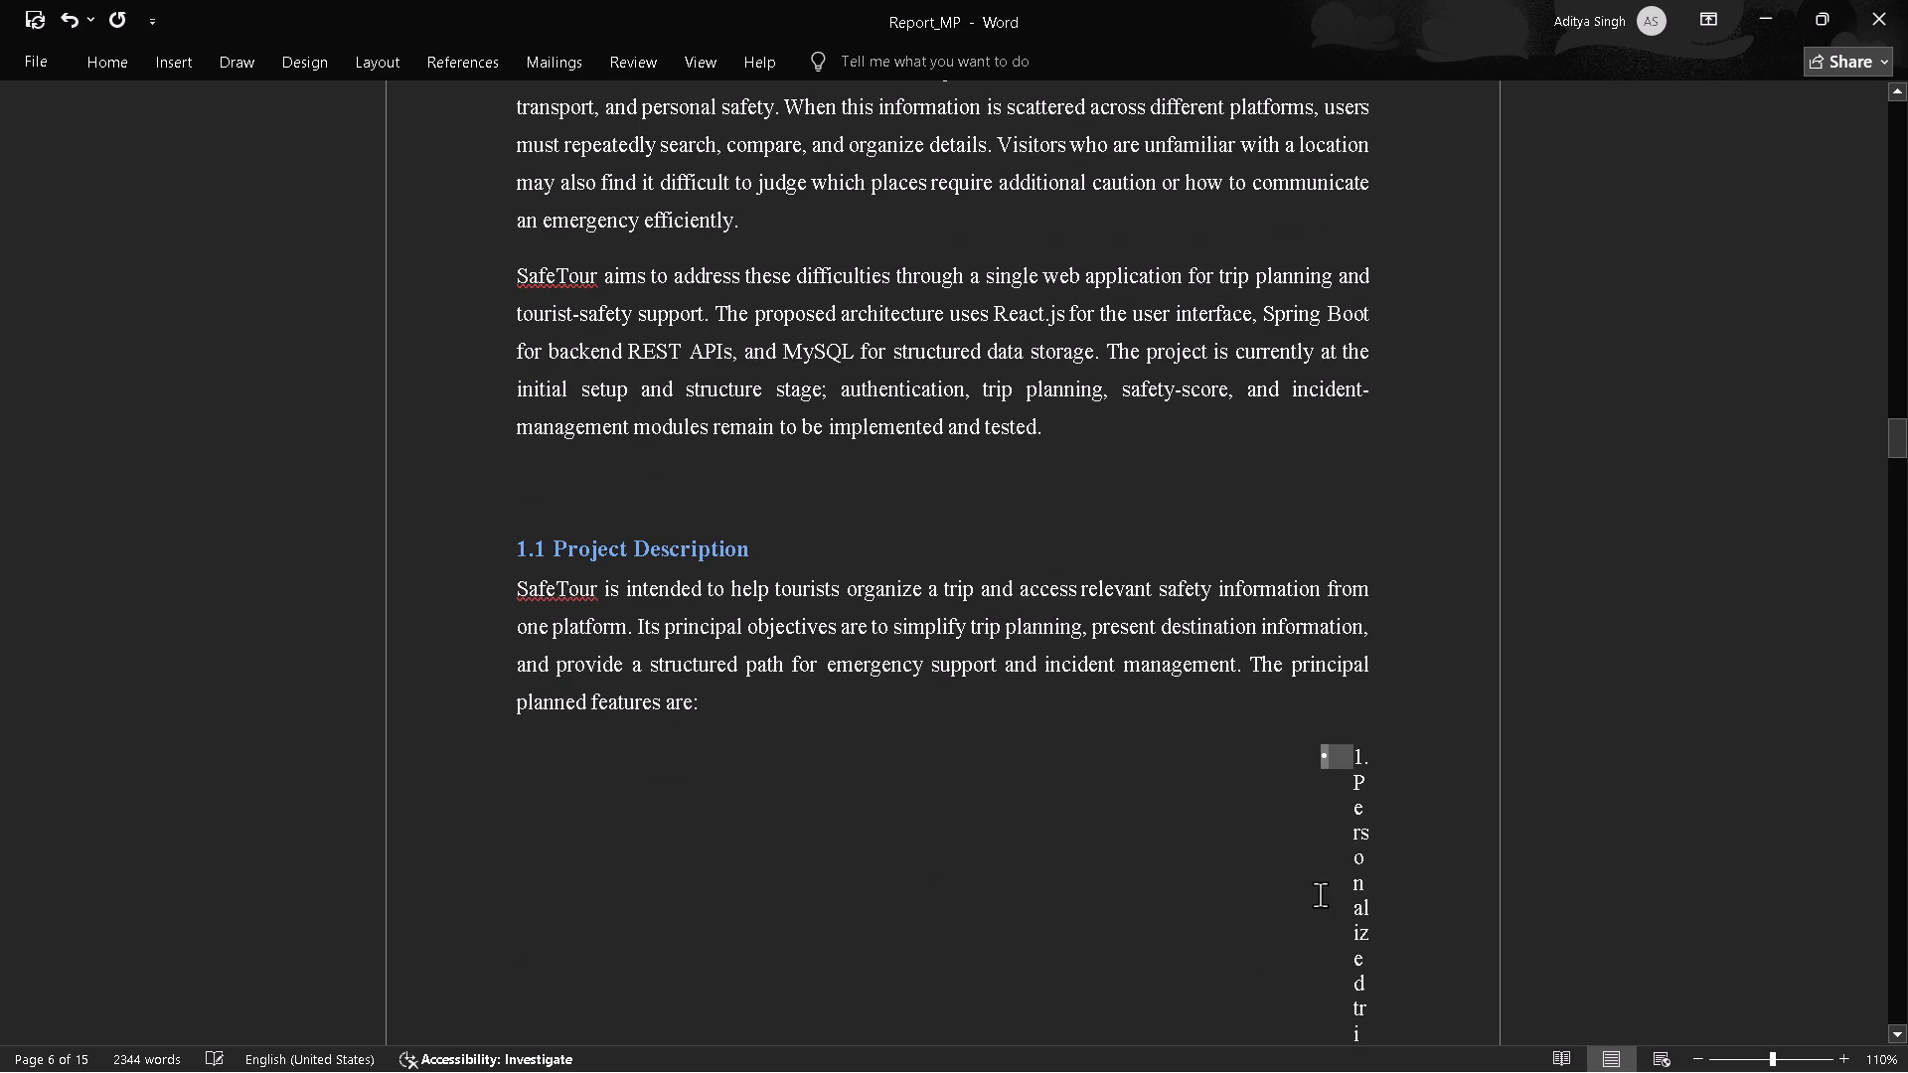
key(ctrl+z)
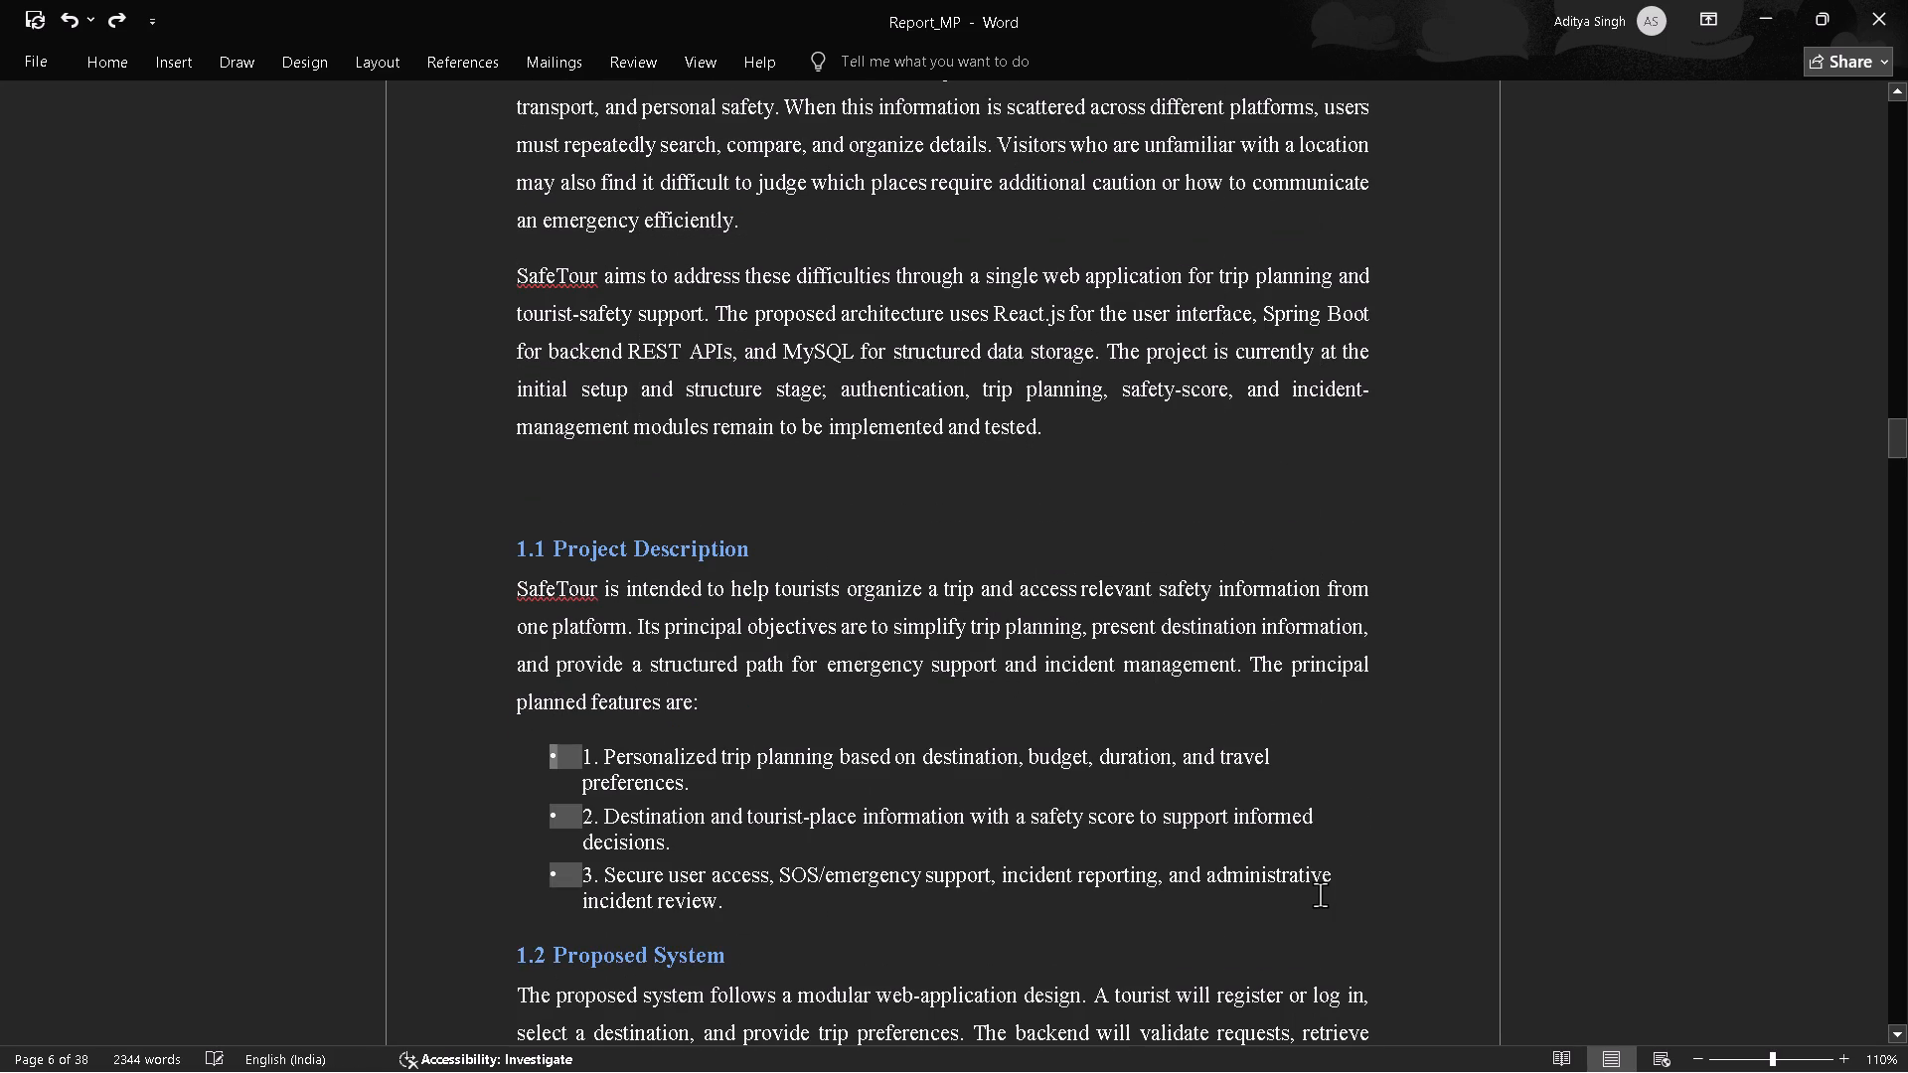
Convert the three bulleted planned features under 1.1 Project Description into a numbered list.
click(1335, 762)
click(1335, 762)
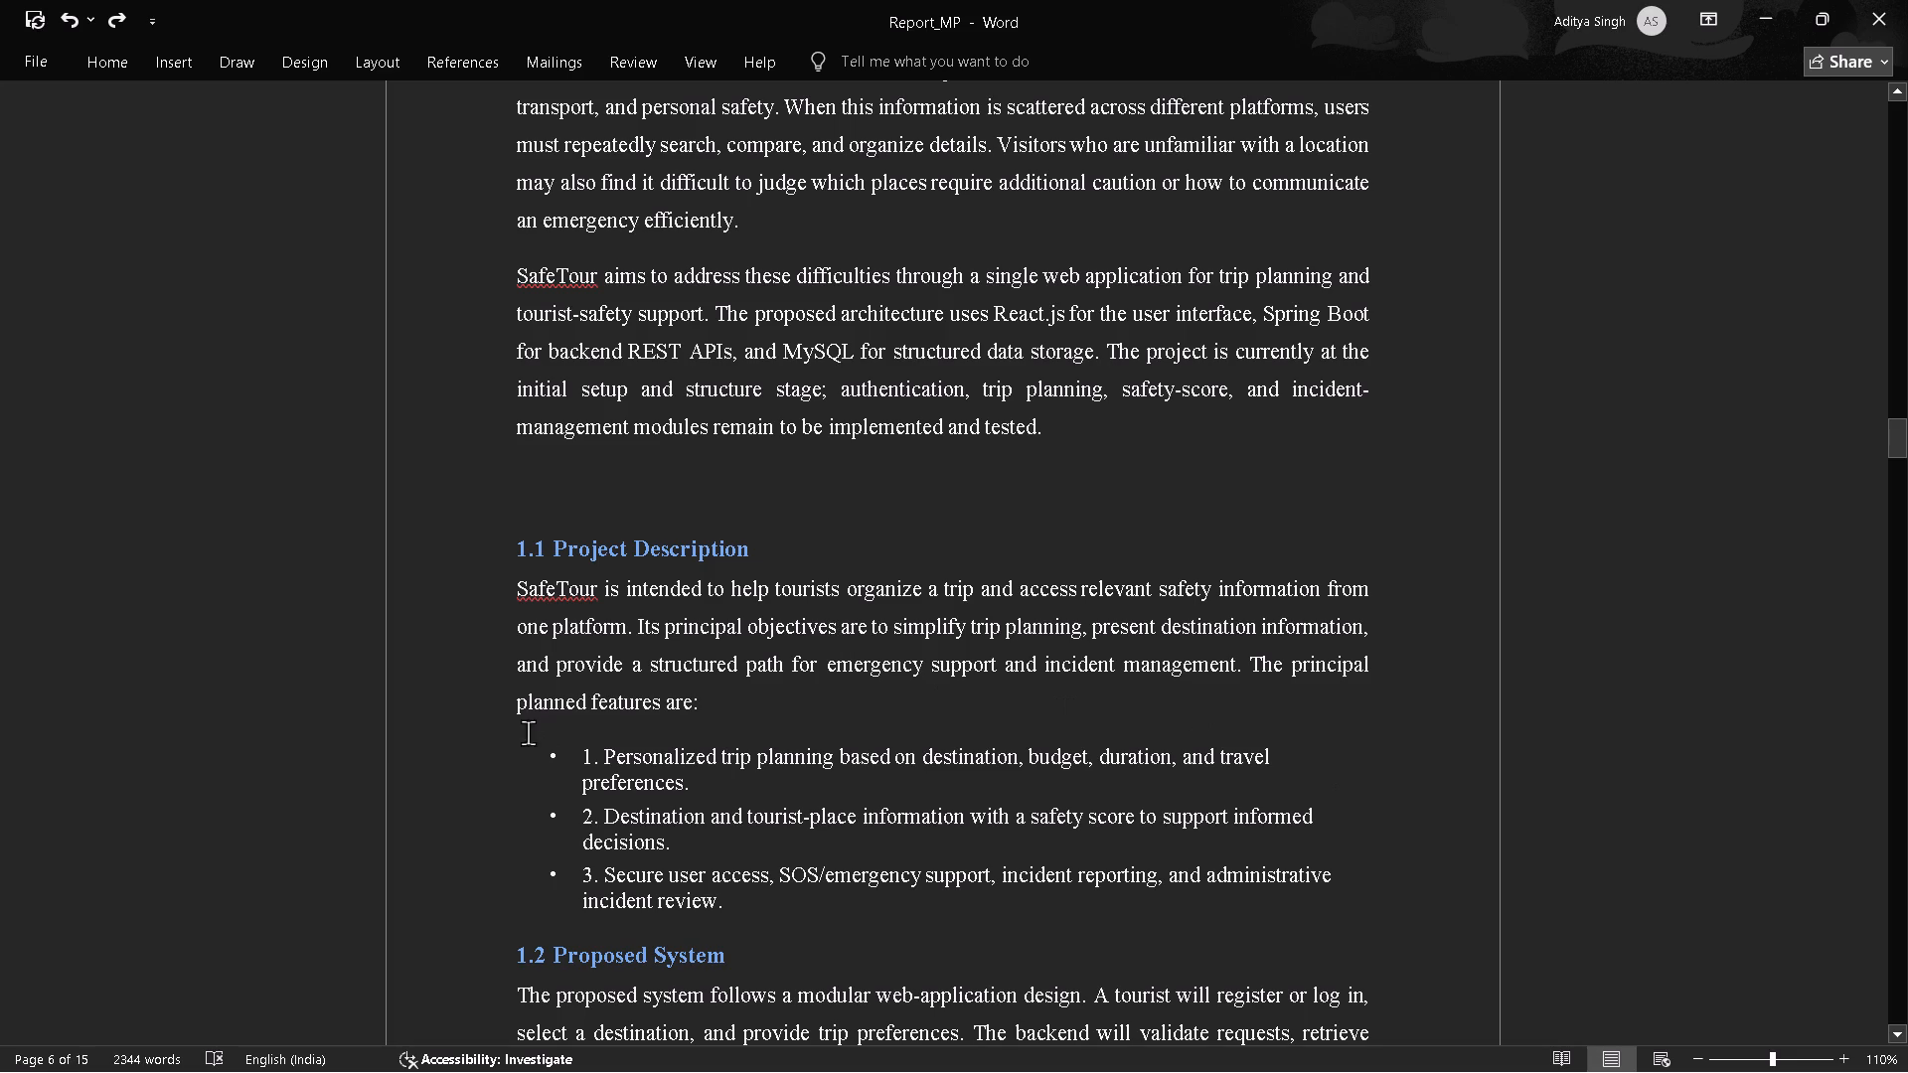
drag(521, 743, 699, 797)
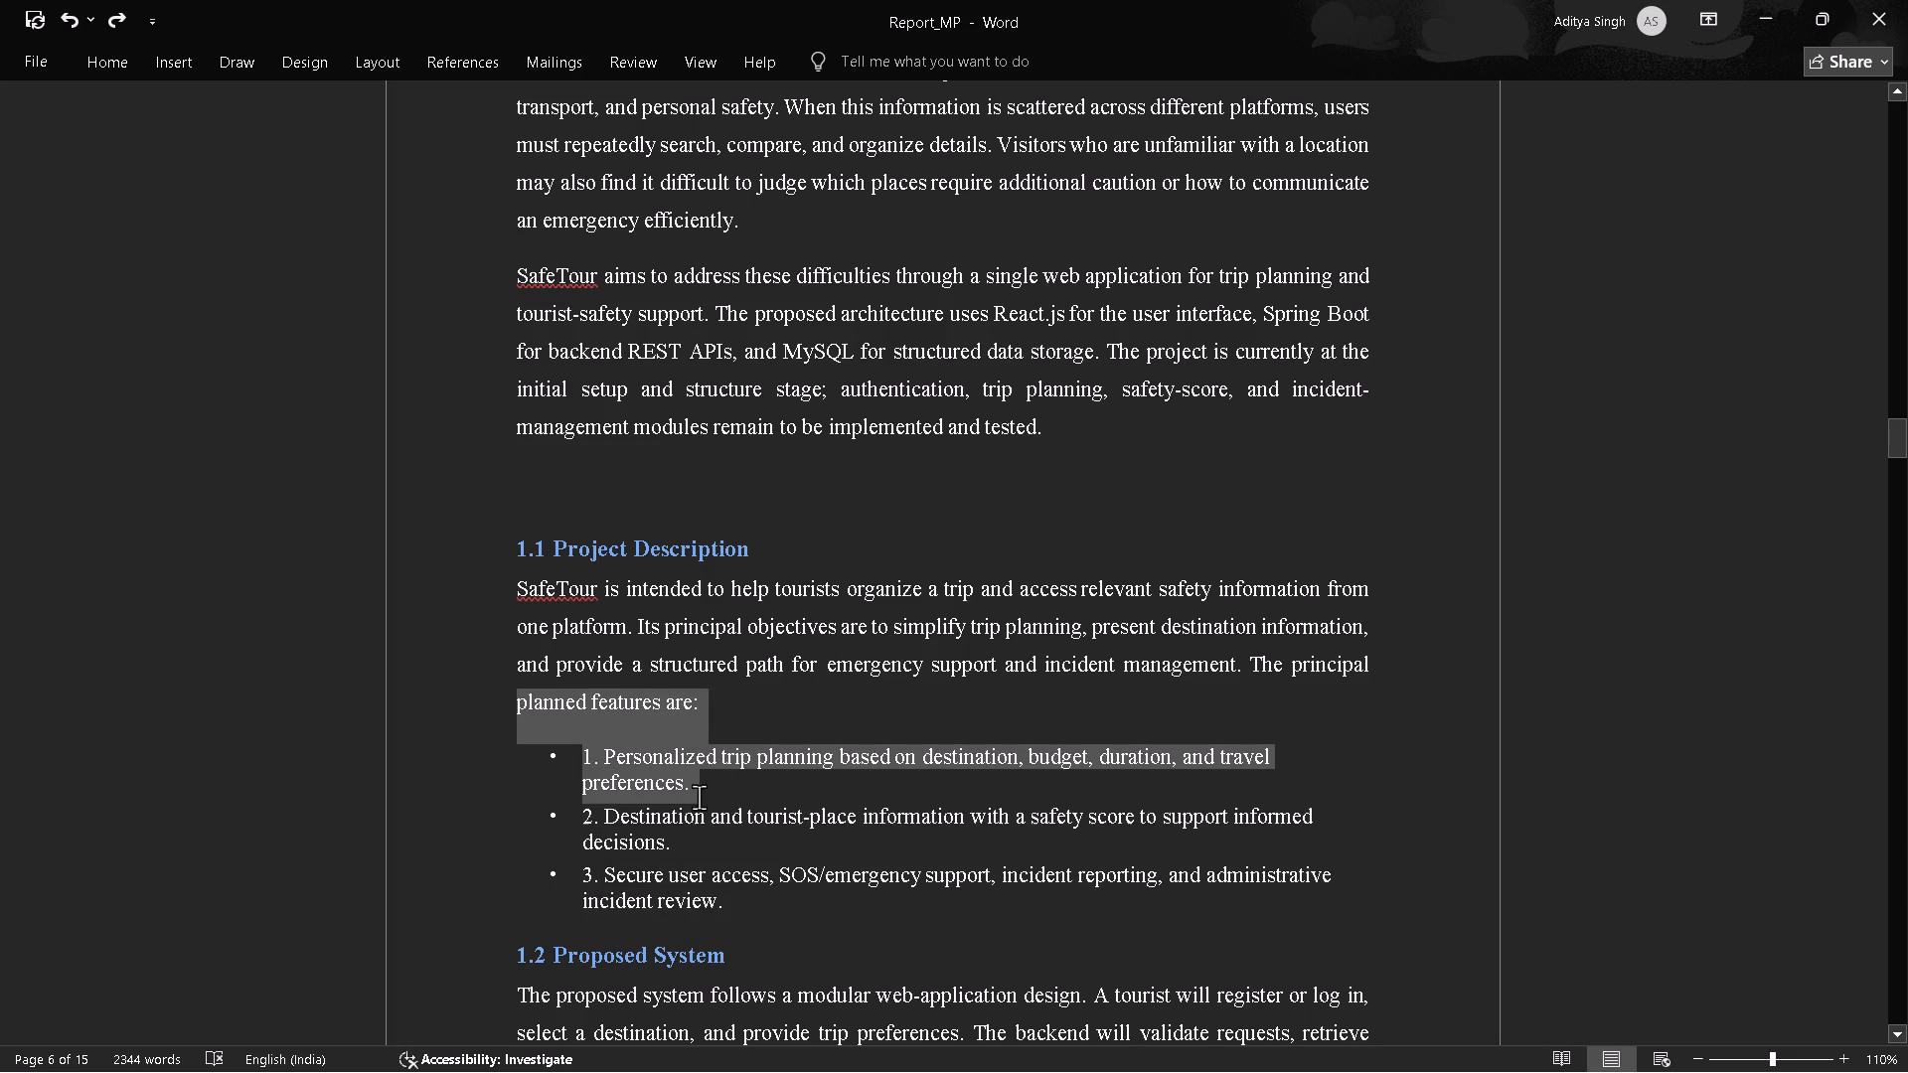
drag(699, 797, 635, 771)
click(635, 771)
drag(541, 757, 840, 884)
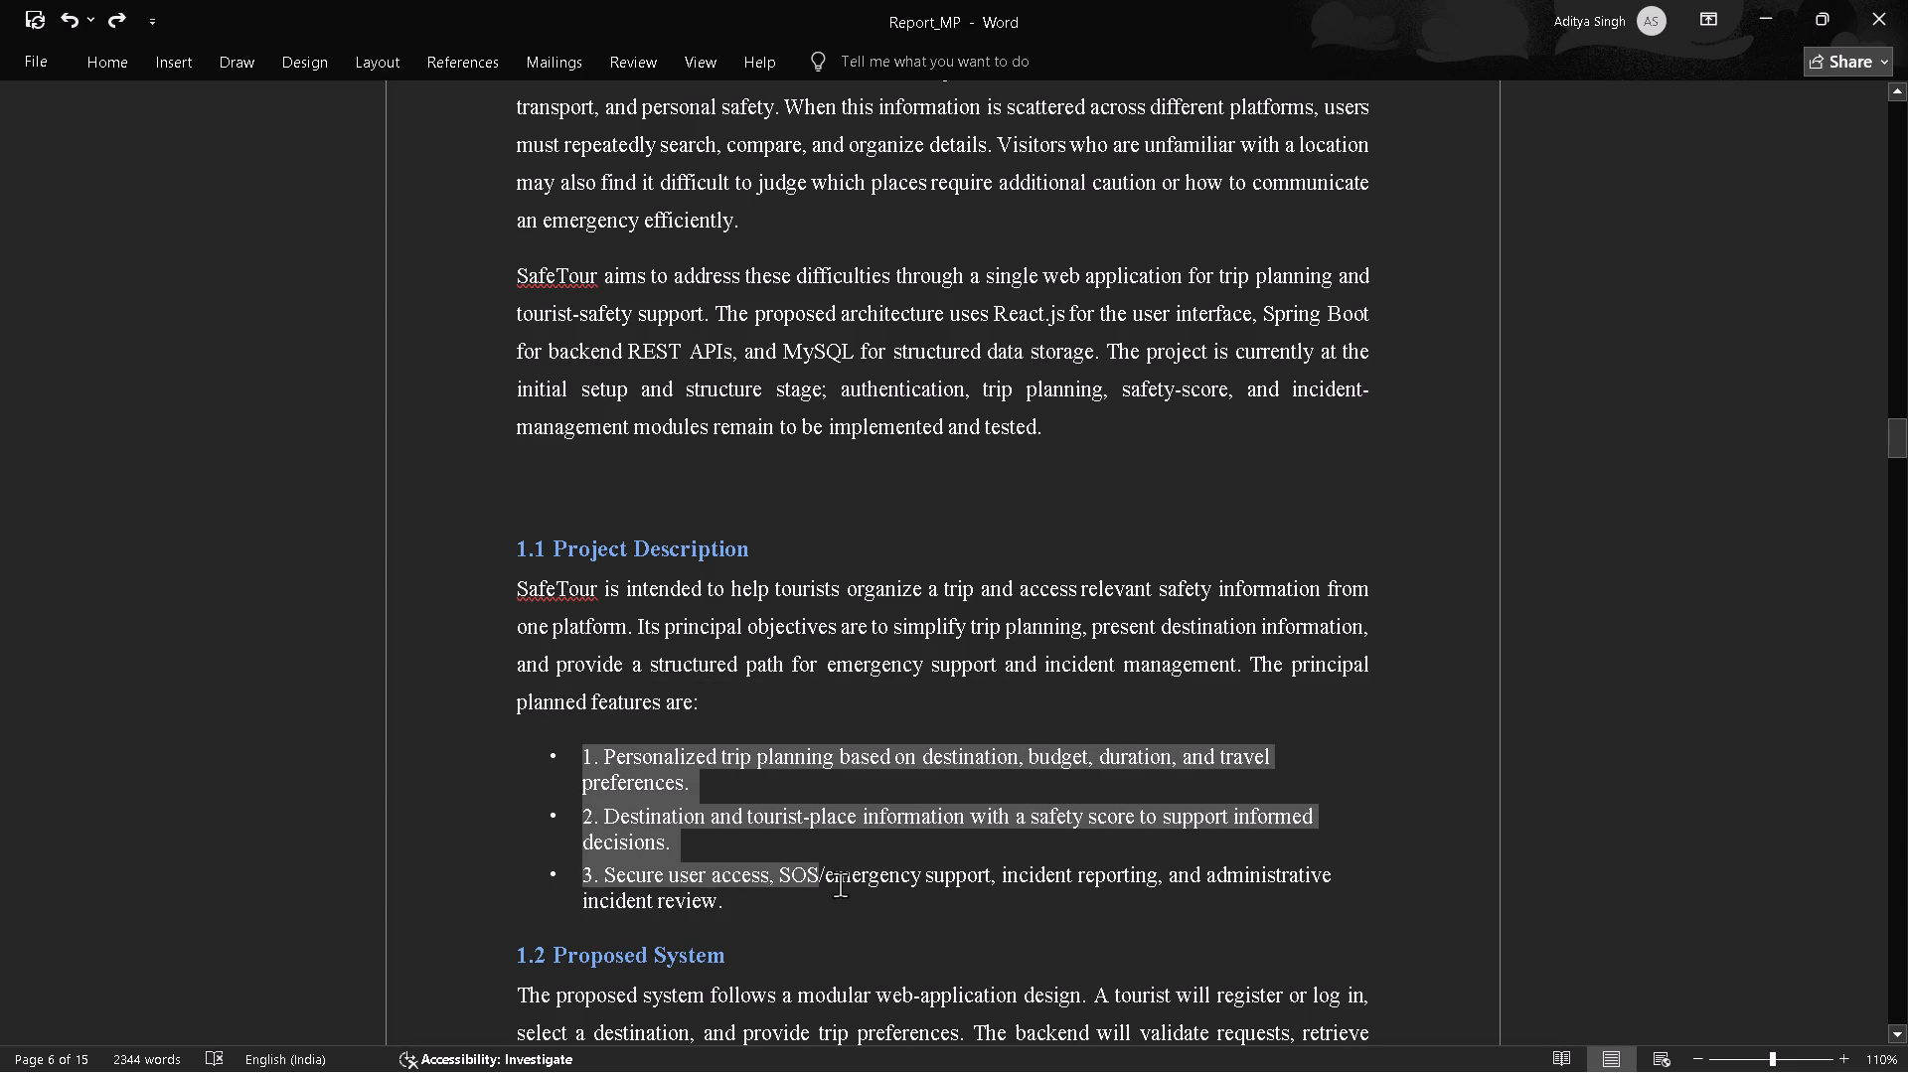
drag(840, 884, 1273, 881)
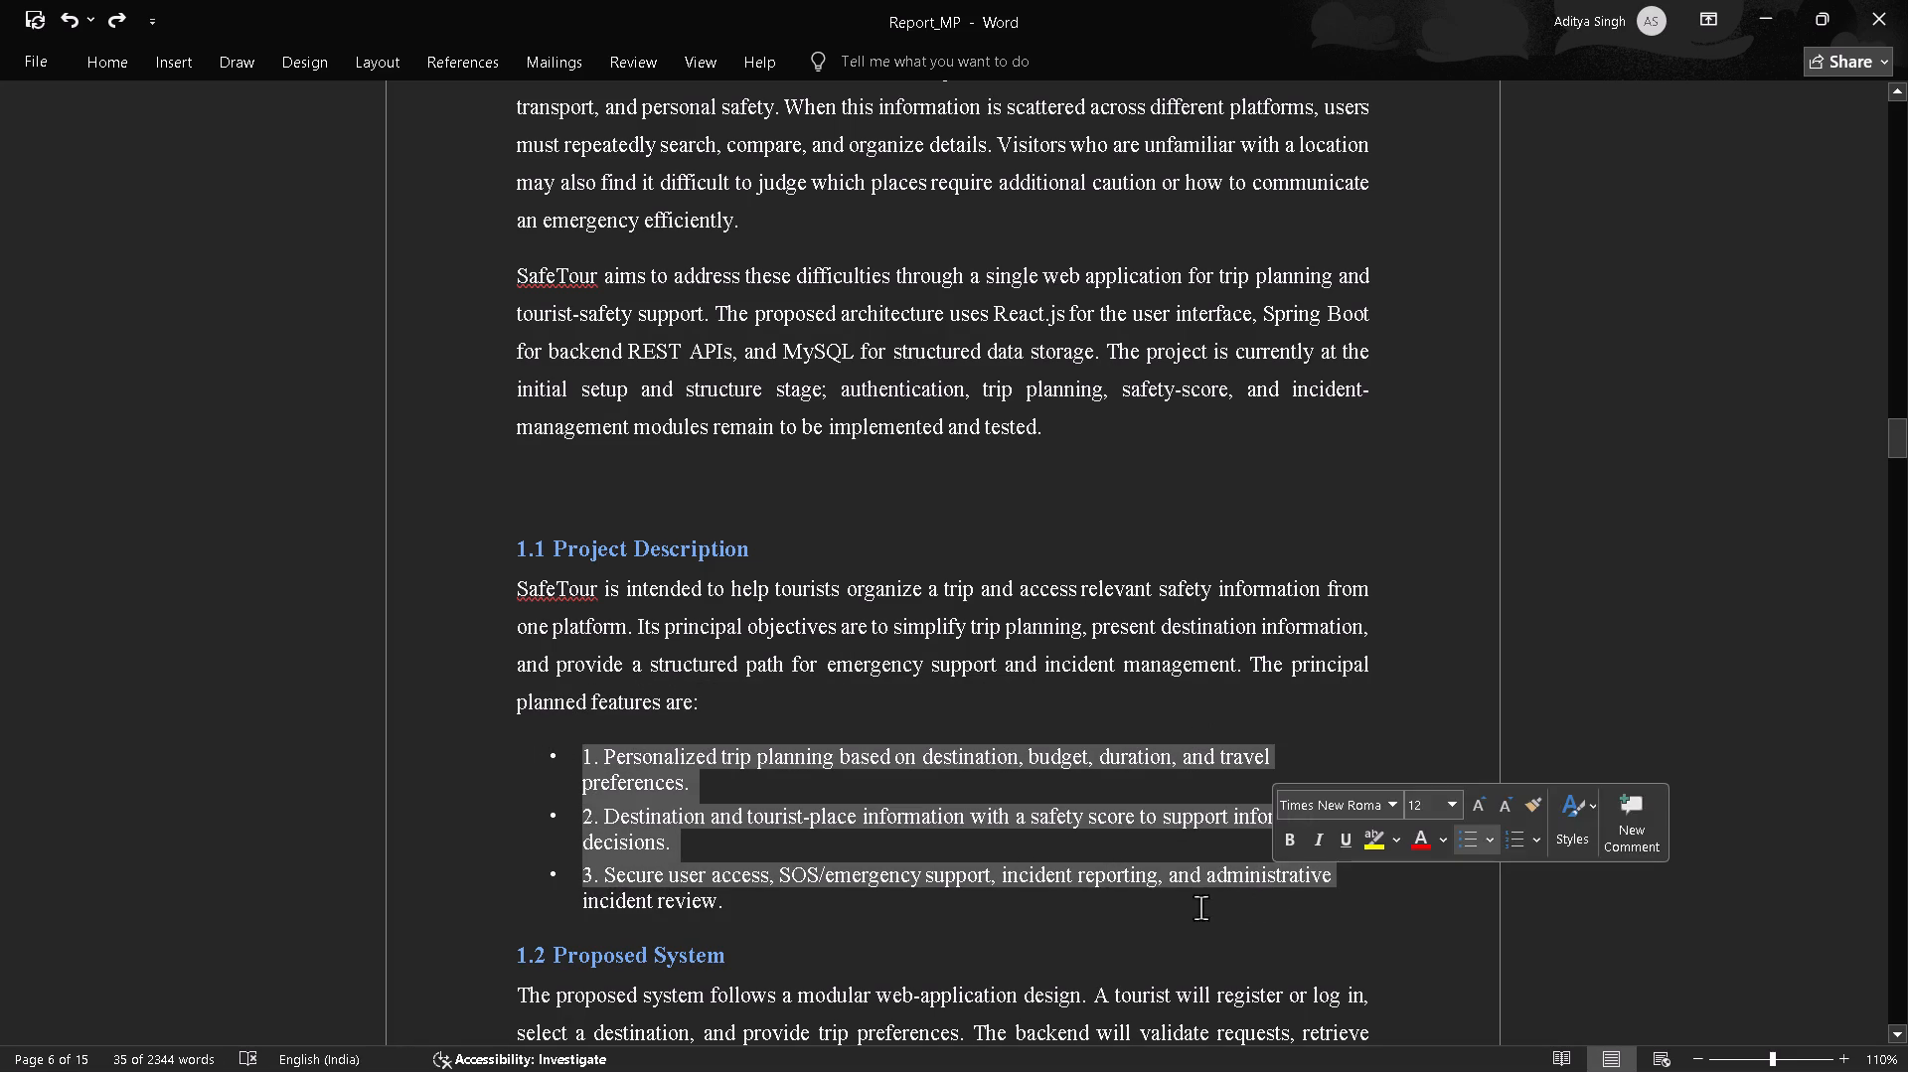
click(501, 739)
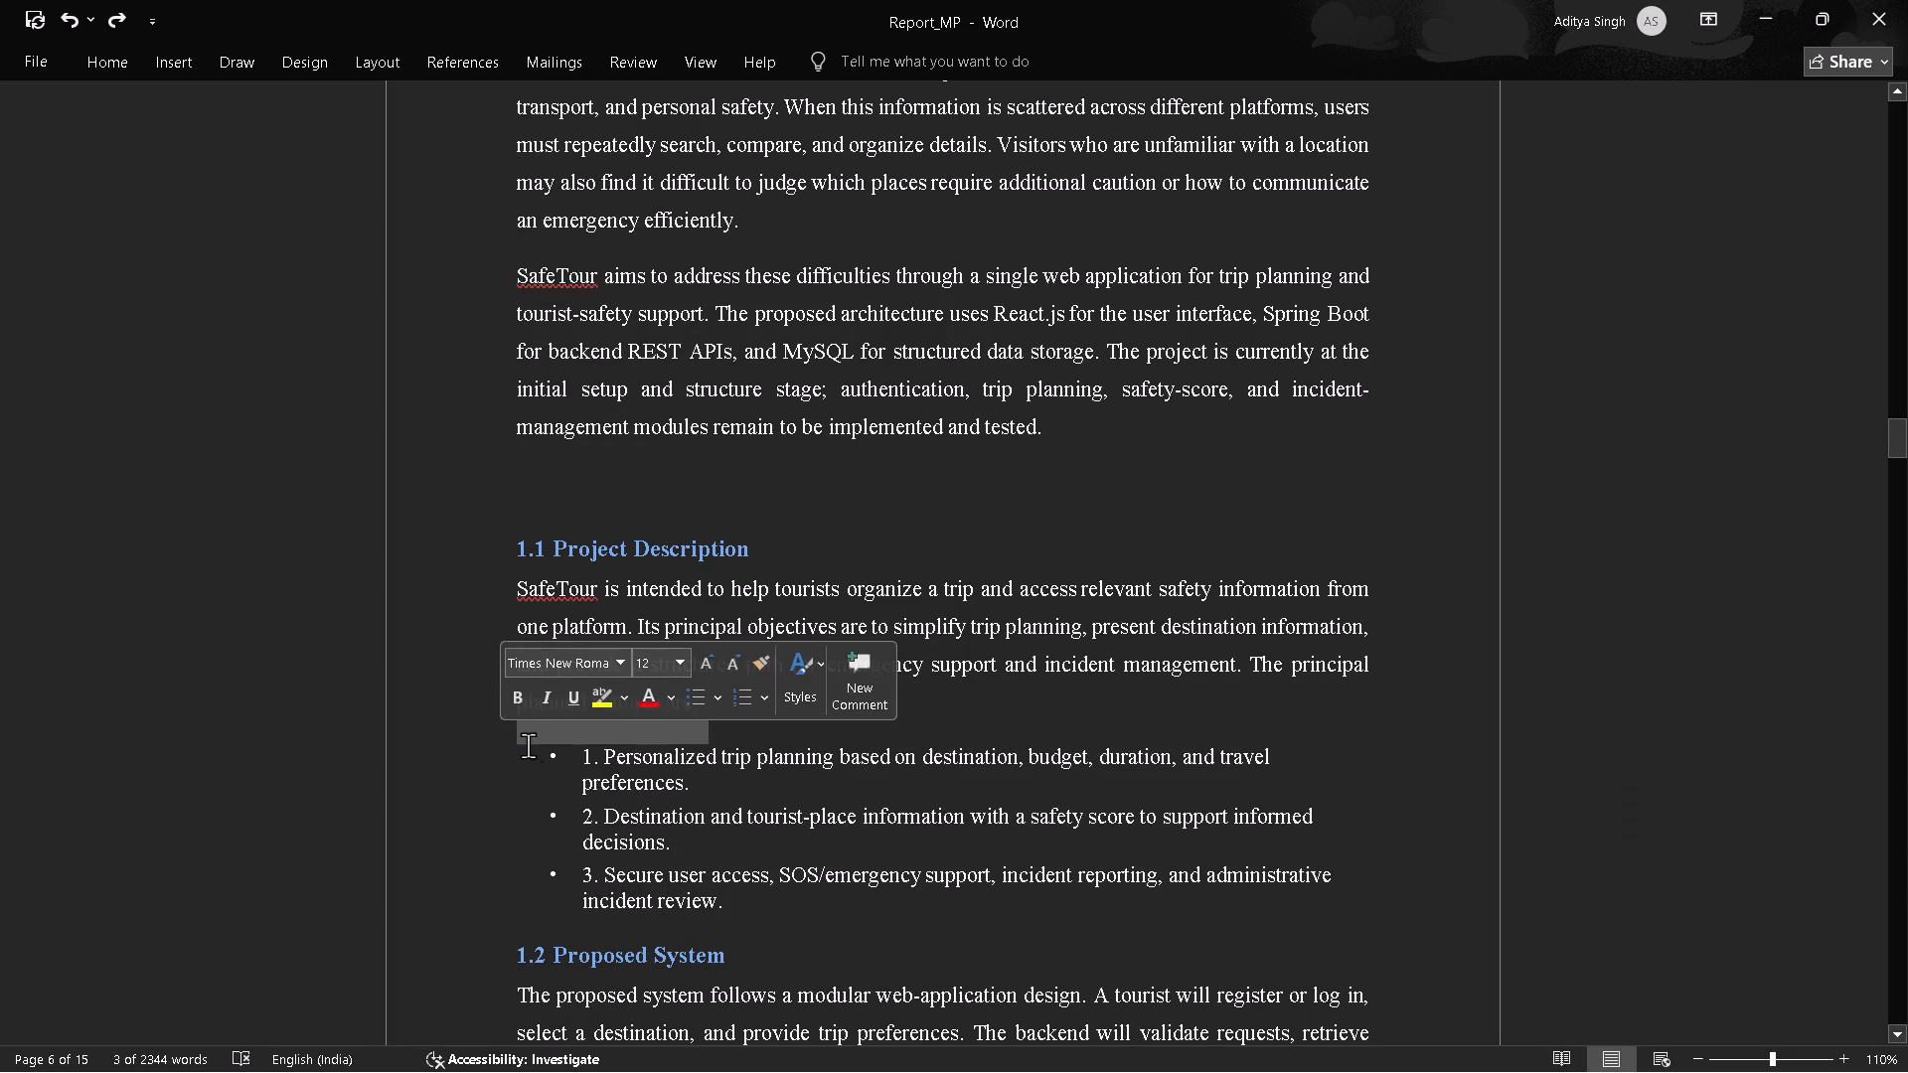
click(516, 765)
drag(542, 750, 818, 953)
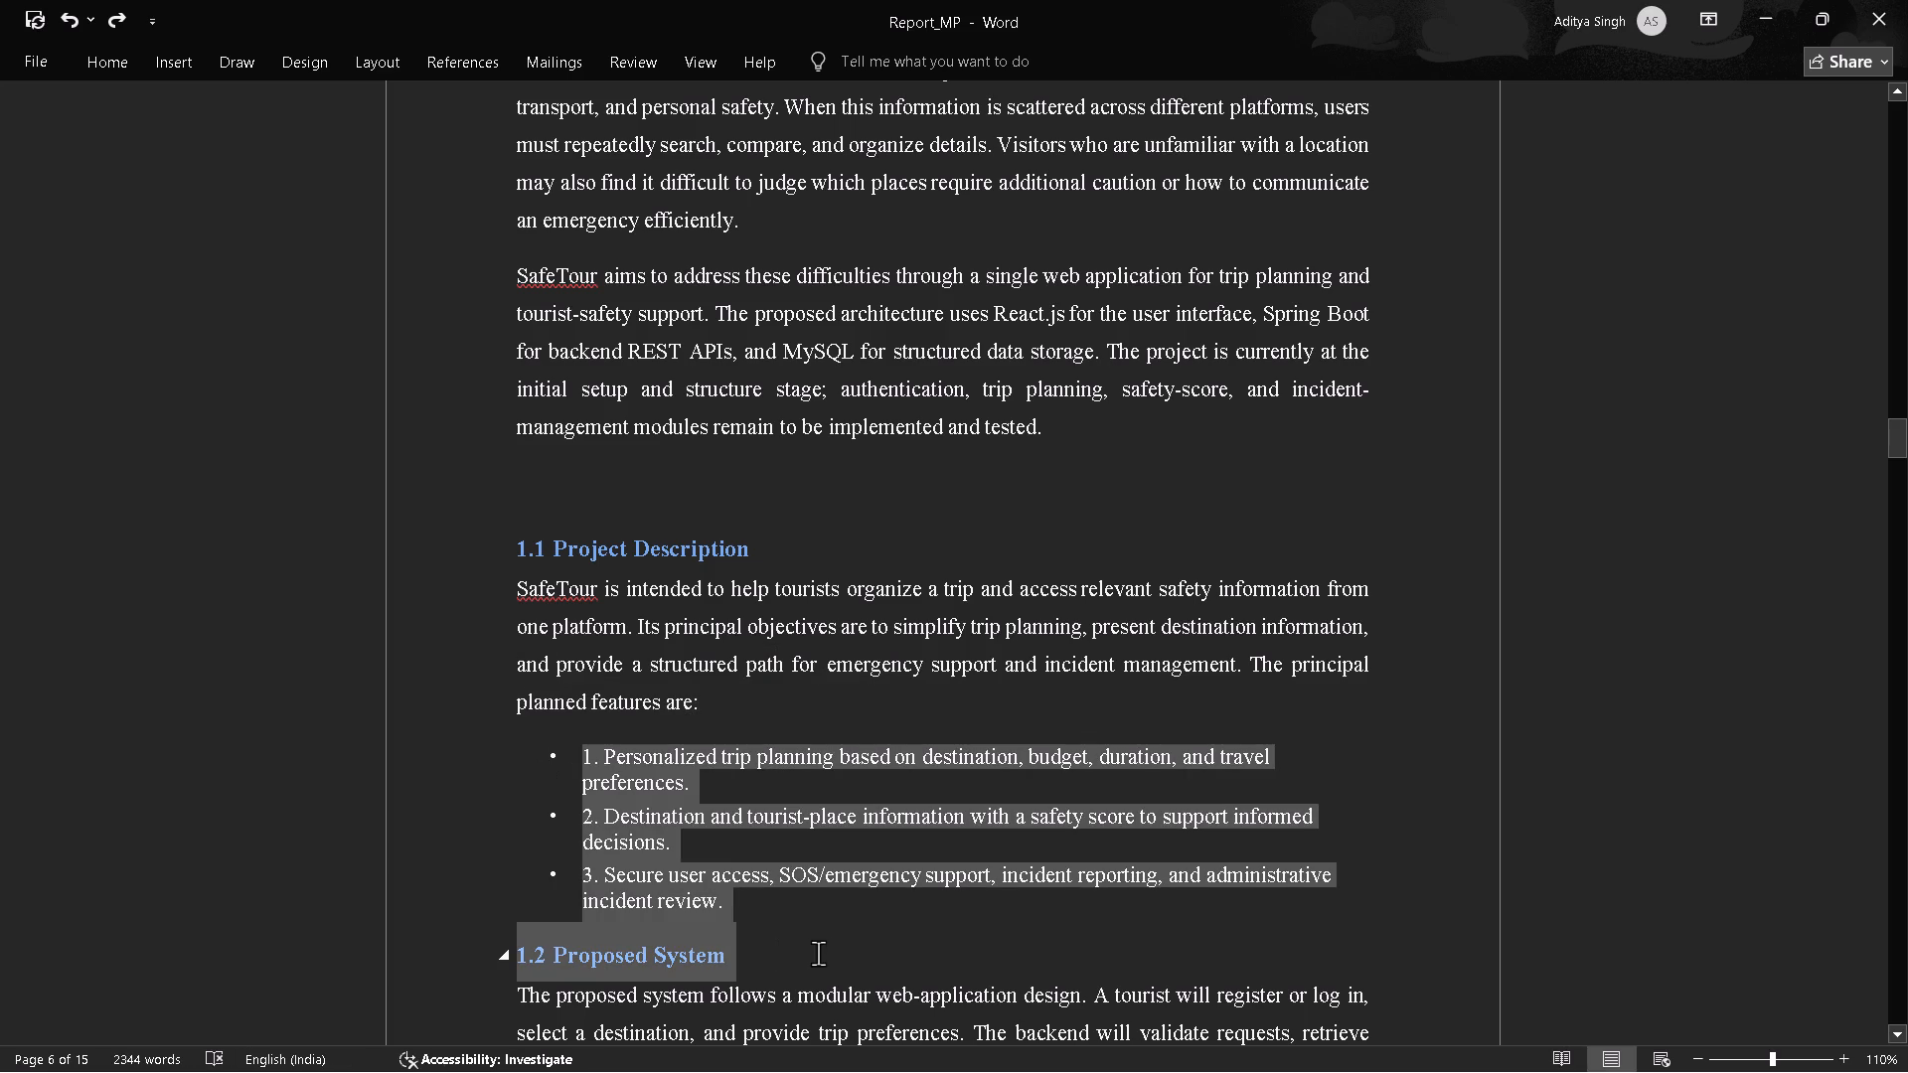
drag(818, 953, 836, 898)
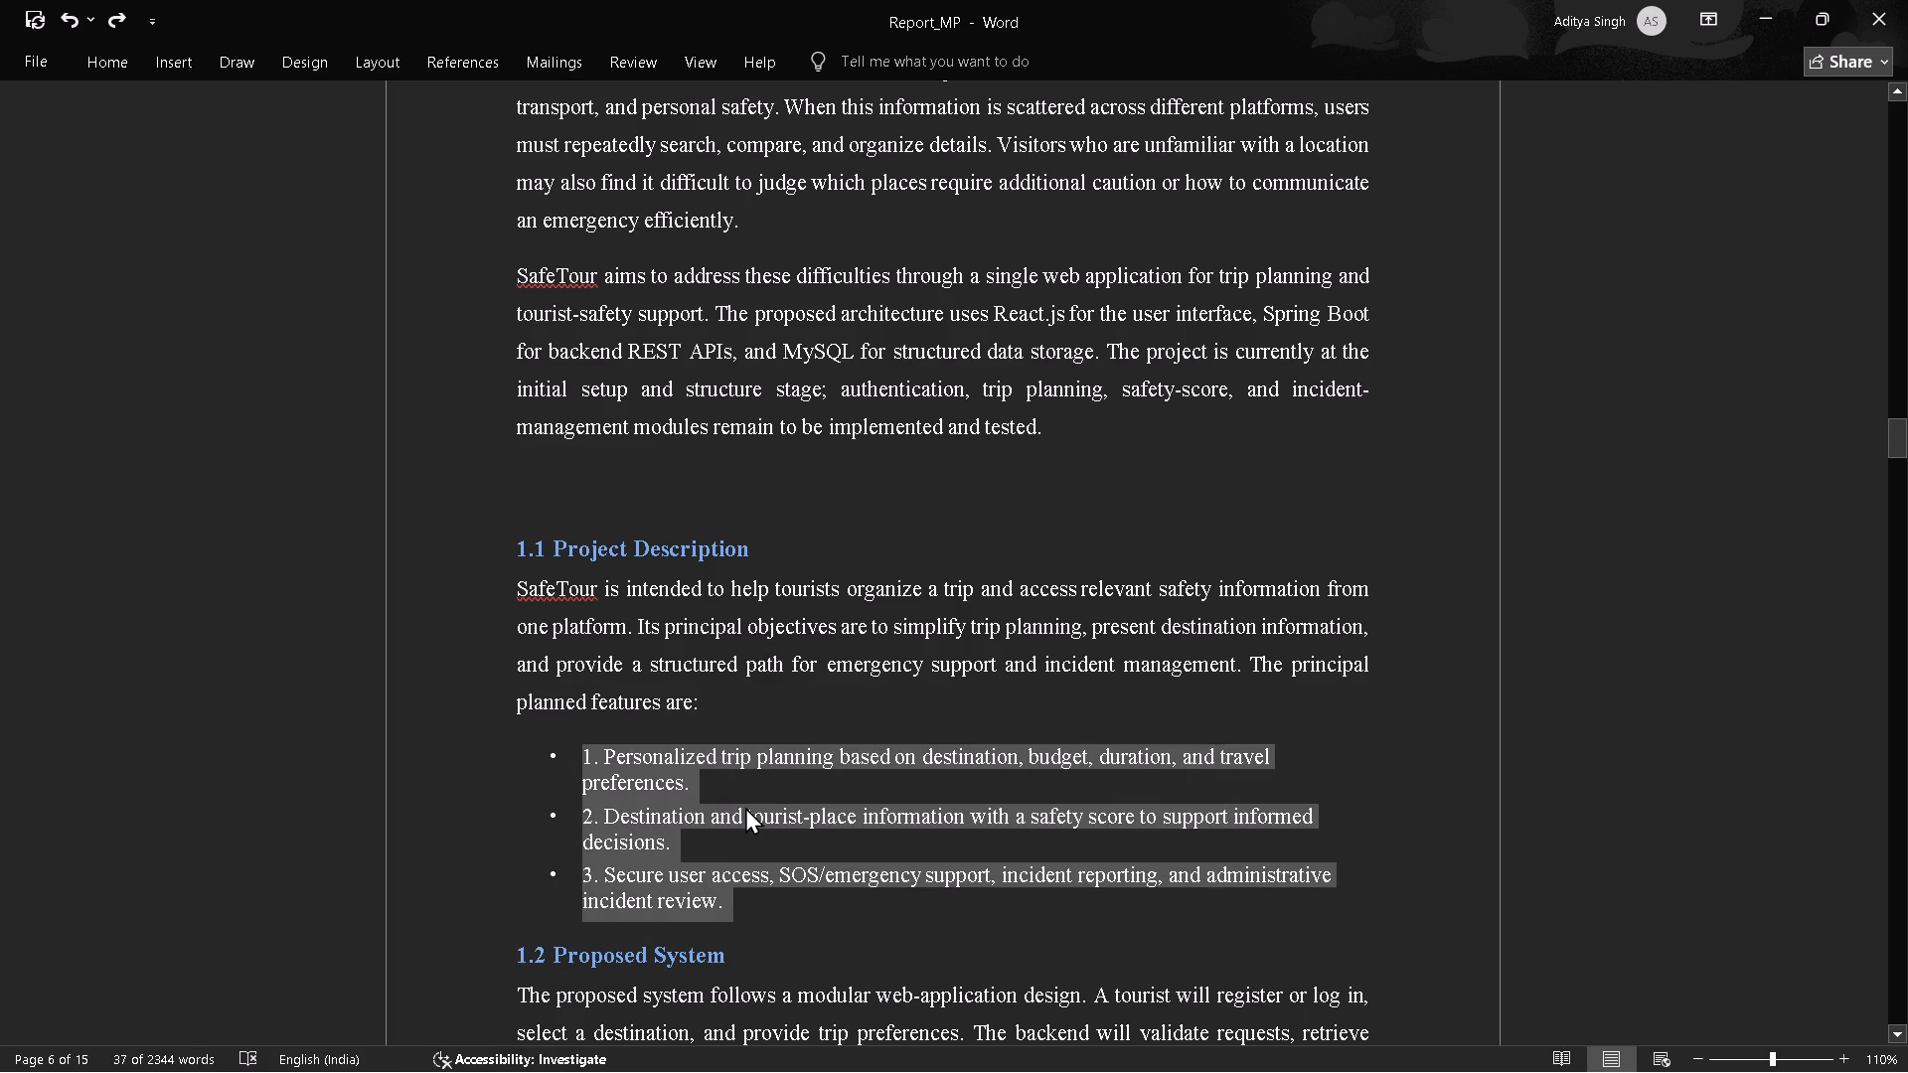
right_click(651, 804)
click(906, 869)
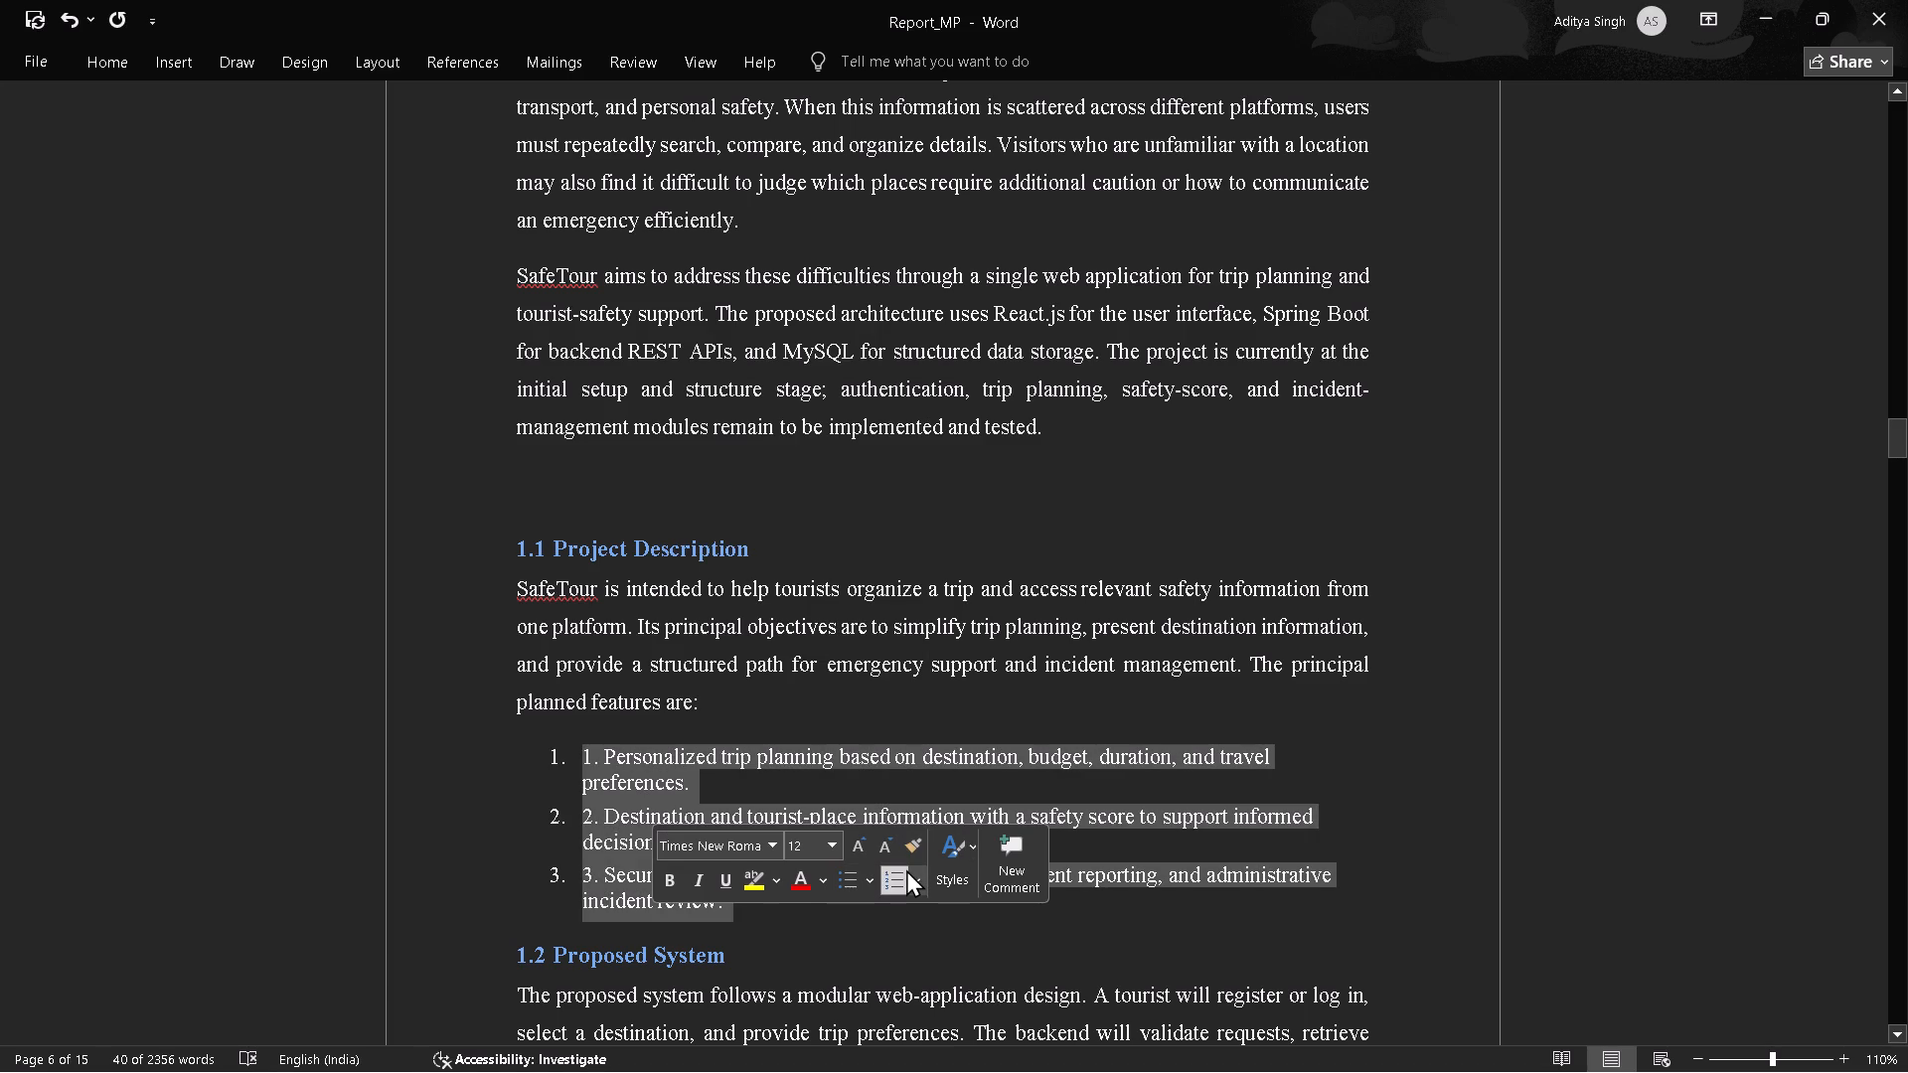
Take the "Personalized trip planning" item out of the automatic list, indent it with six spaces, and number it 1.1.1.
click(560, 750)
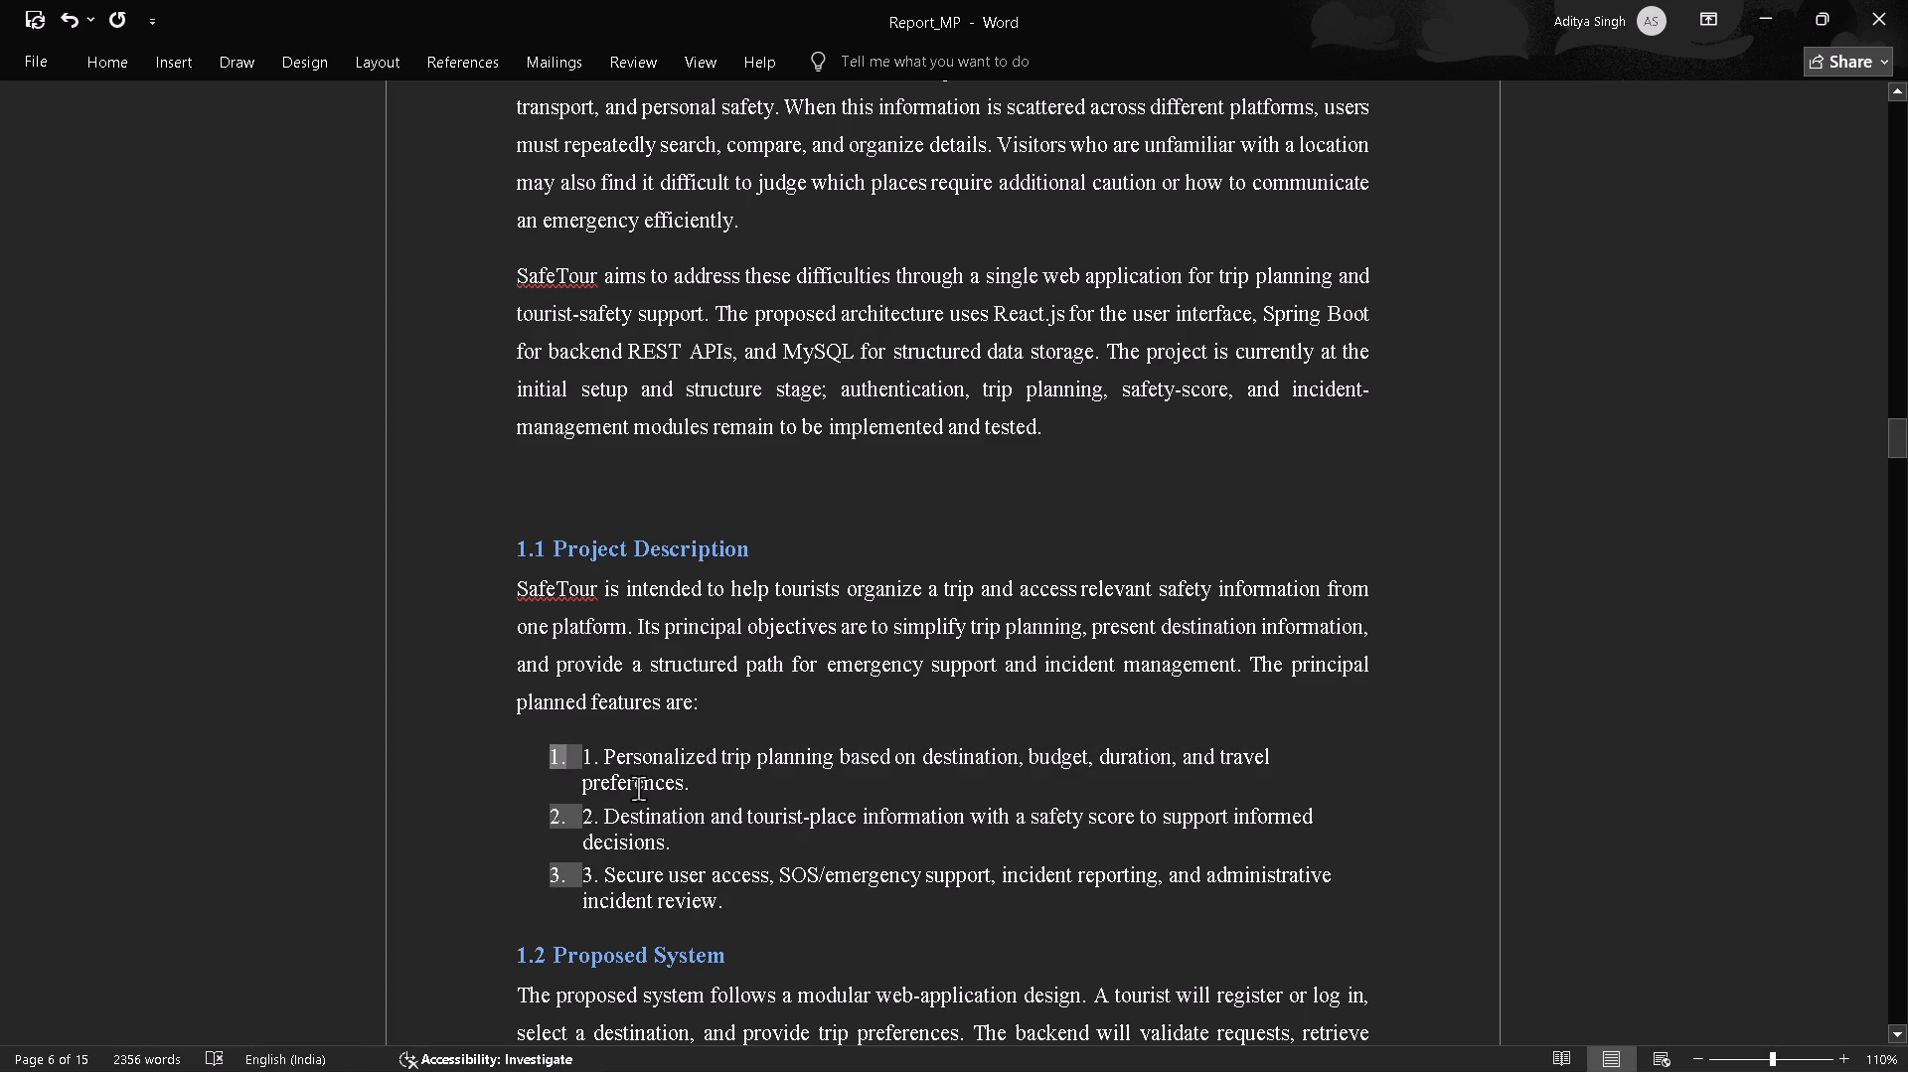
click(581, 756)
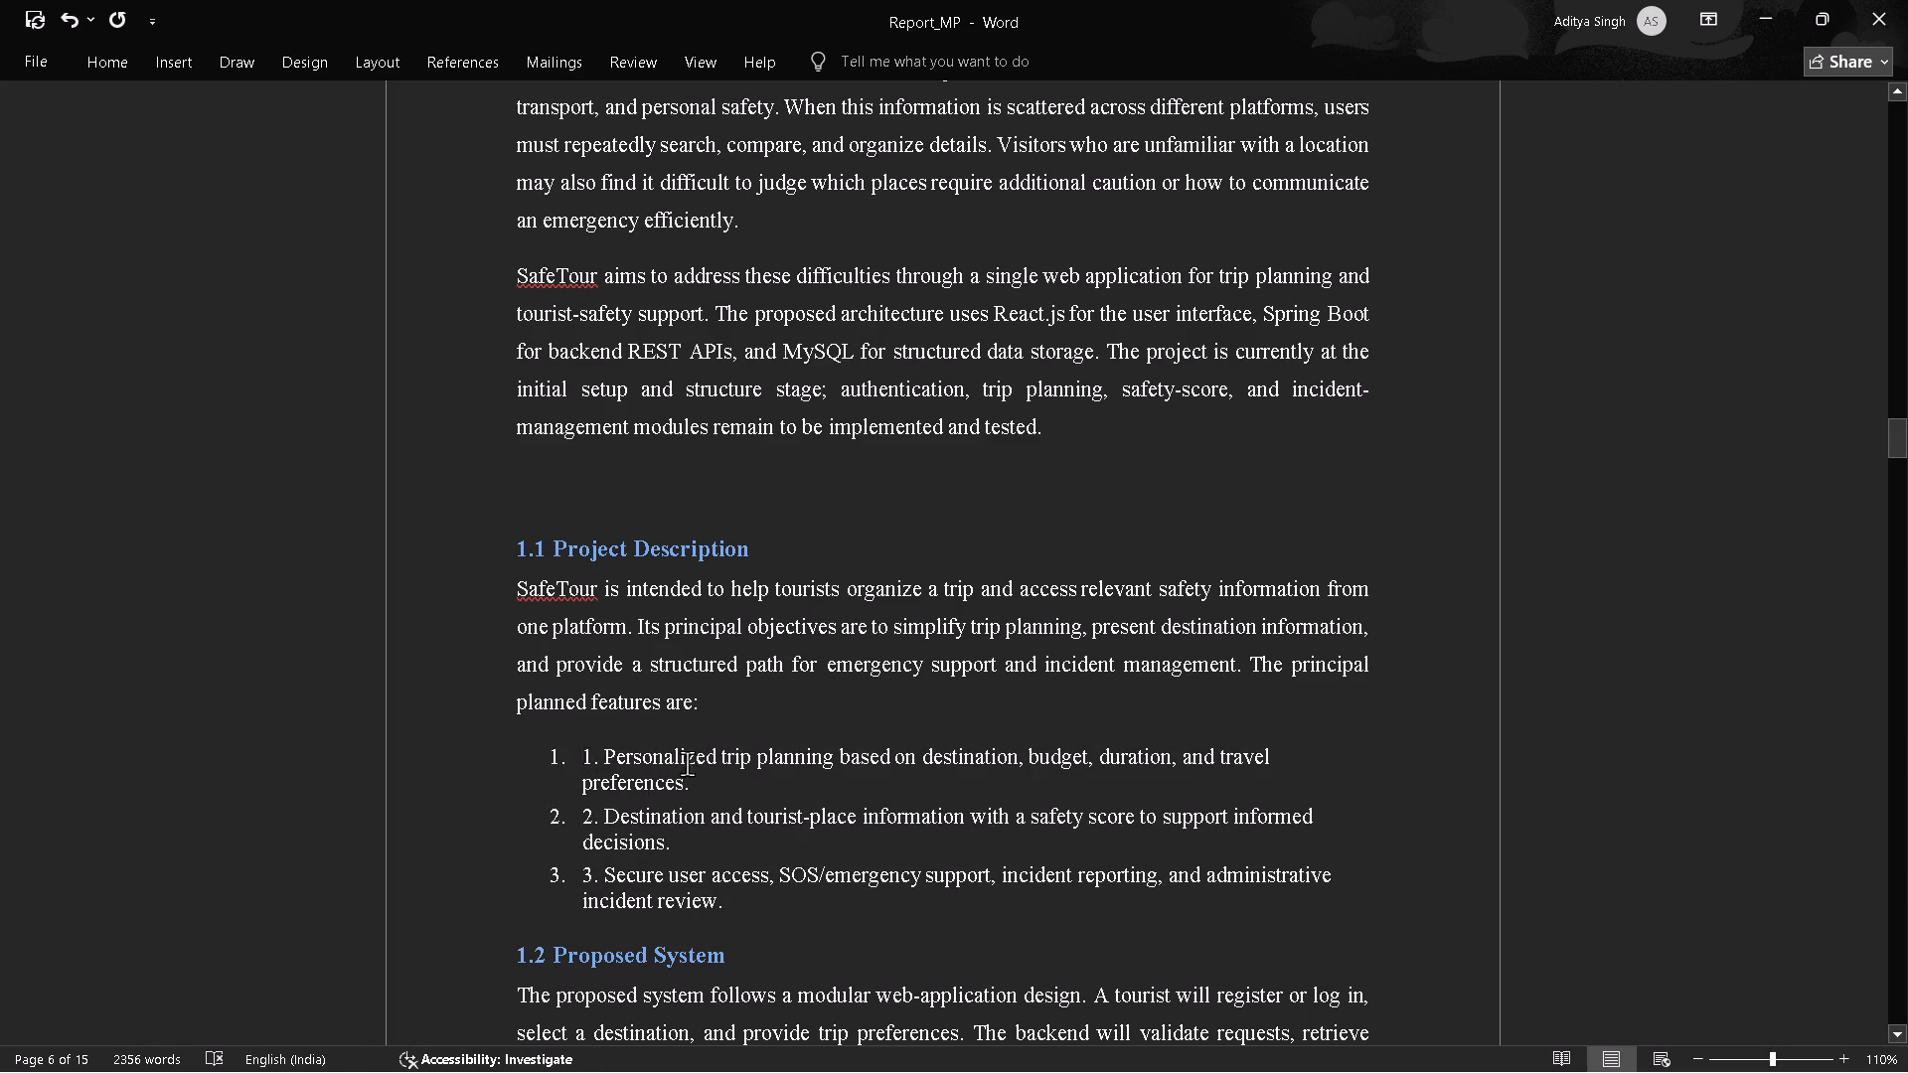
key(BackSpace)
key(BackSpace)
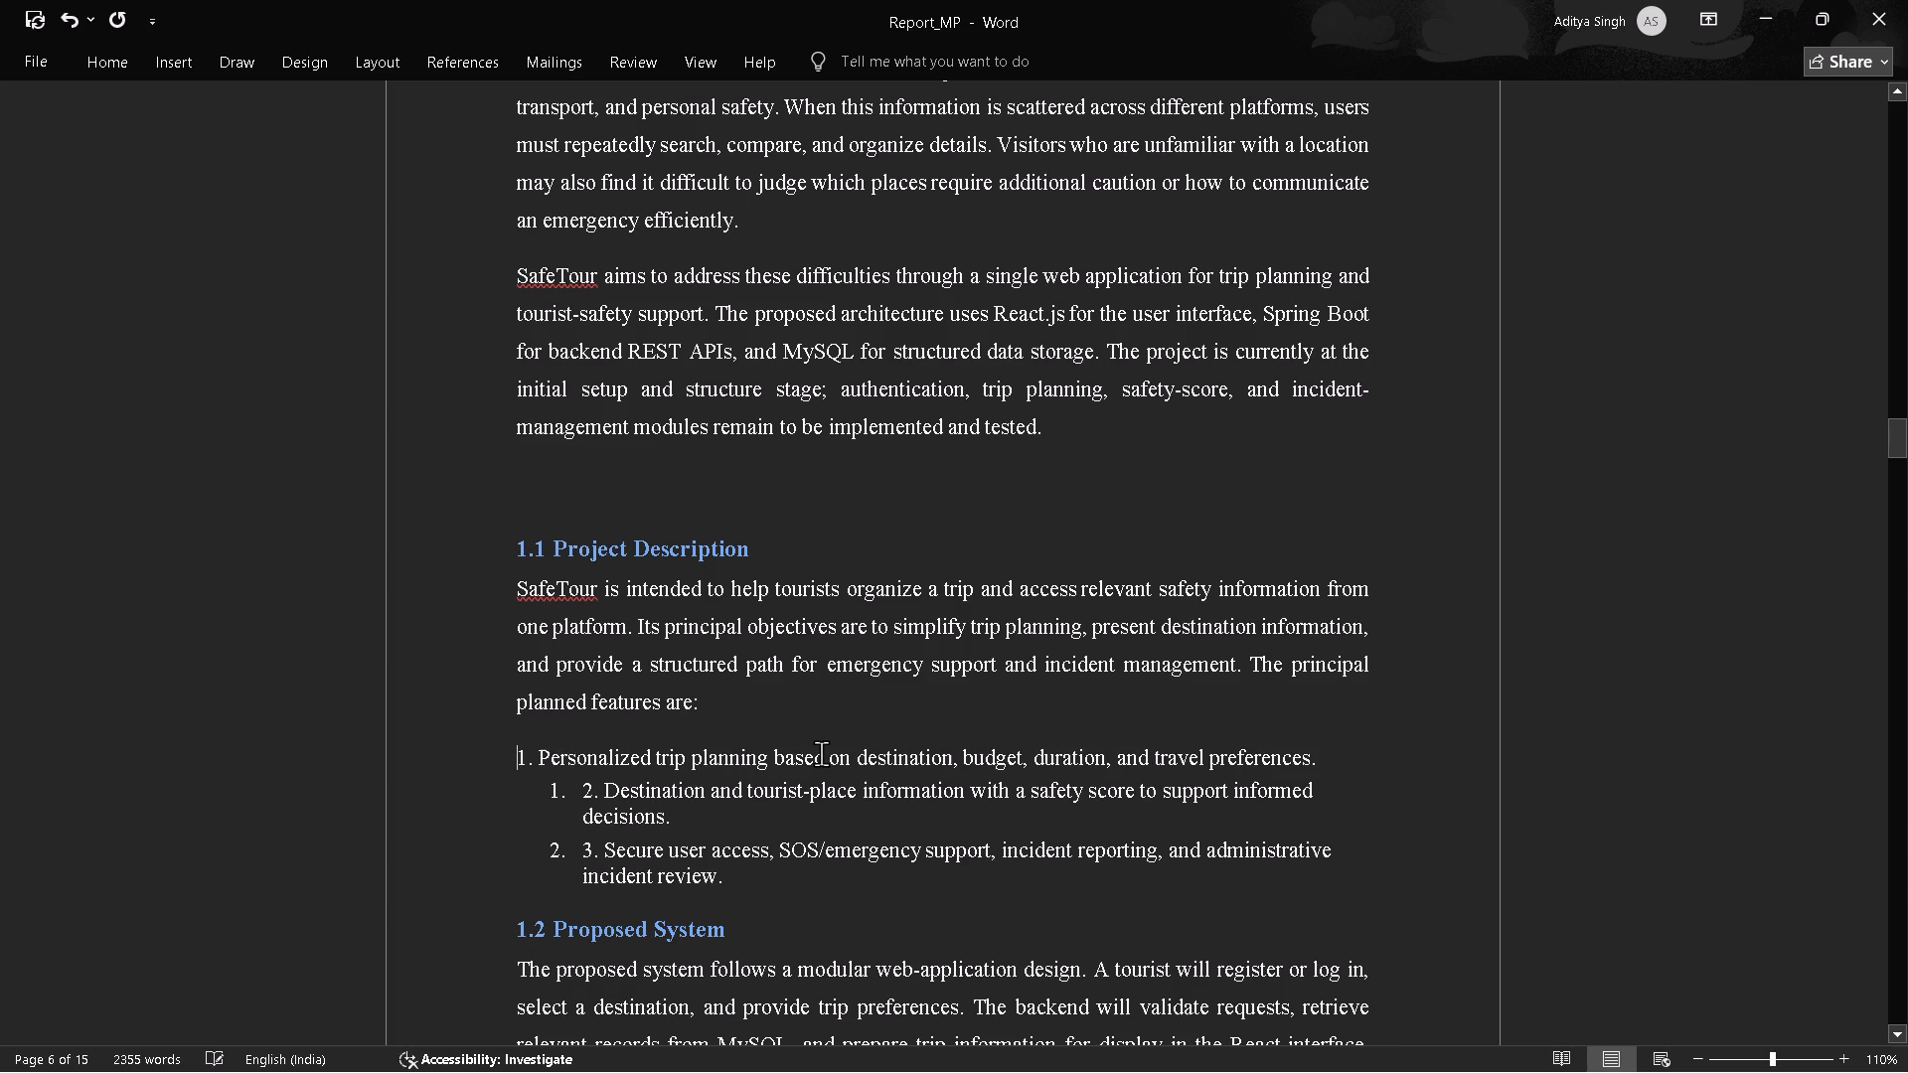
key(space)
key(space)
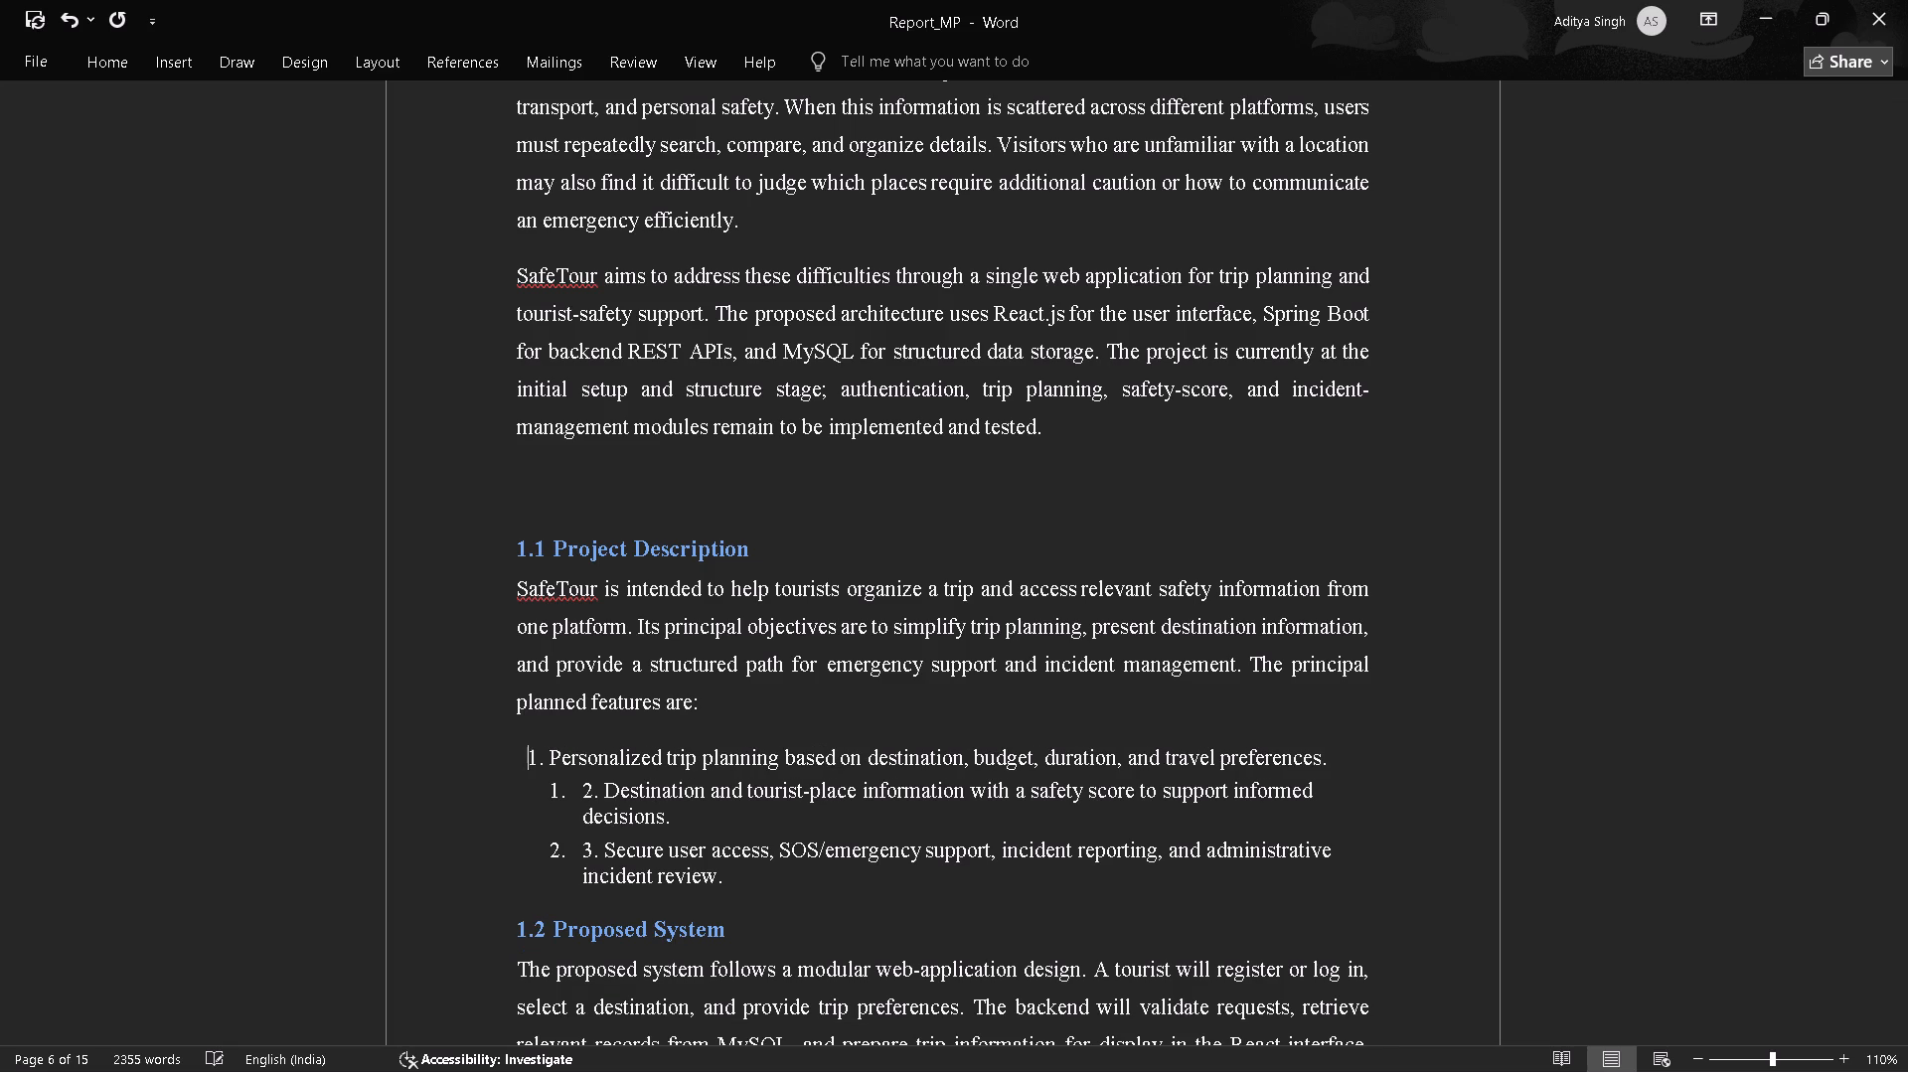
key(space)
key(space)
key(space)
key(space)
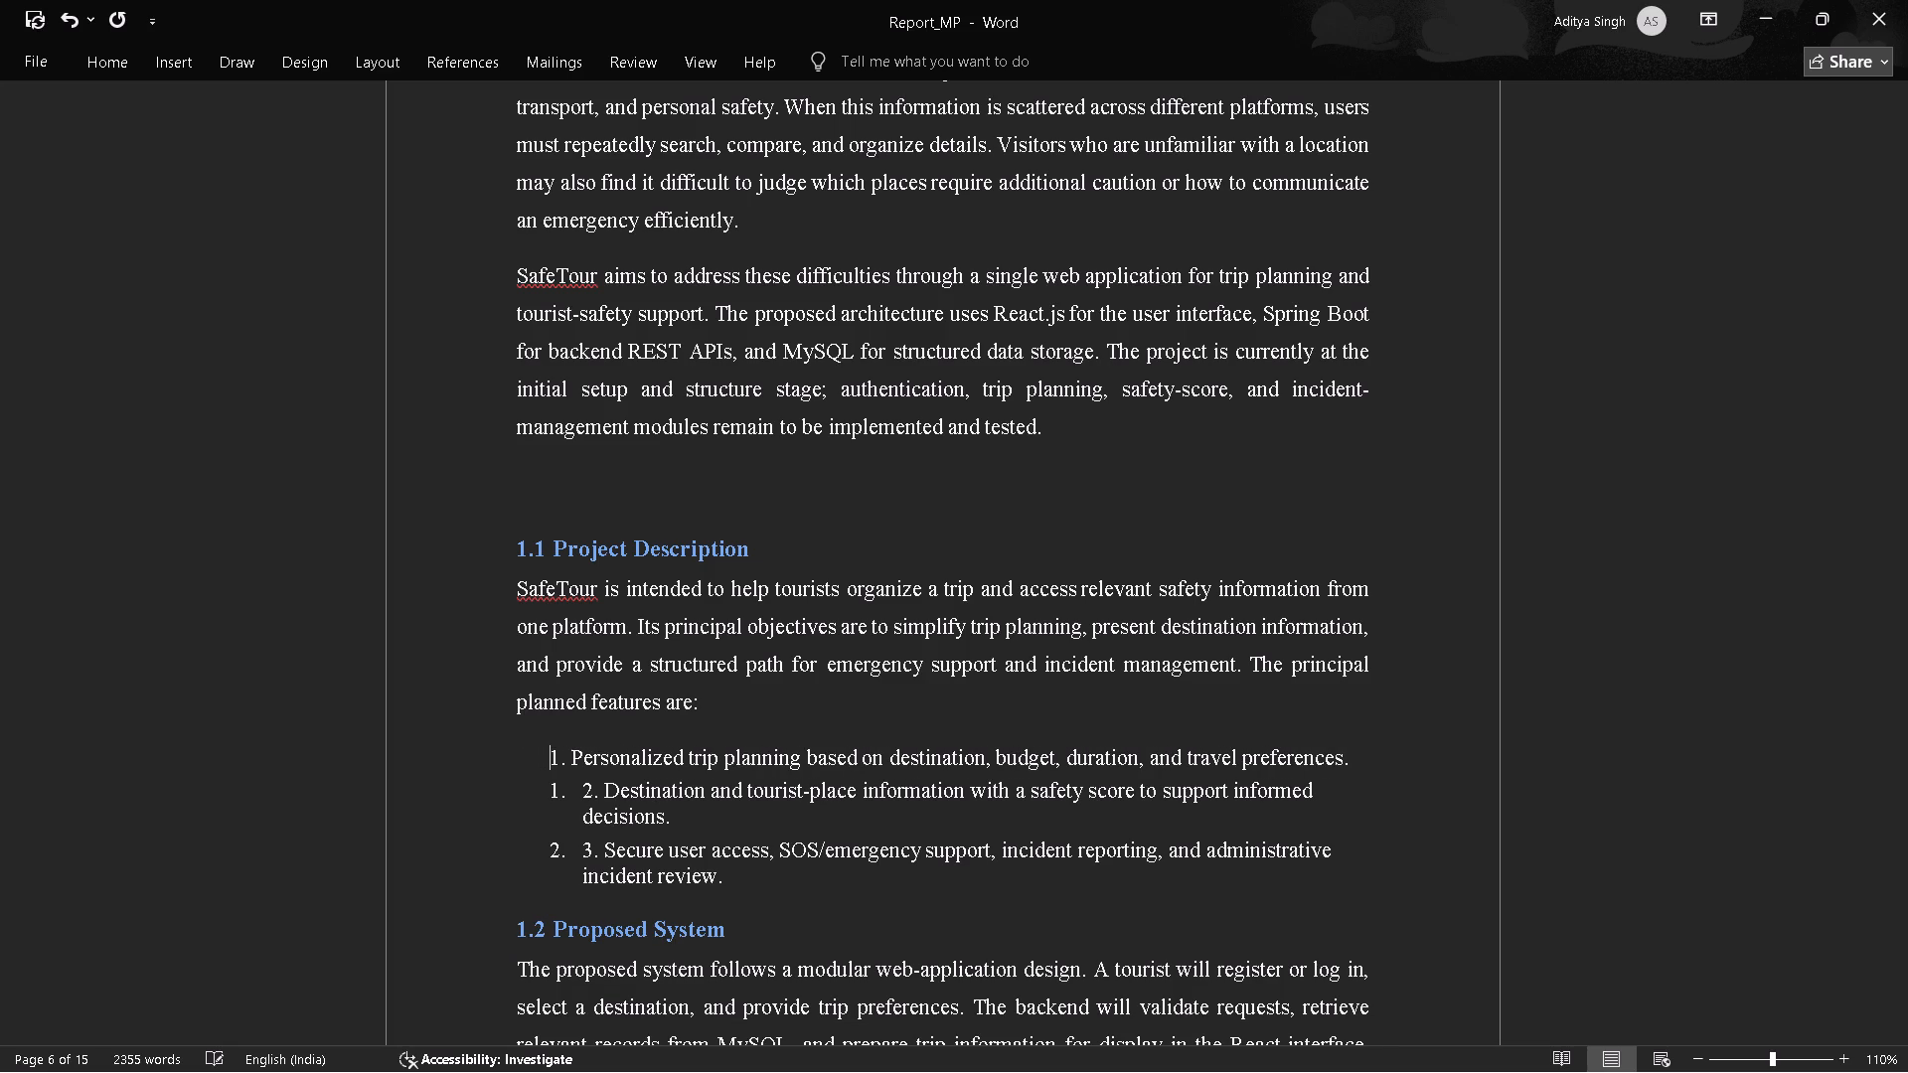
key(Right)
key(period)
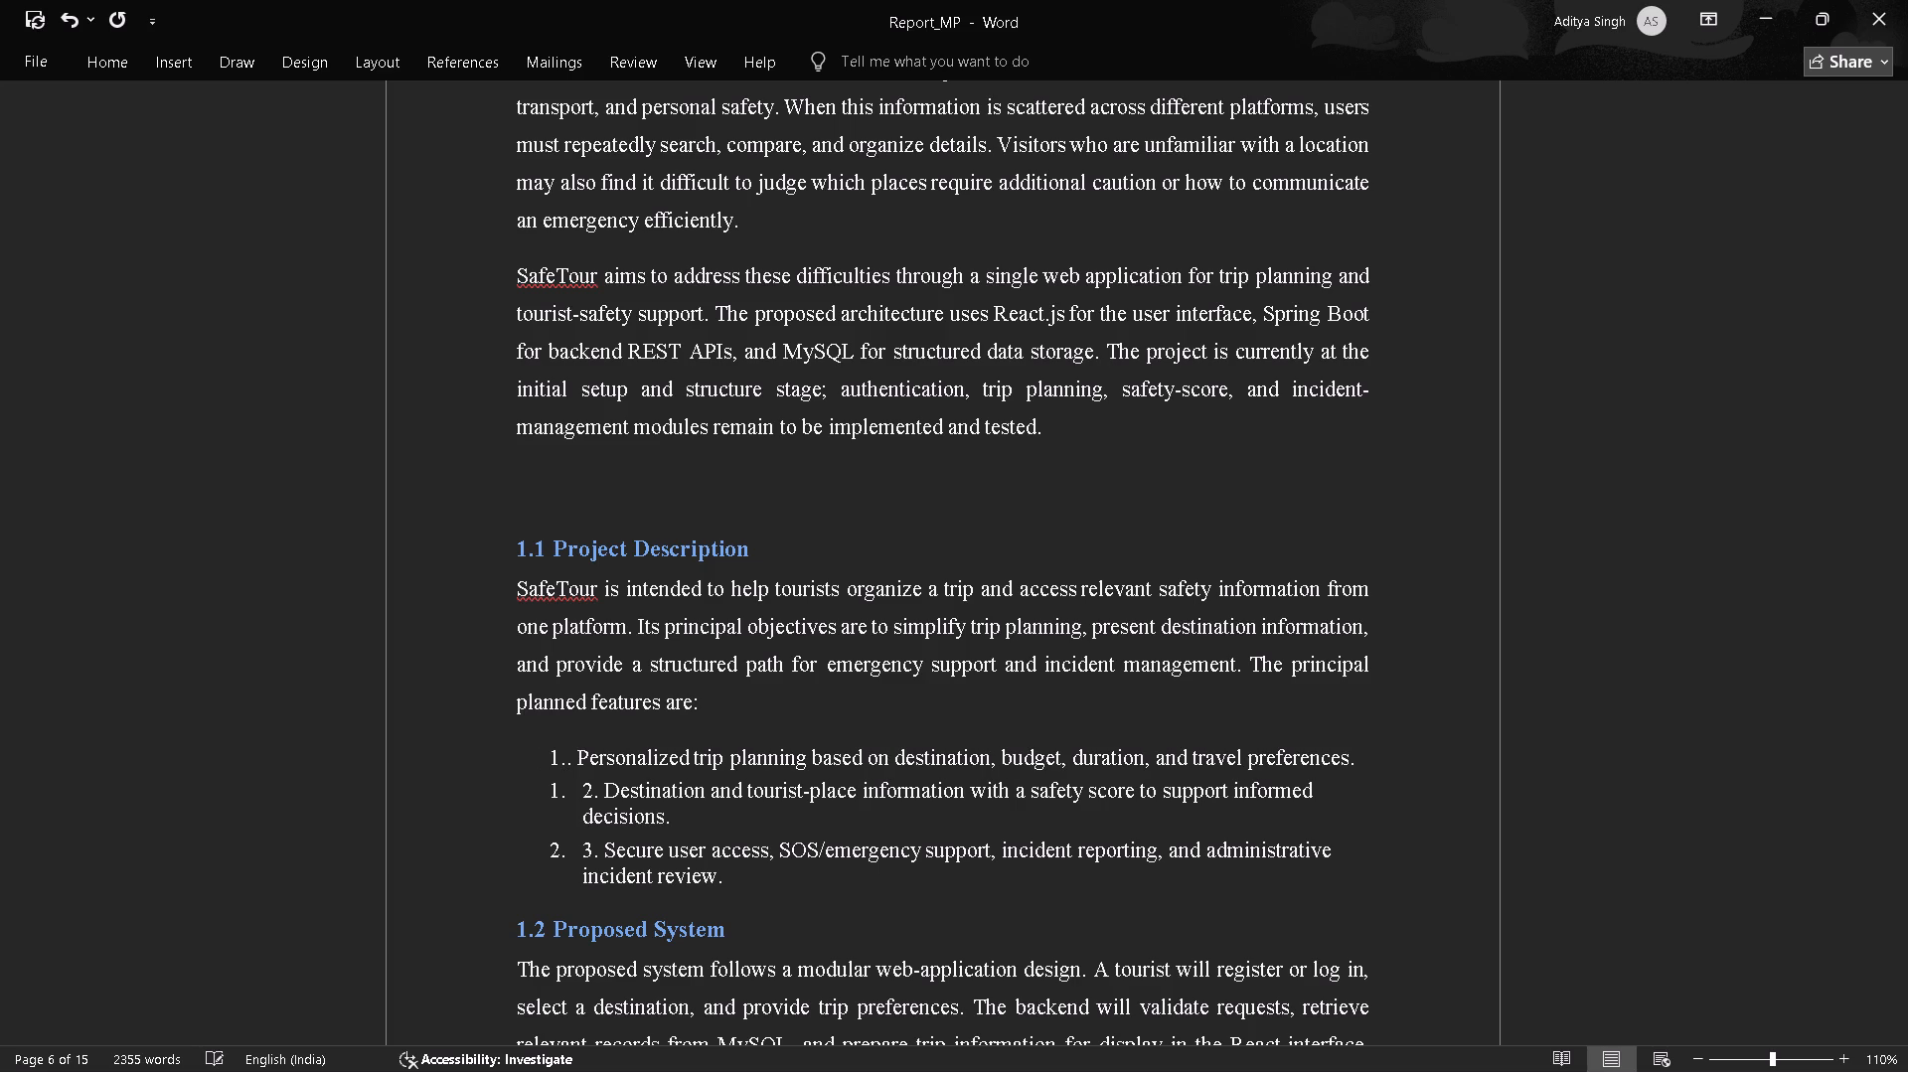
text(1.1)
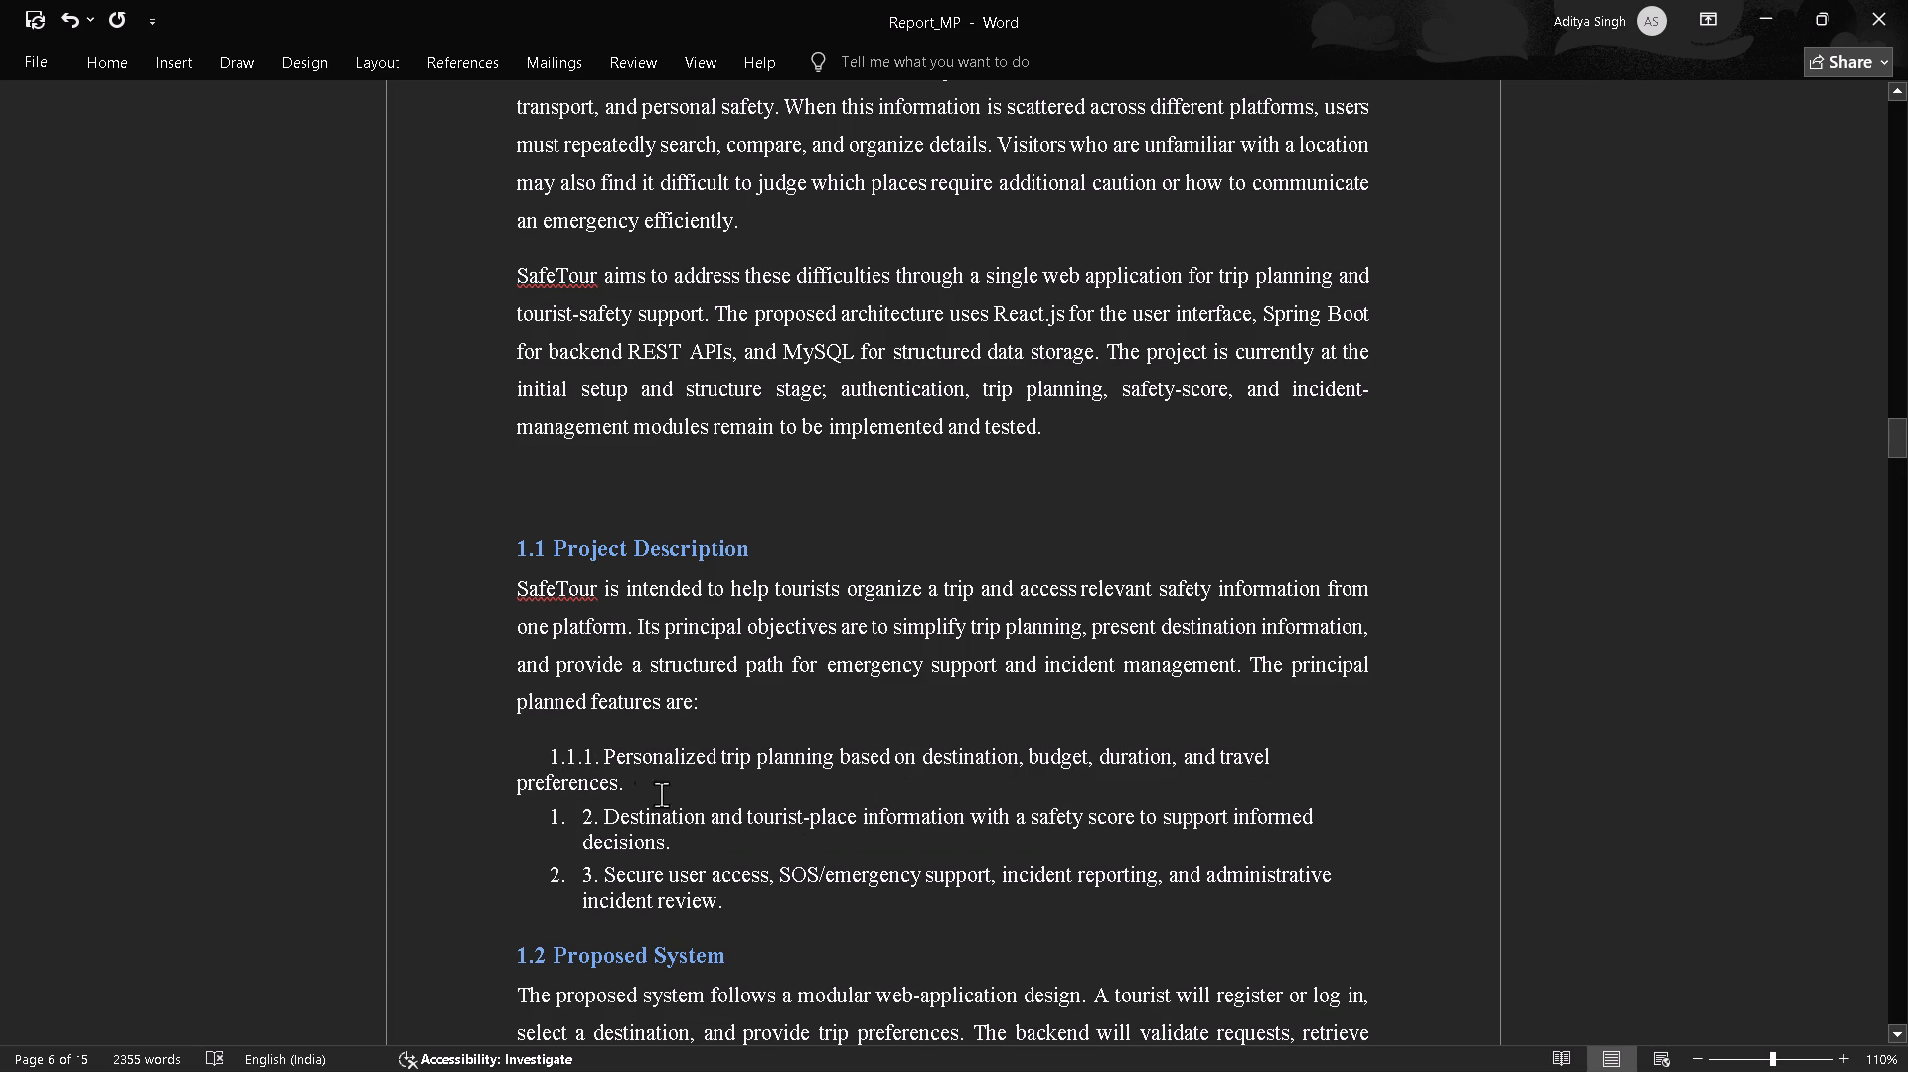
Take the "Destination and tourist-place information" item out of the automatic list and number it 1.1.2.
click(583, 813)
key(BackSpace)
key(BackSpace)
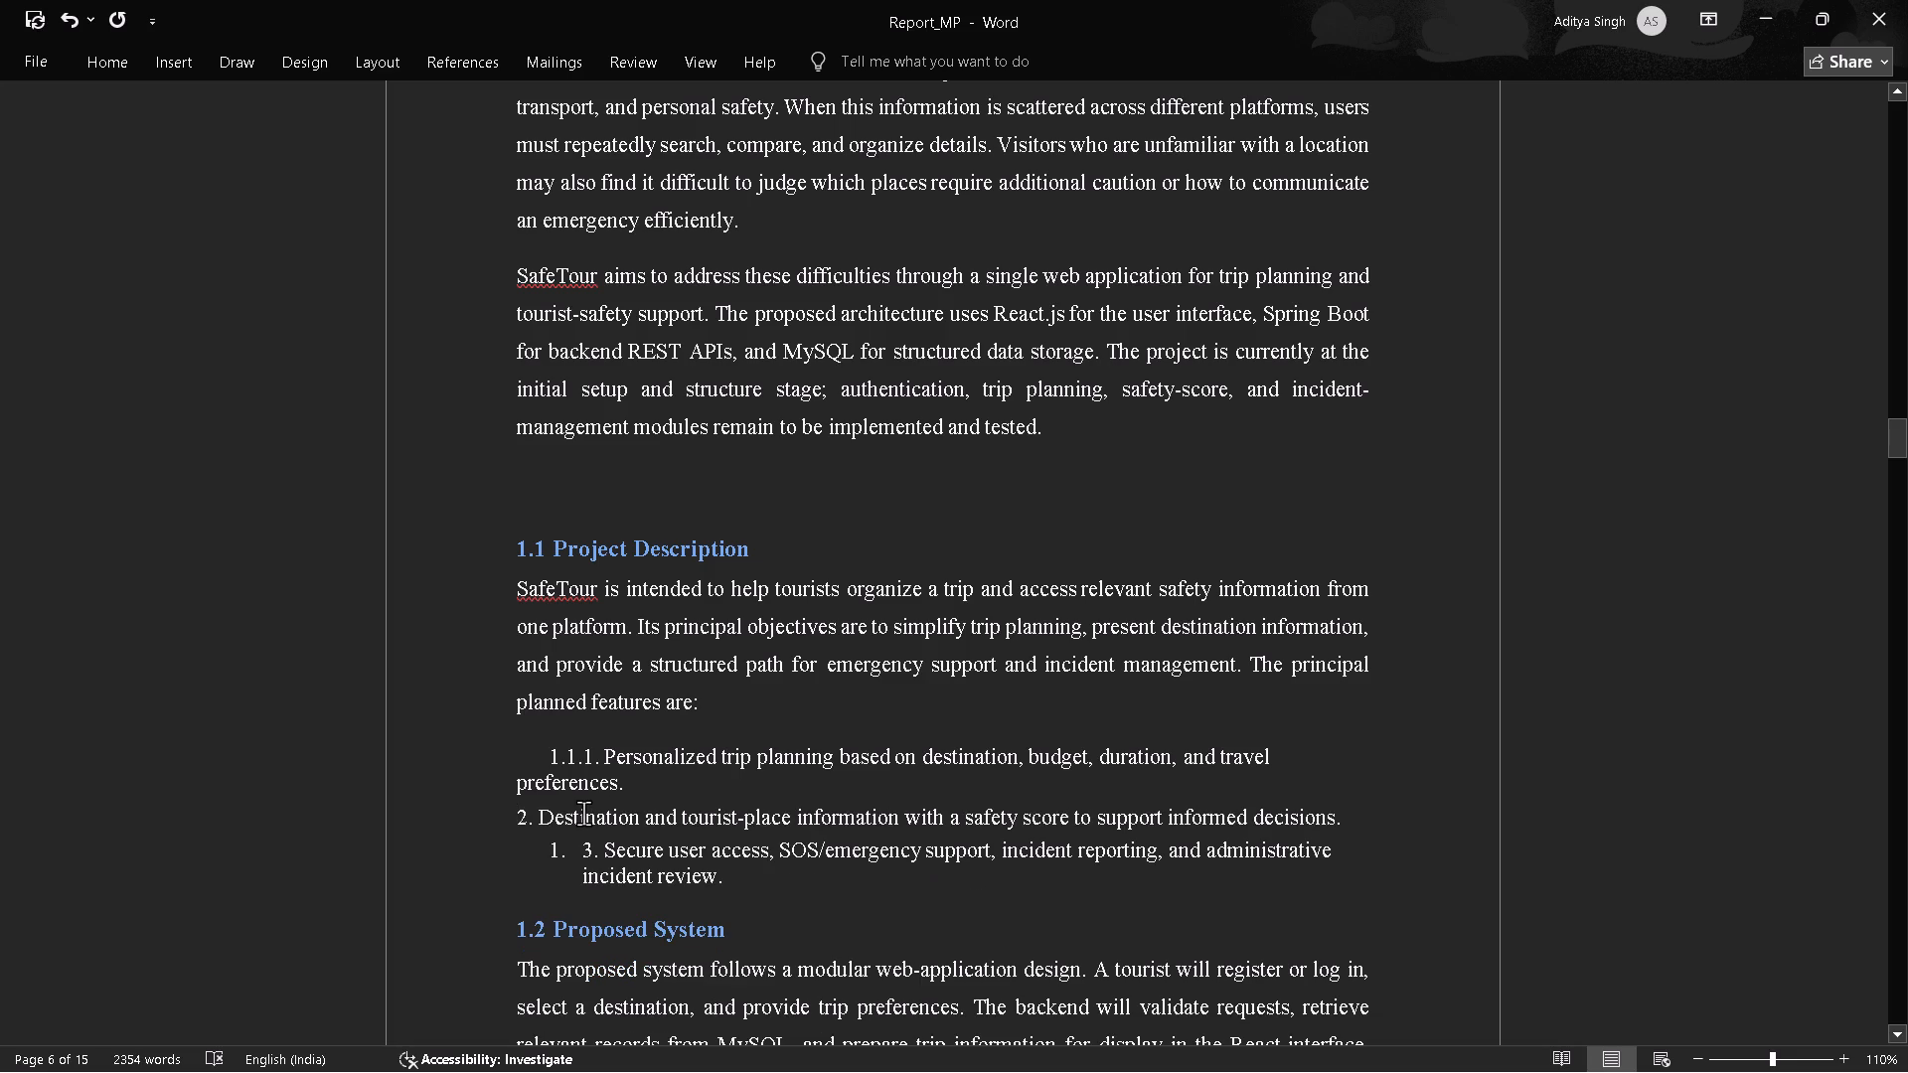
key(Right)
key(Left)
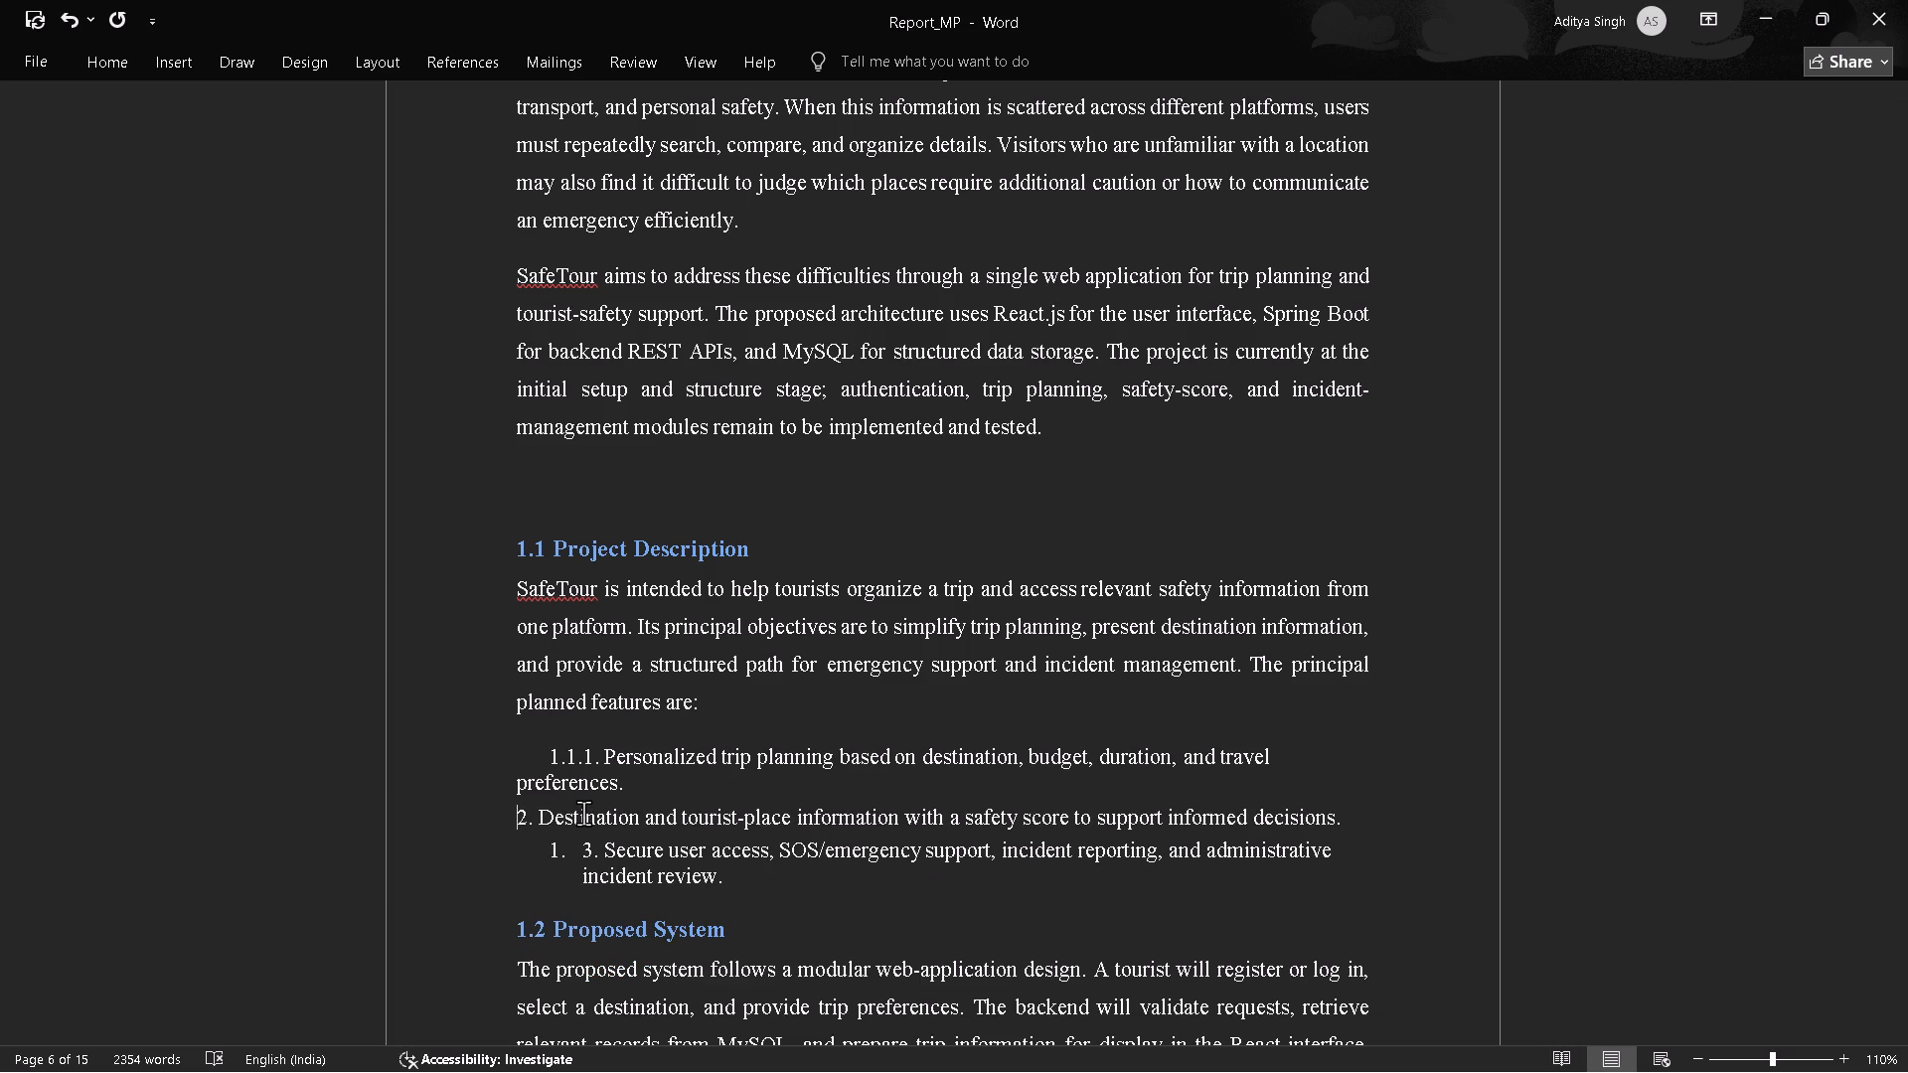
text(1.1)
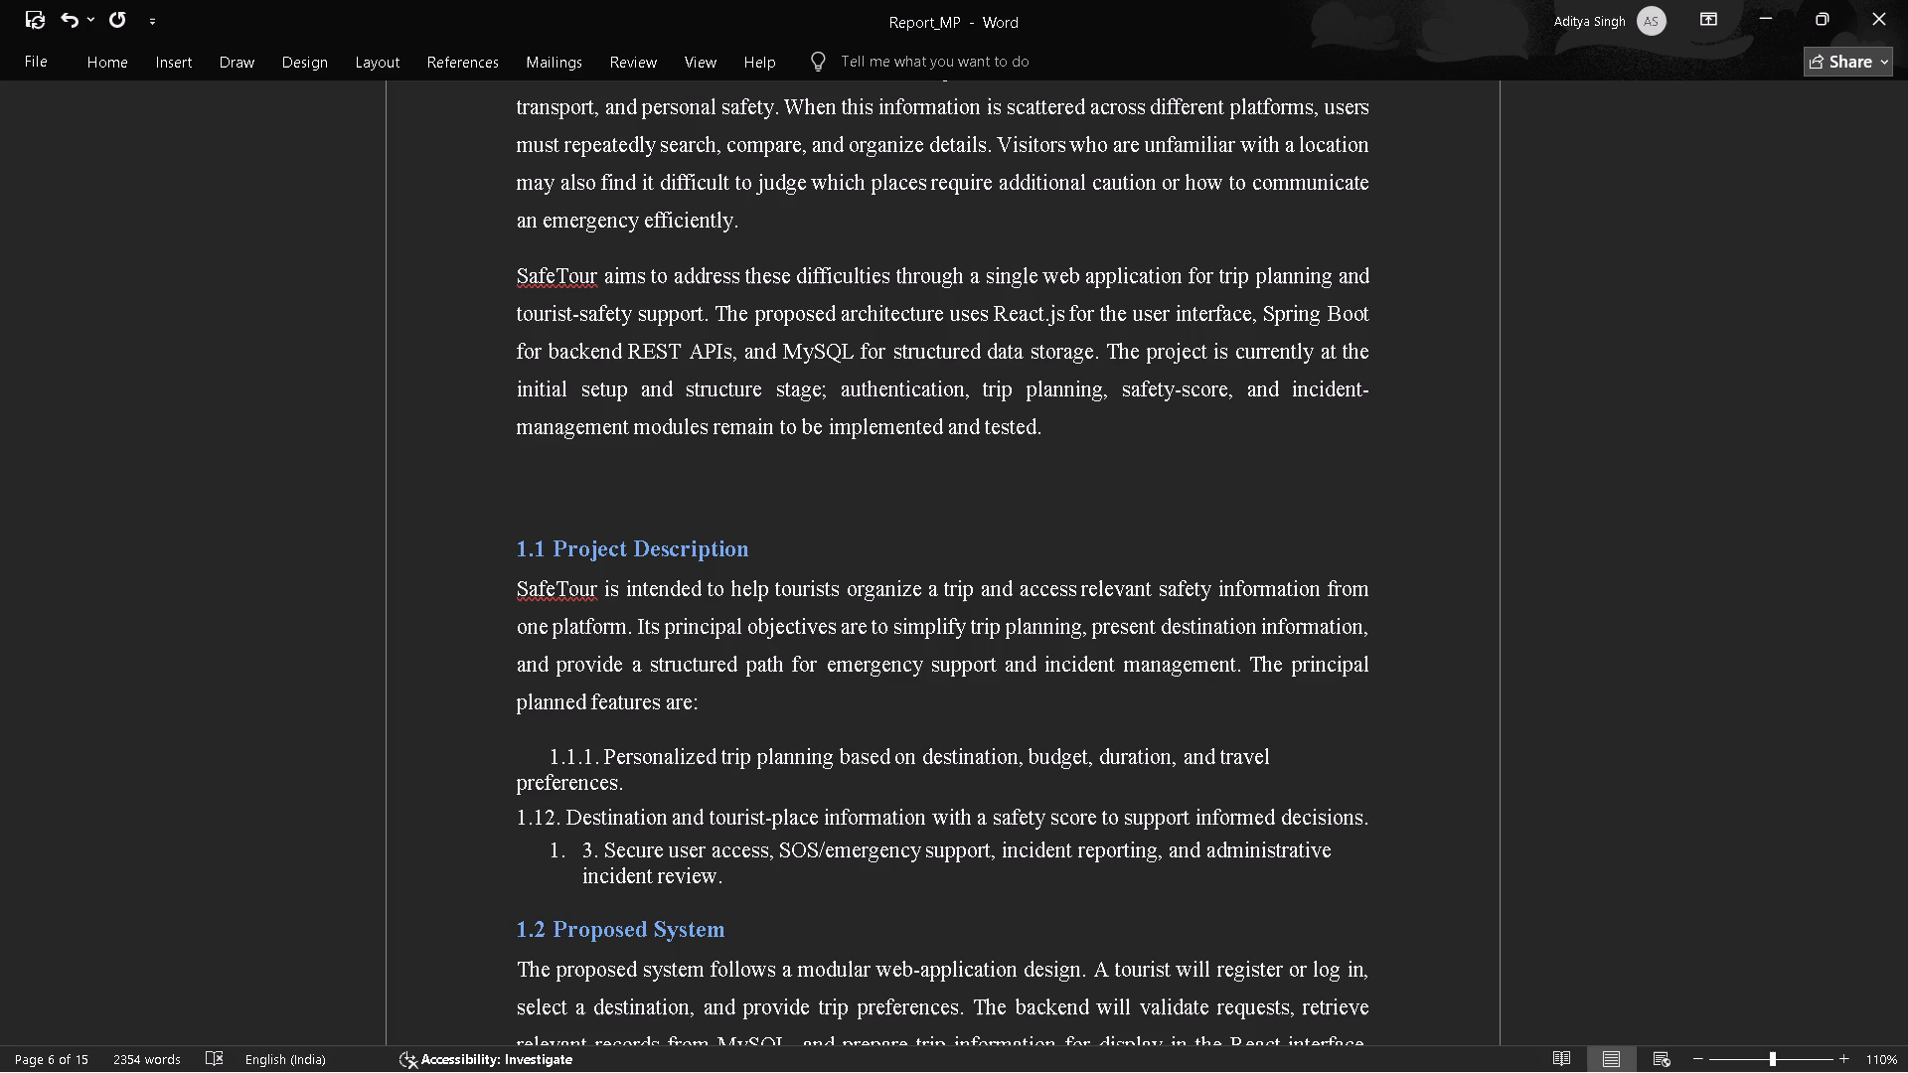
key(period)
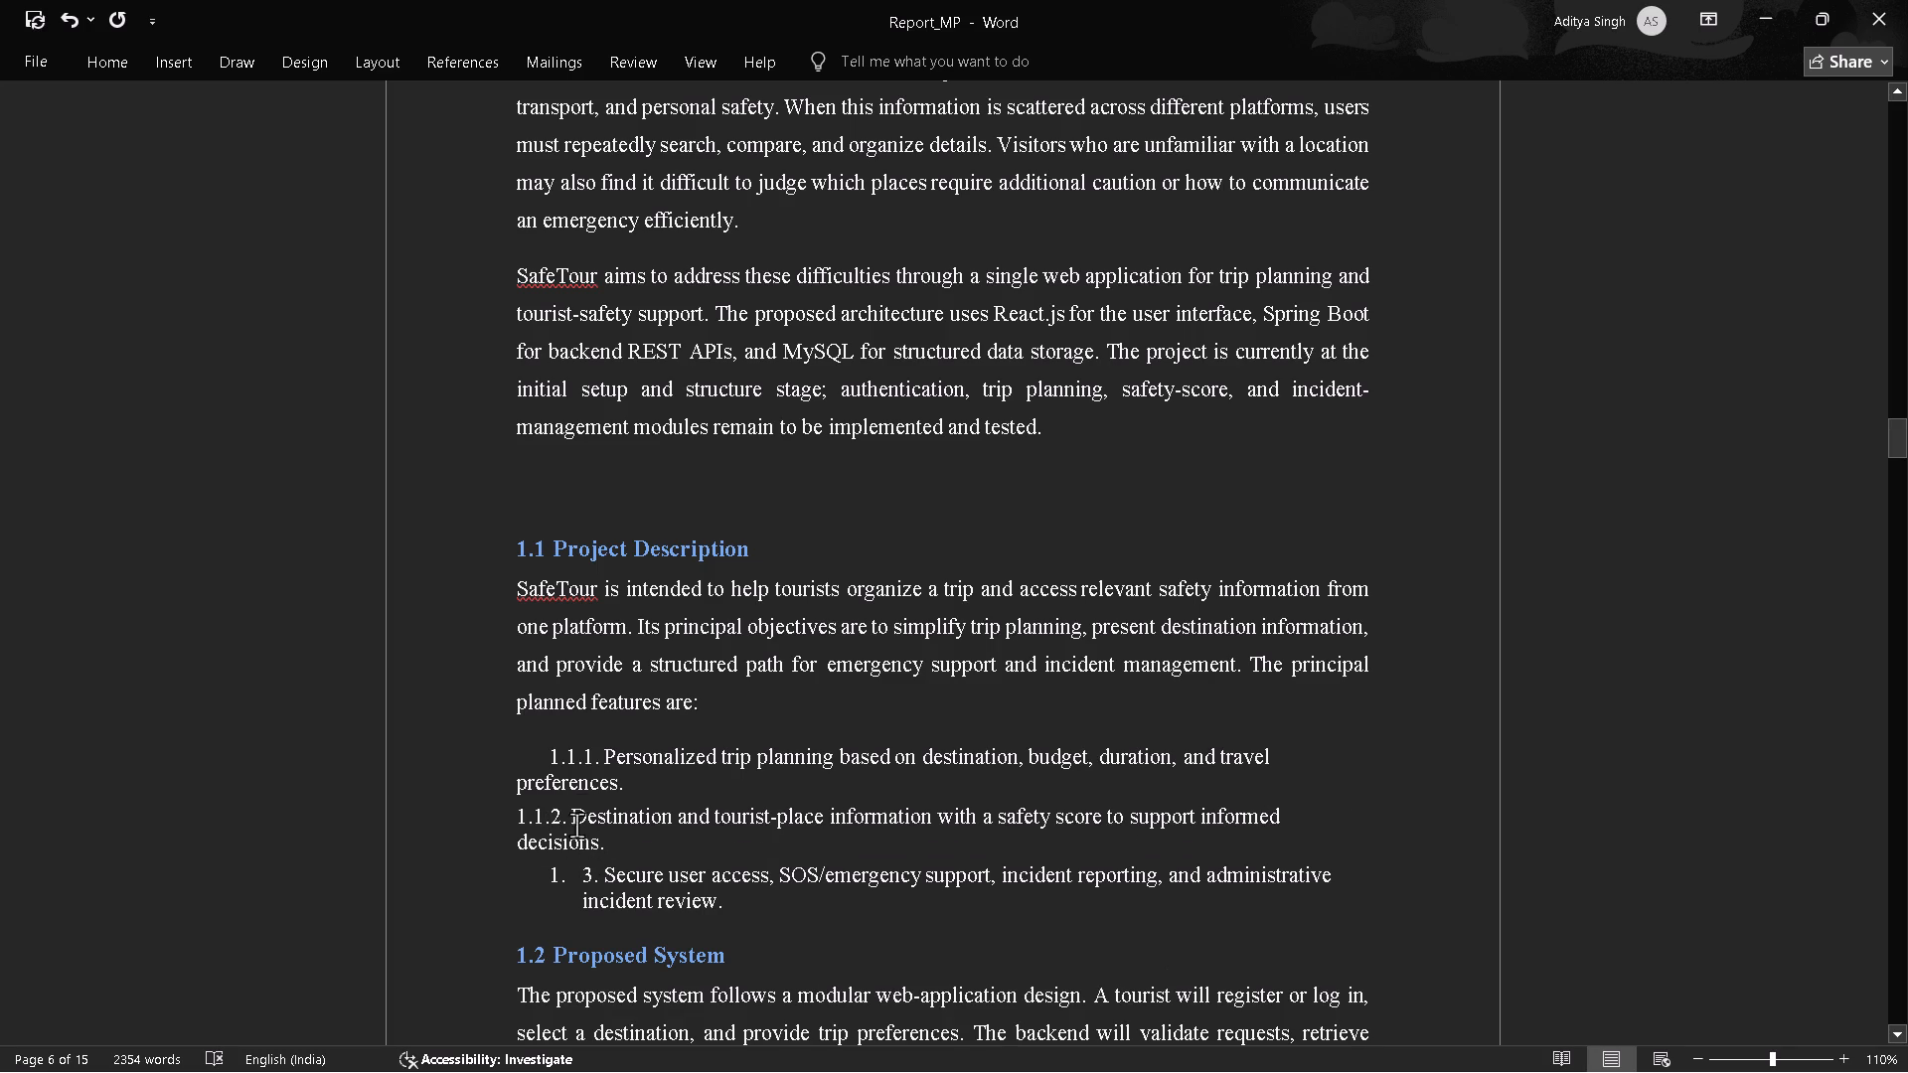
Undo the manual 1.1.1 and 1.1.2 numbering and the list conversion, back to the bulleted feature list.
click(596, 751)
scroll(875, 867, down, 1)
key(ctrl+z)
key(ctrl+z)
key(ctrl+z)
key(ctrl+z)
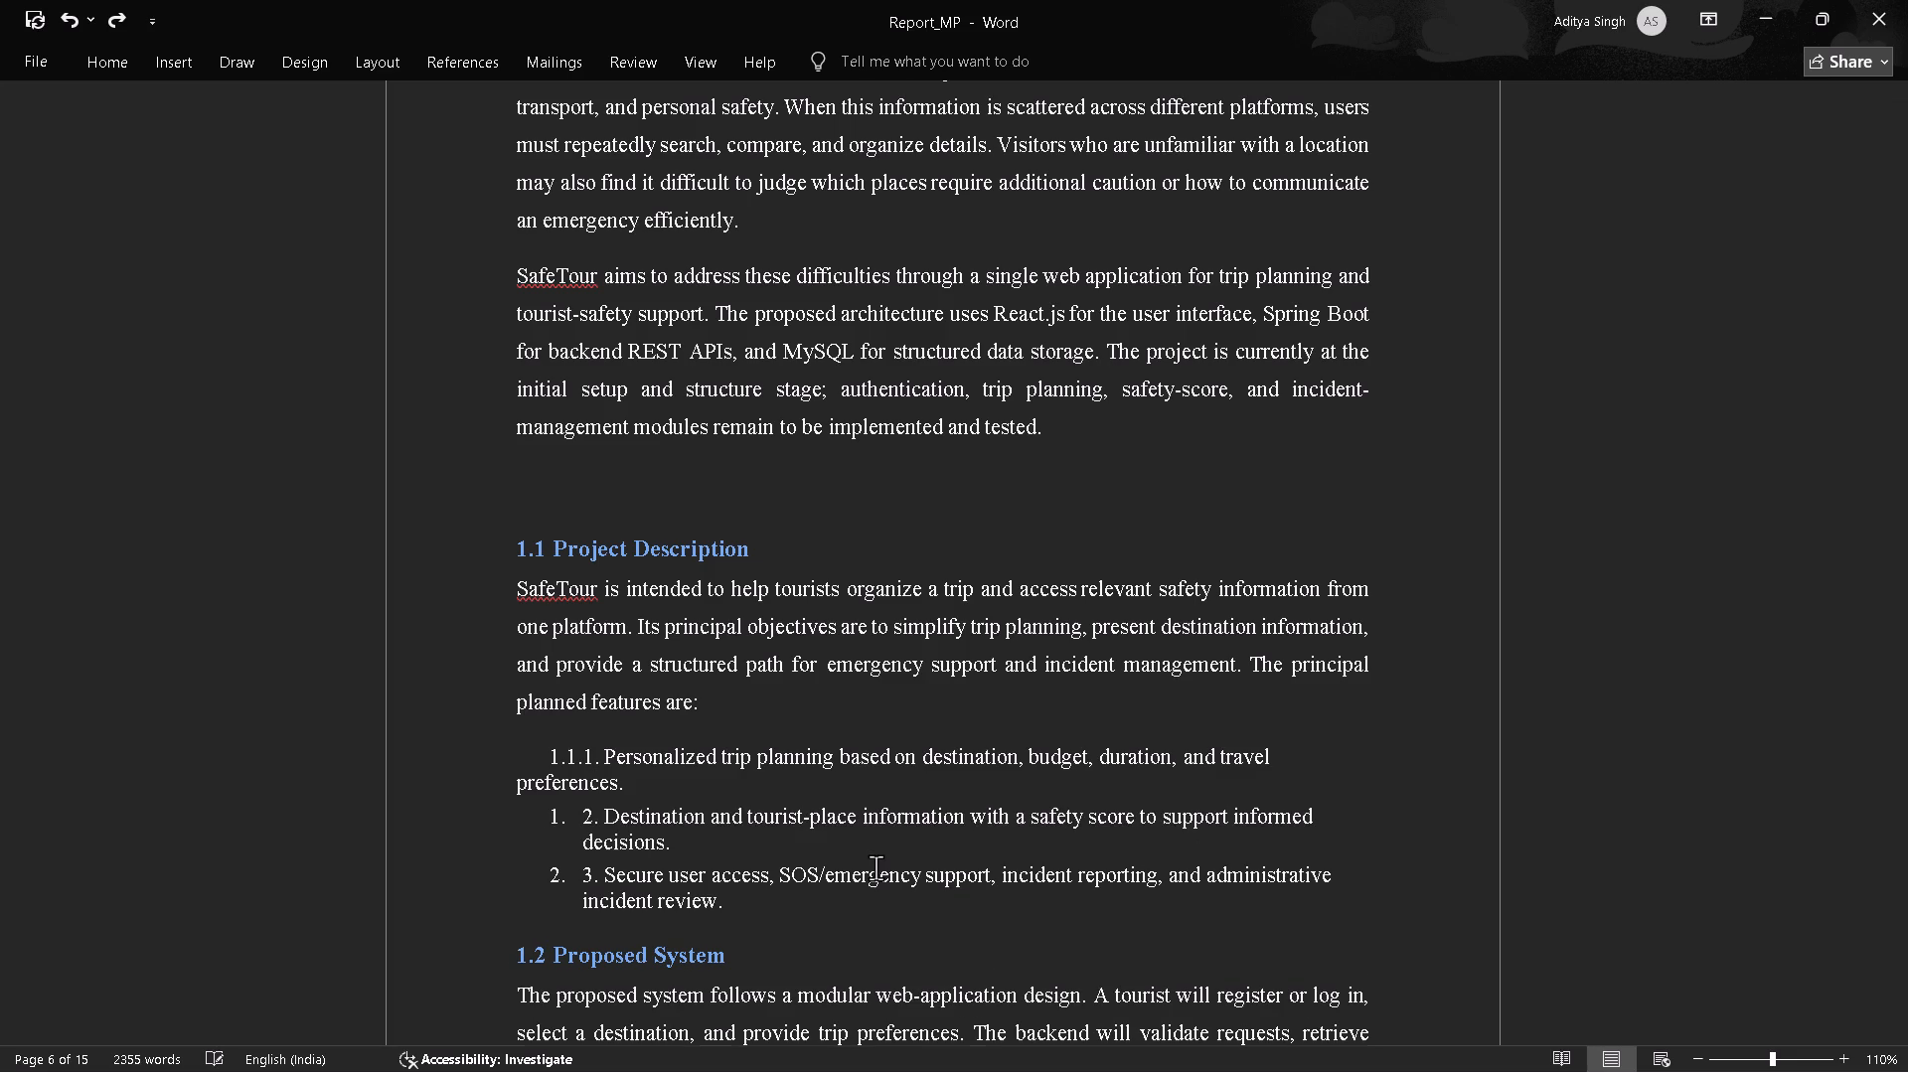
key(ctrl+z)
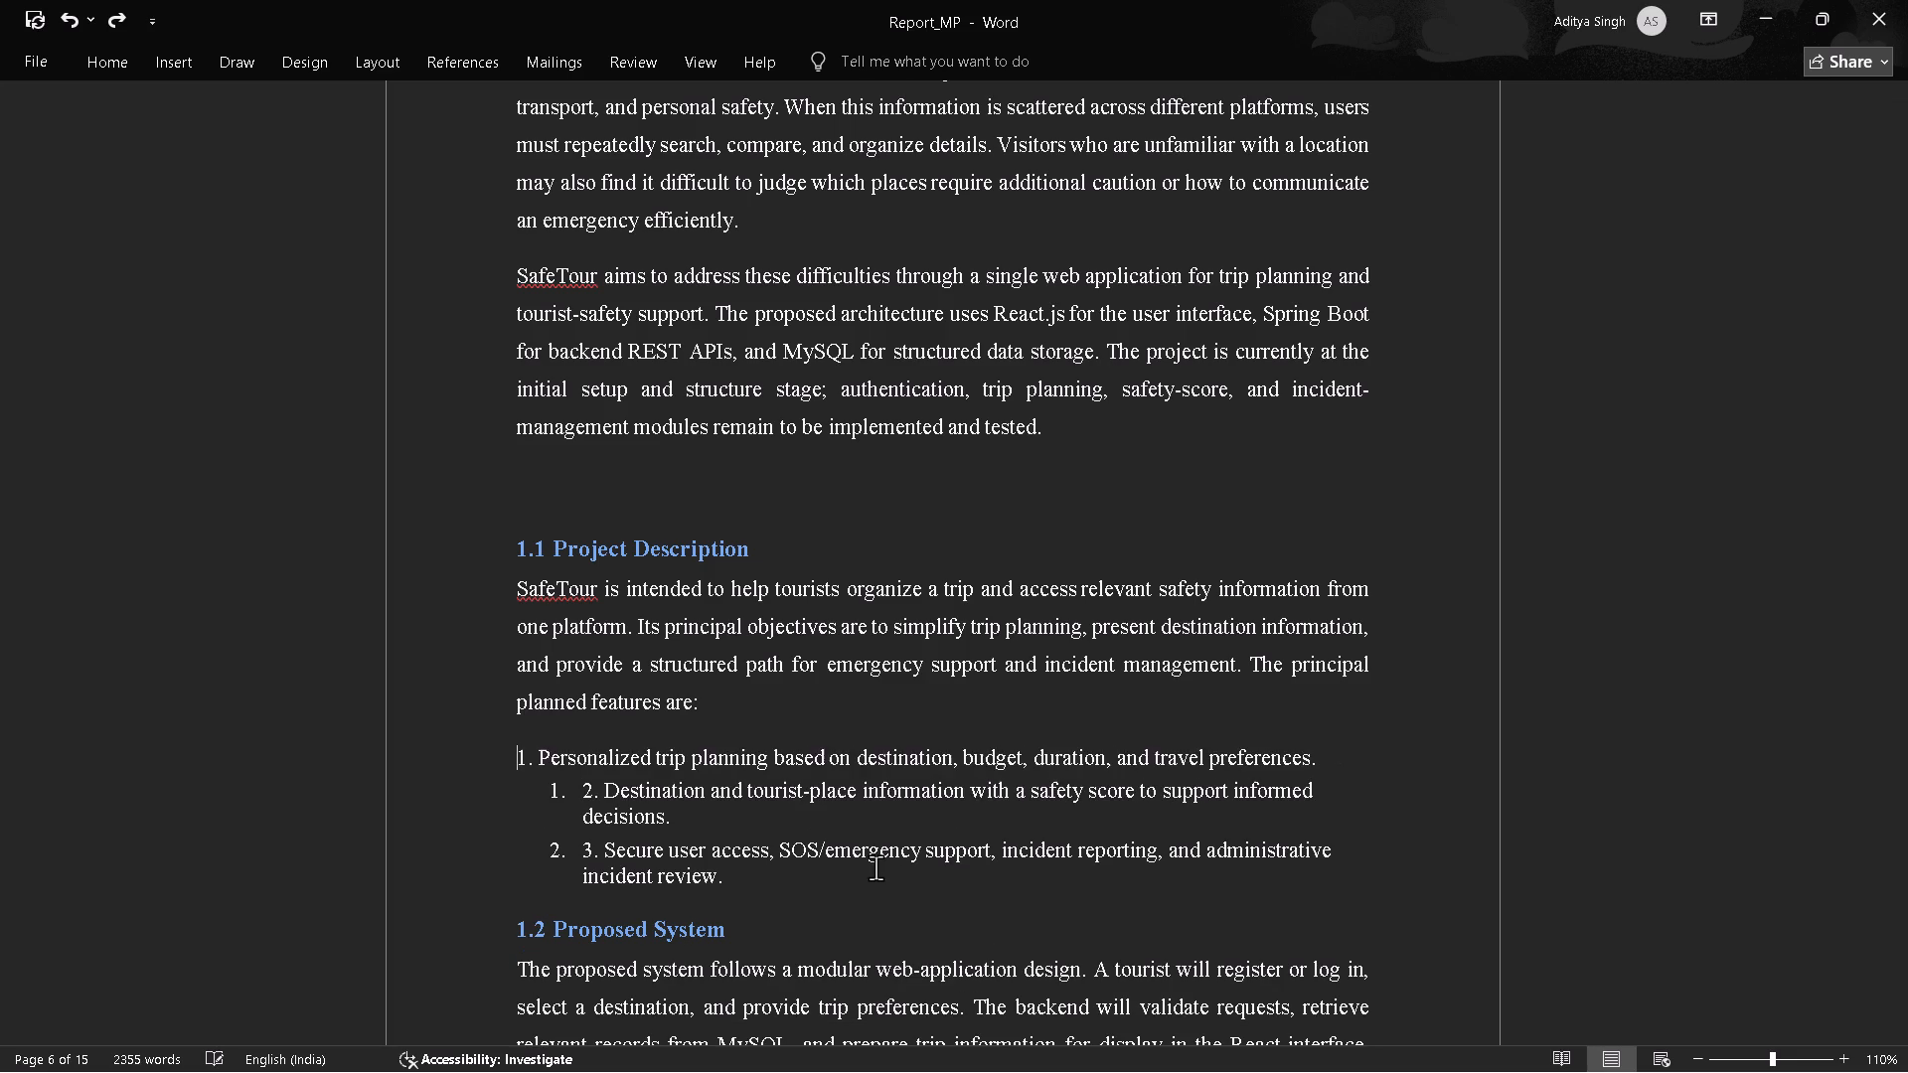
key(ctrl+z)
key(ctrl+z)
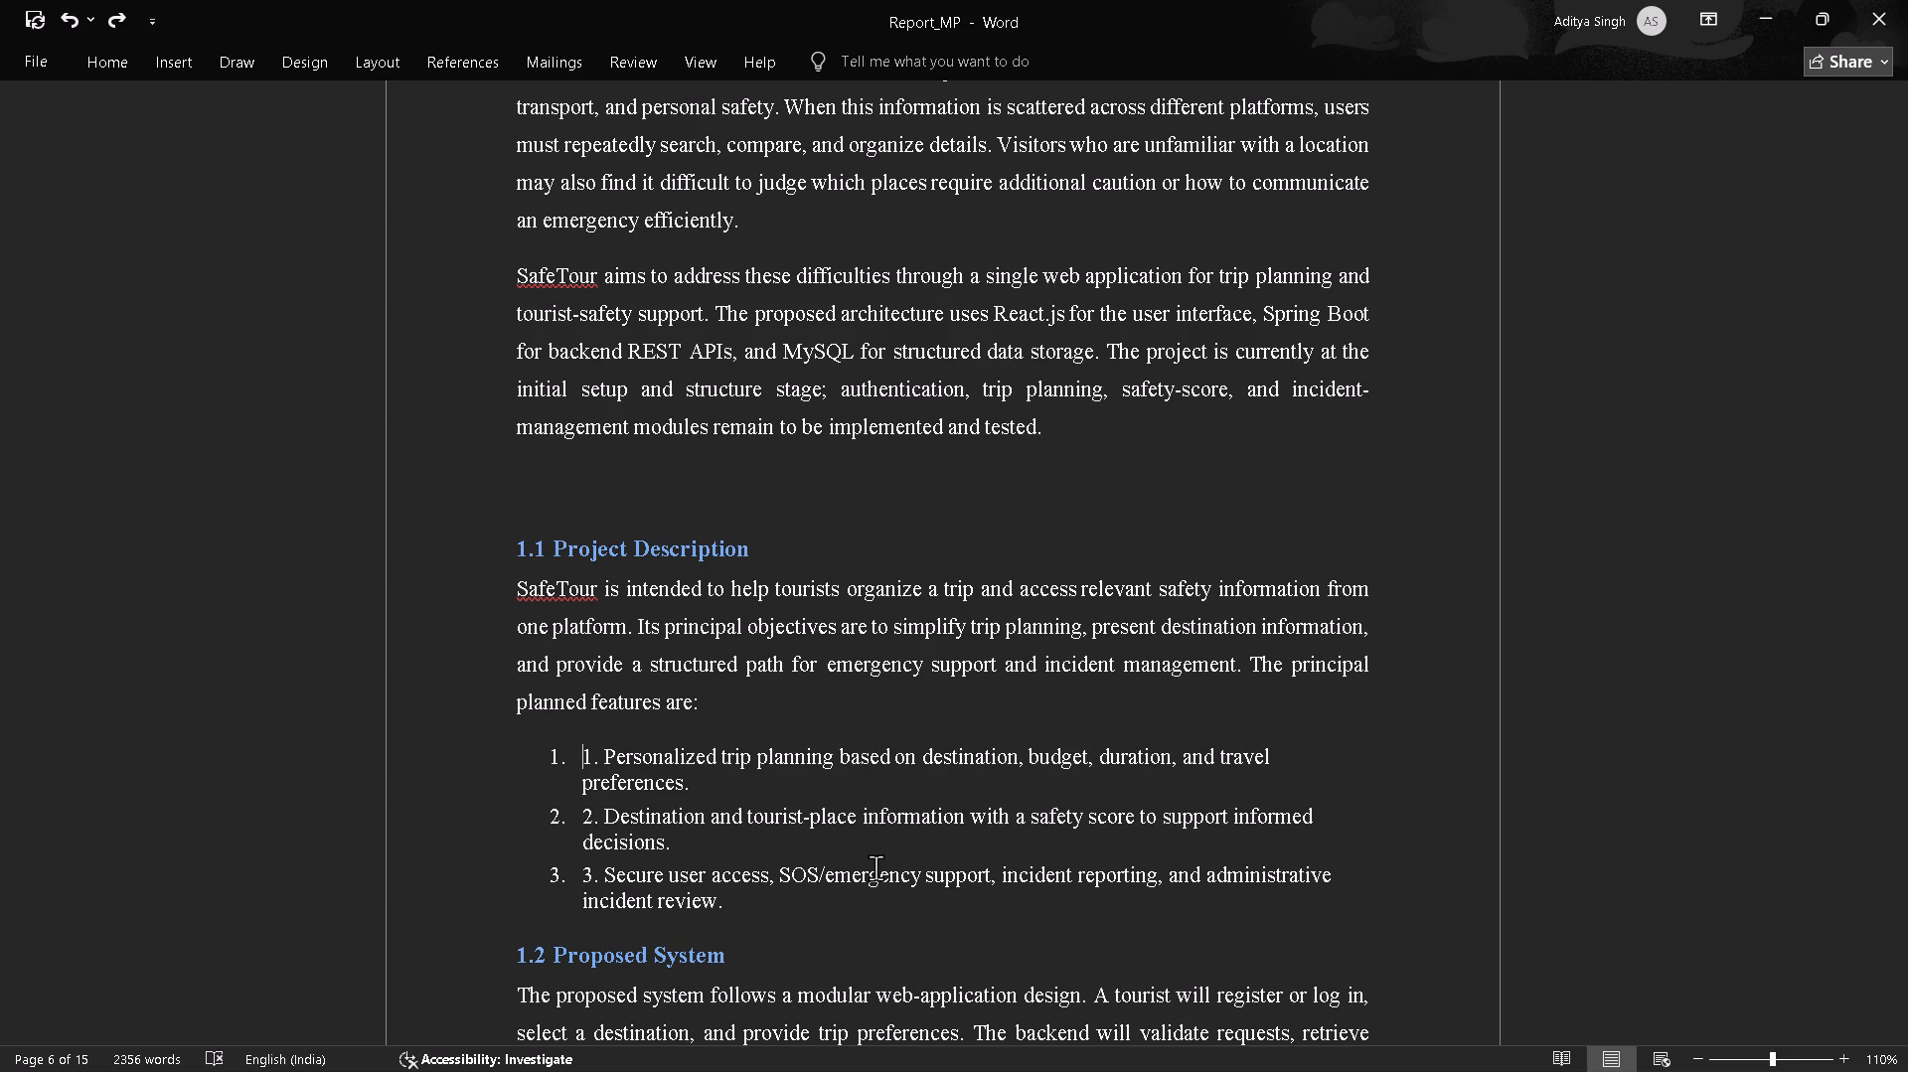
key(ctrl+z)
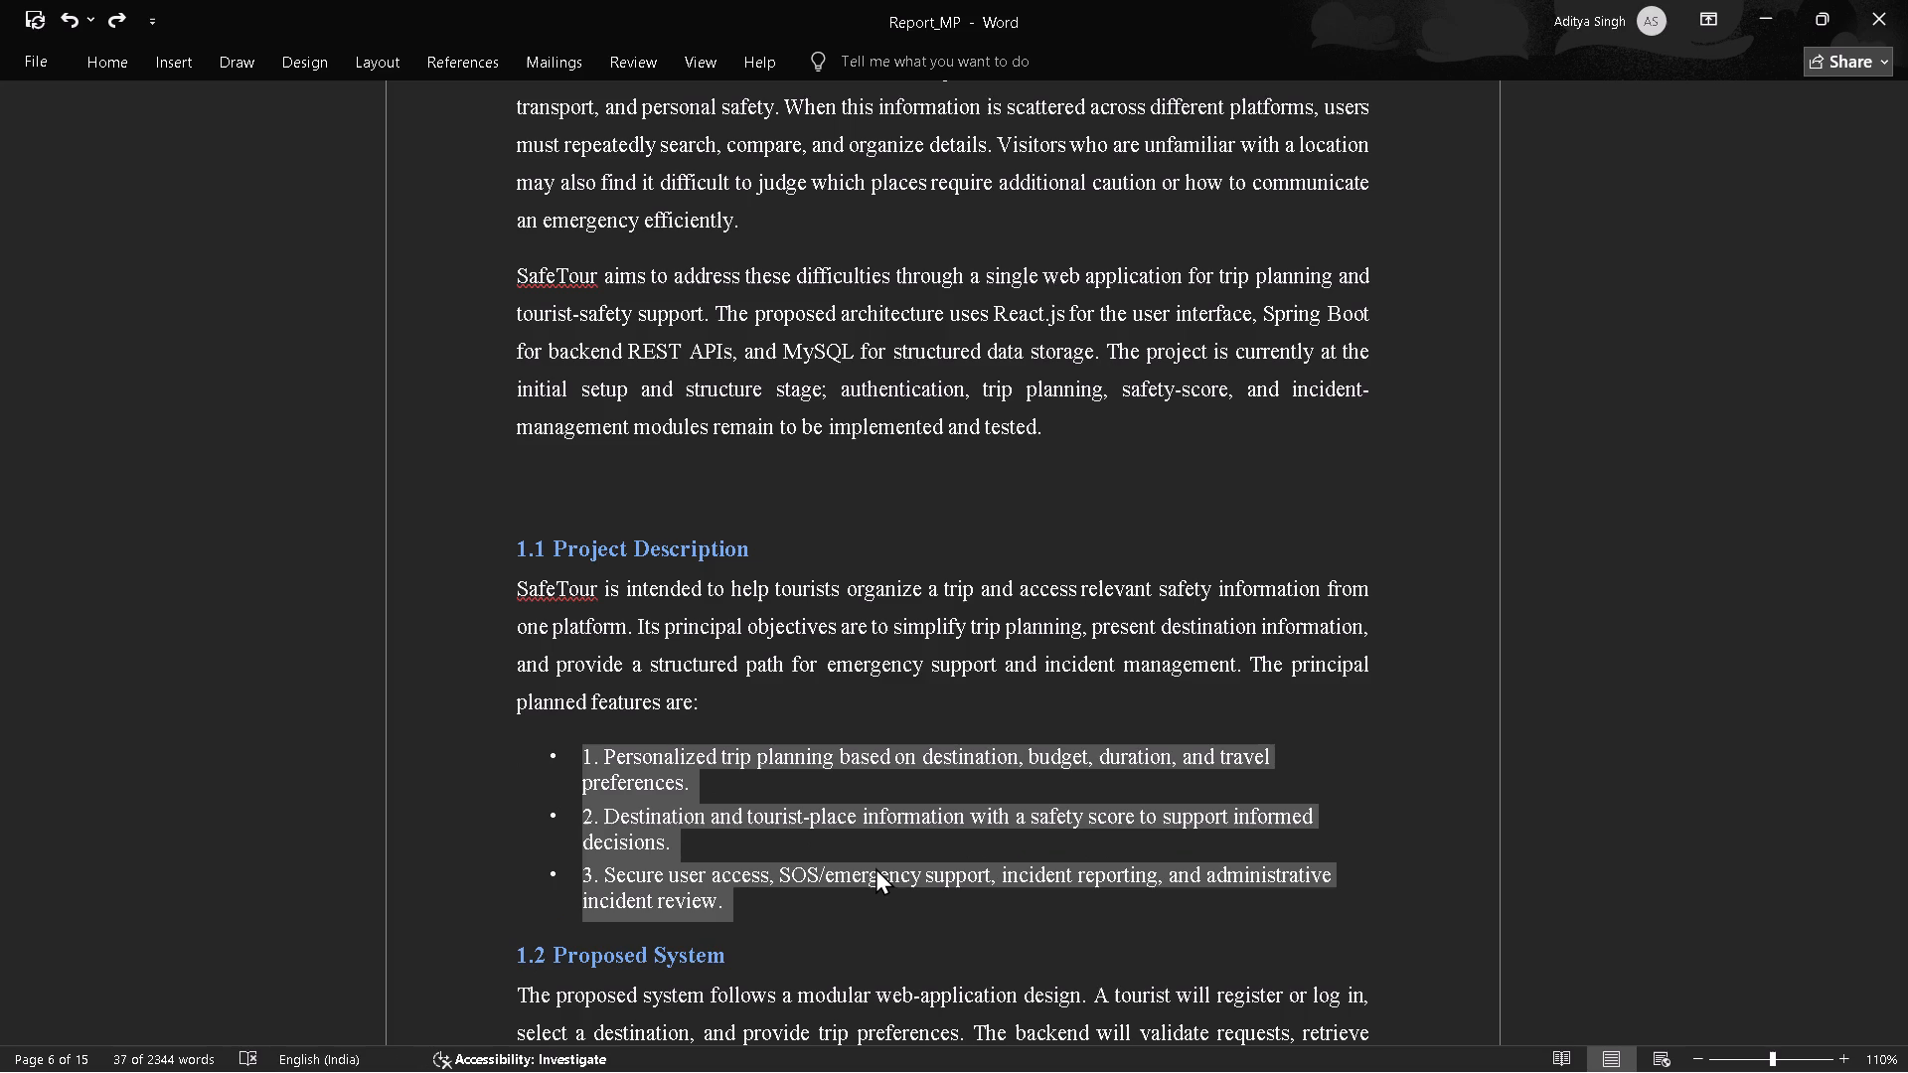
Convert the three bulleted planned features under 1.1 Project Description into an automatic numbered list.
right_click(709, 801)
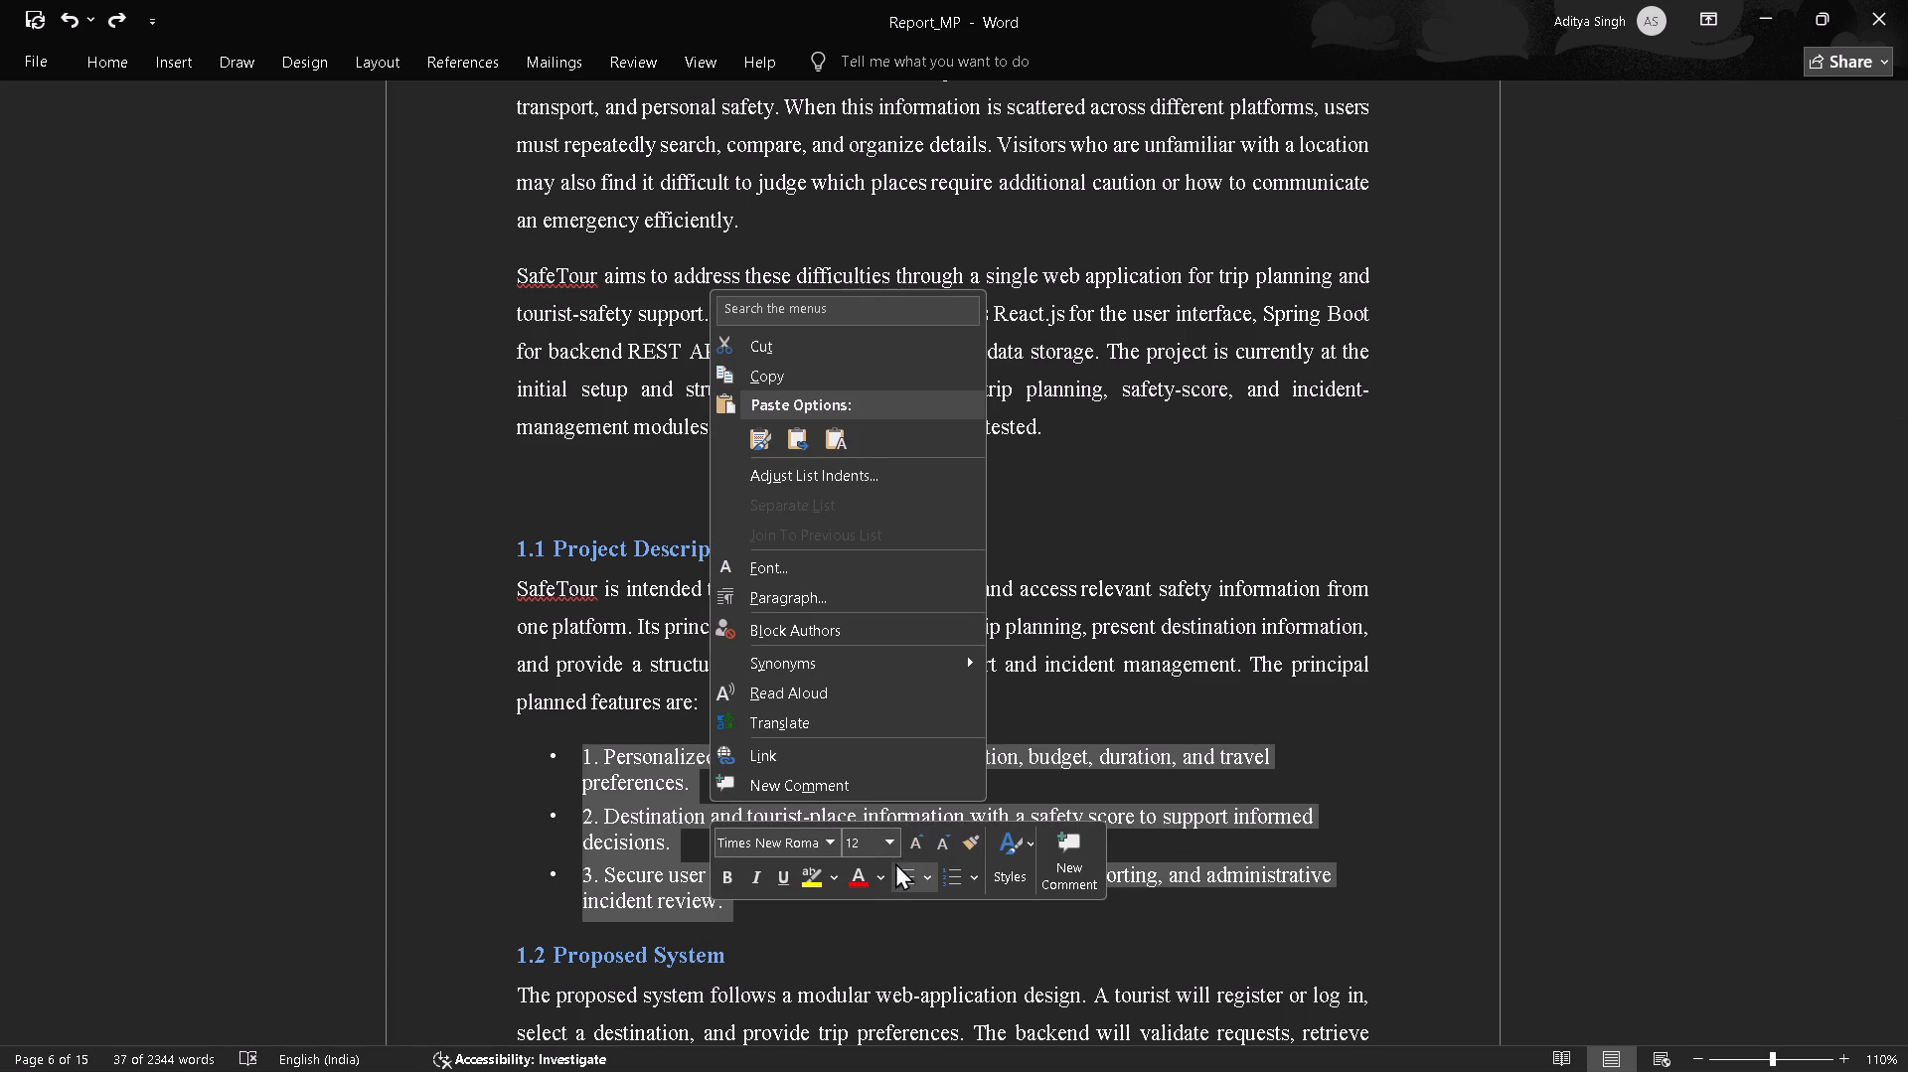
click(956, 874)
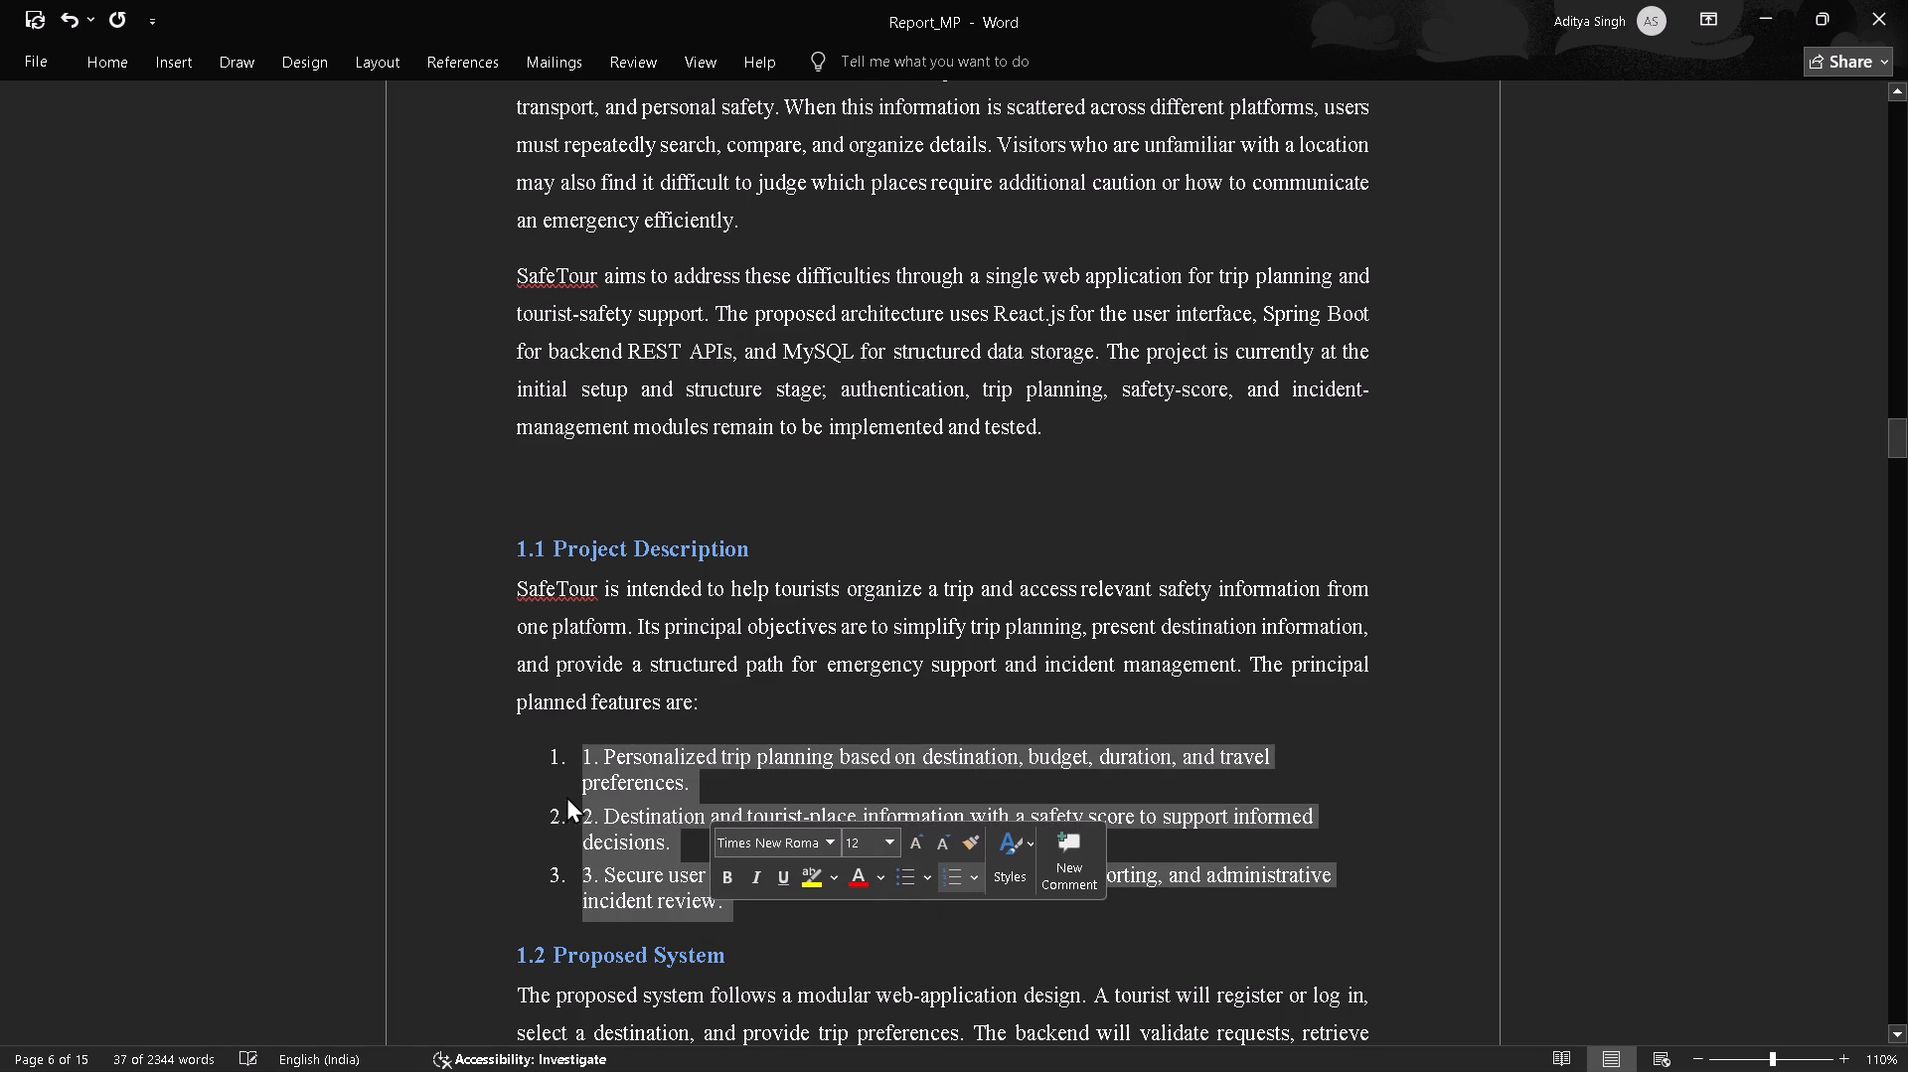
Delete the manually typed 1., 2. and 3. from the start of the three planned-feature items.
click(576, 754)
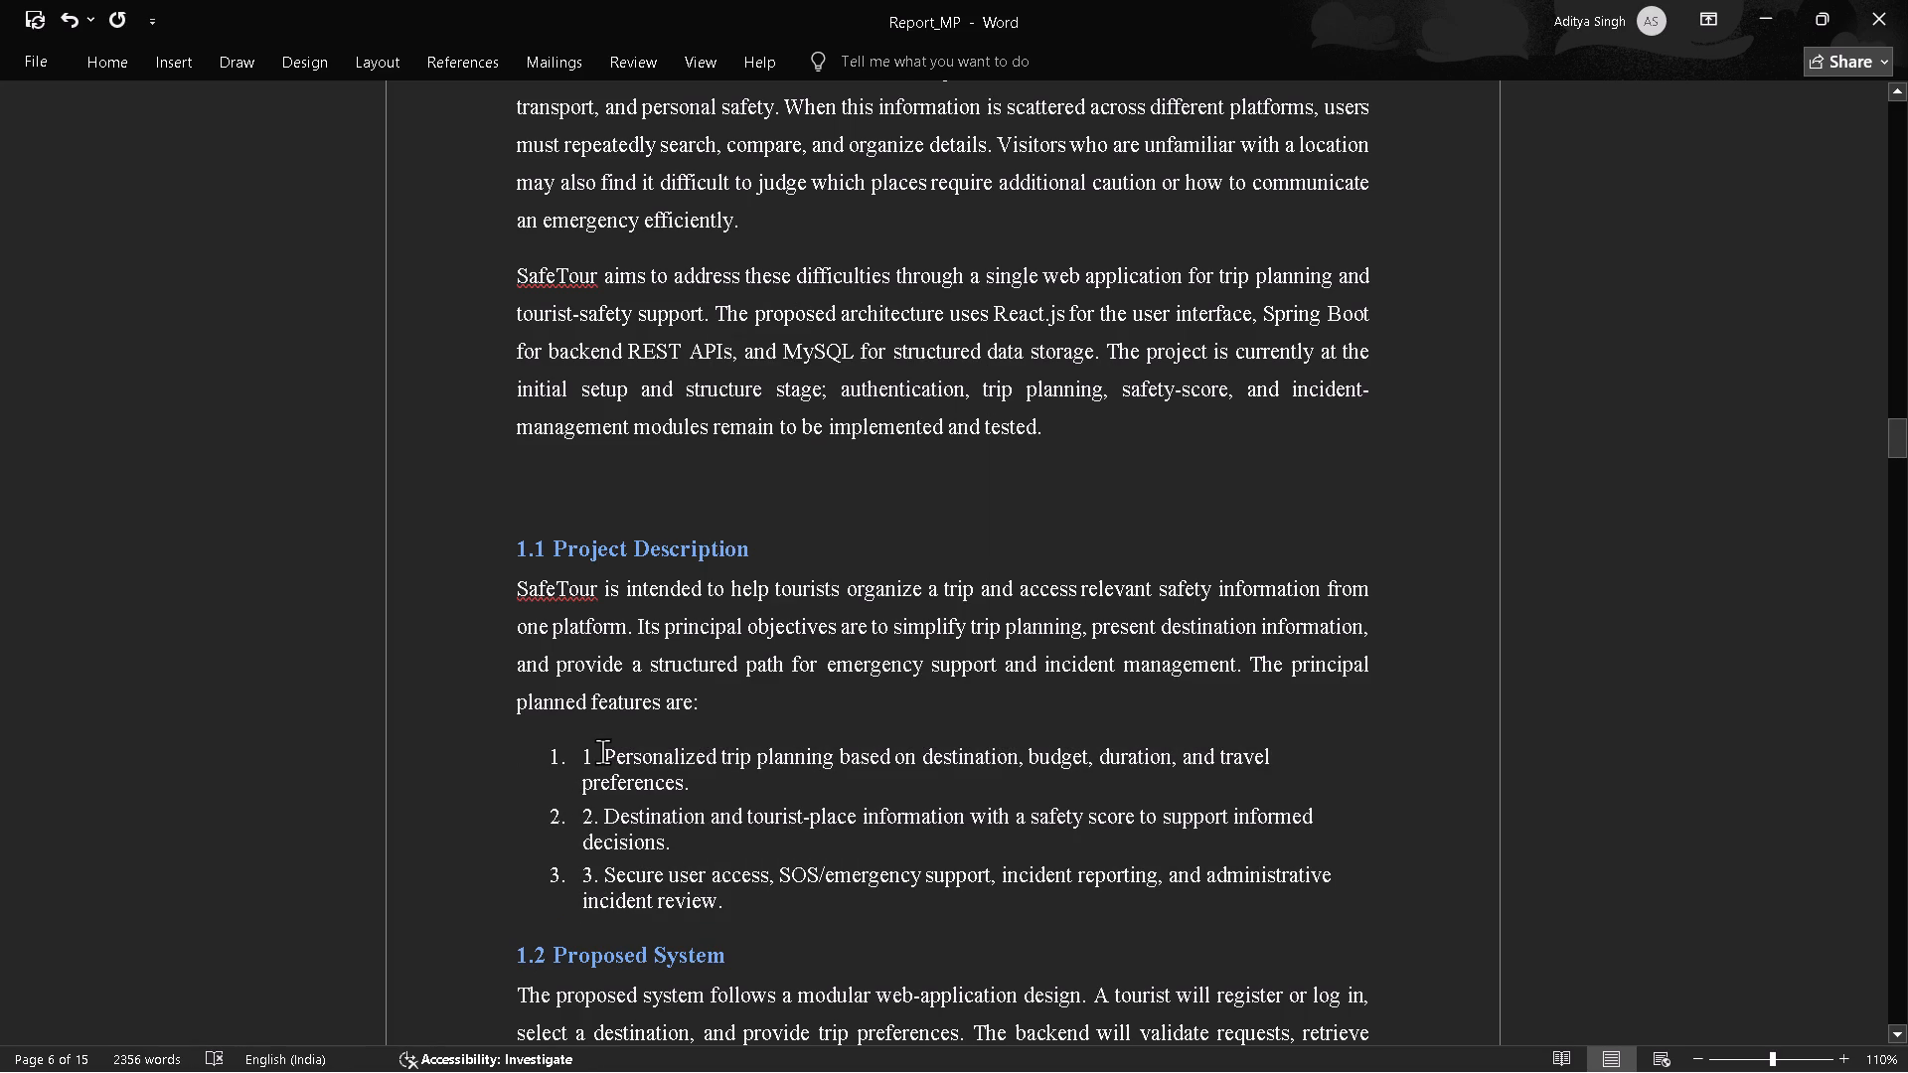
click(602, 753)
key(BackSpace)
key(BackSpace)
key(BackSpace)
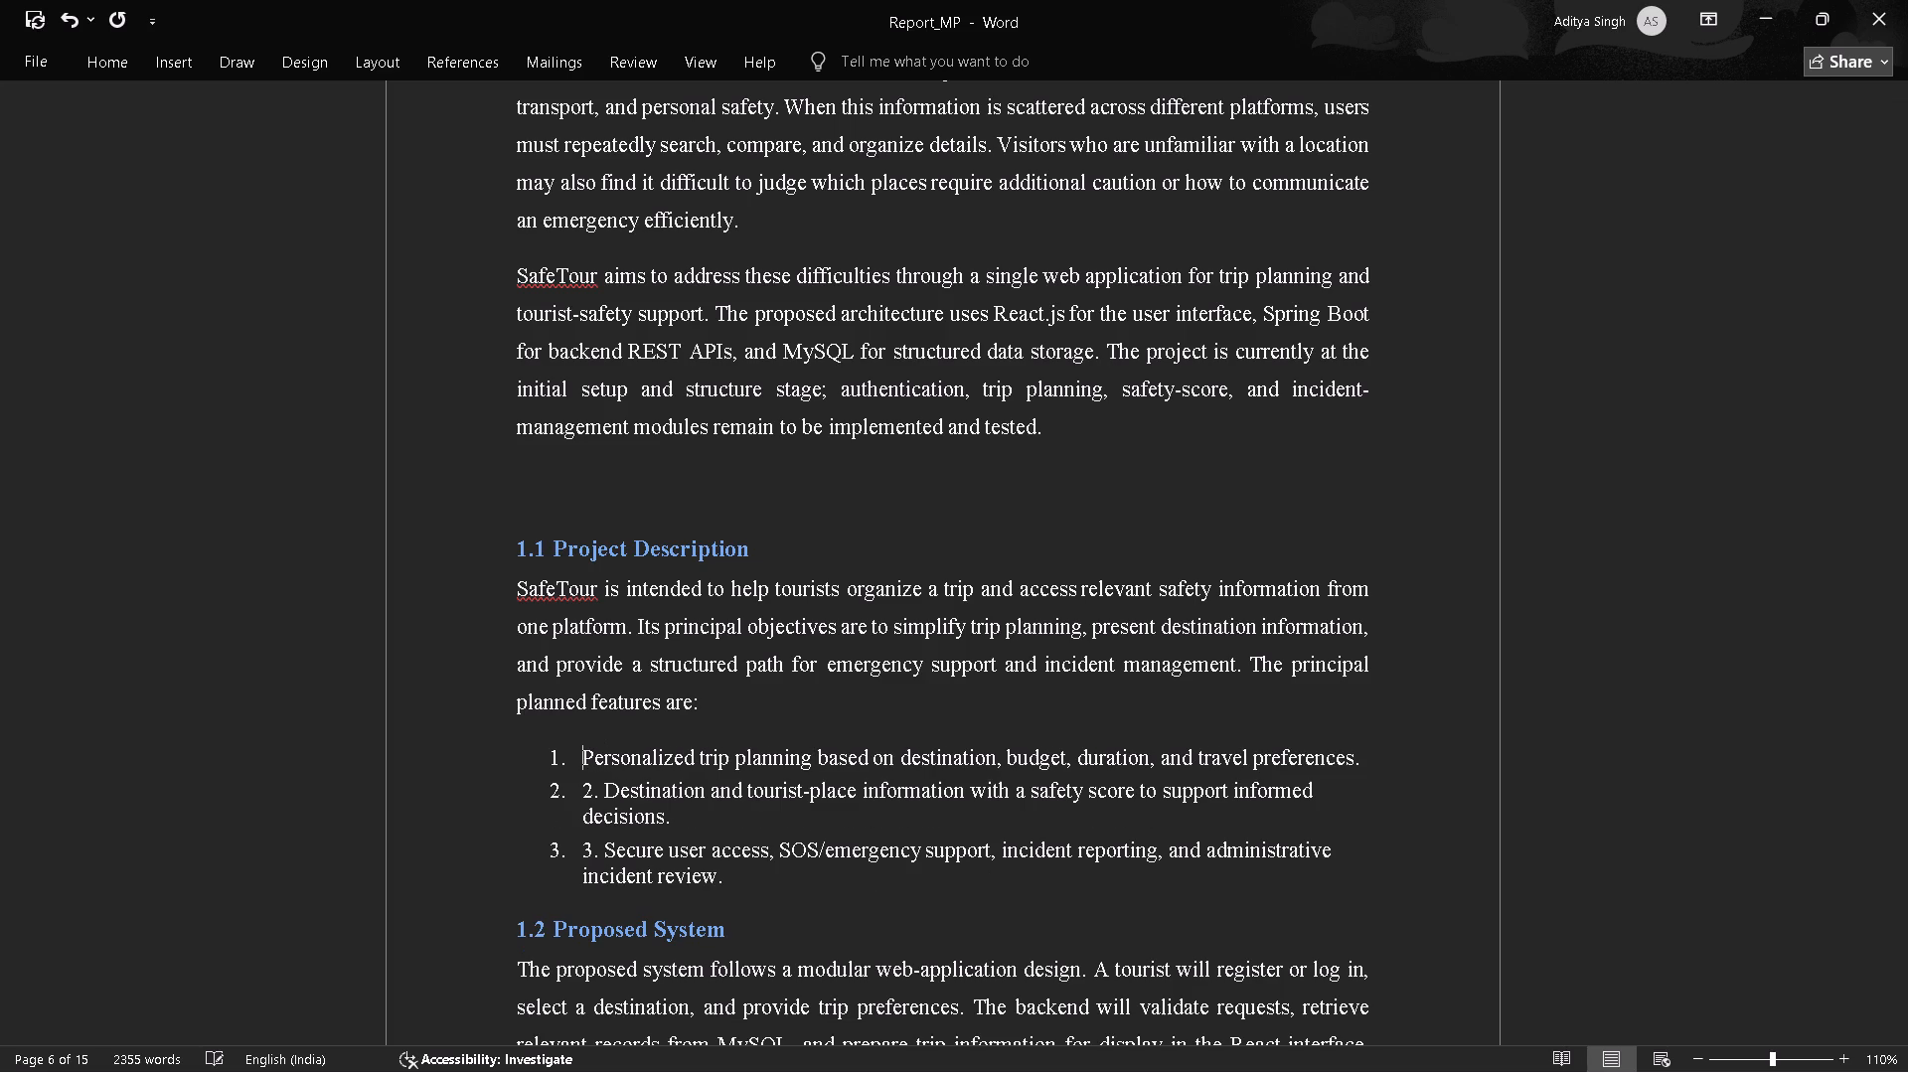
click(600, 790)
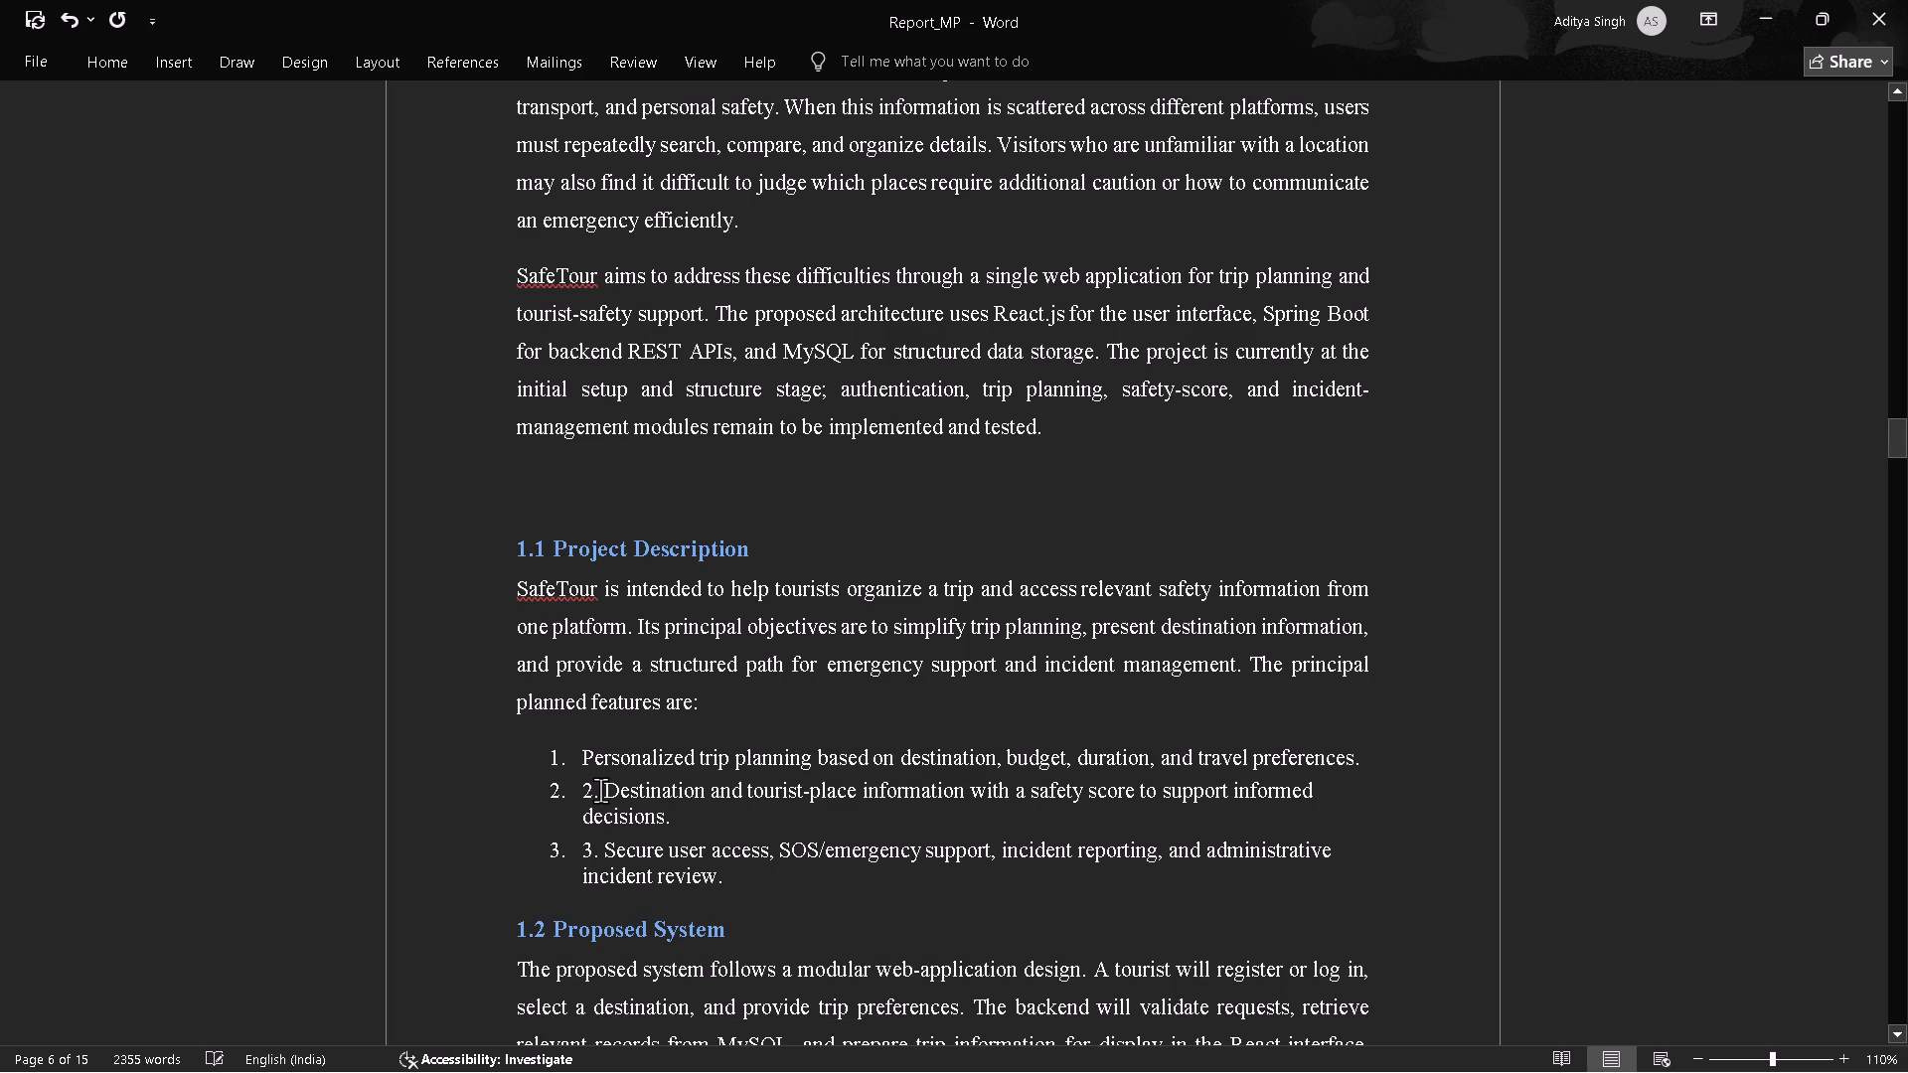
key(BackSpace)
key(BackSpace)
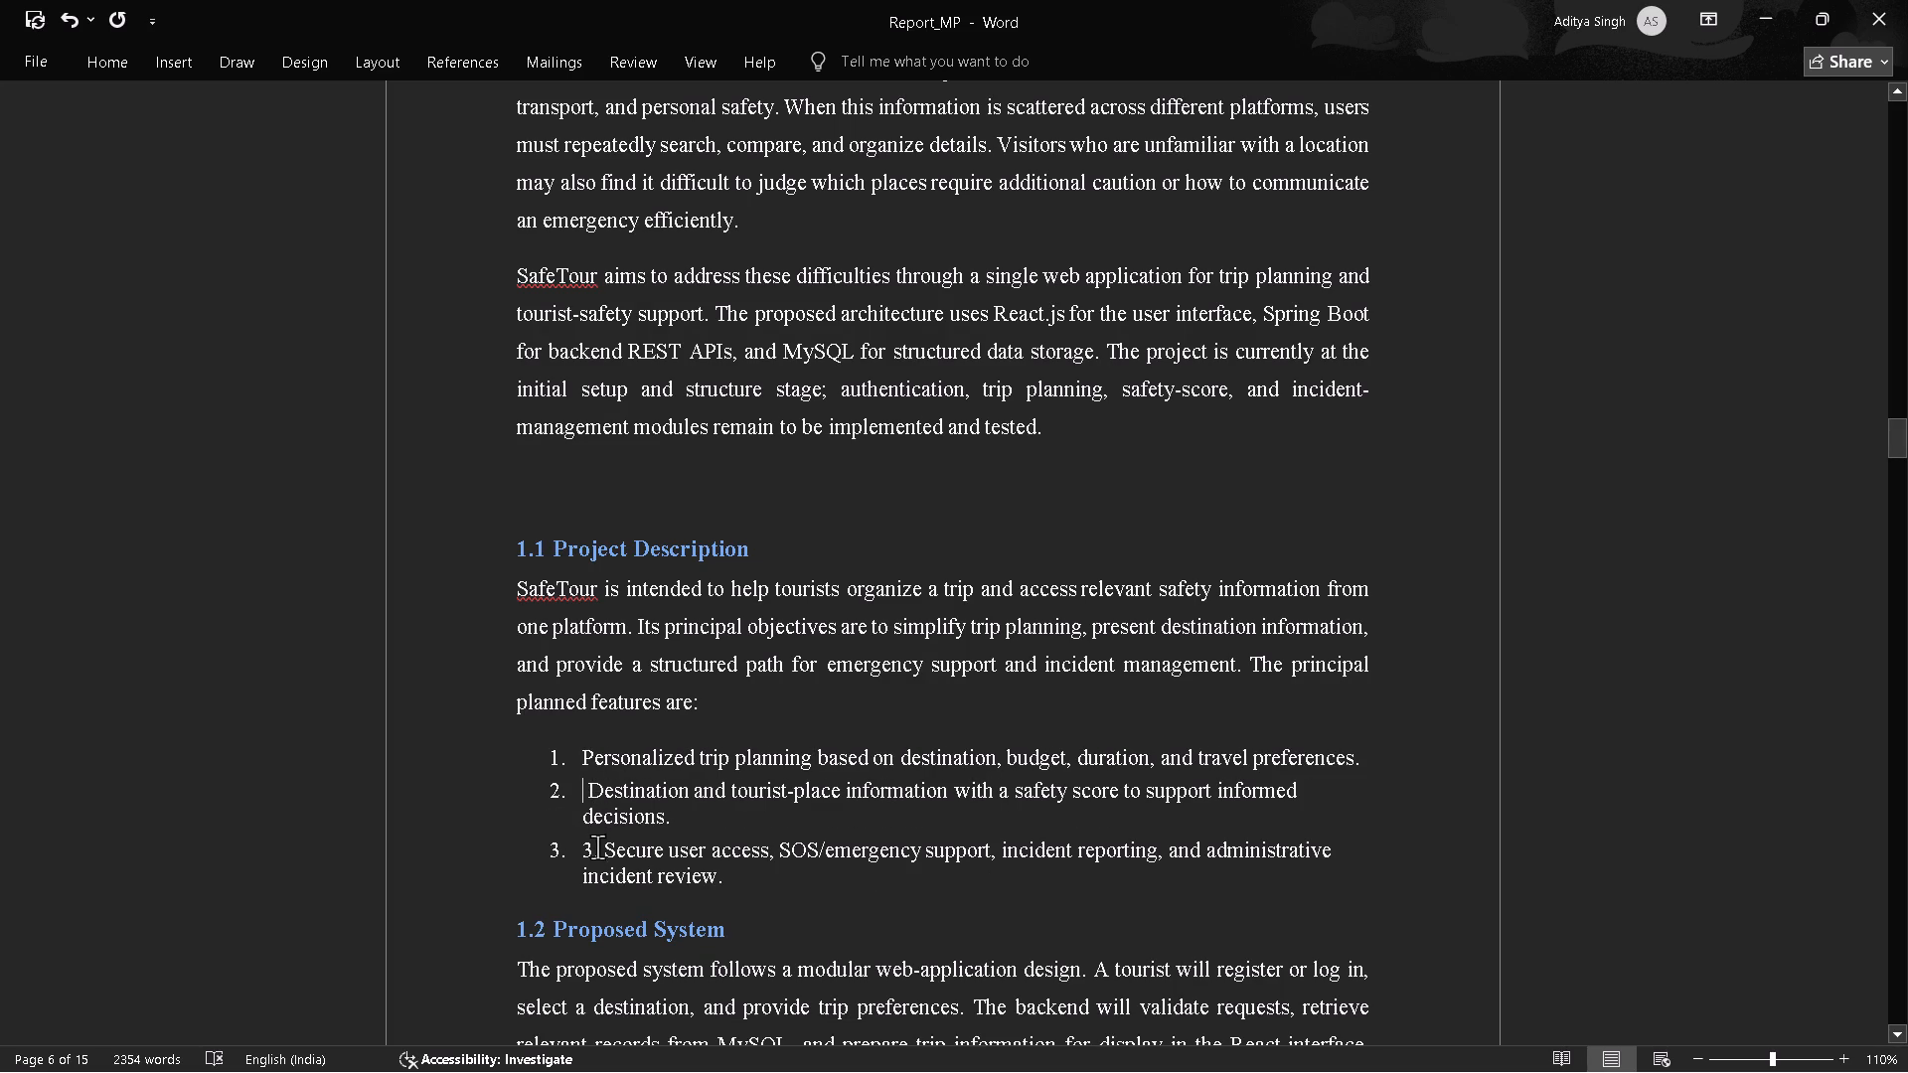
click(606, 854)
key(BackSpace)
key(BackSpace)
key(BackSpace)
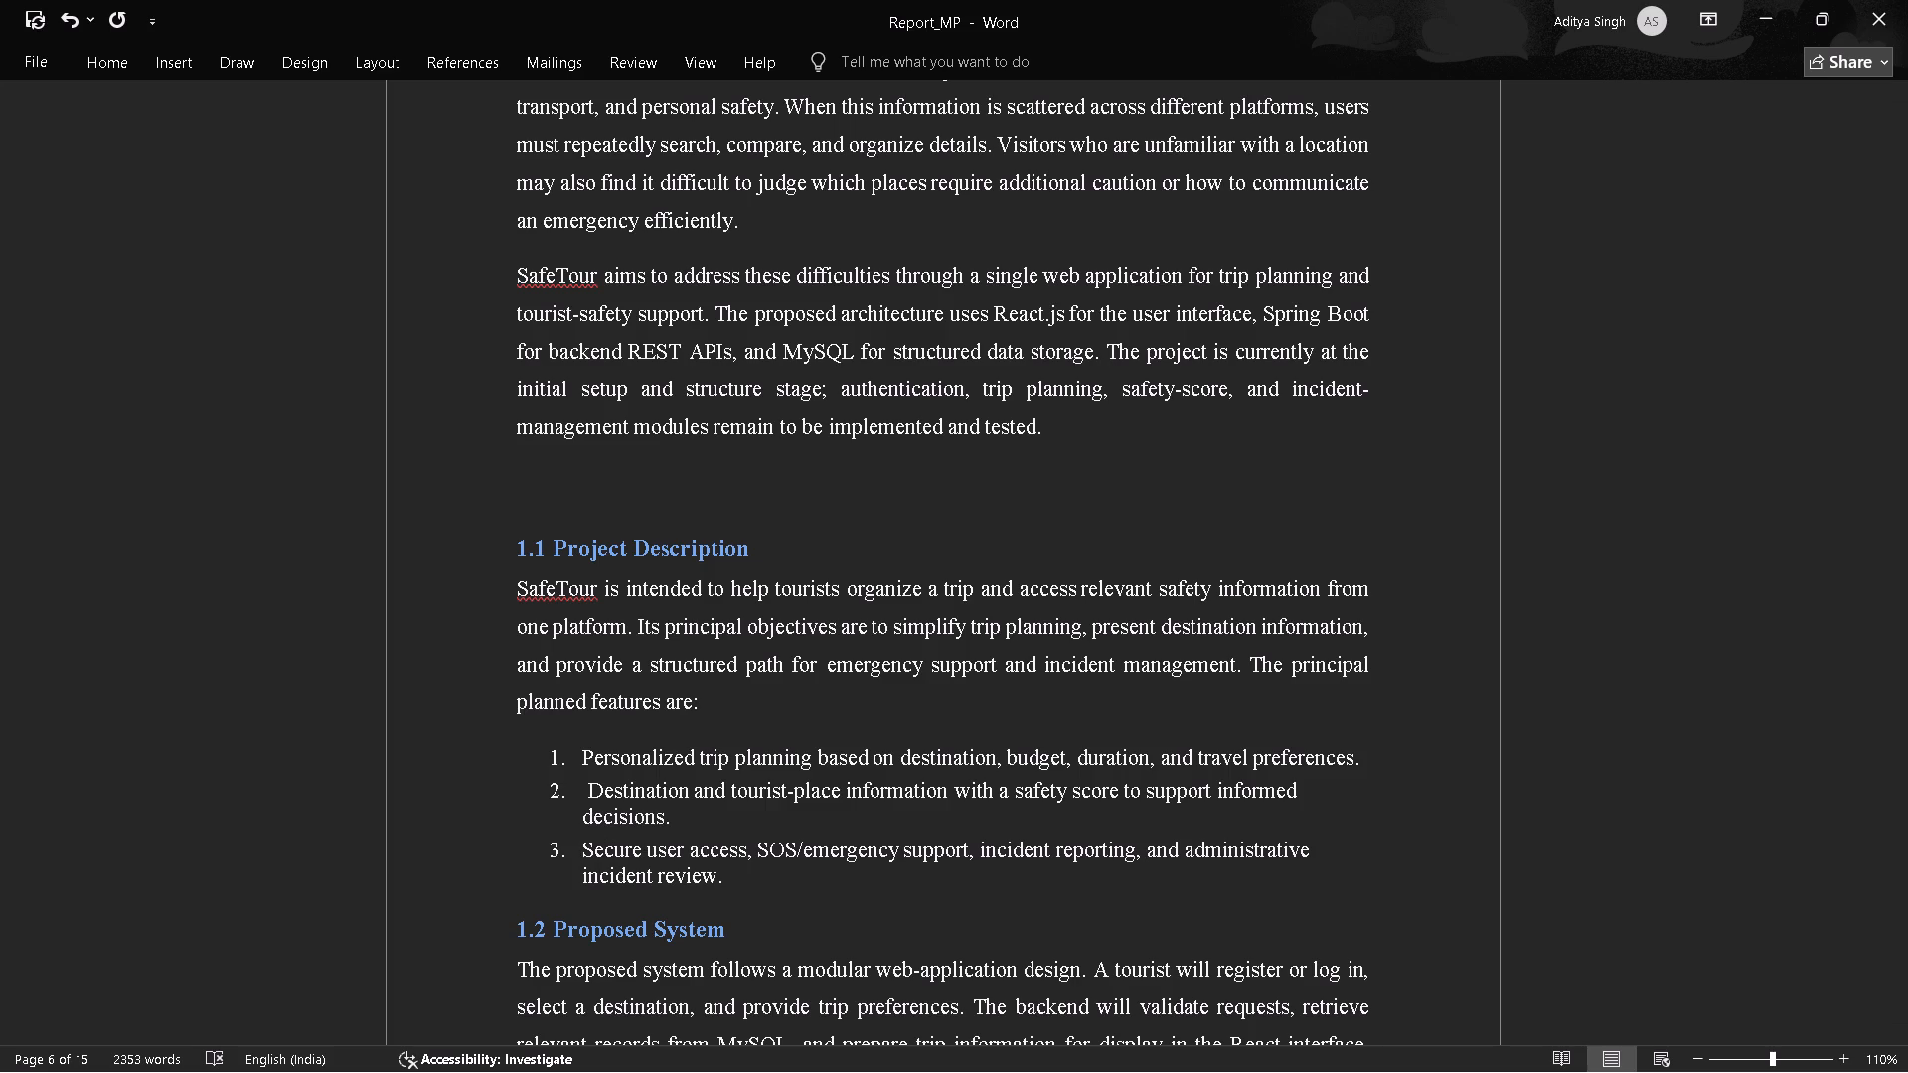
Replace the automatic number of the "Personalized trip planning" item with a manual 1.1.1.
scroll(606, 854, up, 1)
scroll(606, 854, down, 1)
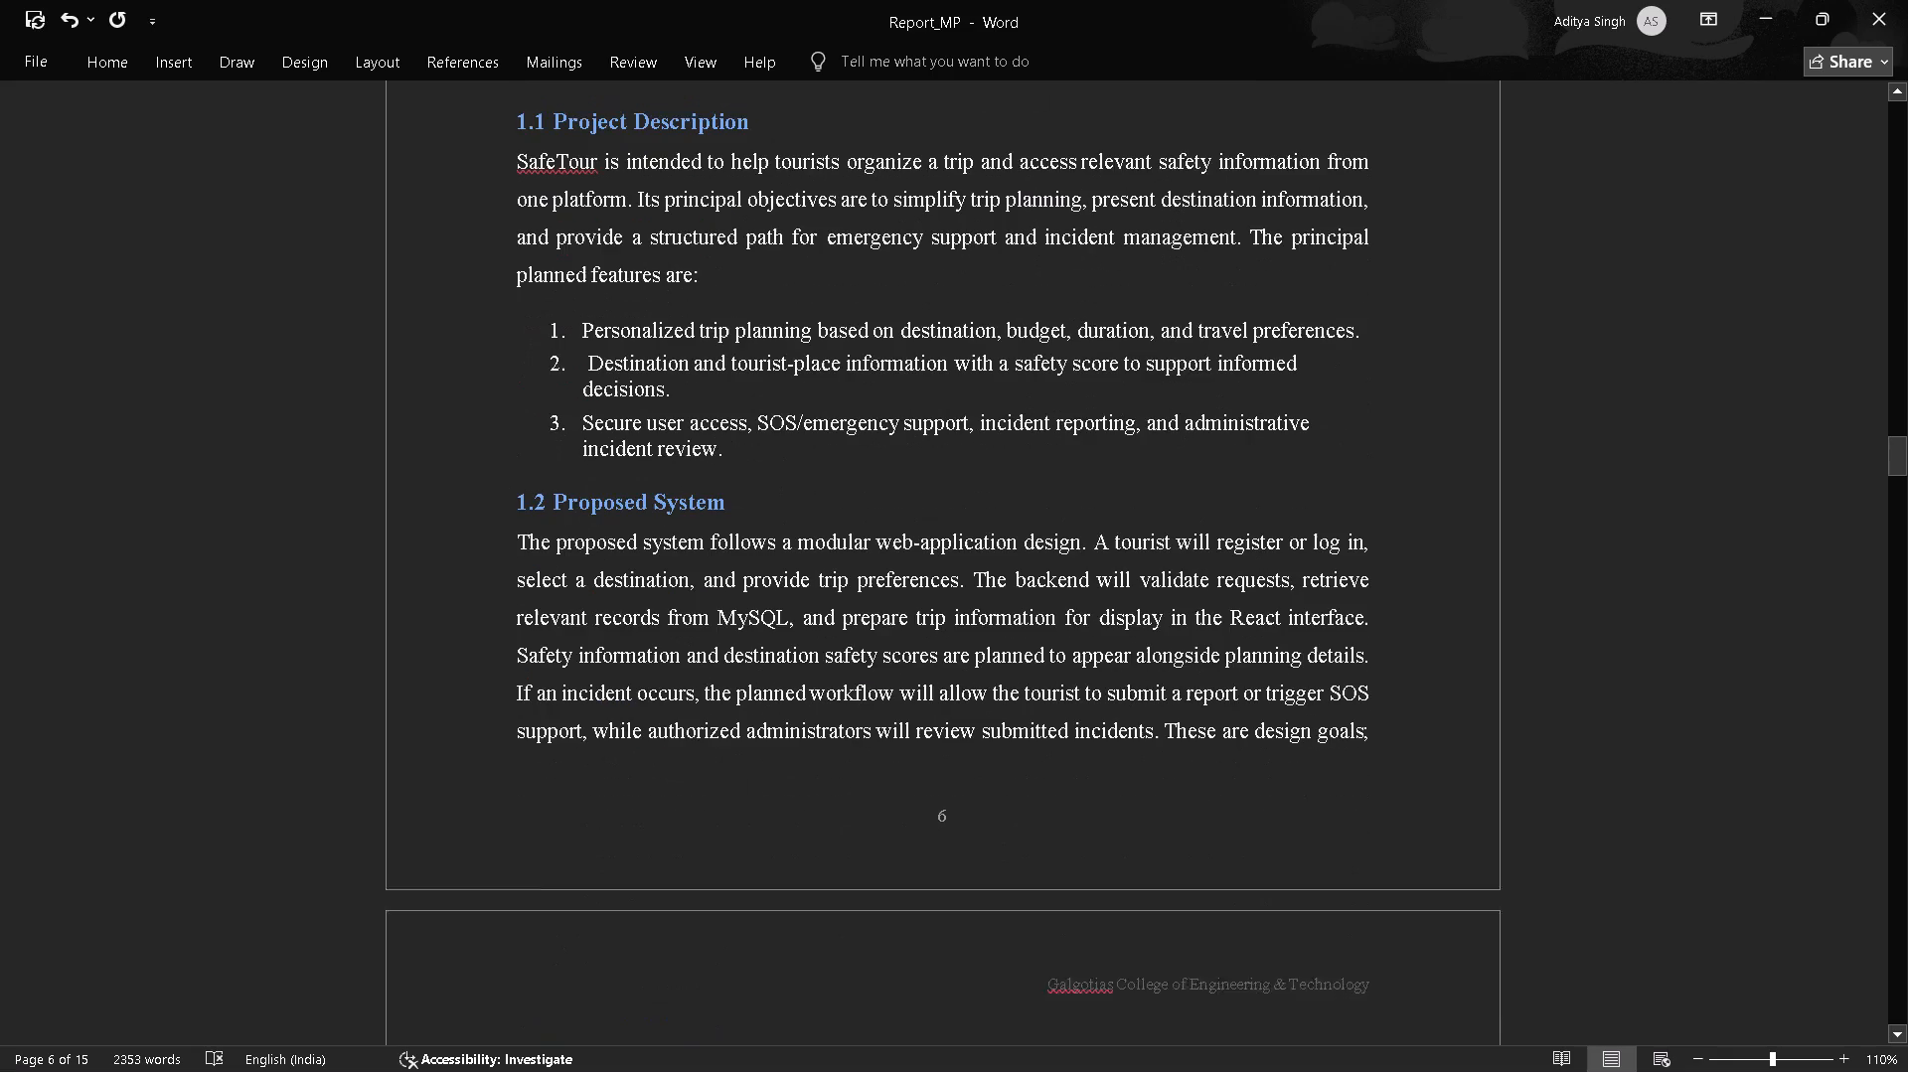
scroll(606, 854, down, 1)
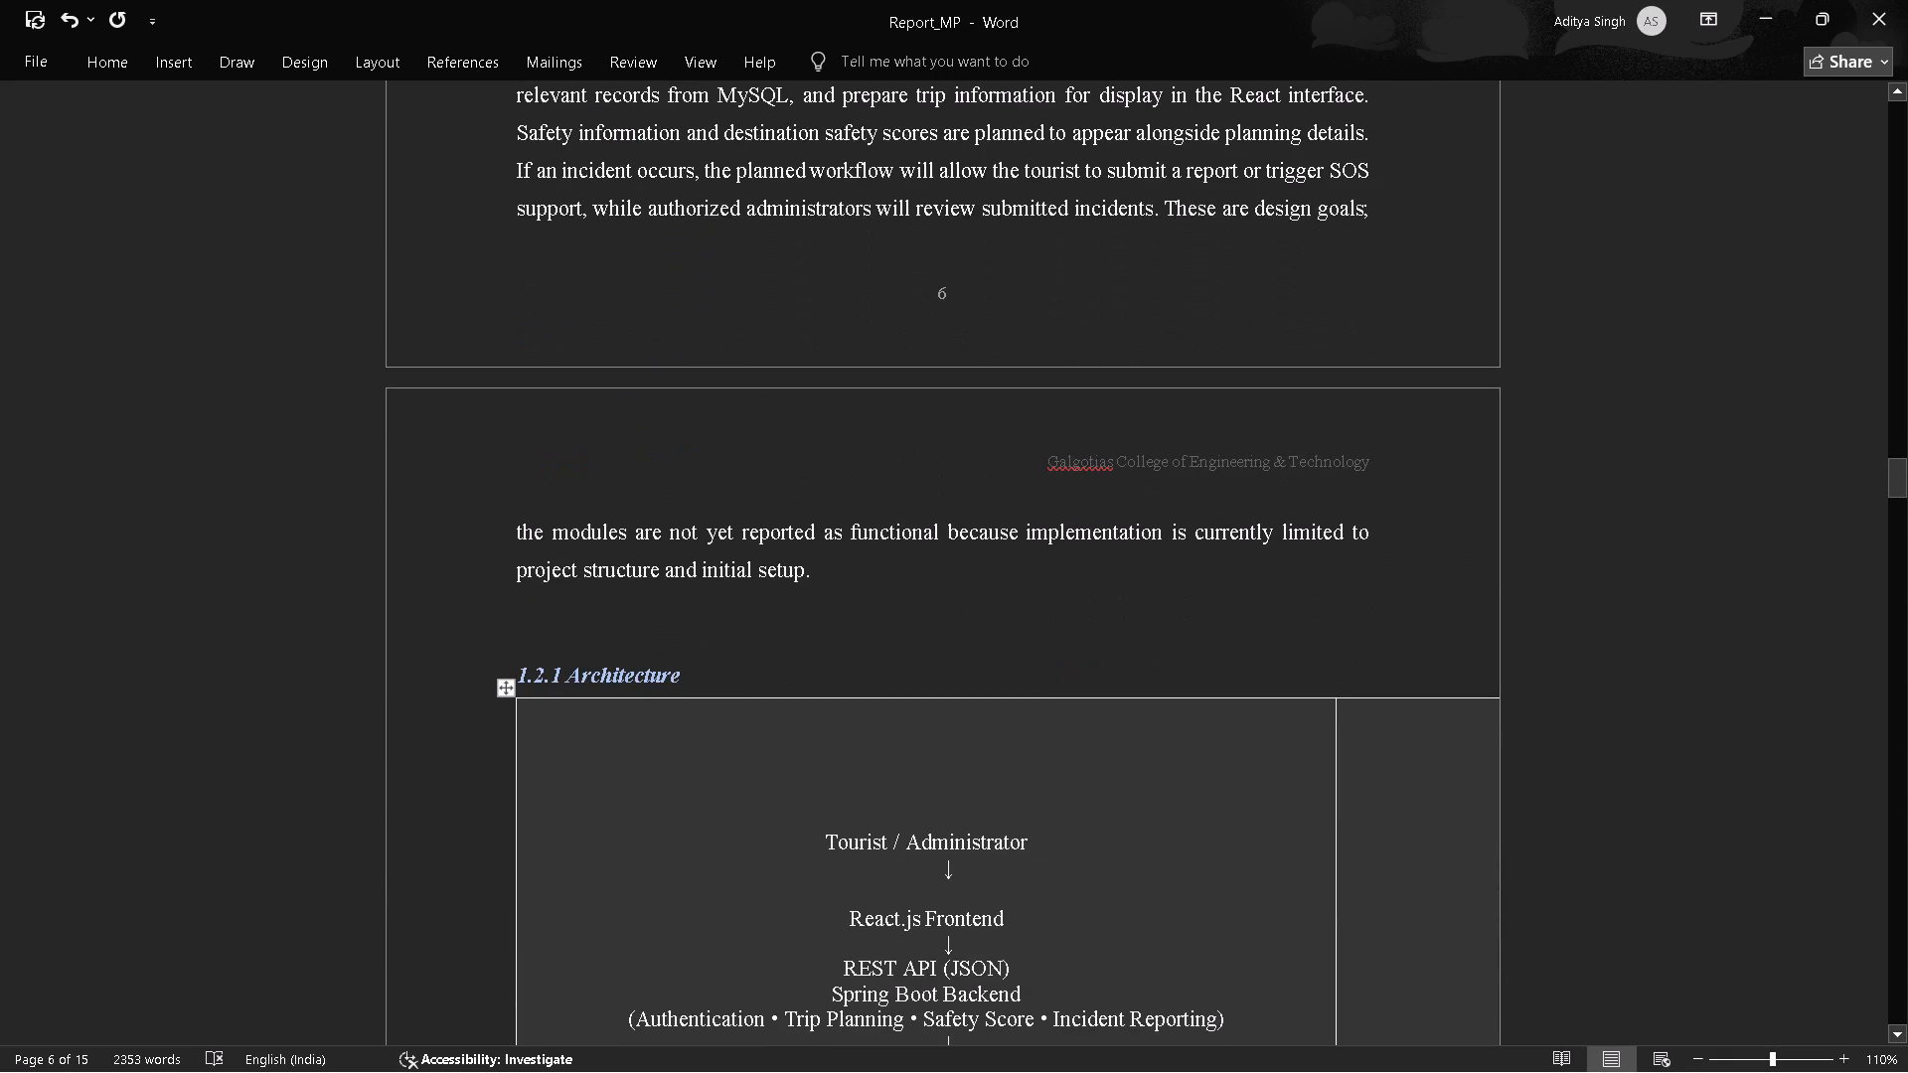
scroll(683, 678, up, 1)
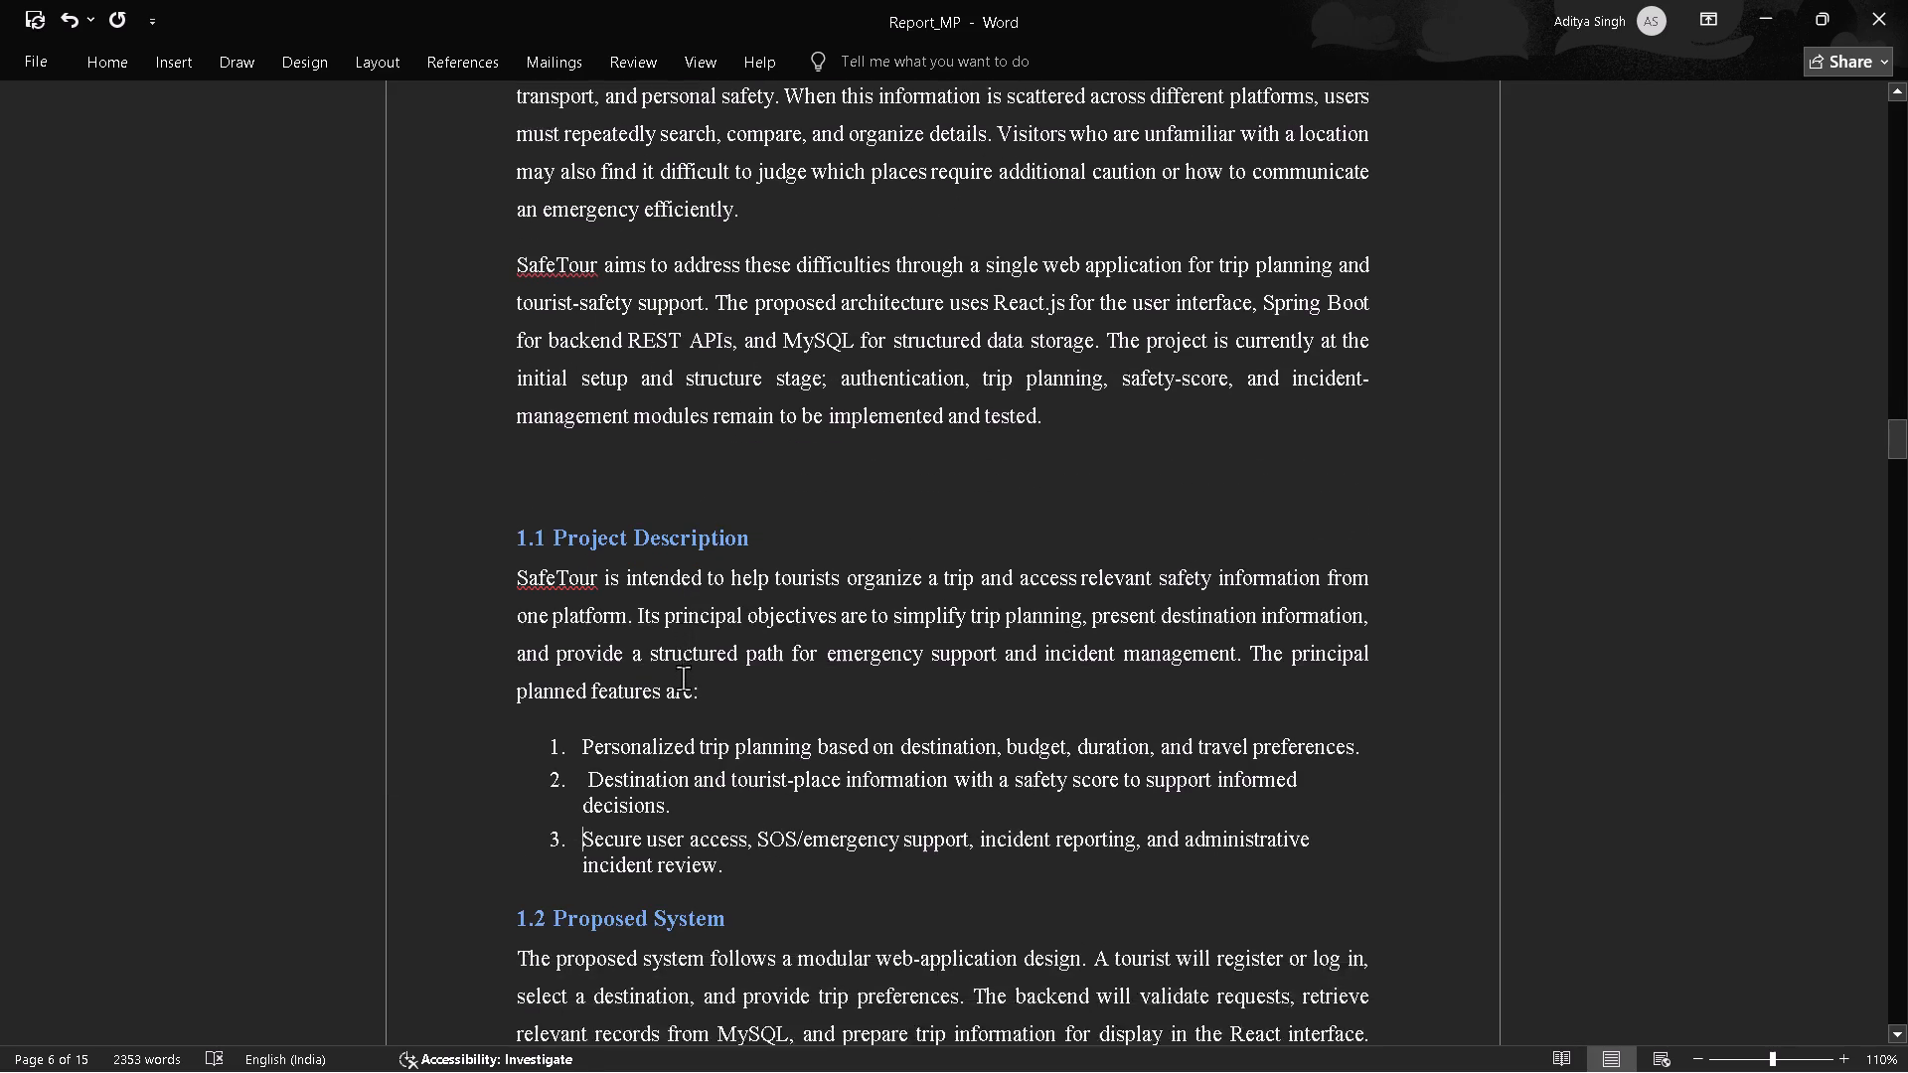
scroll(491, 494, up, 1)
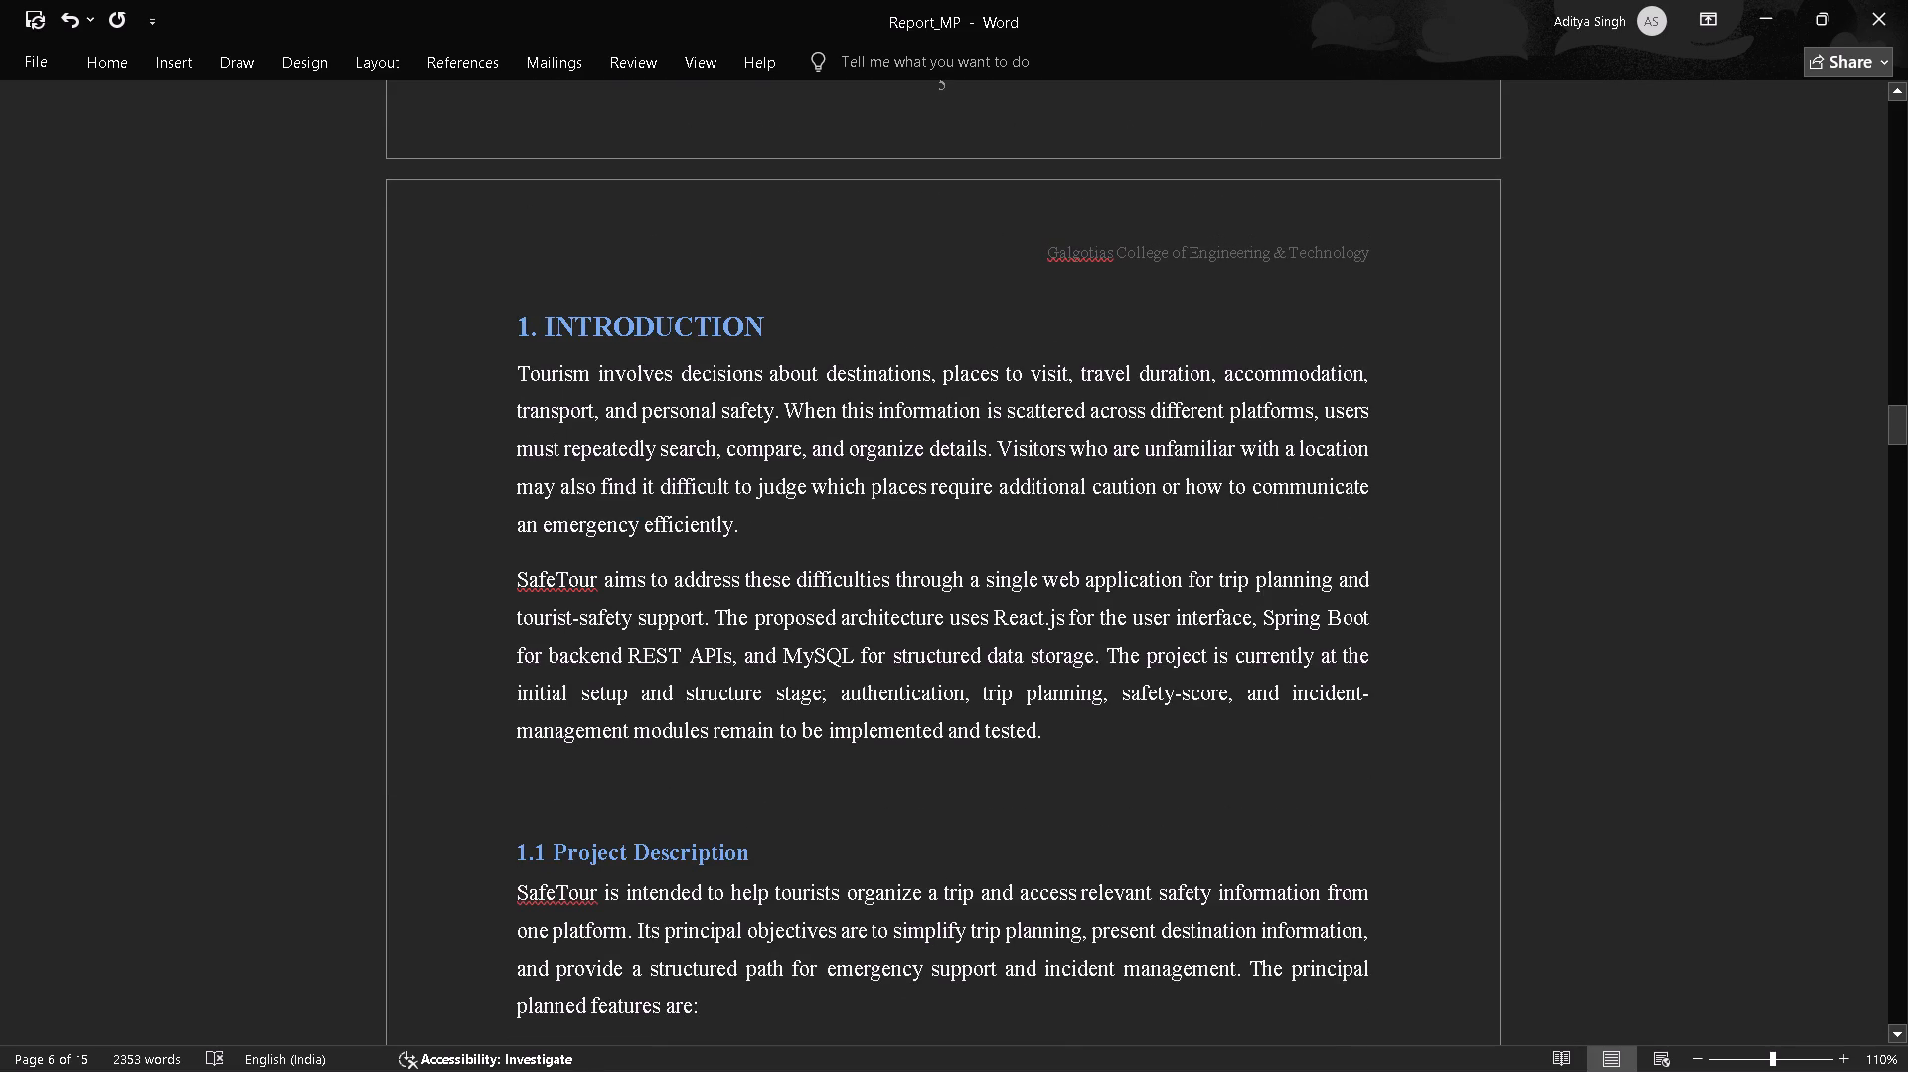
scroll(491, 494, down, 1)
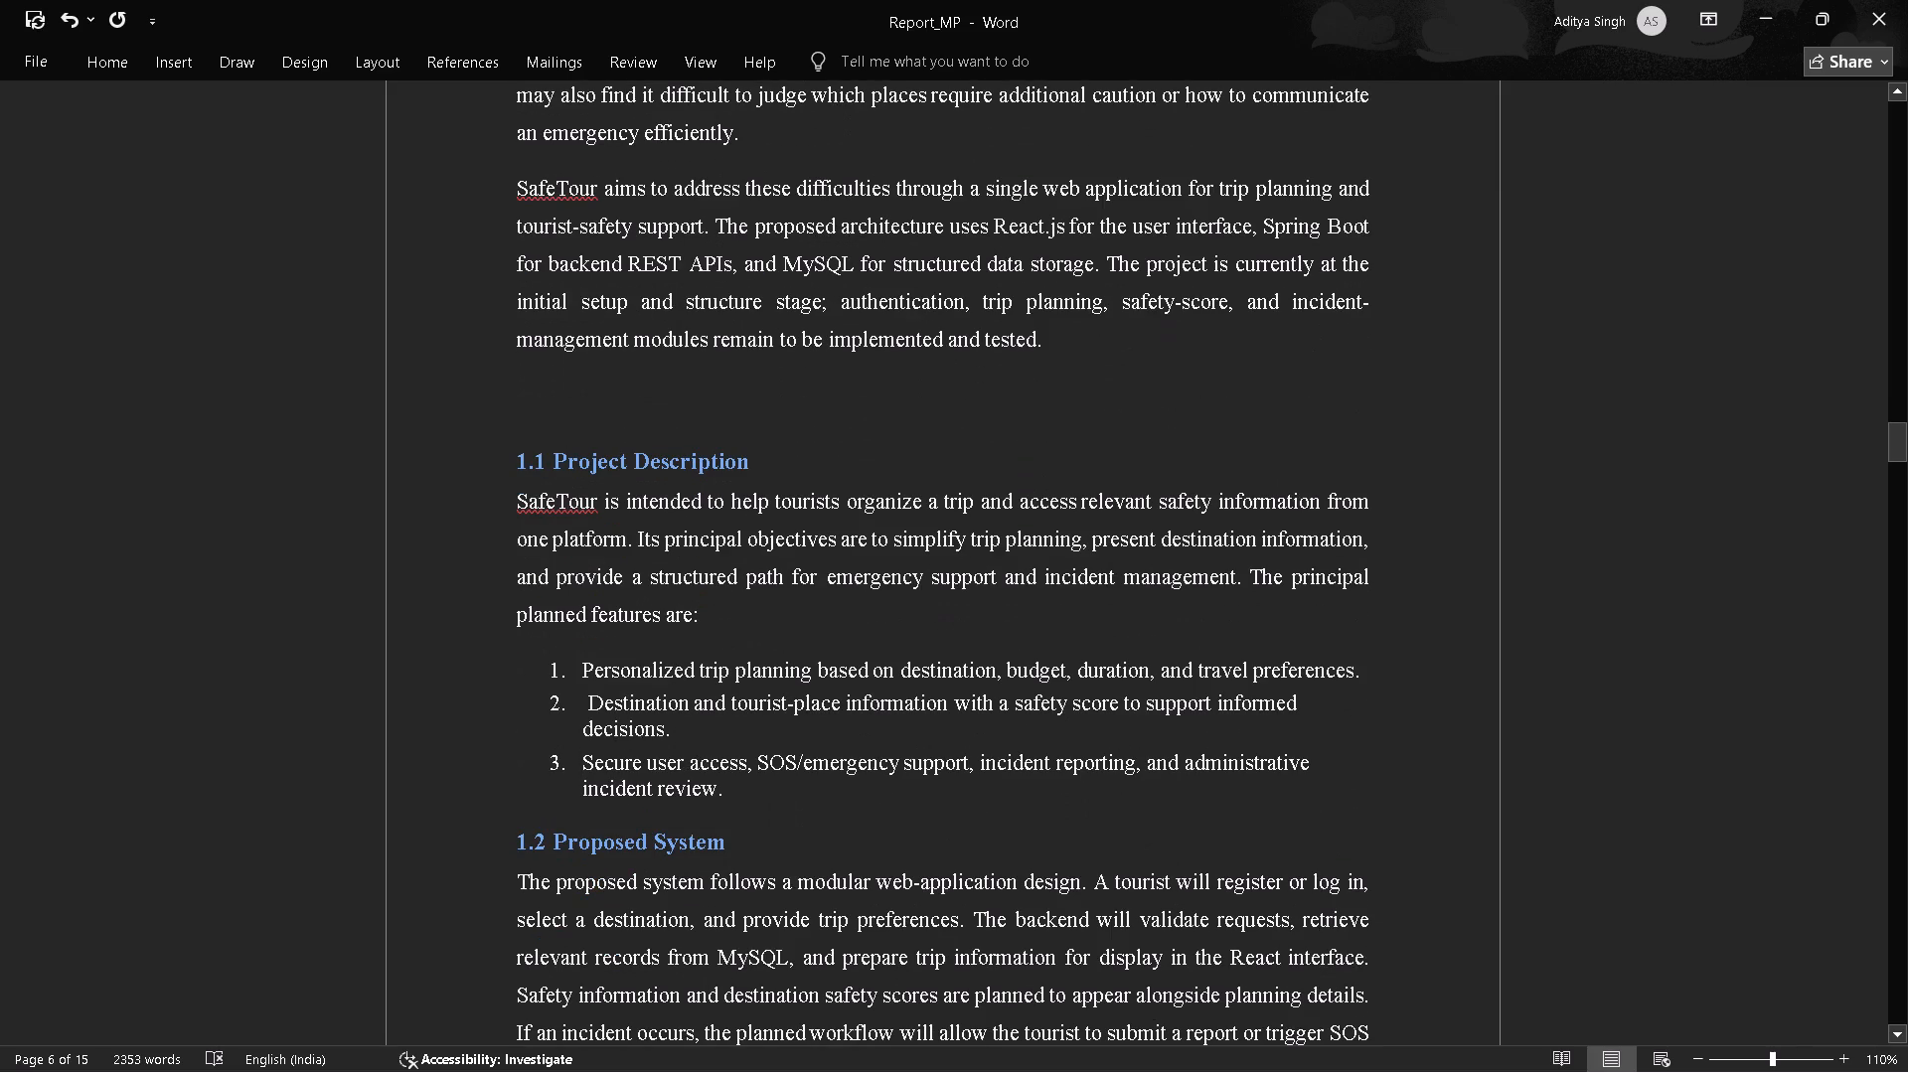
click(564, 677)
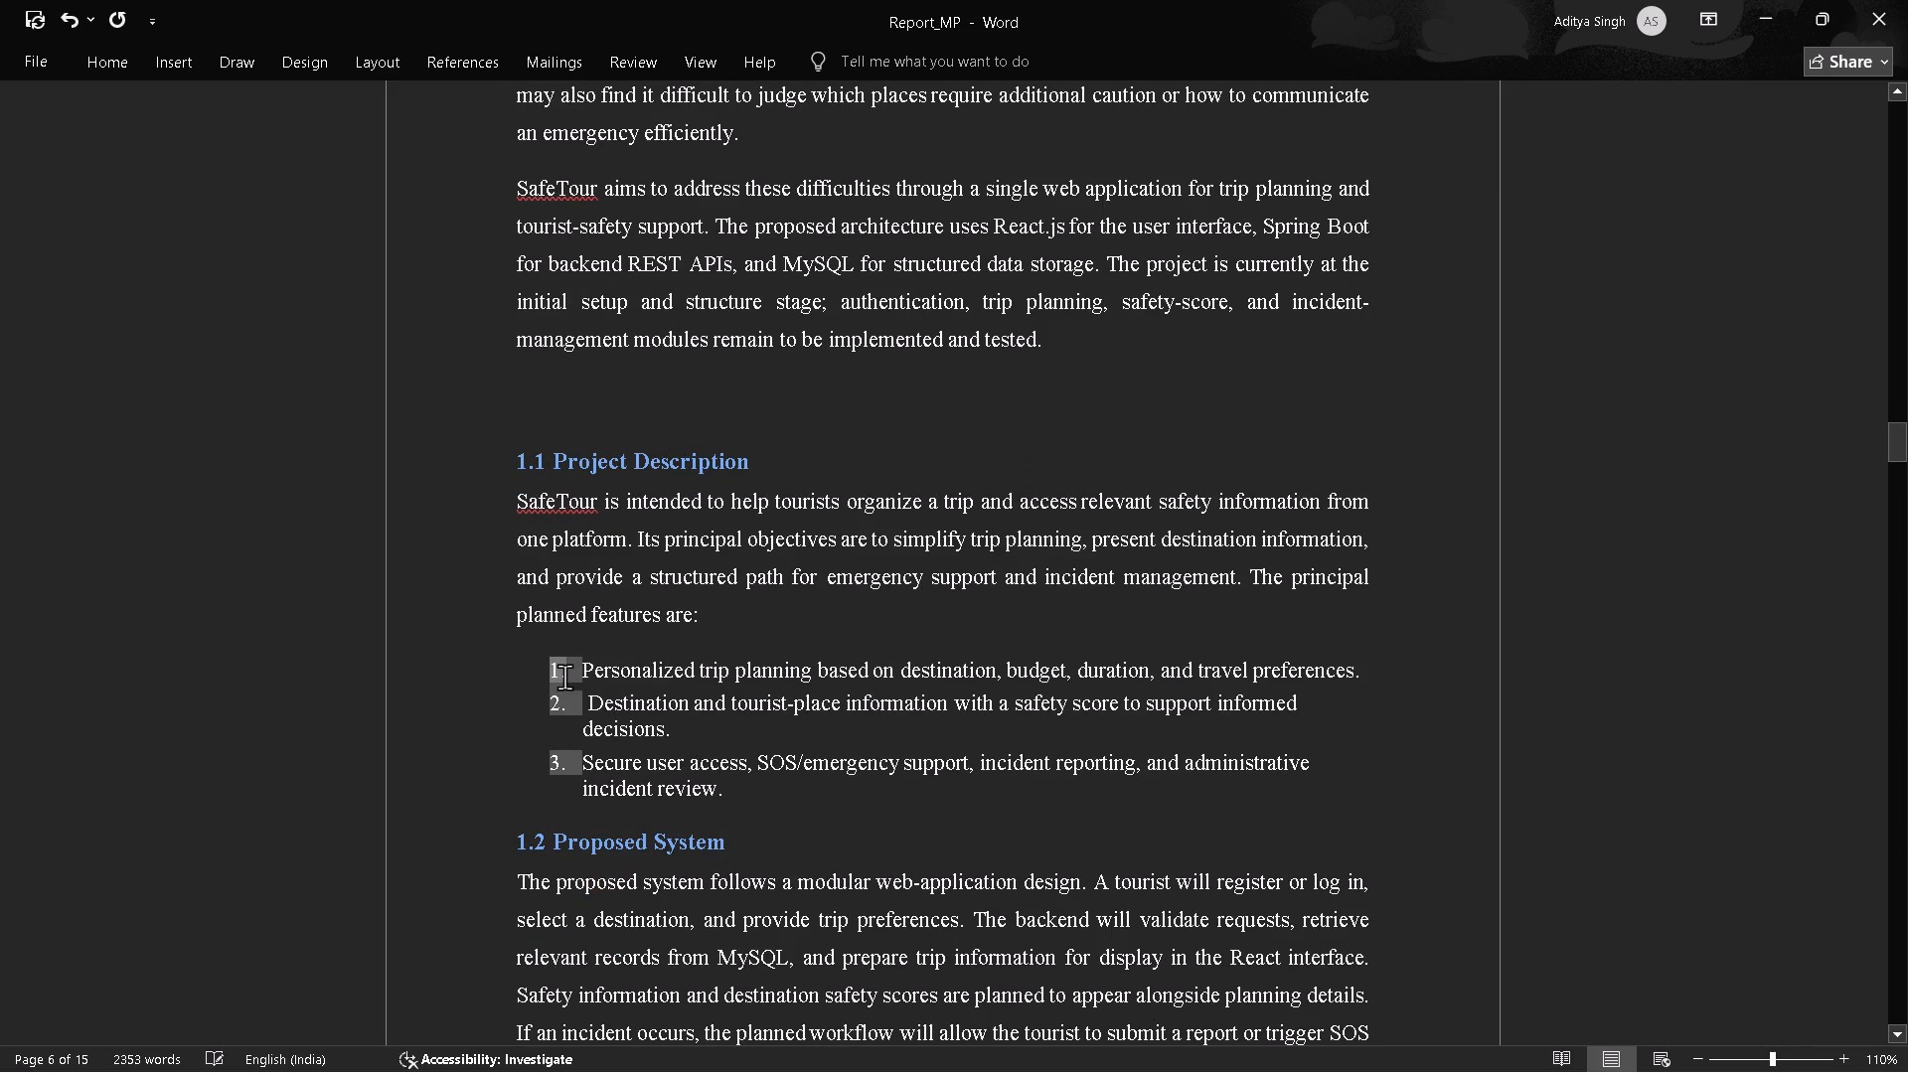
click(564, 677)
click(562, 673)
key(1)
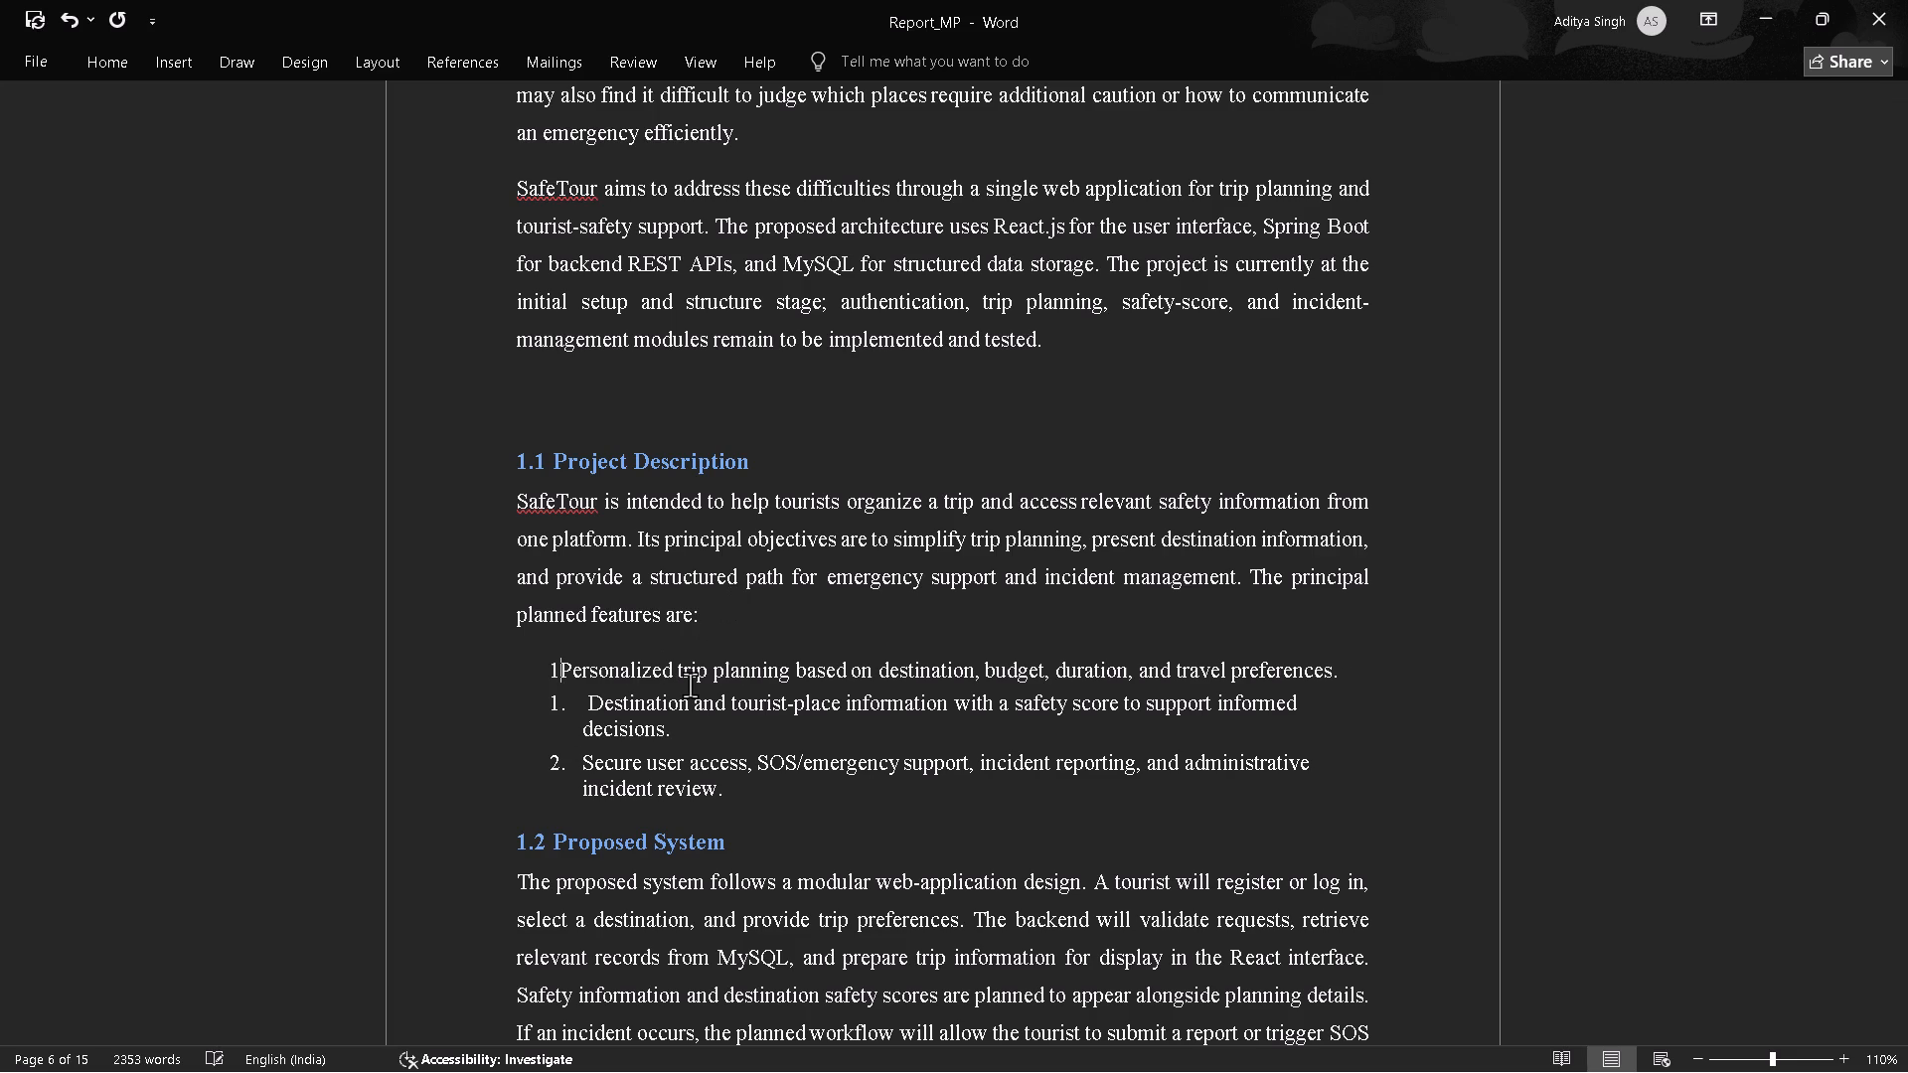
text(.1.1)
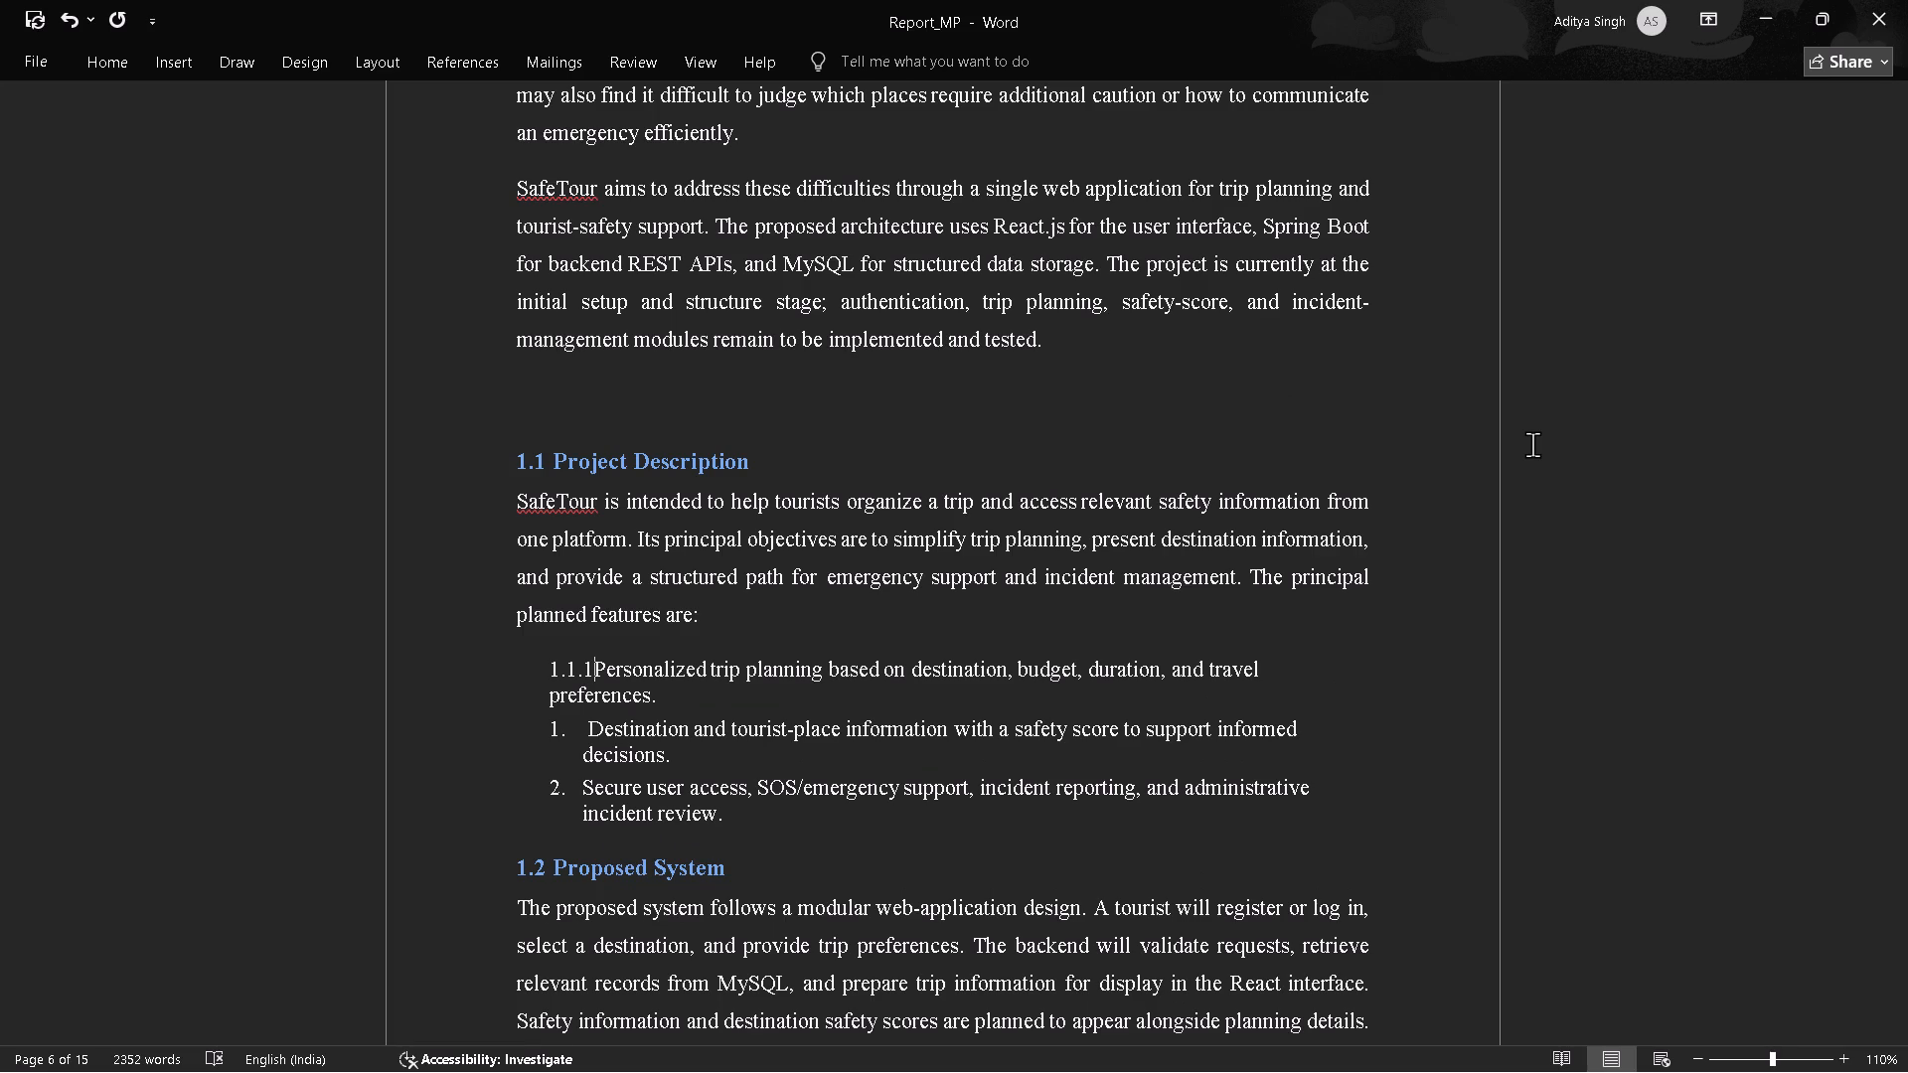
Shorten the manual number before "Personalized trip planning" to "1.".
key(BackSpace)
key(BackSpace)
key(BackSpace)
key(BackSpace)
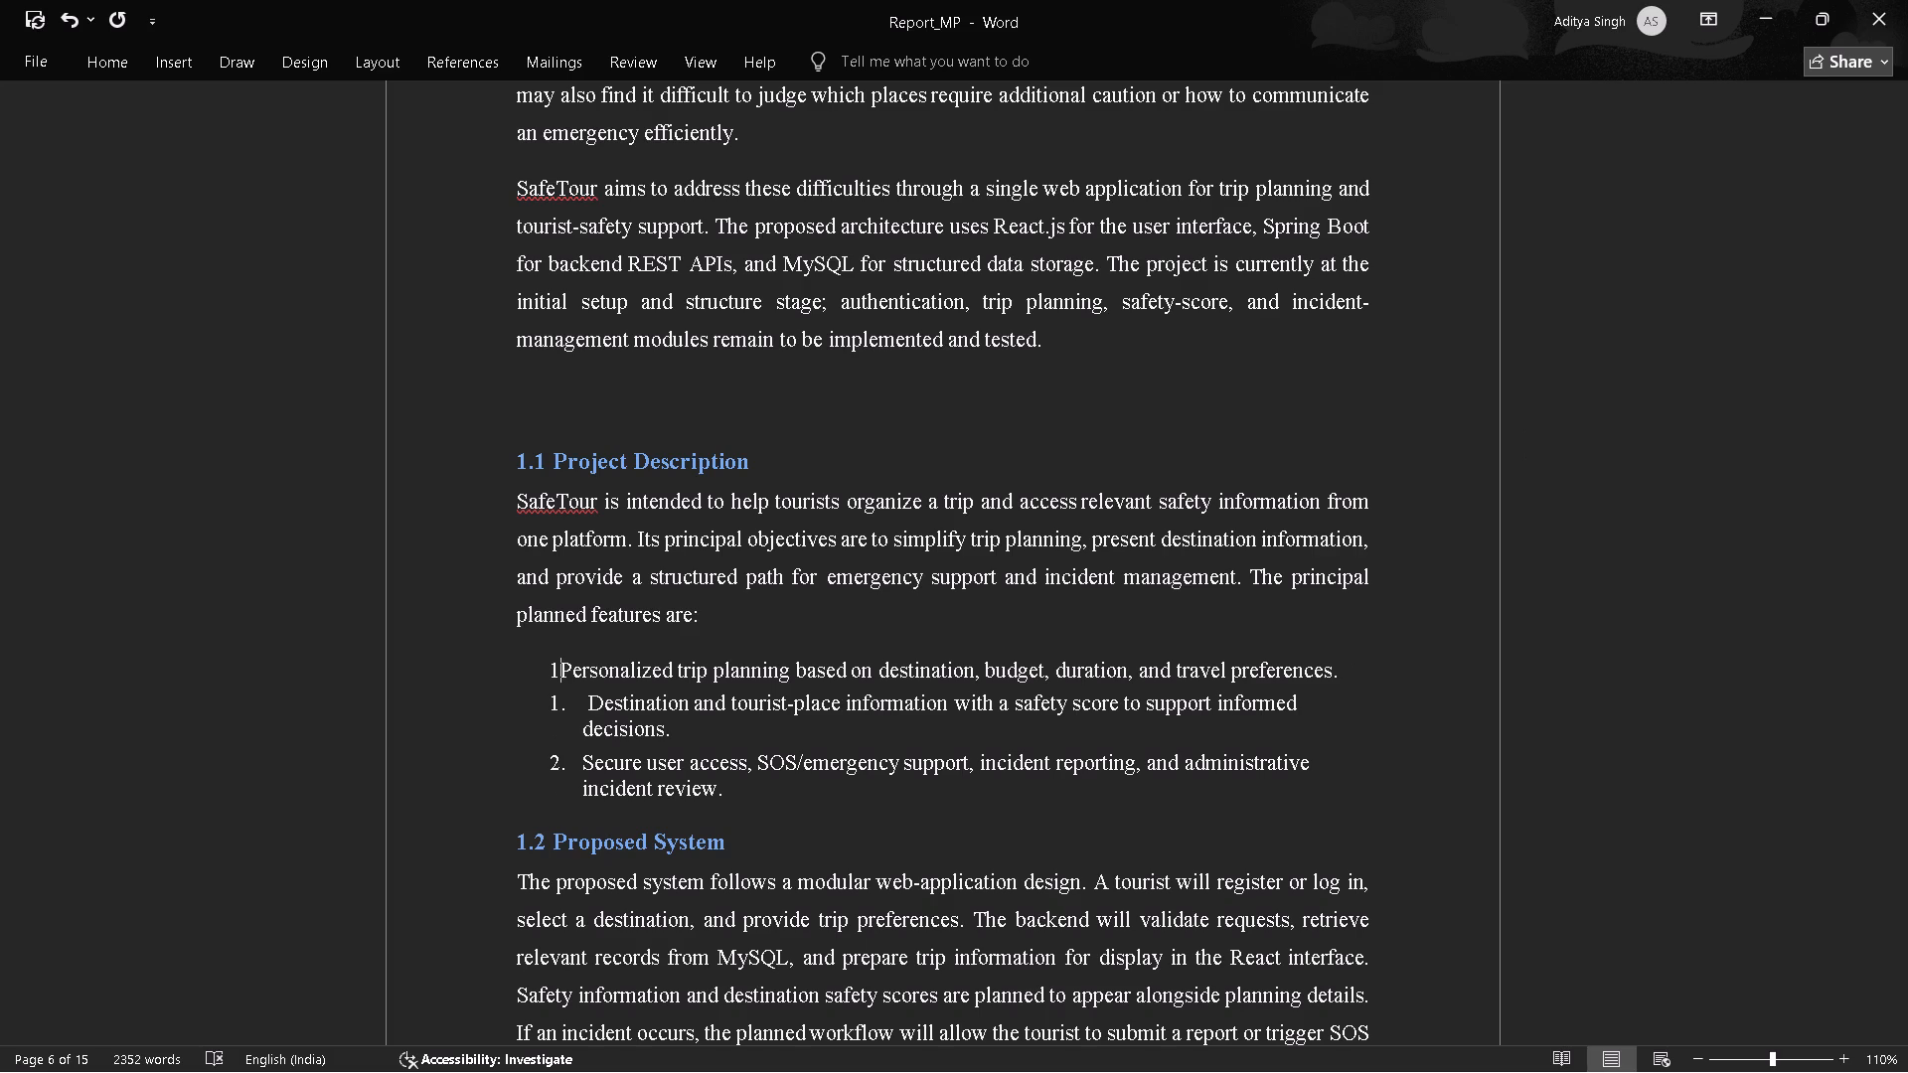
key(period)
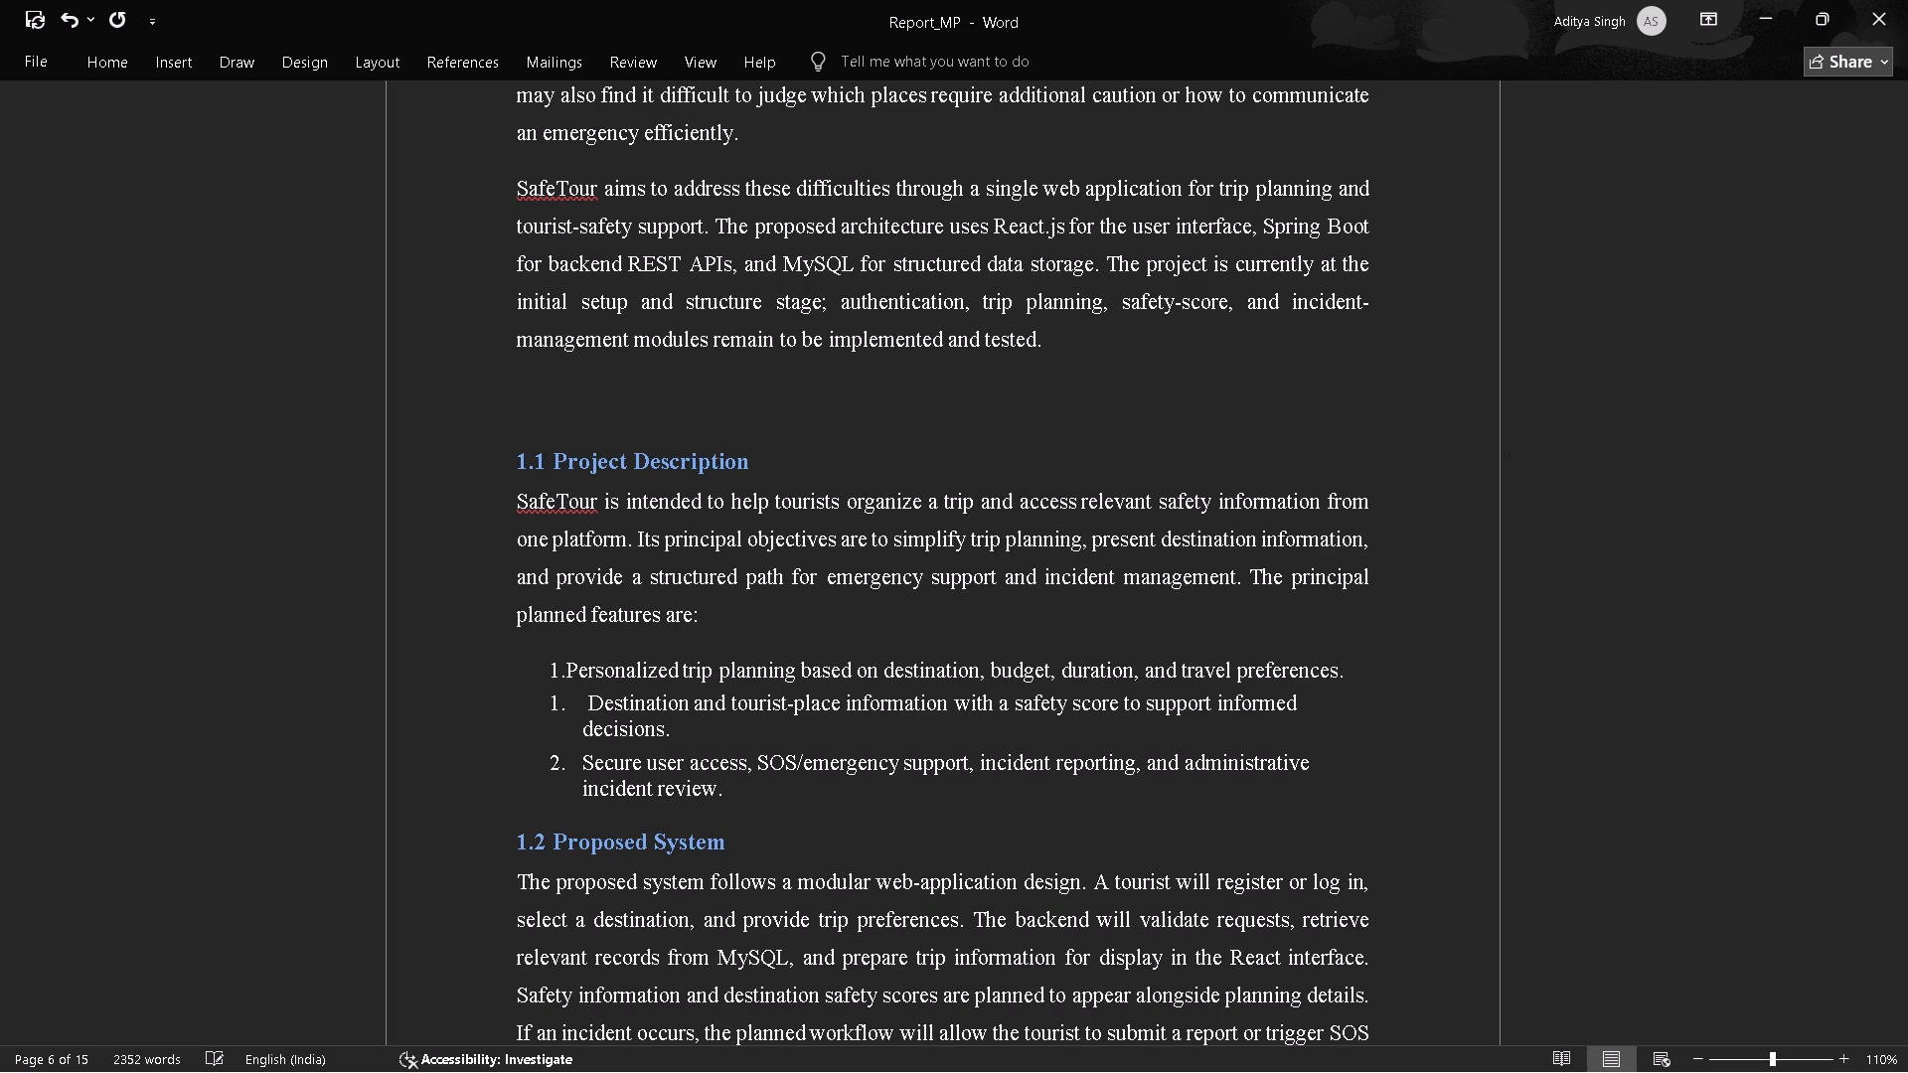
Select all three planned features and apply automatic numbering to them as one list.
drag(533, 658, 601, 692)
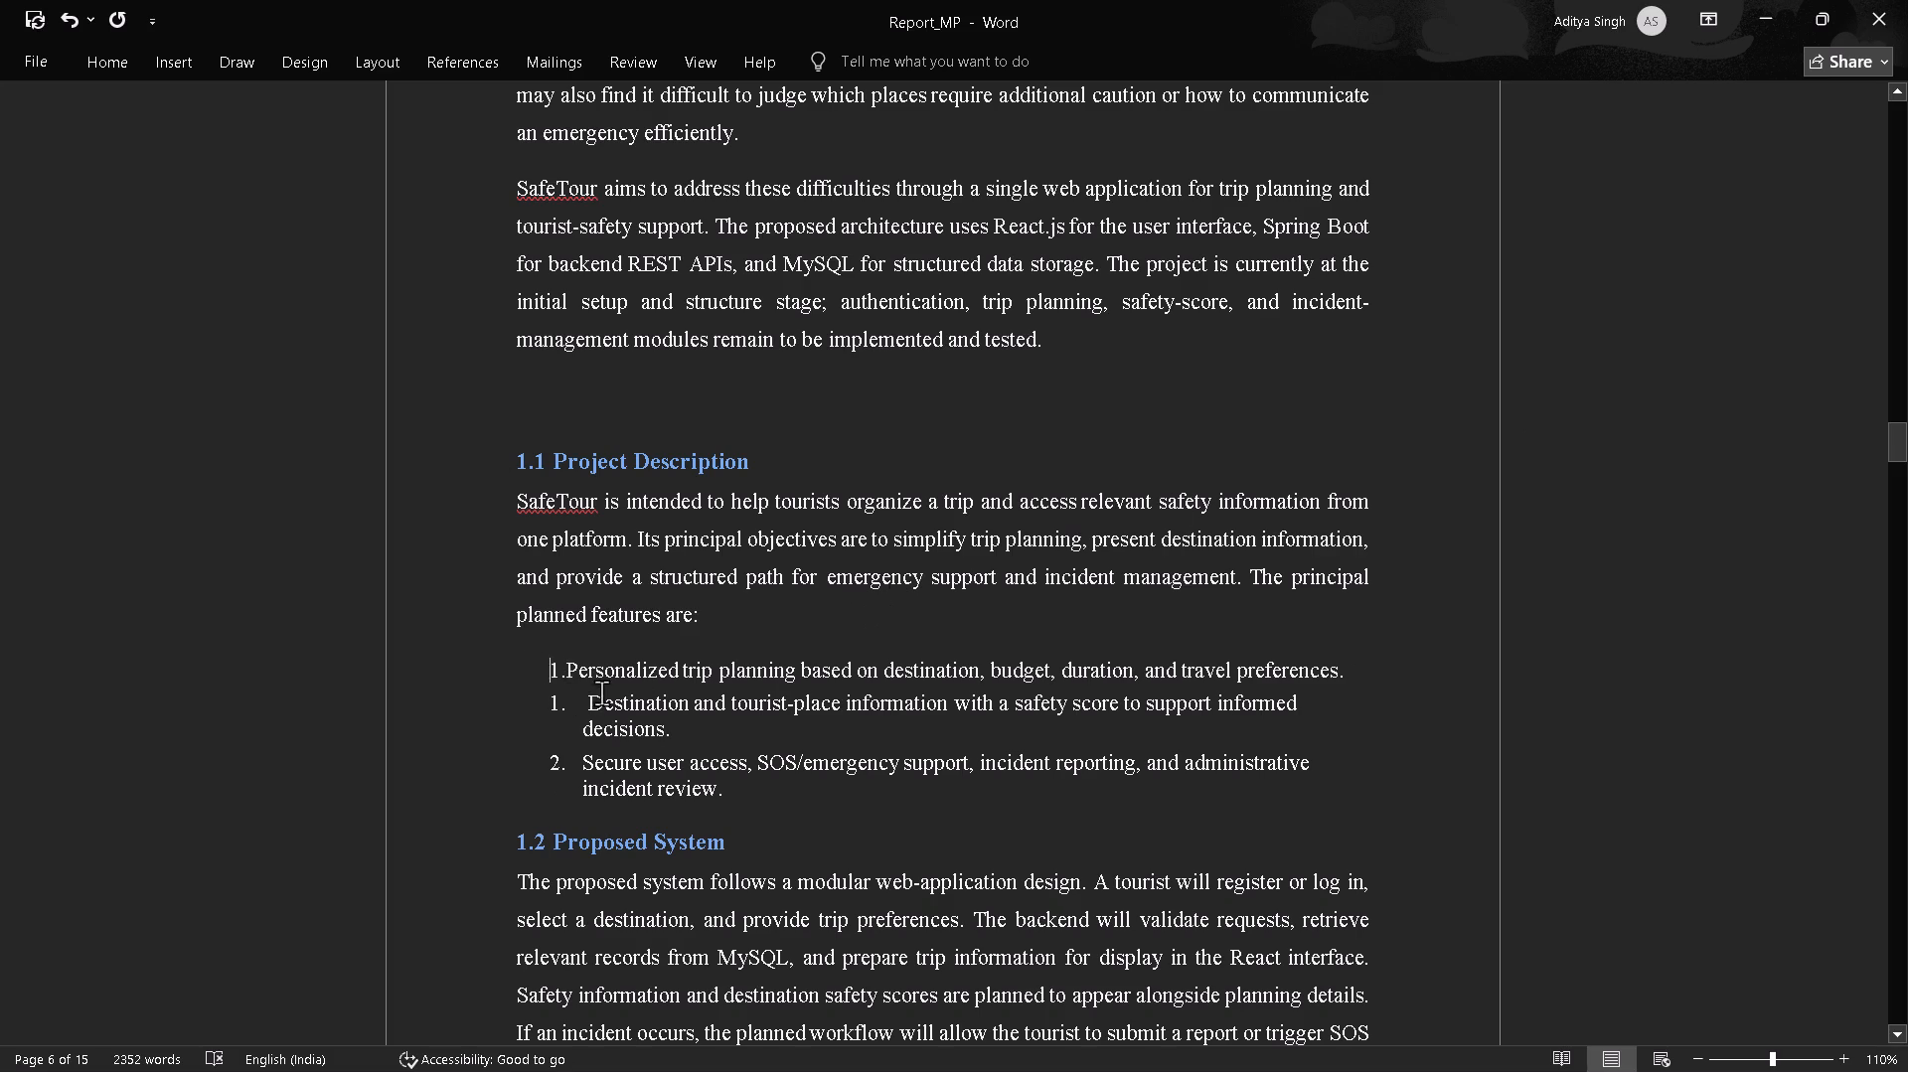
drag(601, 692, 750, 803)
click(1004, 757)
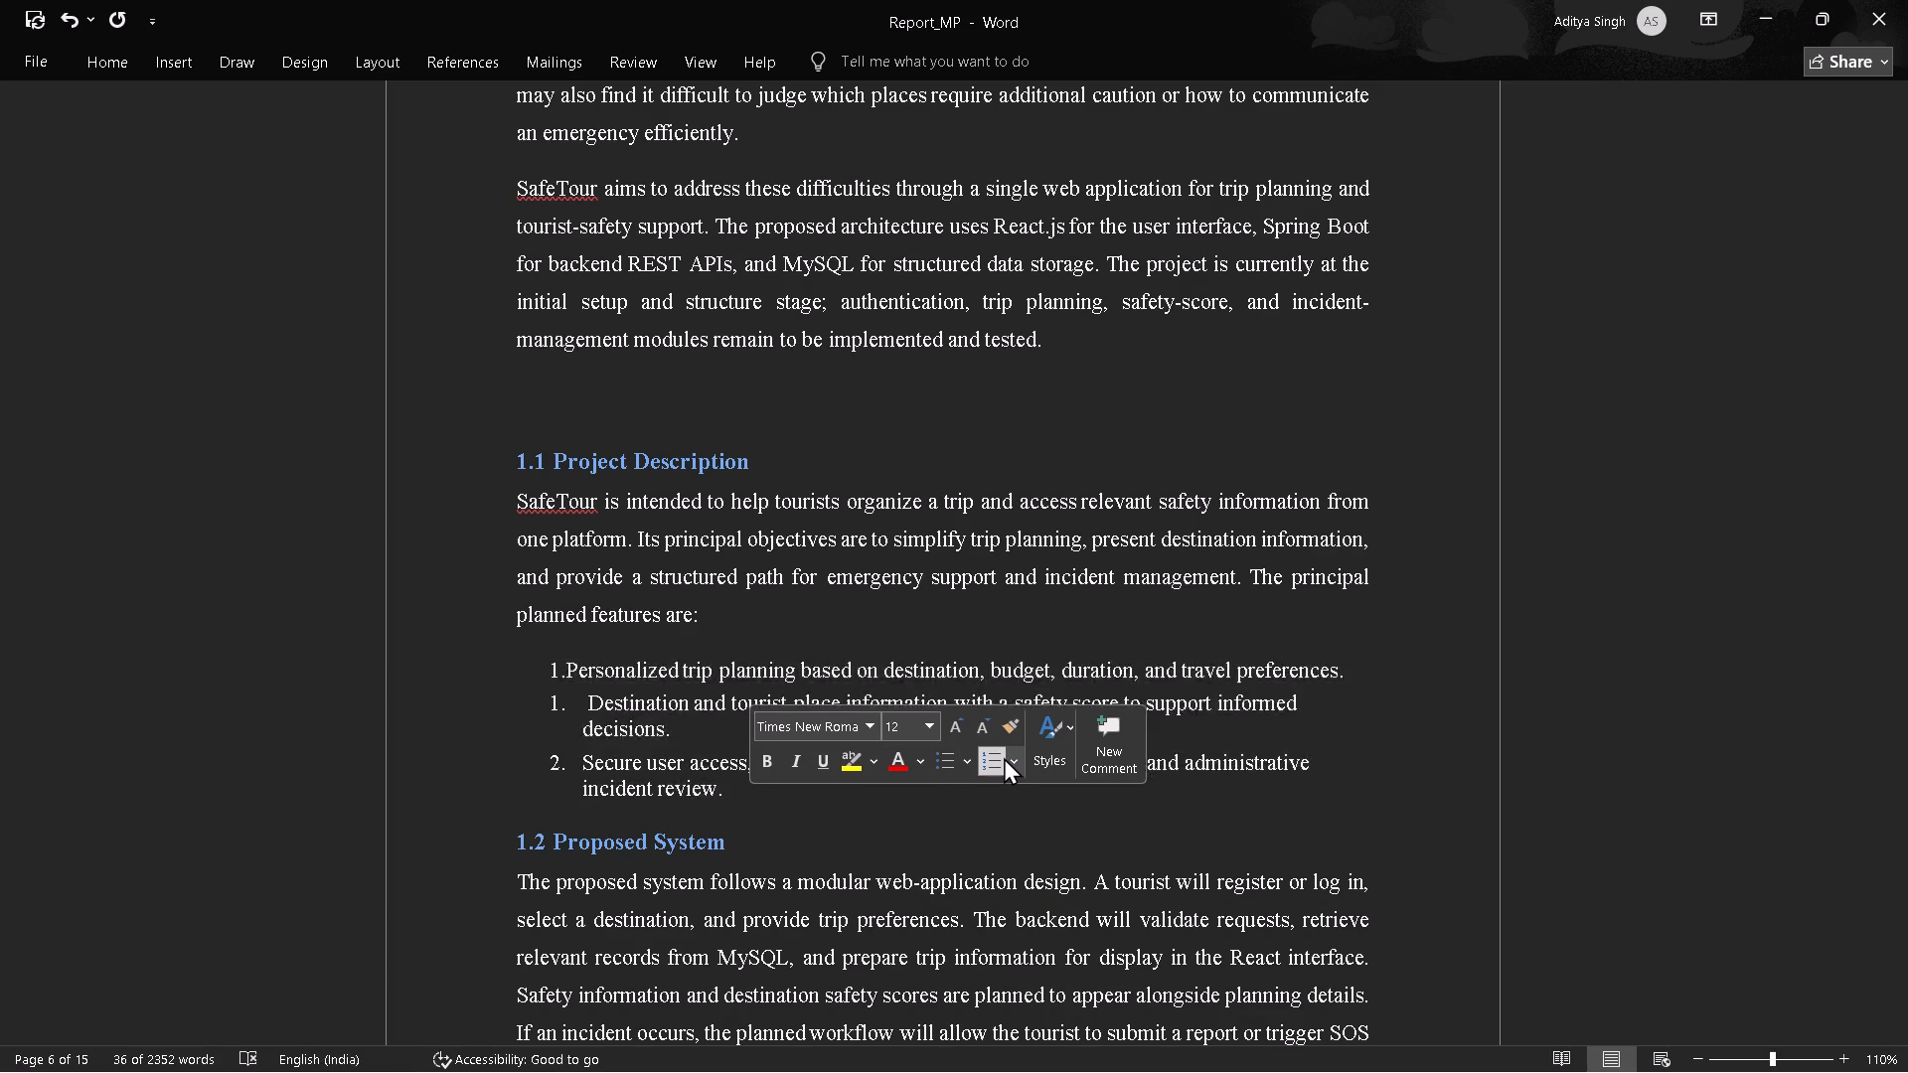
click(685, 698)
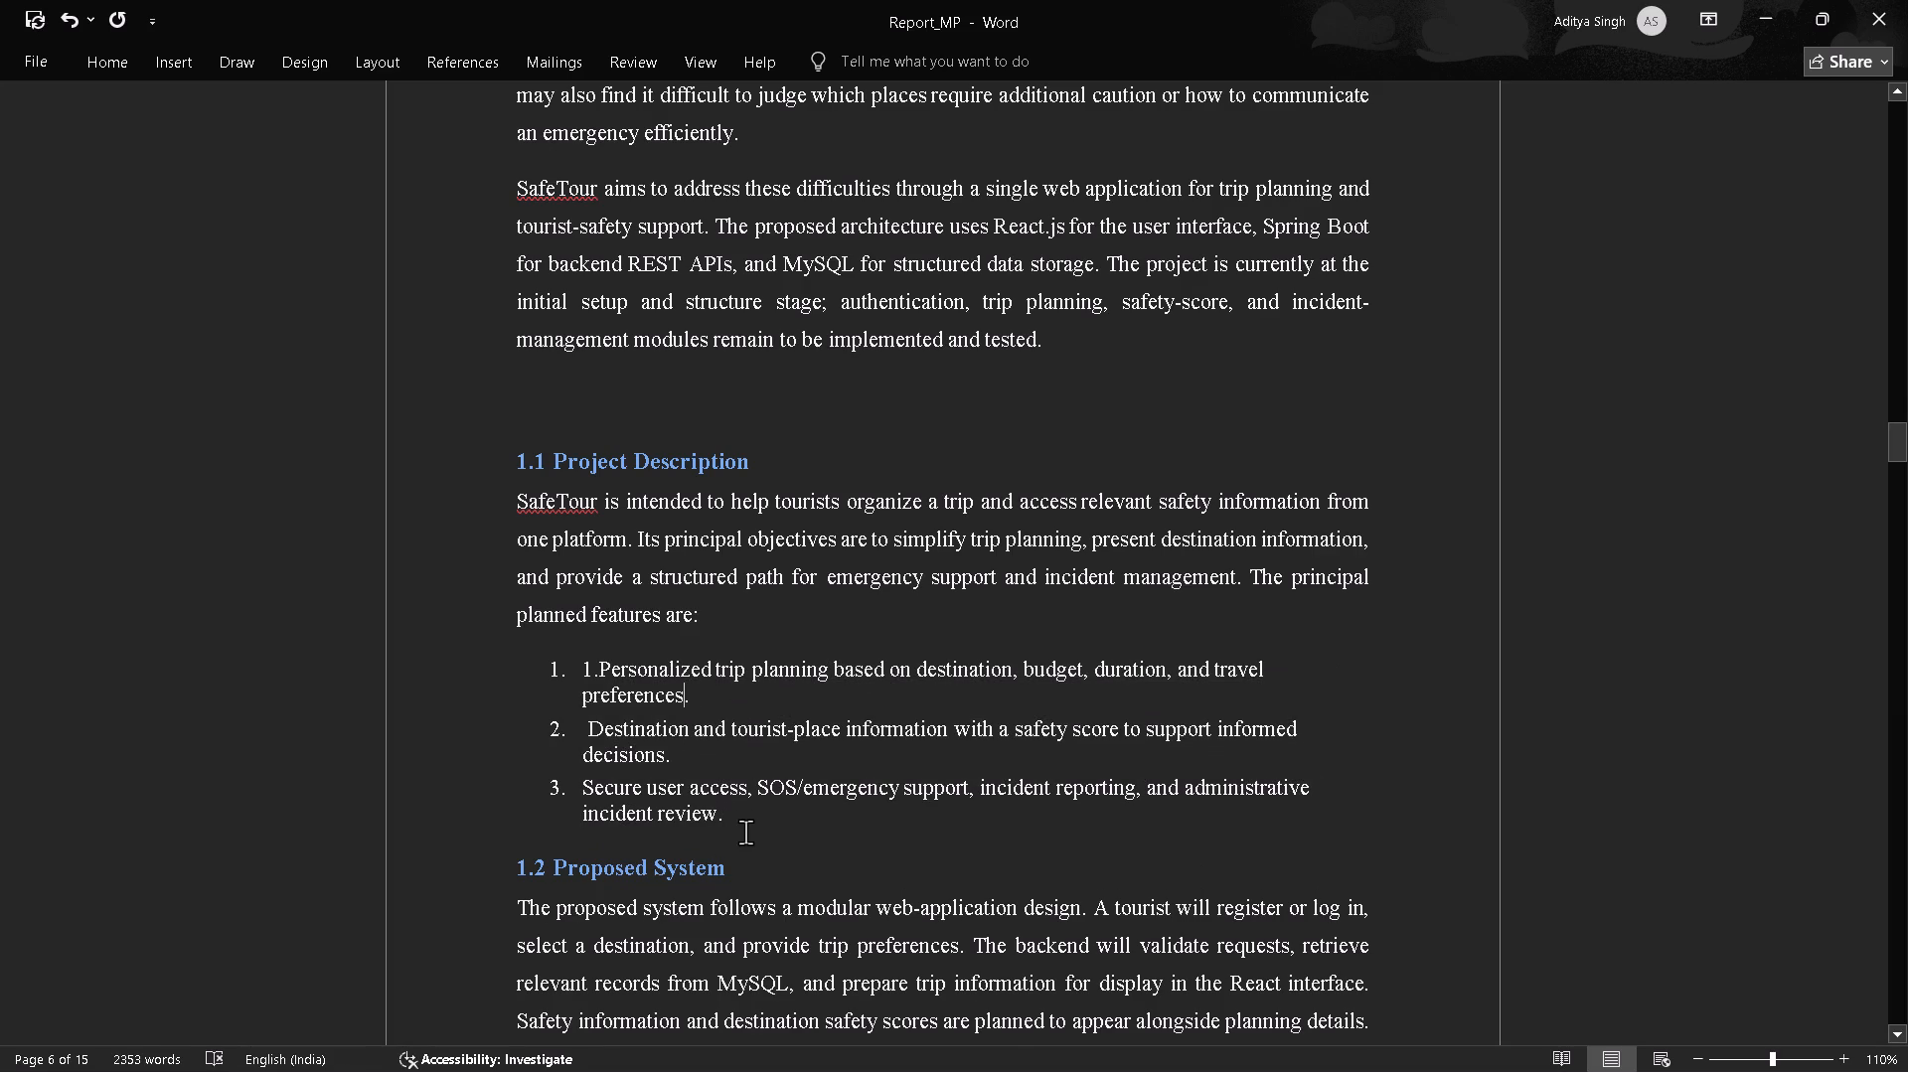
Remove the italics from the 1.2.1 Architecture heading, keeping it bold and without underline.
scroll(745, 832, down, 2)
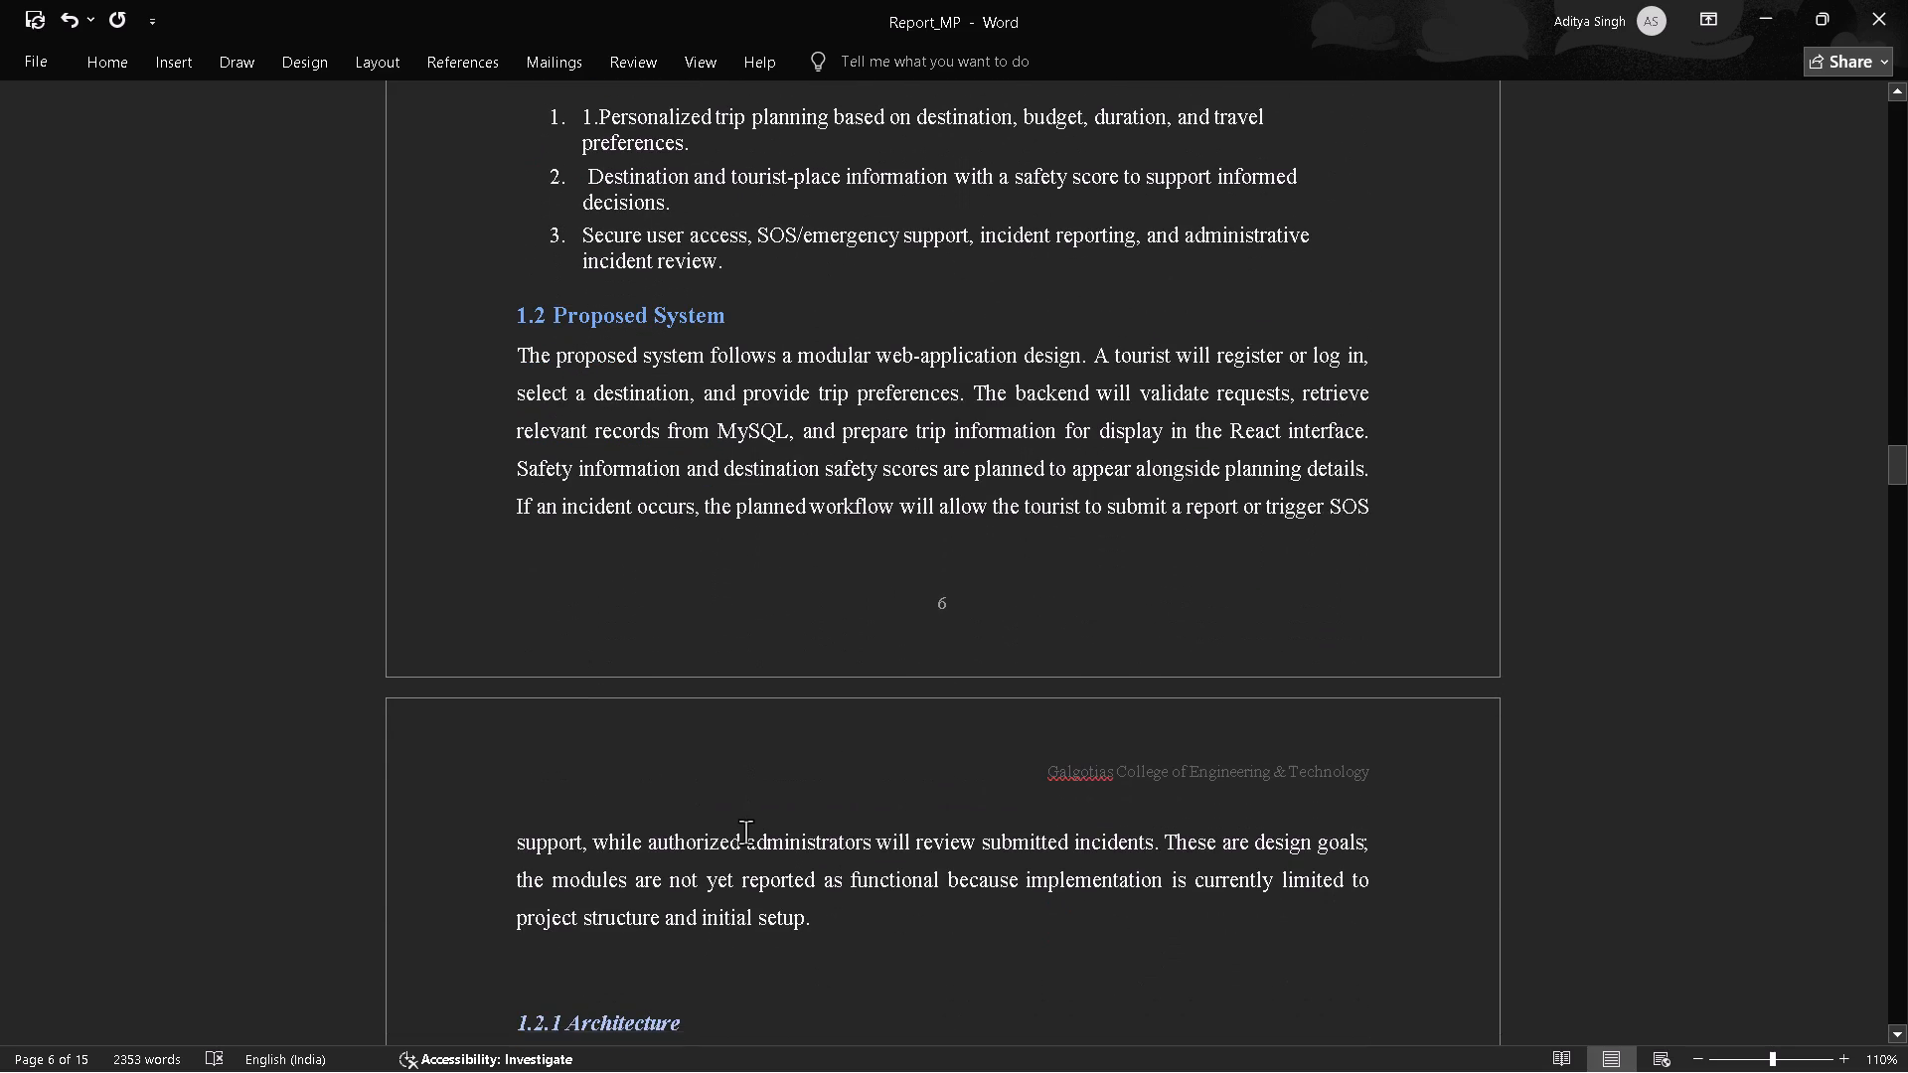
scroll(745, 832, down, 2)
drag(707, 839, 520, 835)
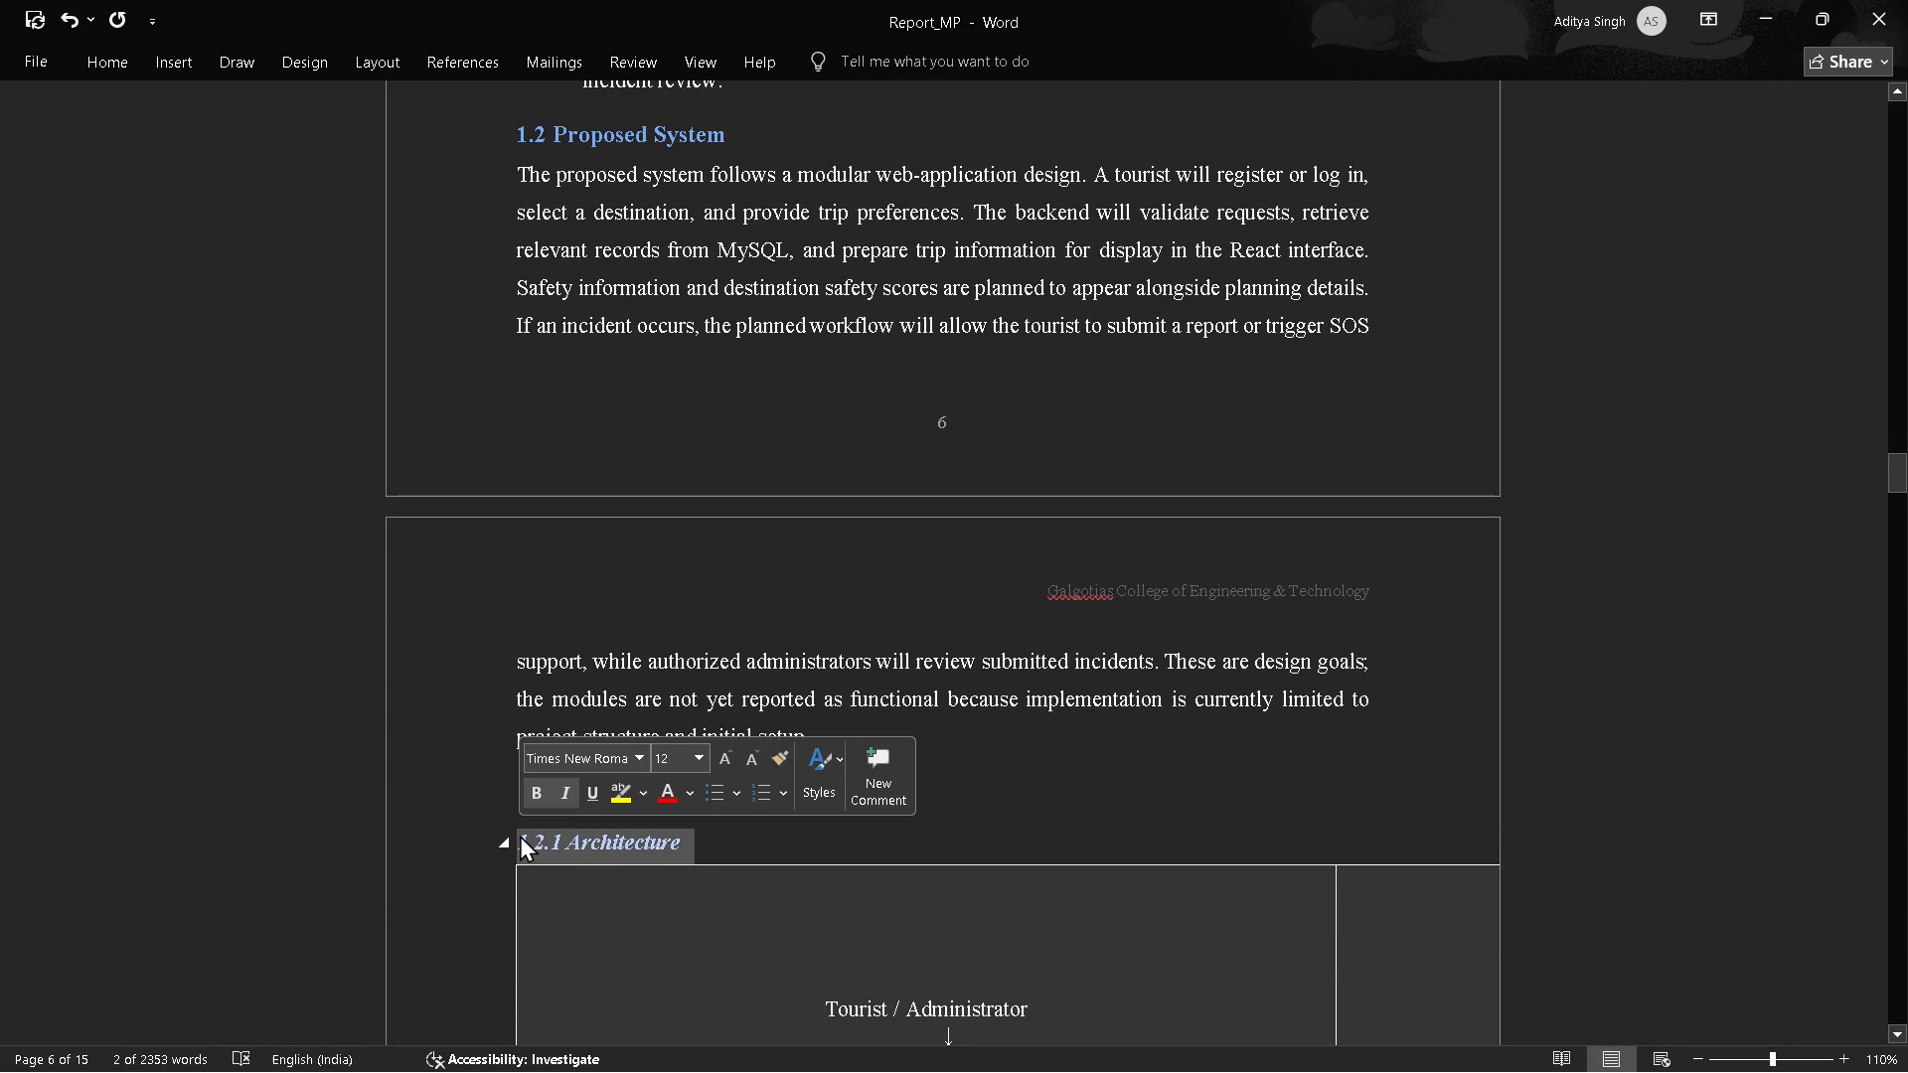
click(591, 792)
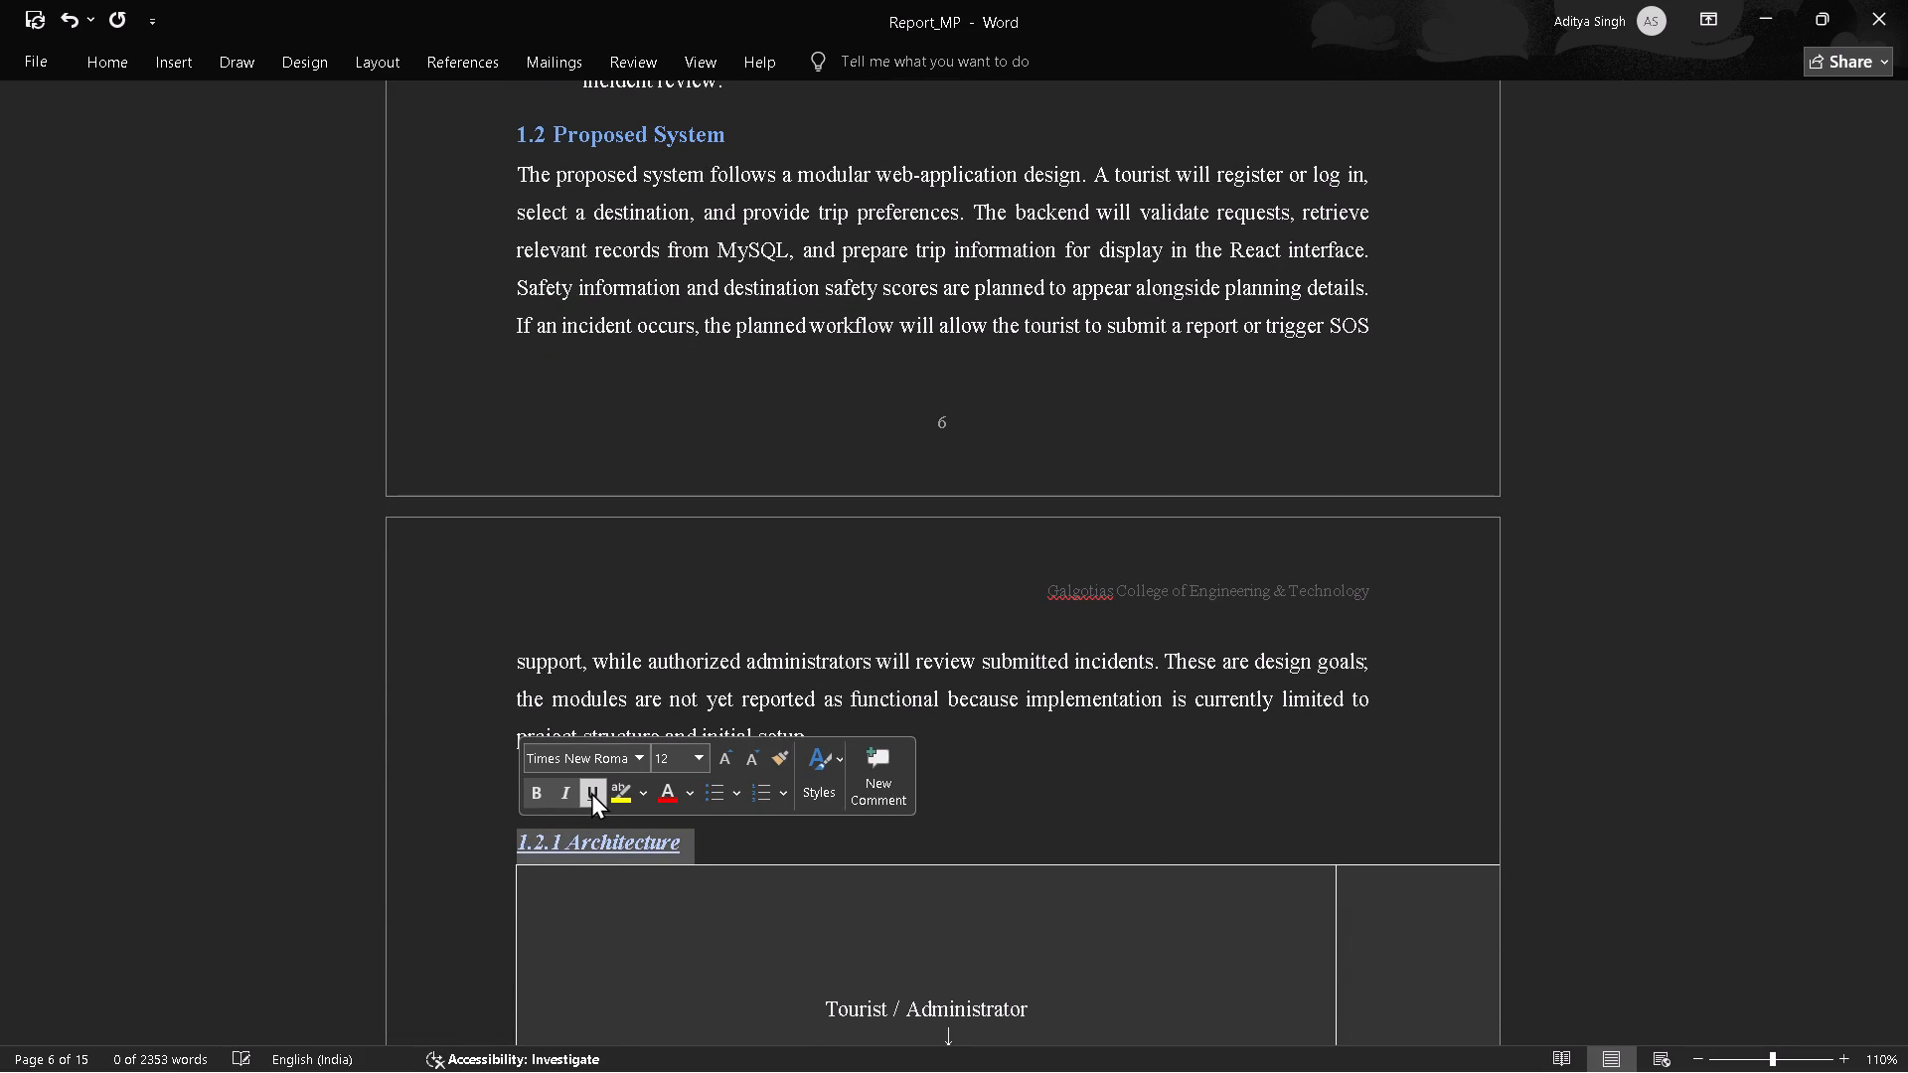
click(591, 792)
click(591, 792)
click(591, 792)
click(556, 792)
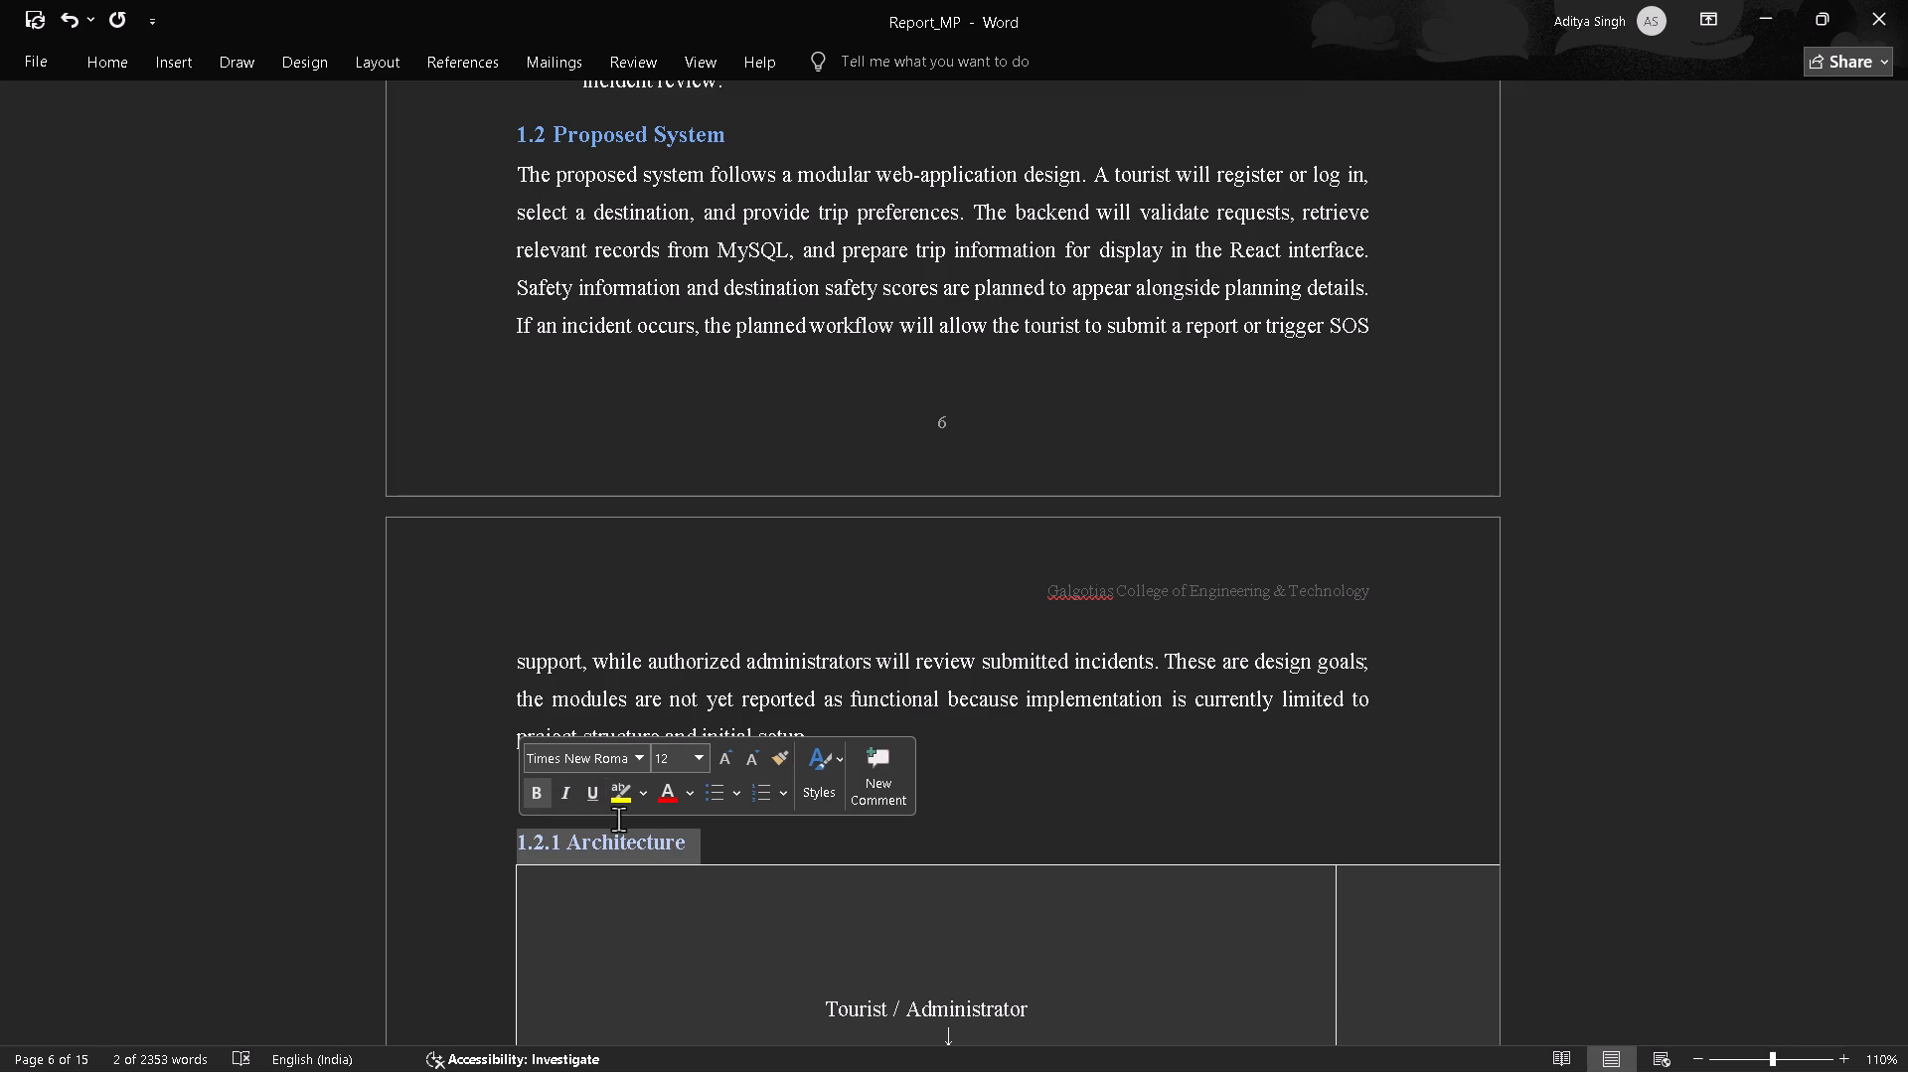
click(747, 844)
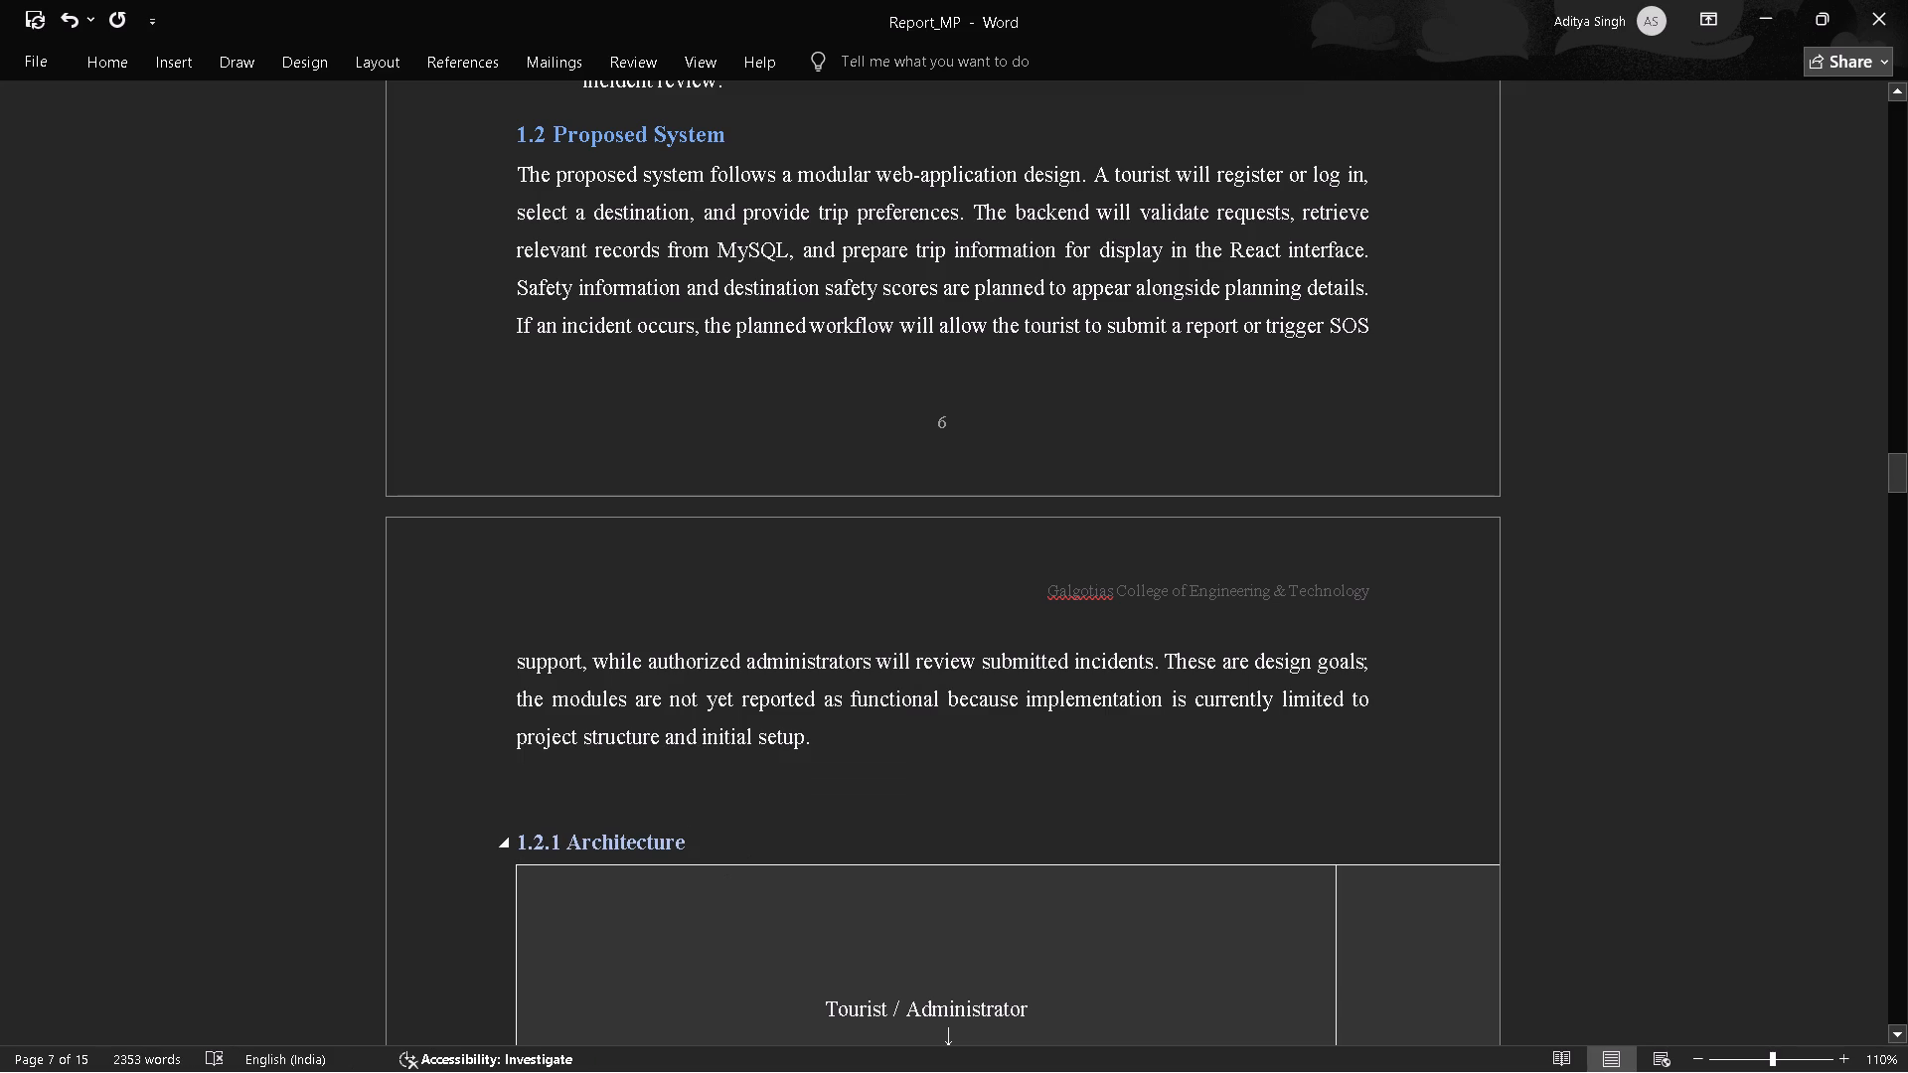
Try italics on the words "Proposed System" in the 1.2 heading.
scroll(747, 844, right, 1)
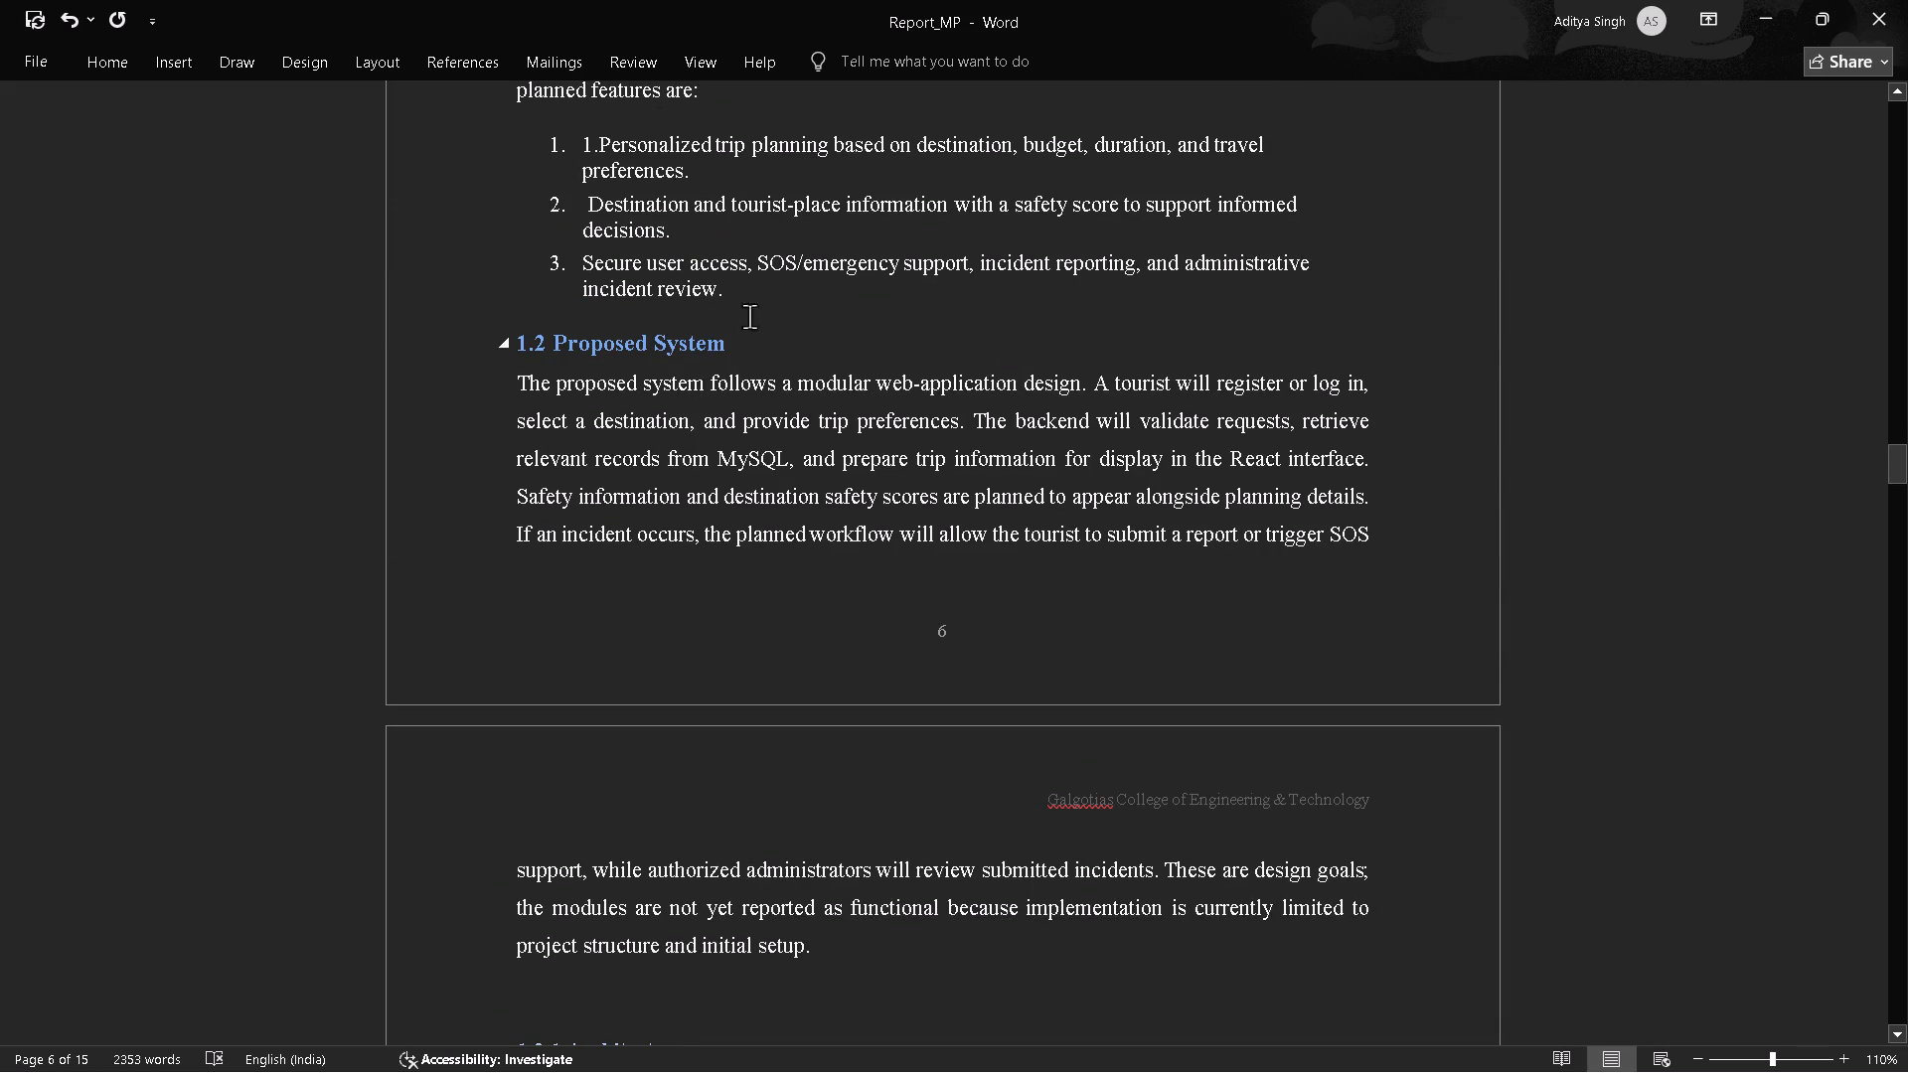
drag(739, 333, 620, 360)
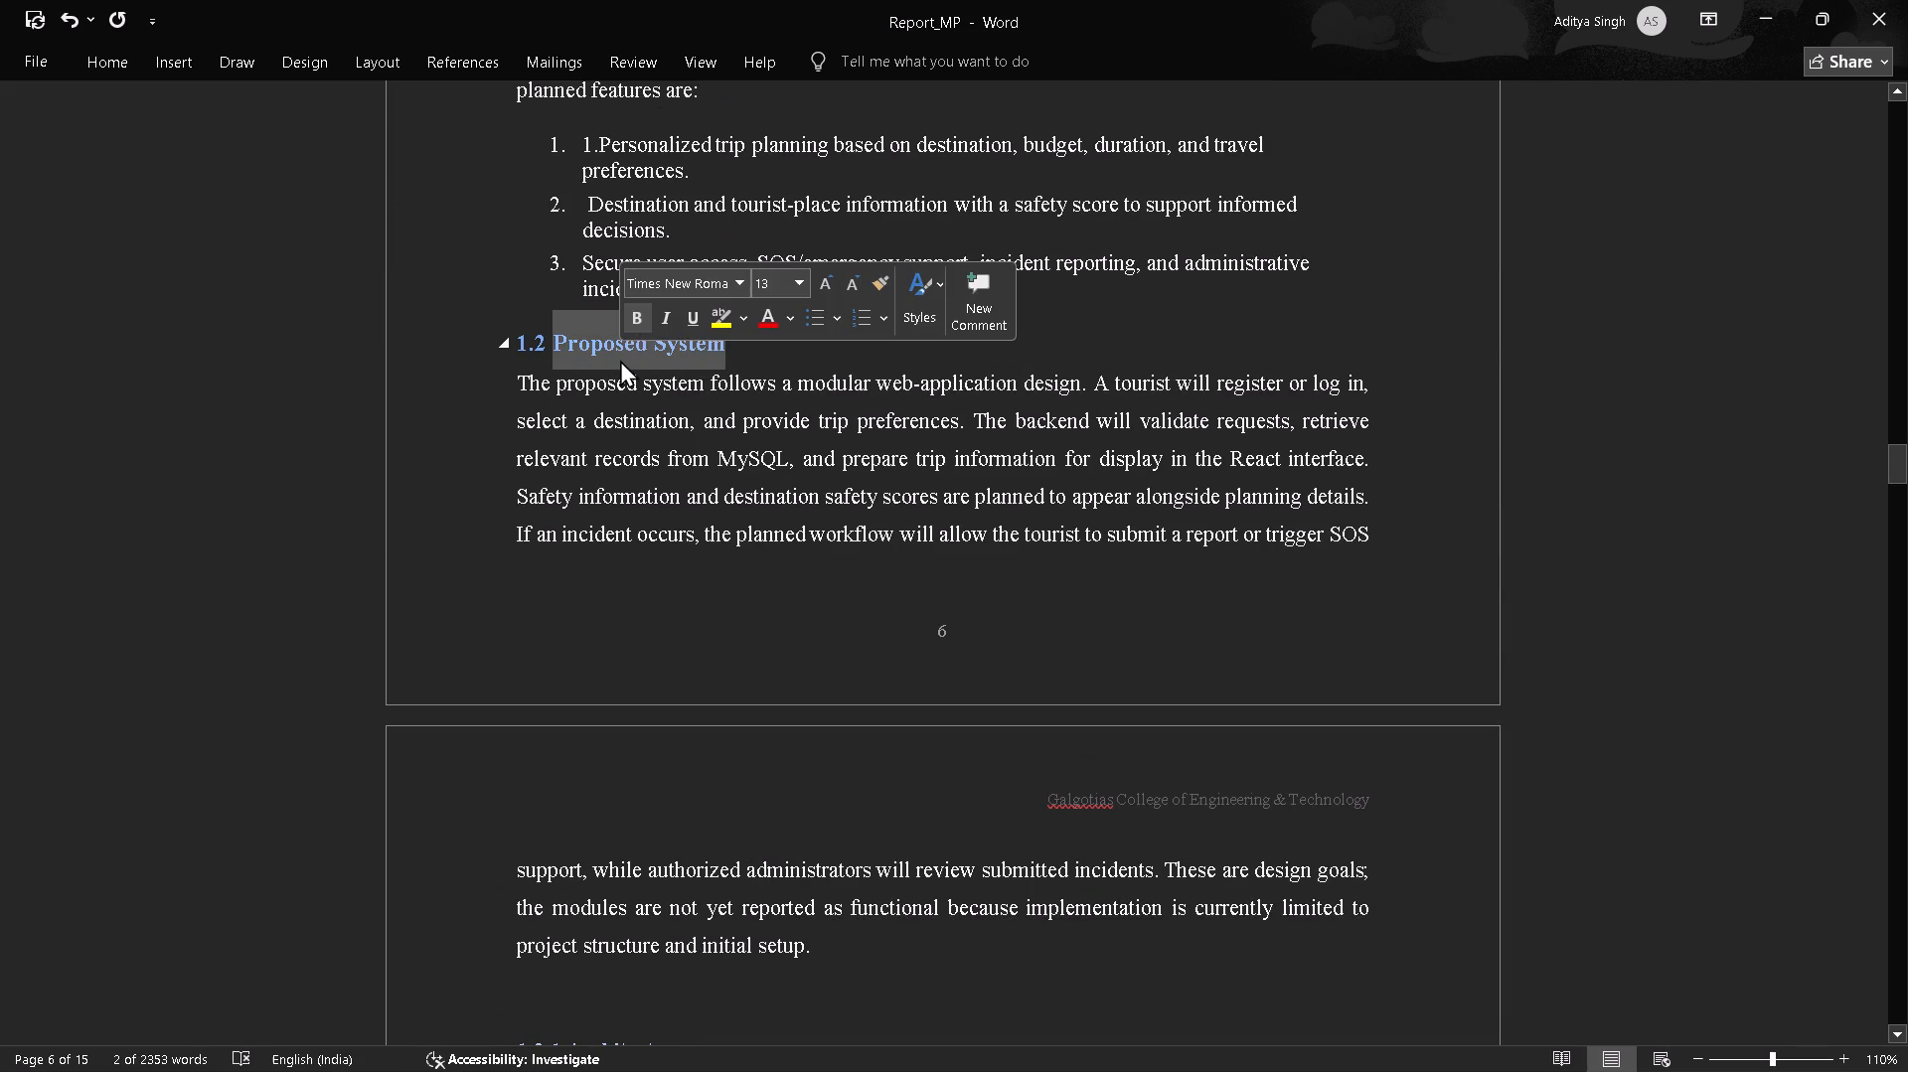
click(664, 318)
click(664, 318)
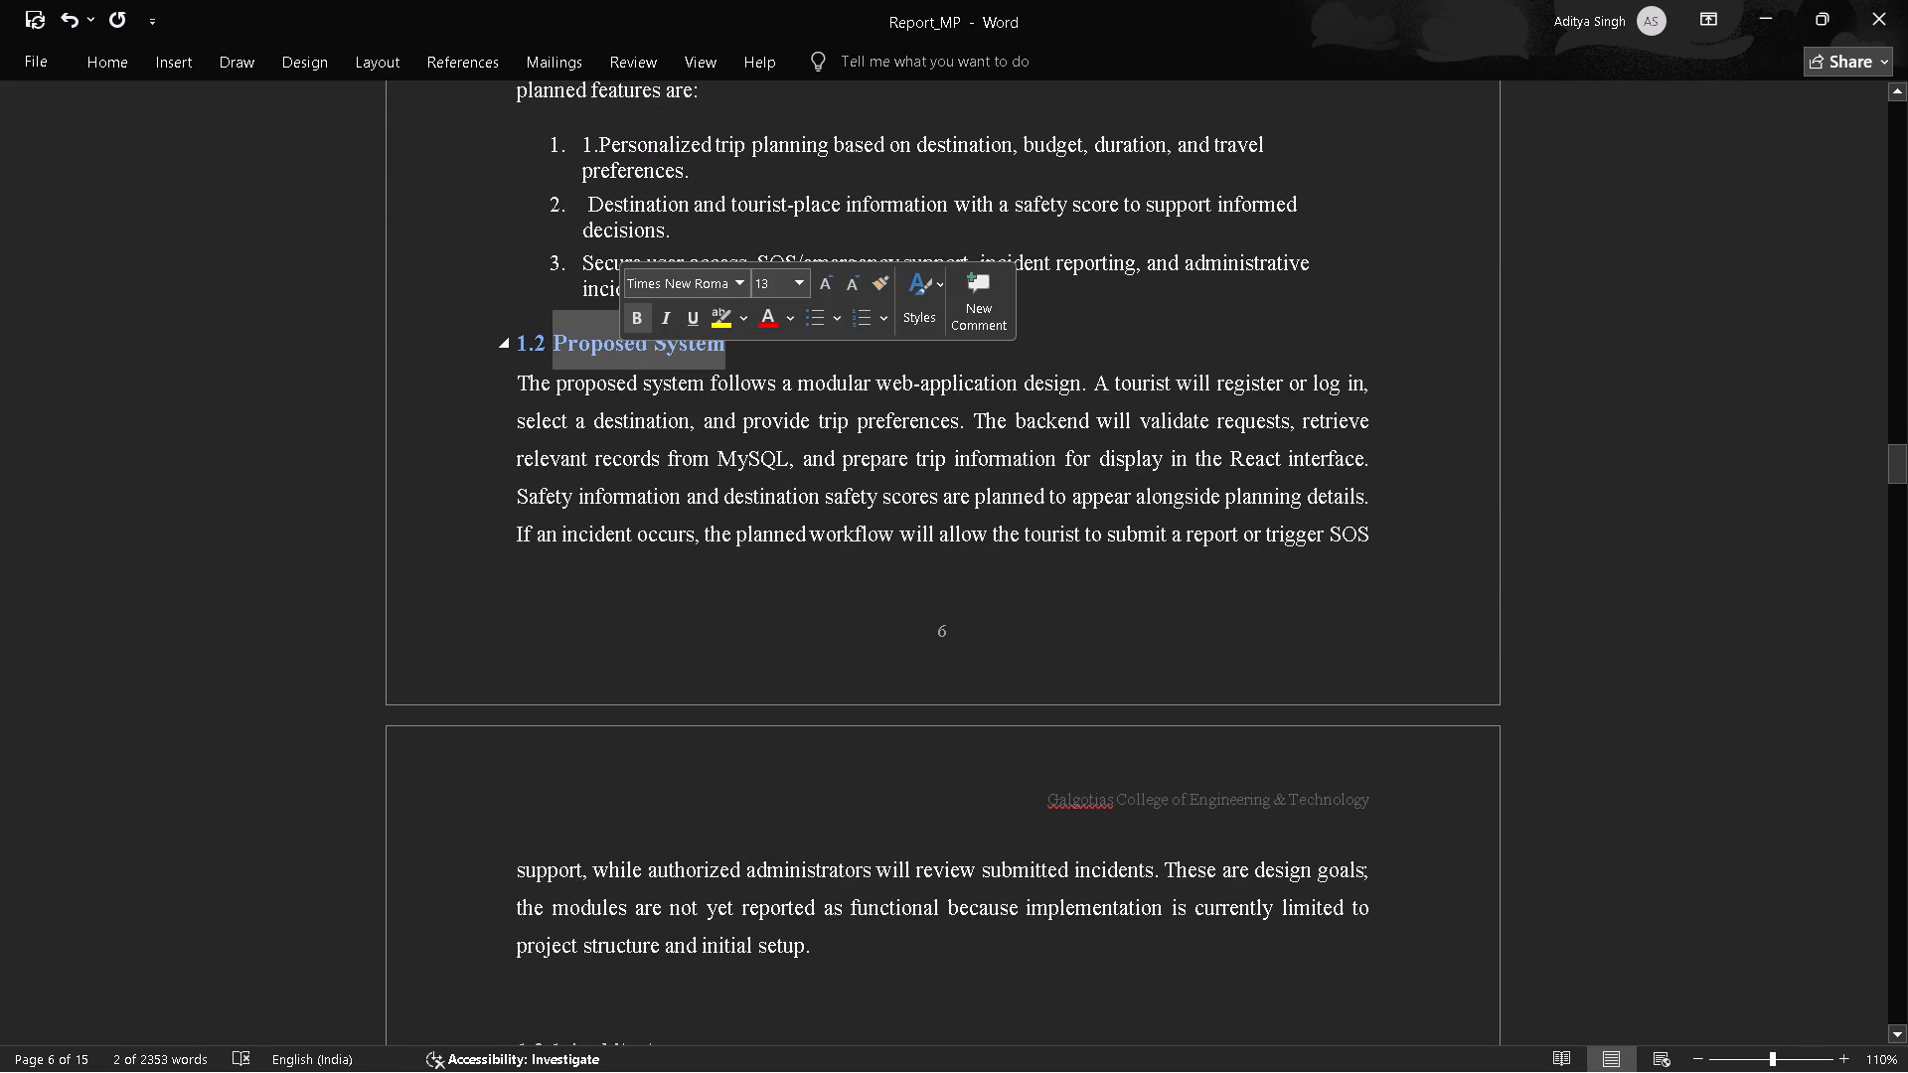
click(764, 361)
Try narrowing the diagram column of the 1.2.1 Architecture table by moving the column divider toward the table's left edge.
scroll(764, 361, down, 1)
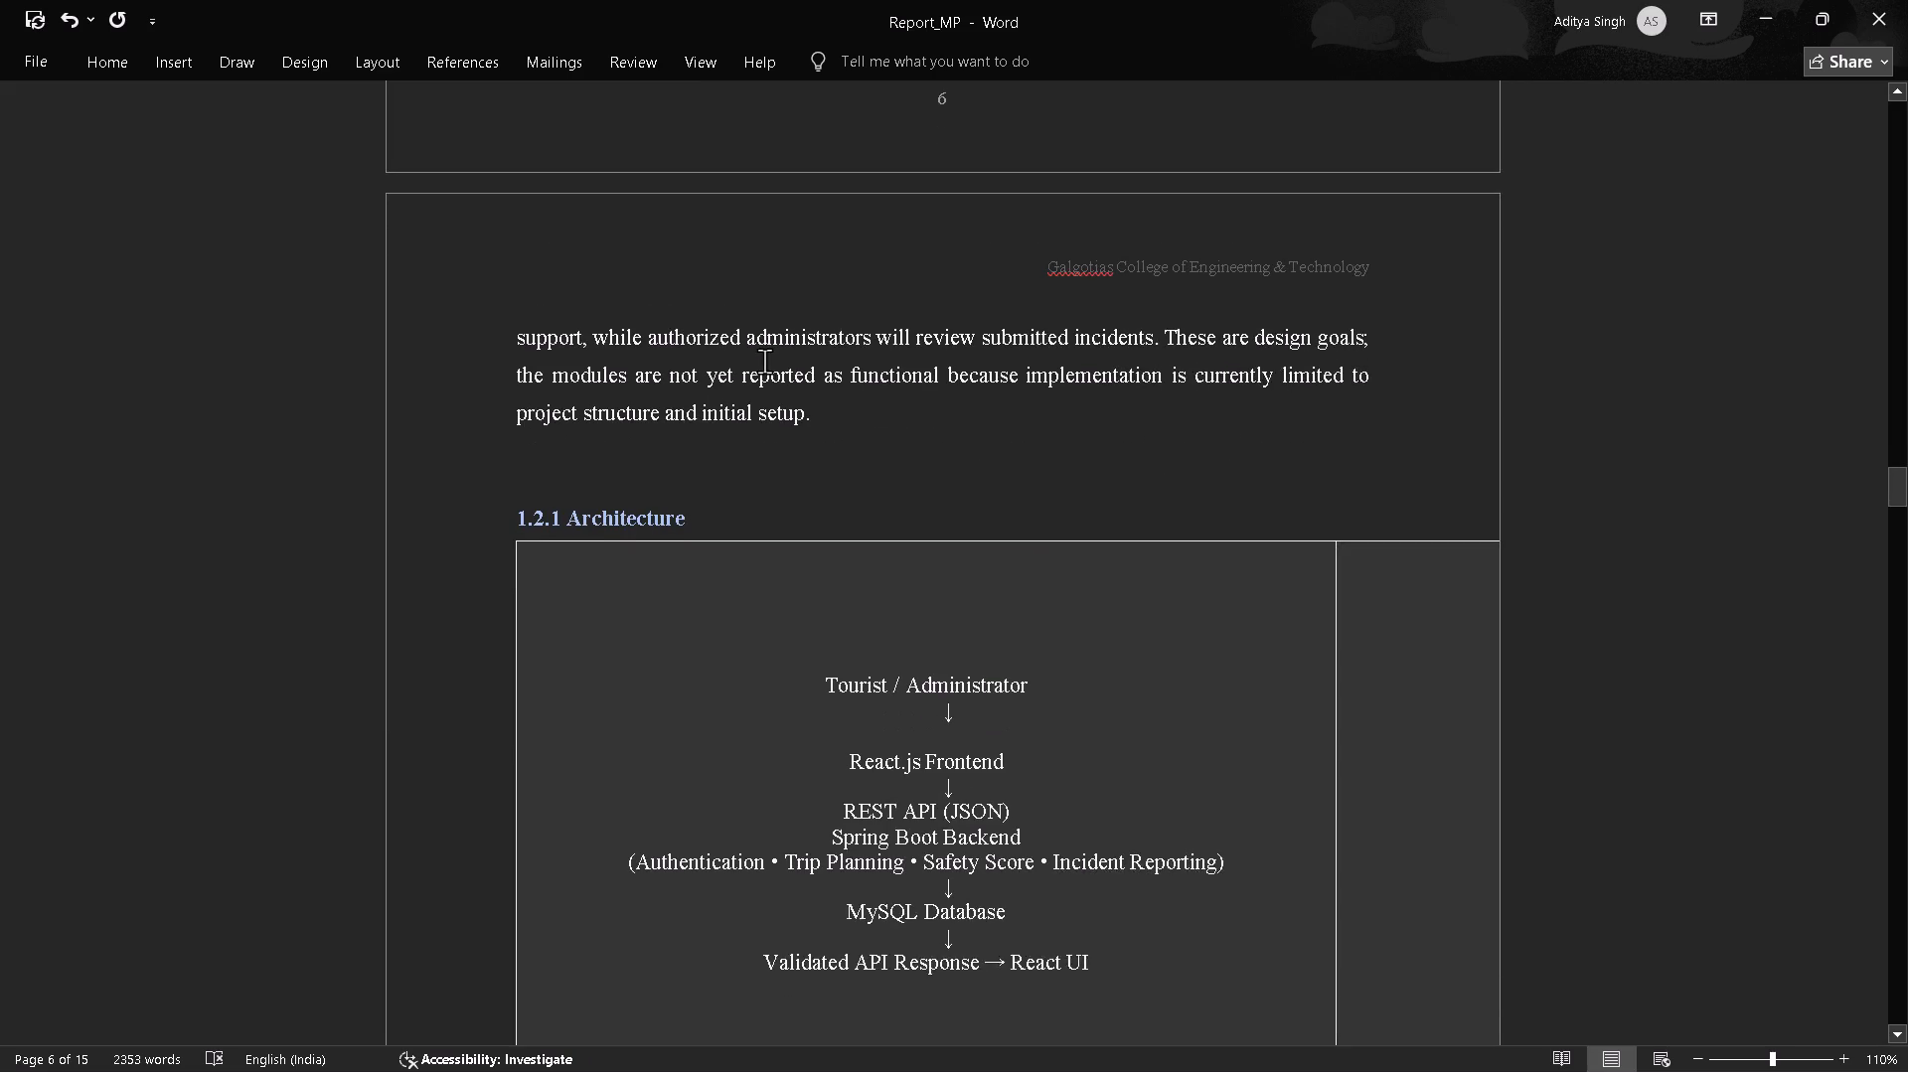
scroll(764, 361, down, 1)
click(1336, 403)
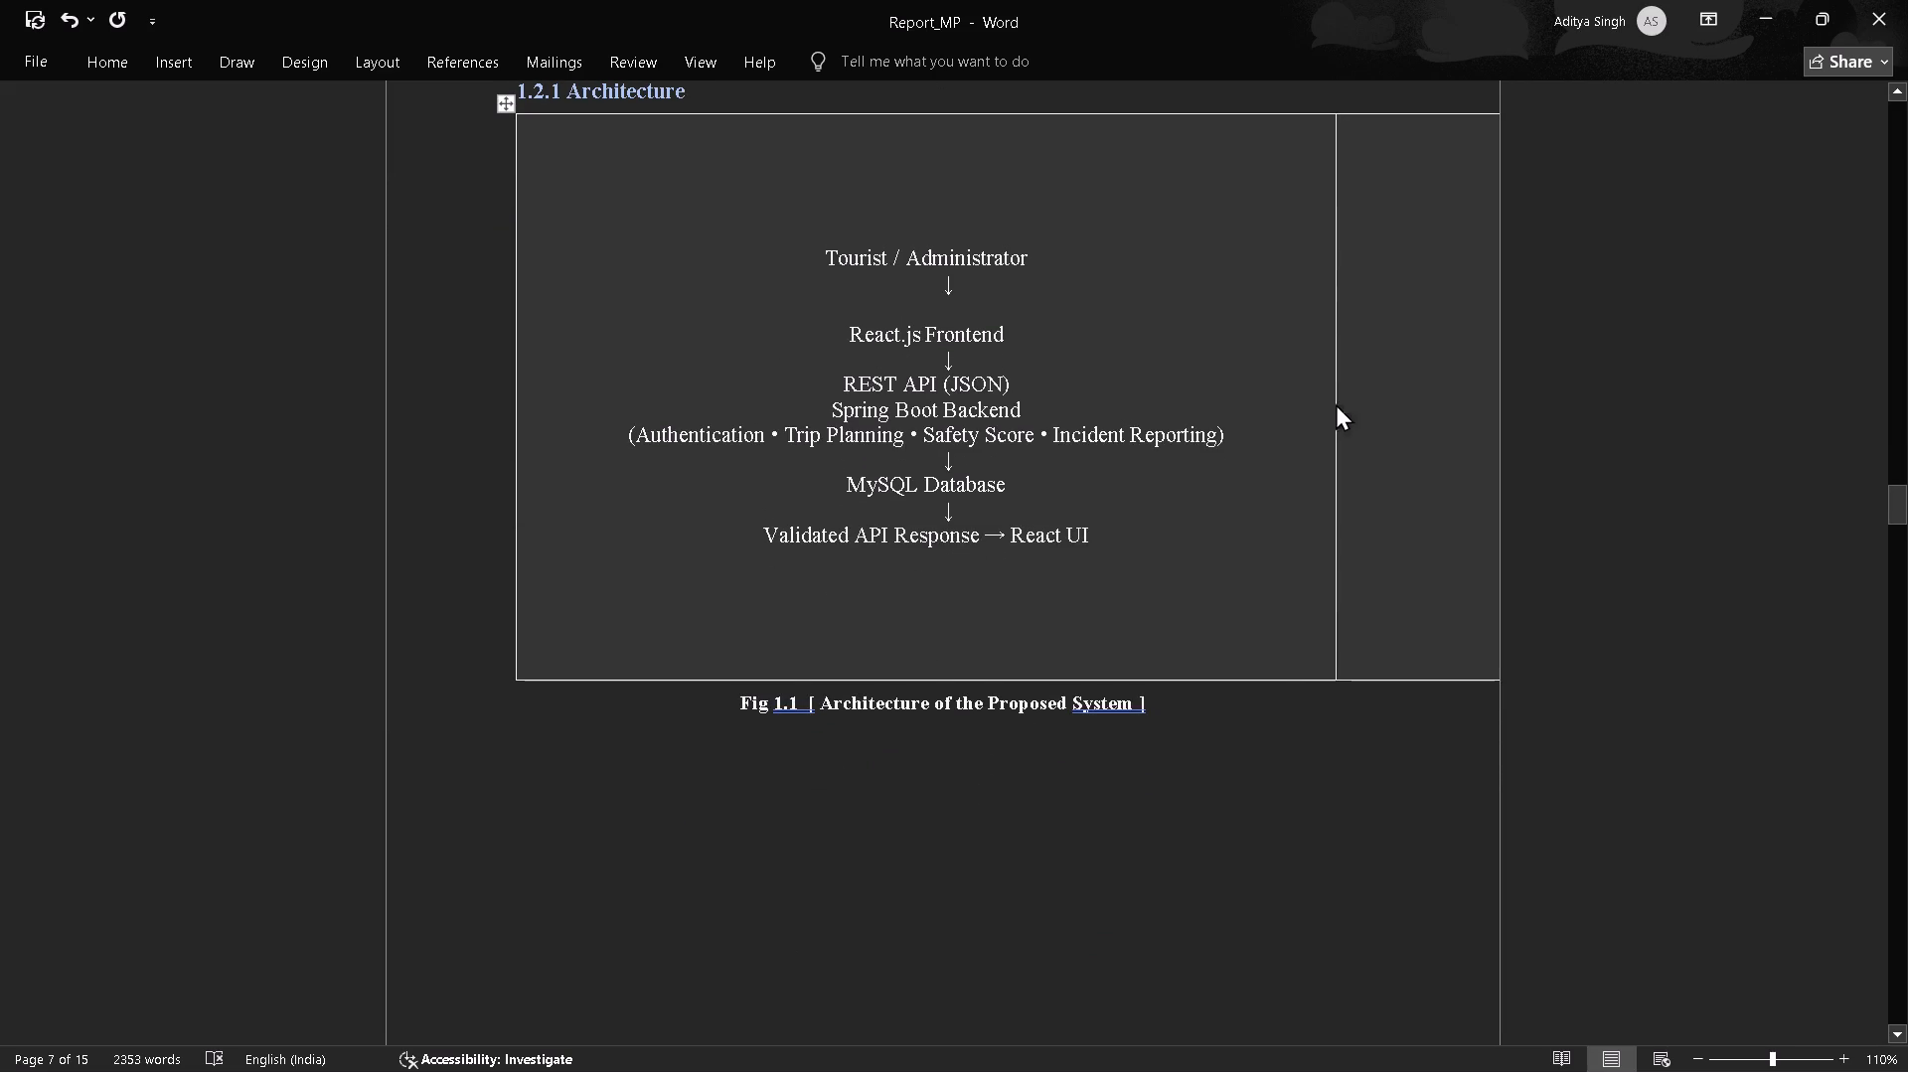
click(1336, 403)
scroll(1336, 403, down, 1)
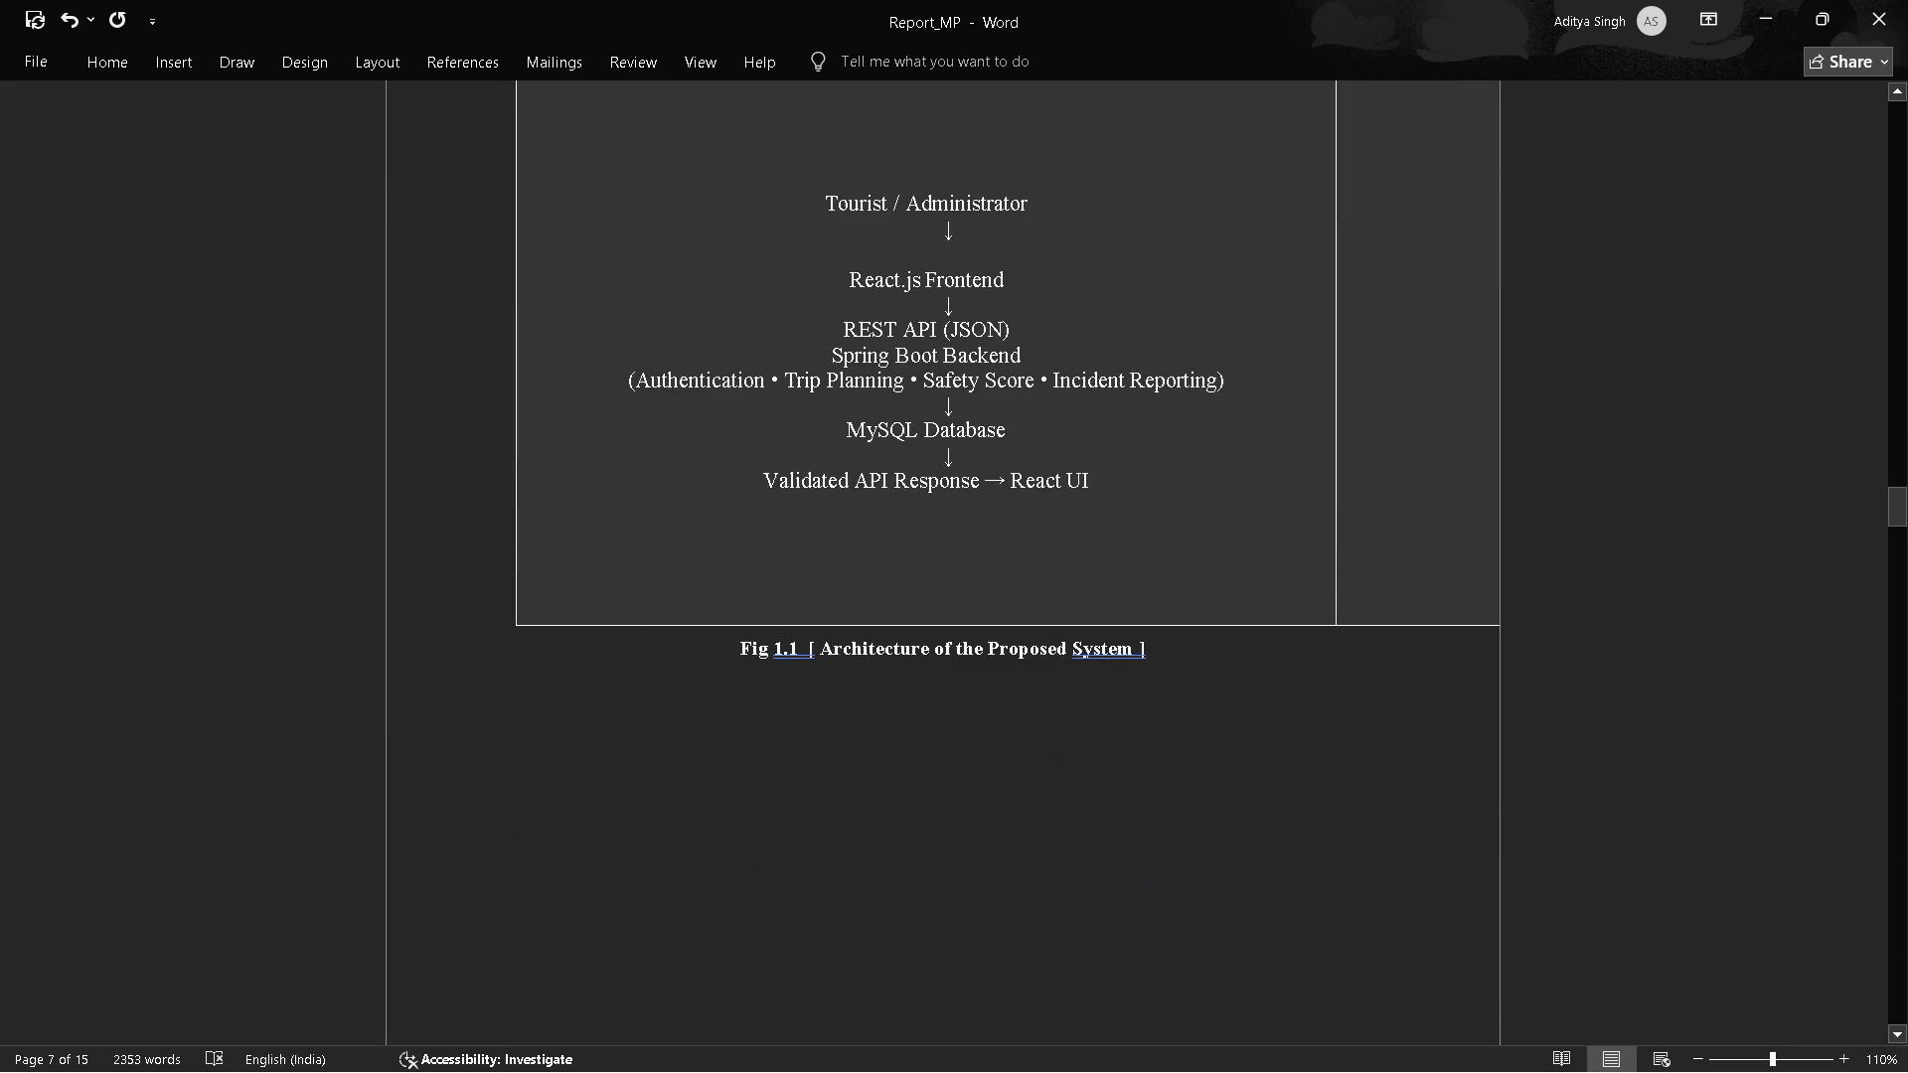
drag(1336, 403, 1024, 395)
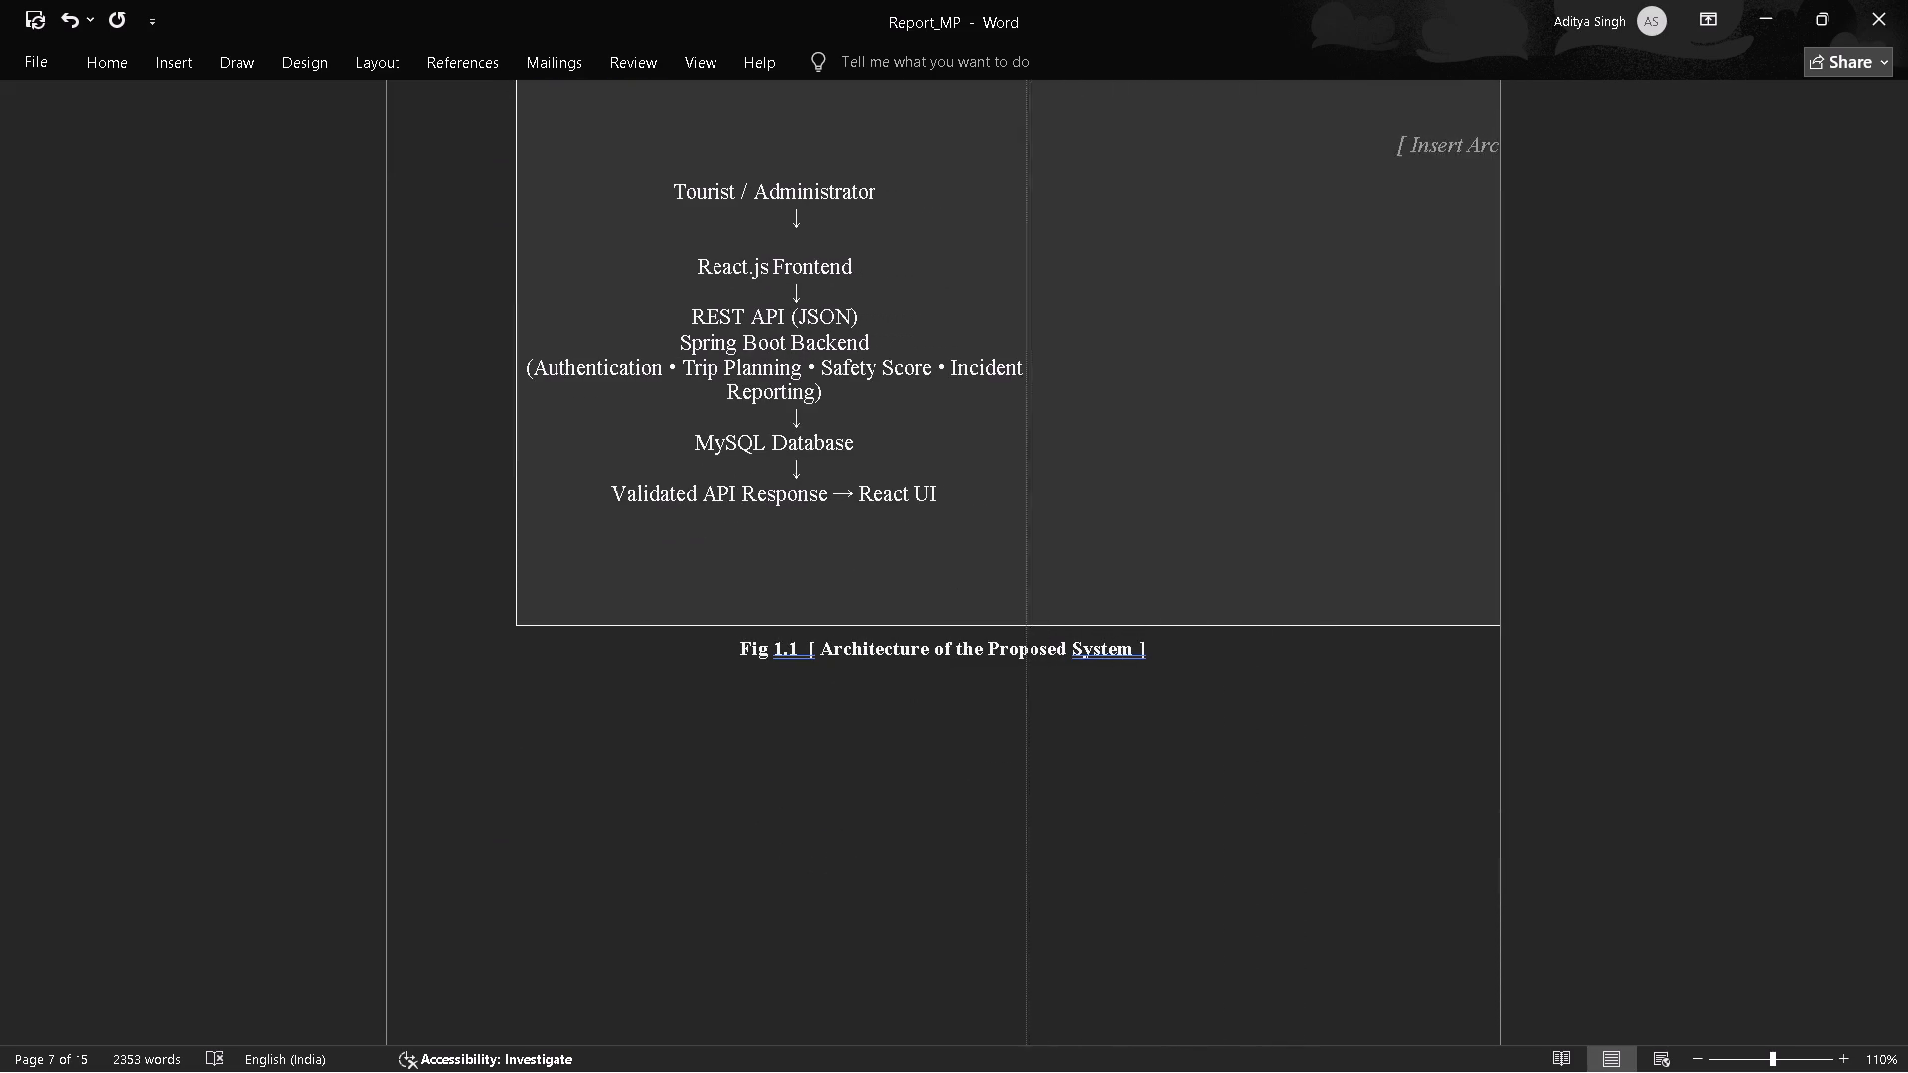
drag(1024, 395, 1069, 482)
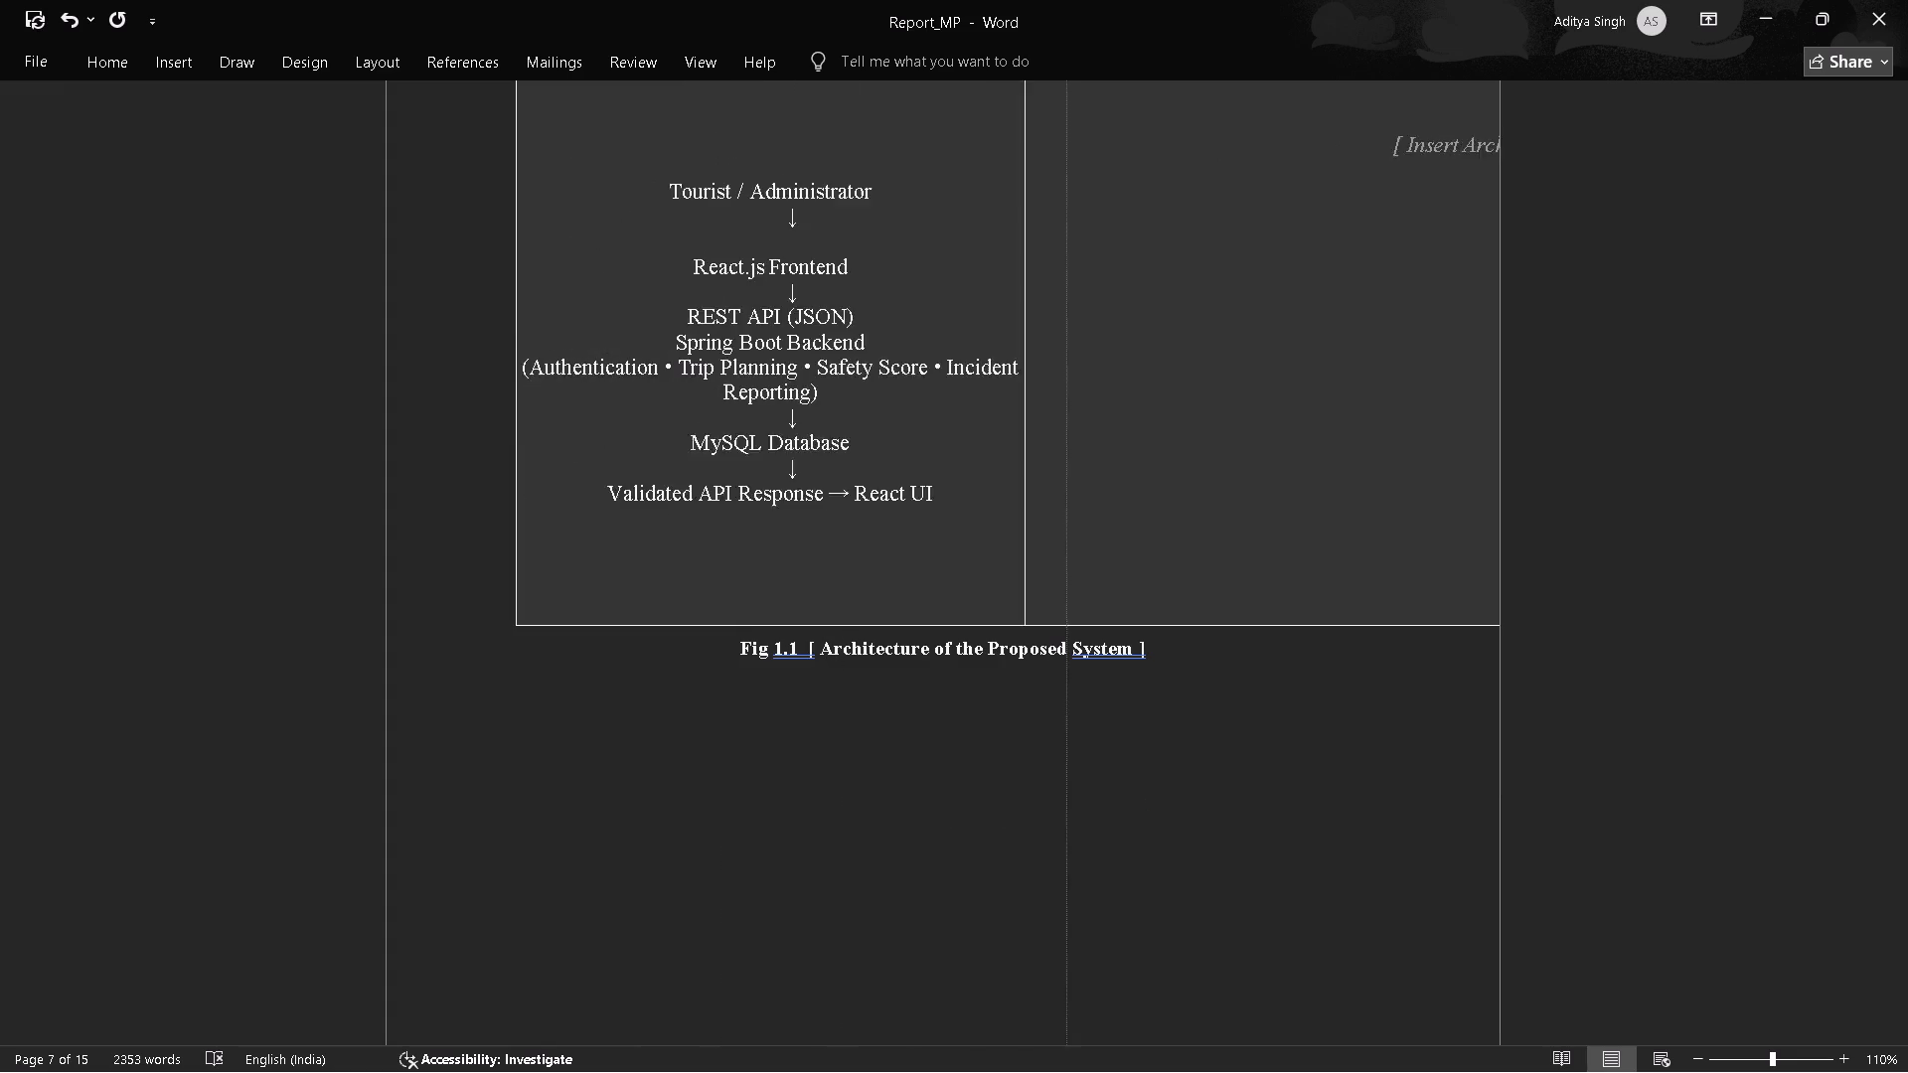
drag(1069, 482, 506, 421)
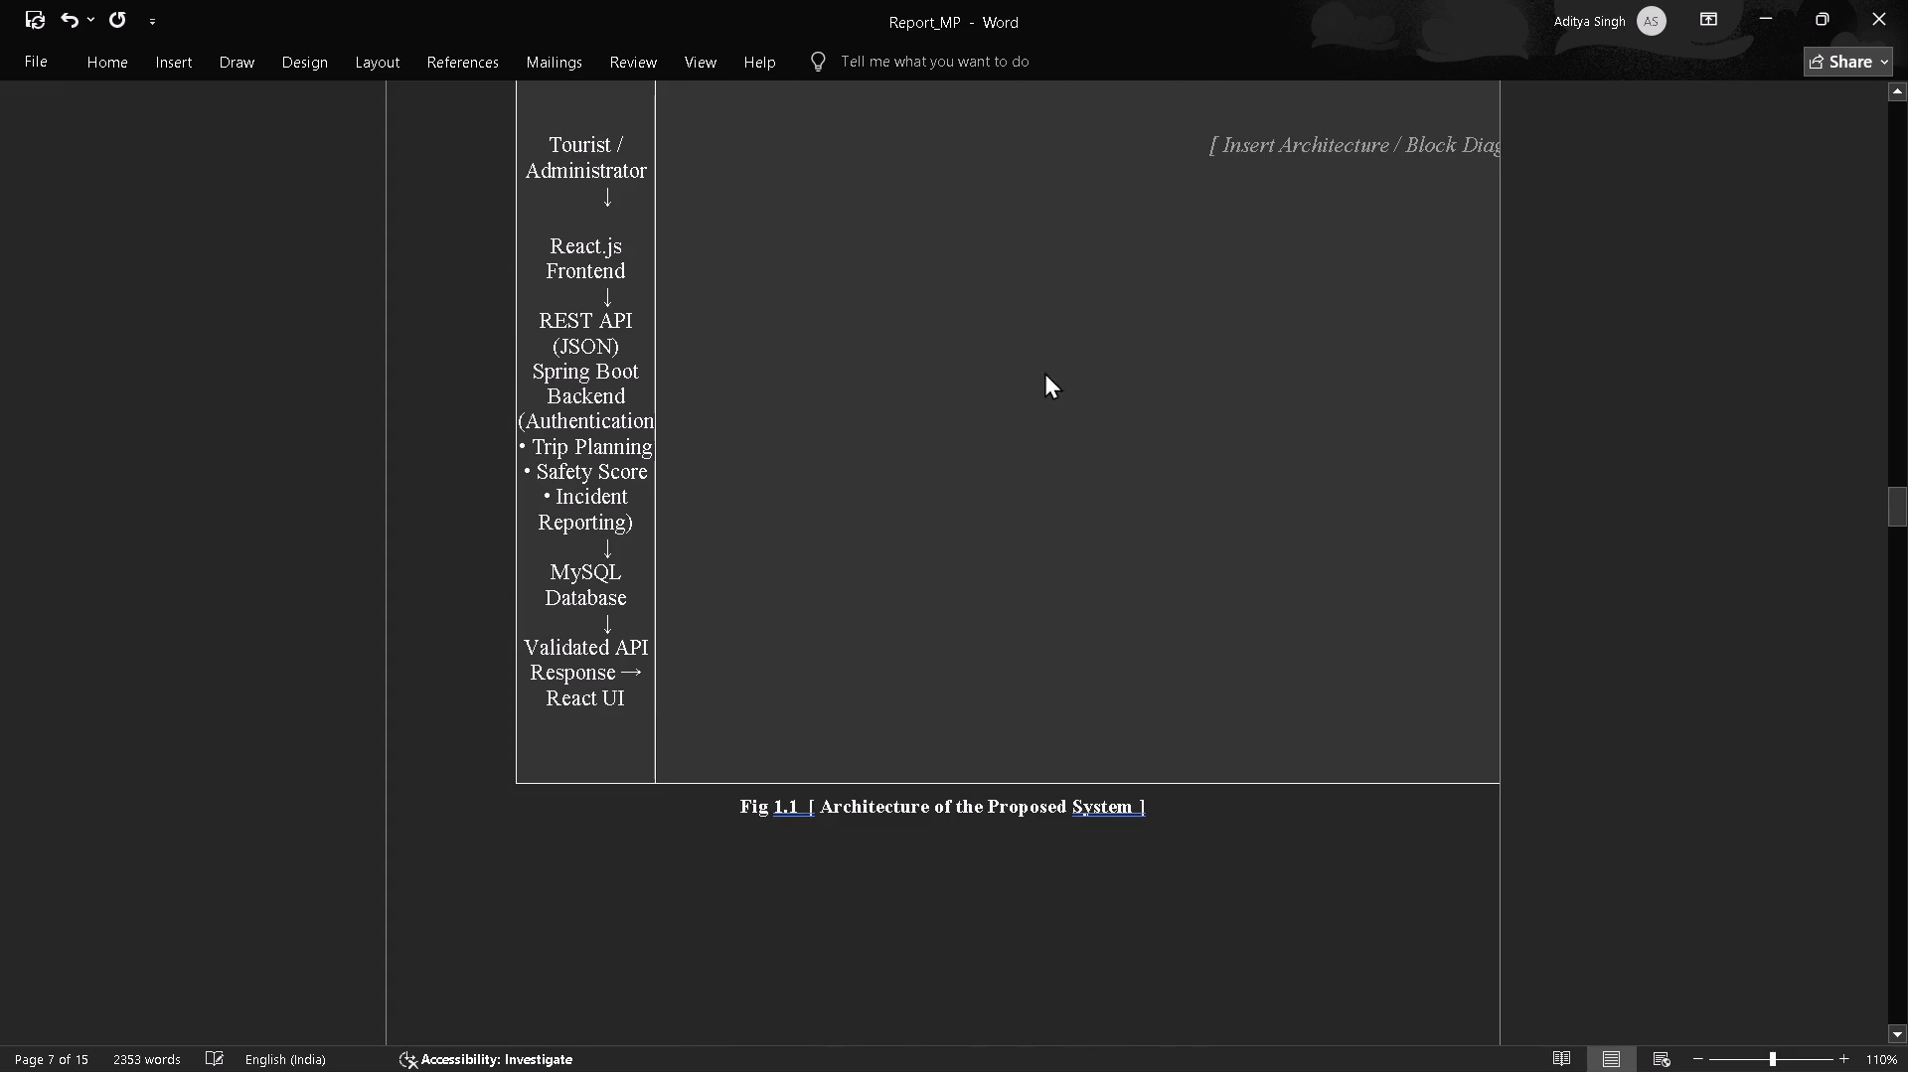
Widen the diagram column of the Architecture table until the column divider sits just inside the page's right edge.
scroll(1044, 372, left, 1)
ctrl+scroll(1044, 372, down, 2)
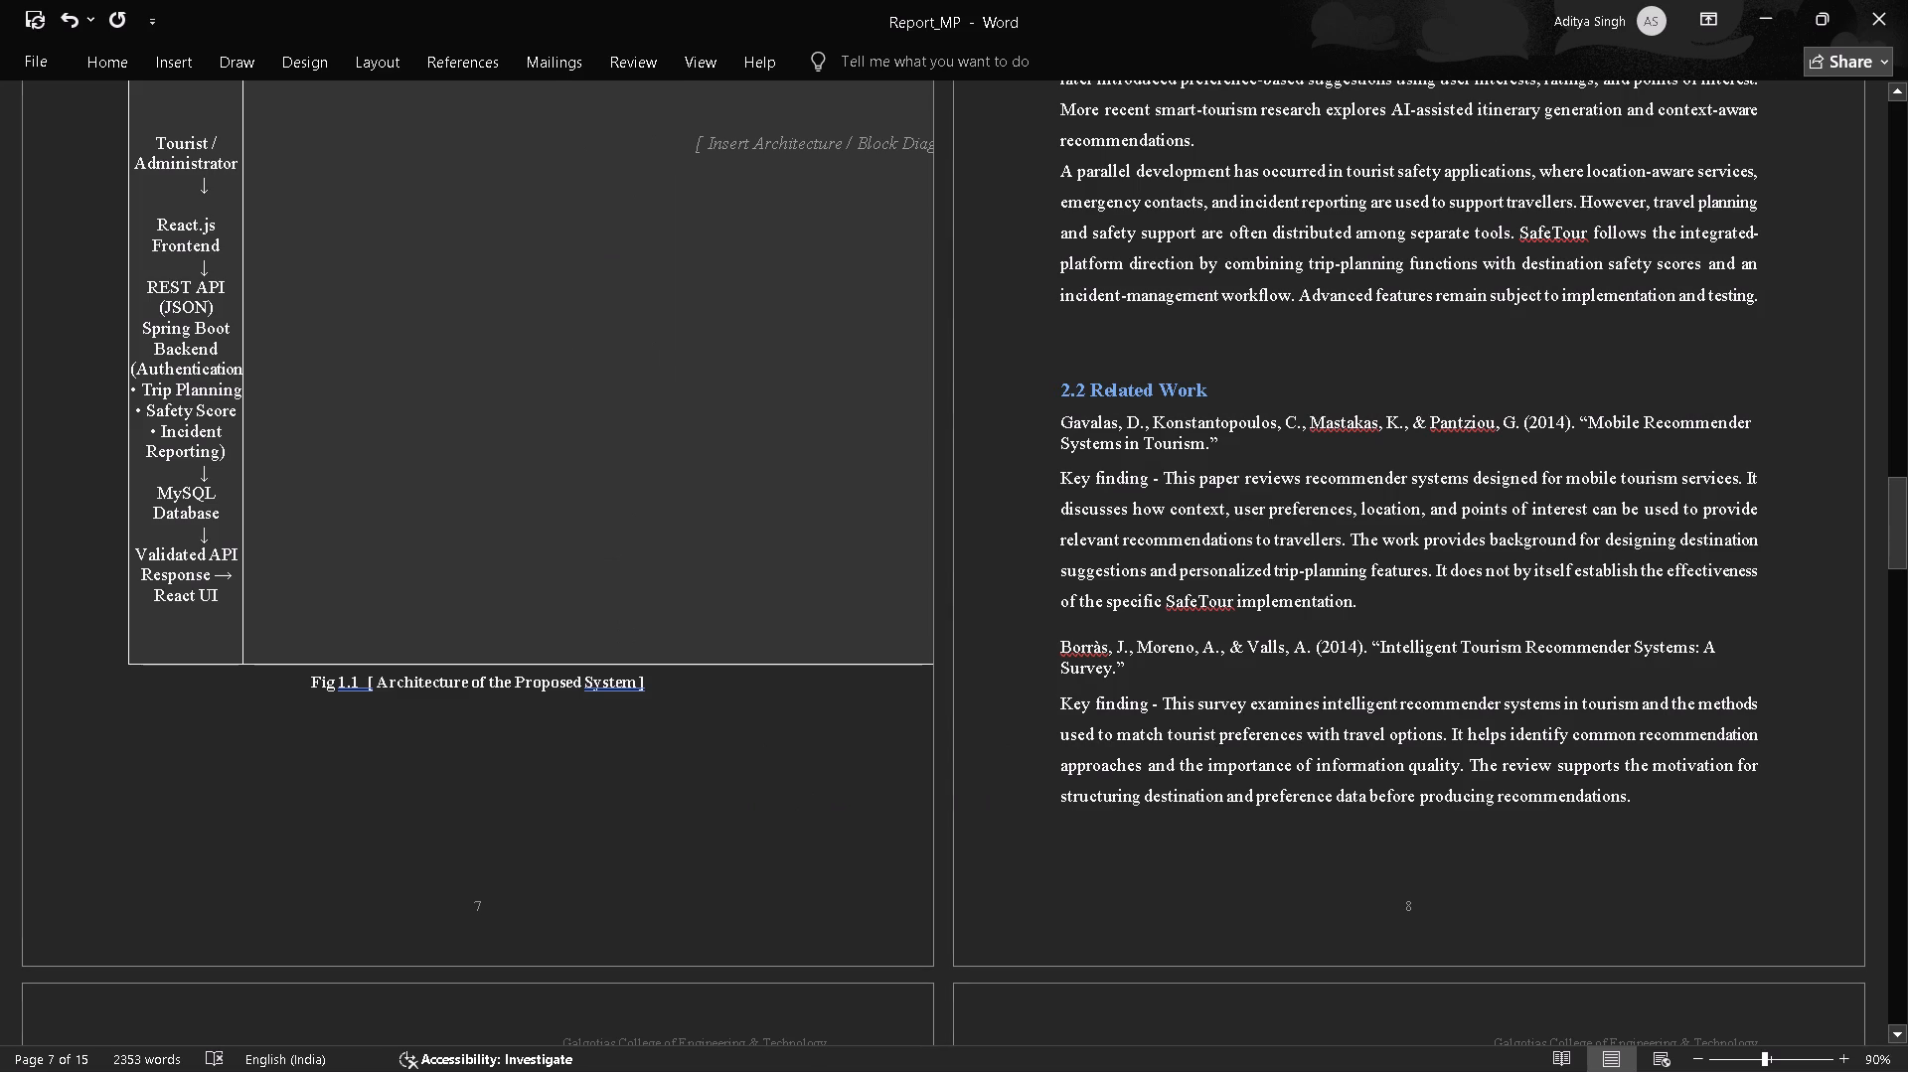
ctrl+scroll(712, 428, up, 1)
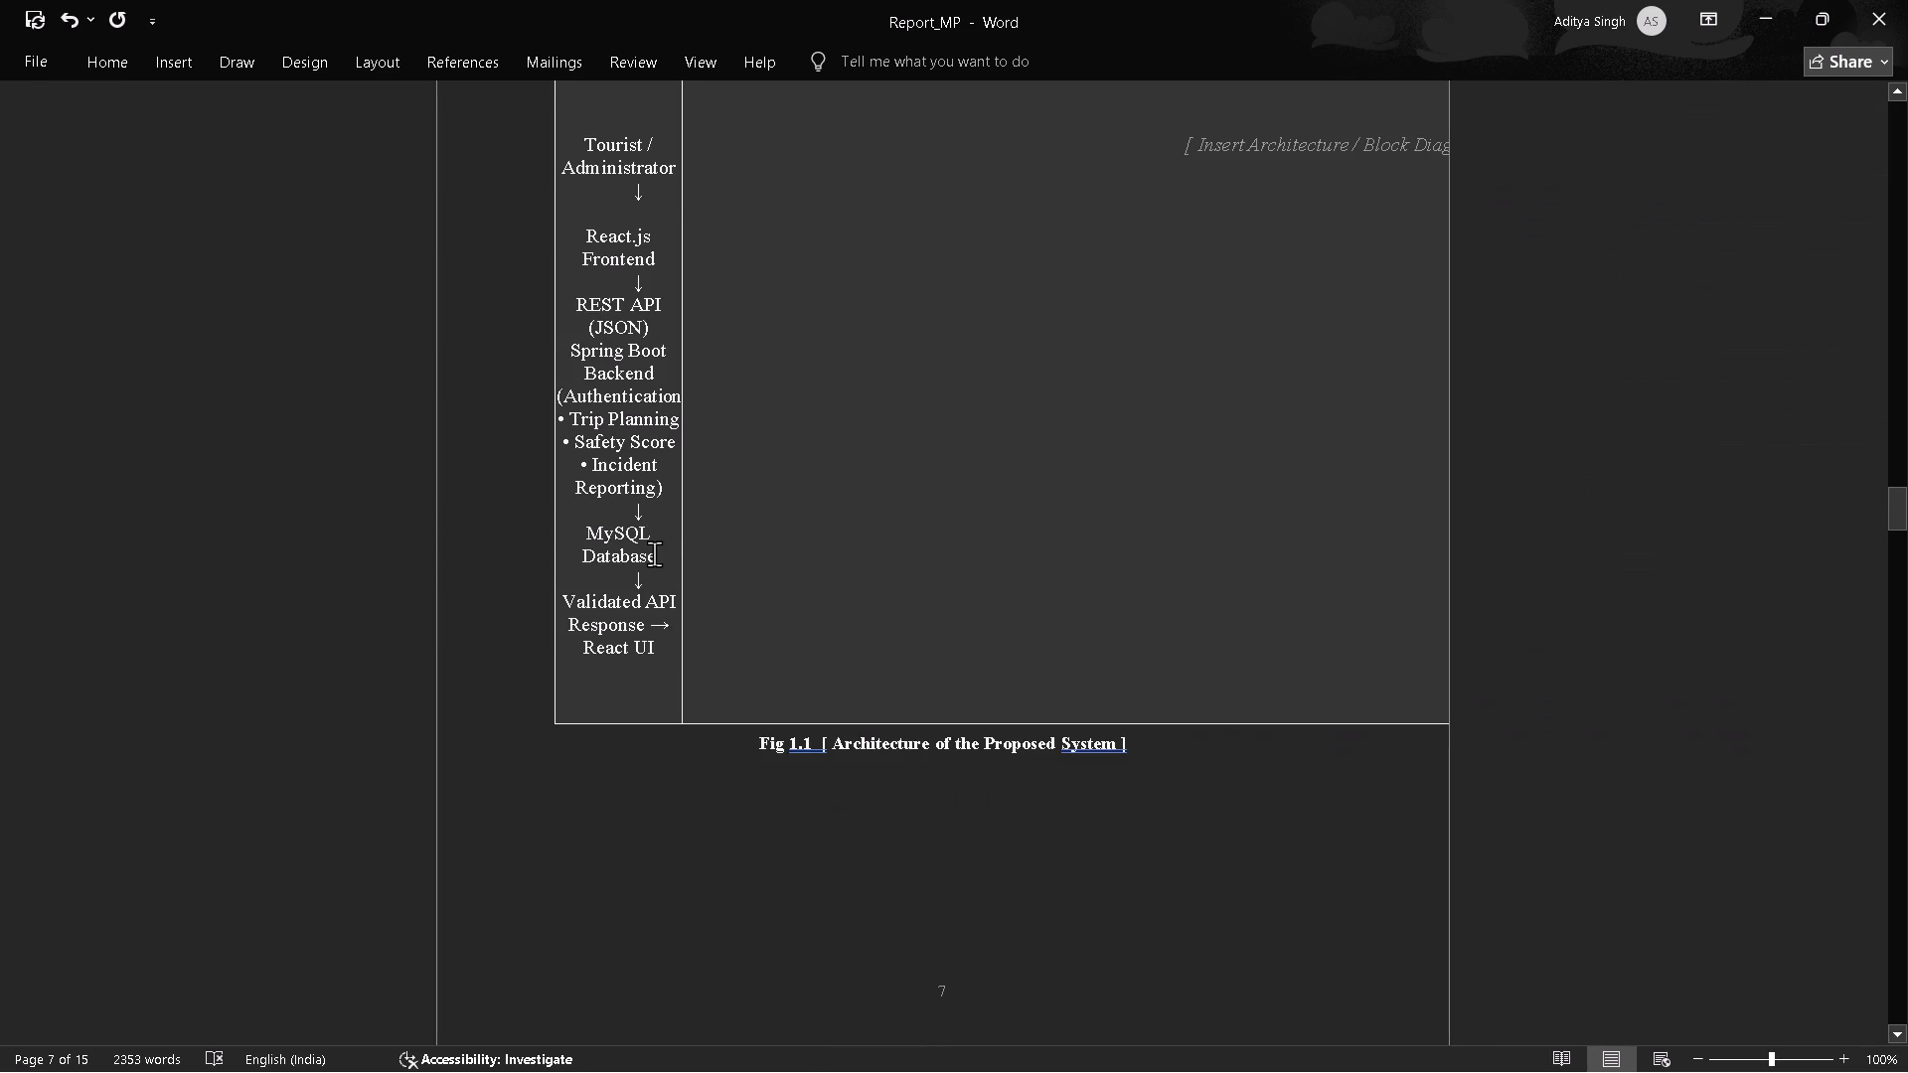
click(689, 544)
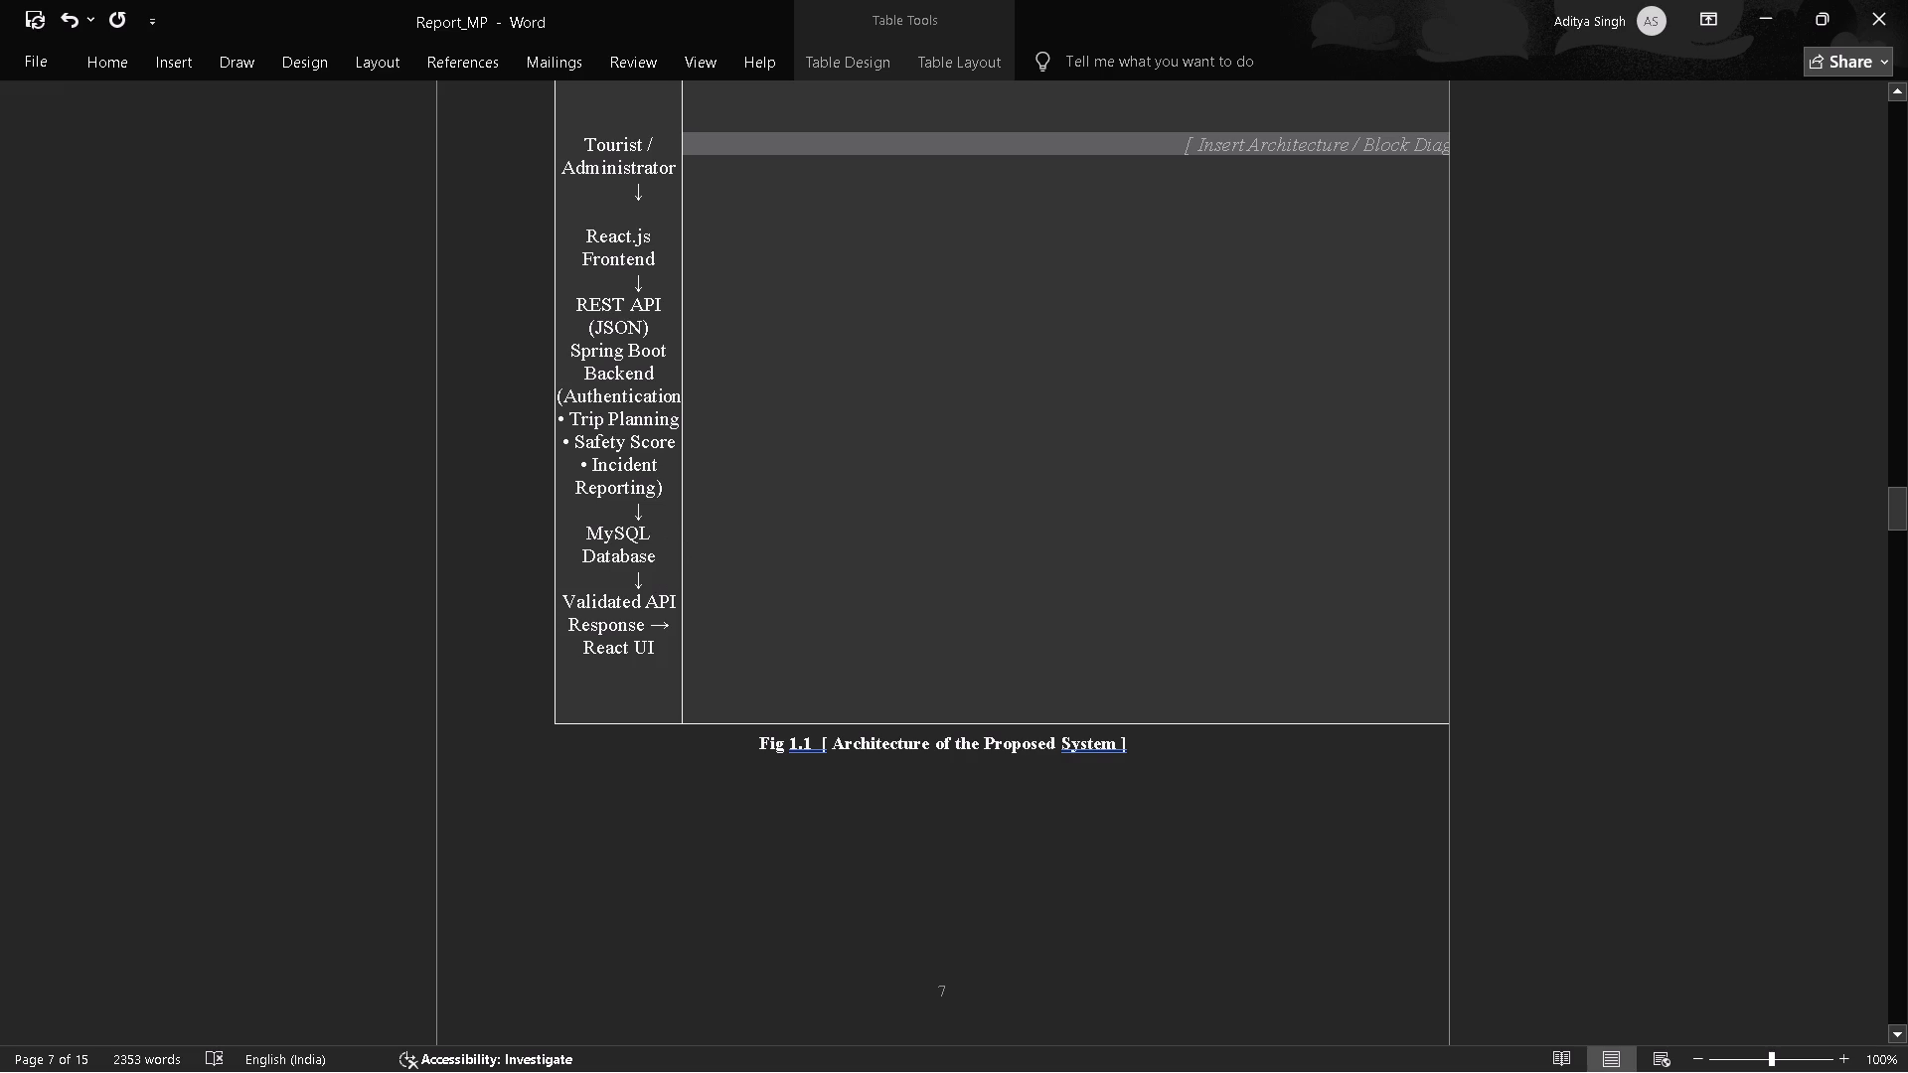
drag(682, 544, 1485, 488)
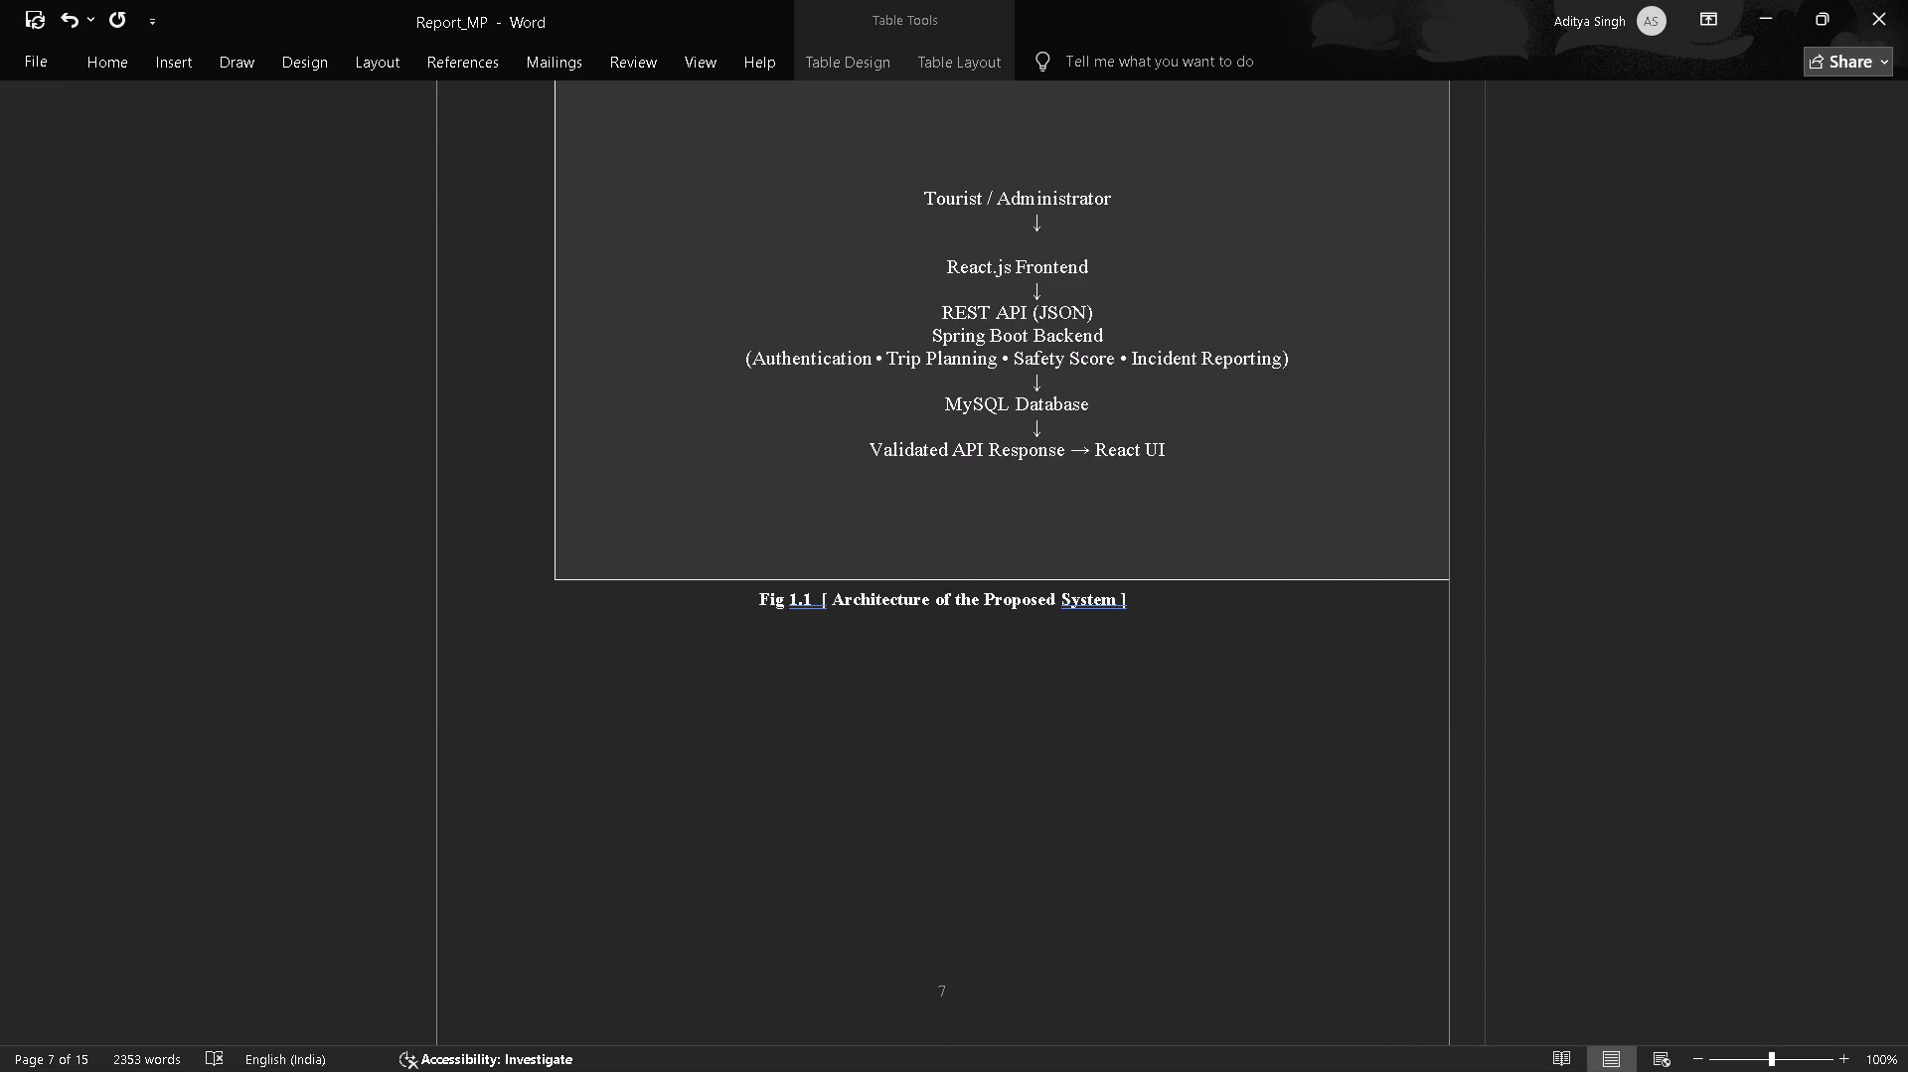
drag(1485, 488, 1448, 499)
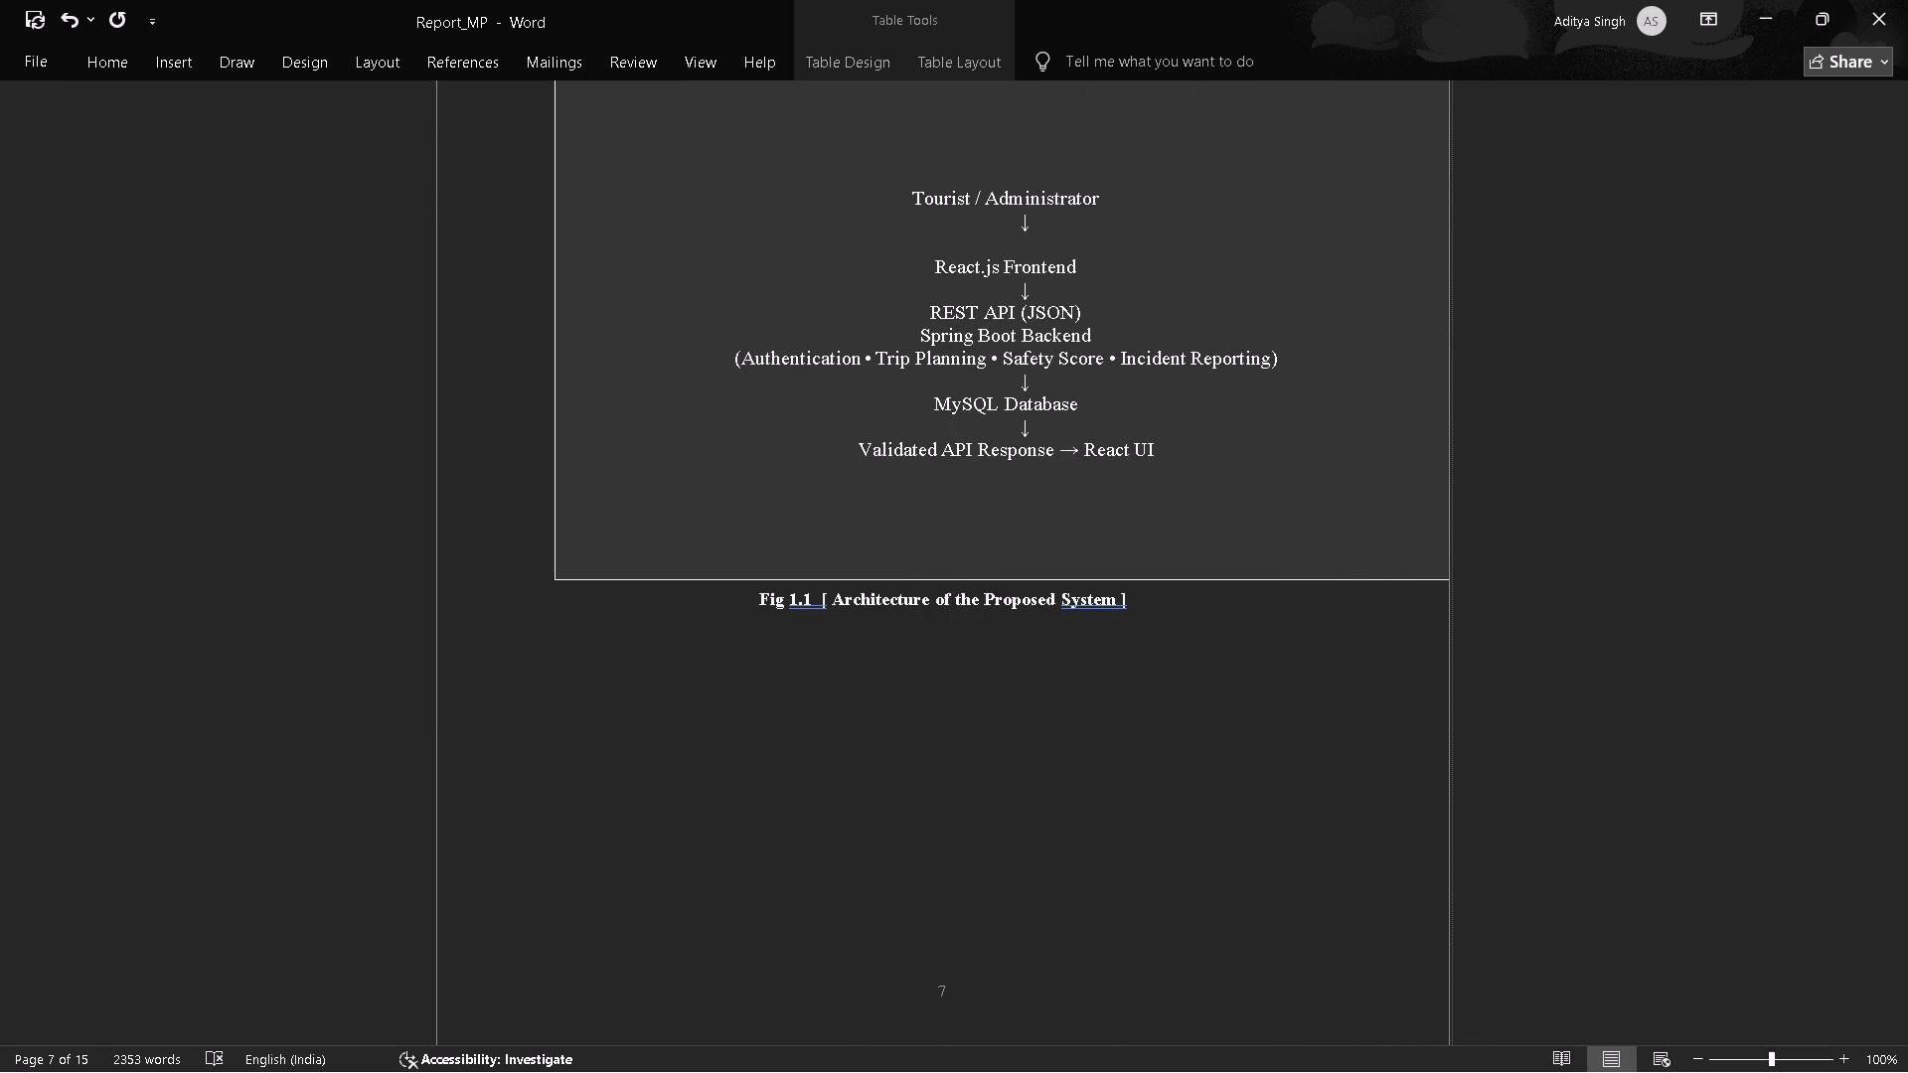
drag(1448, 499, 792, 626)
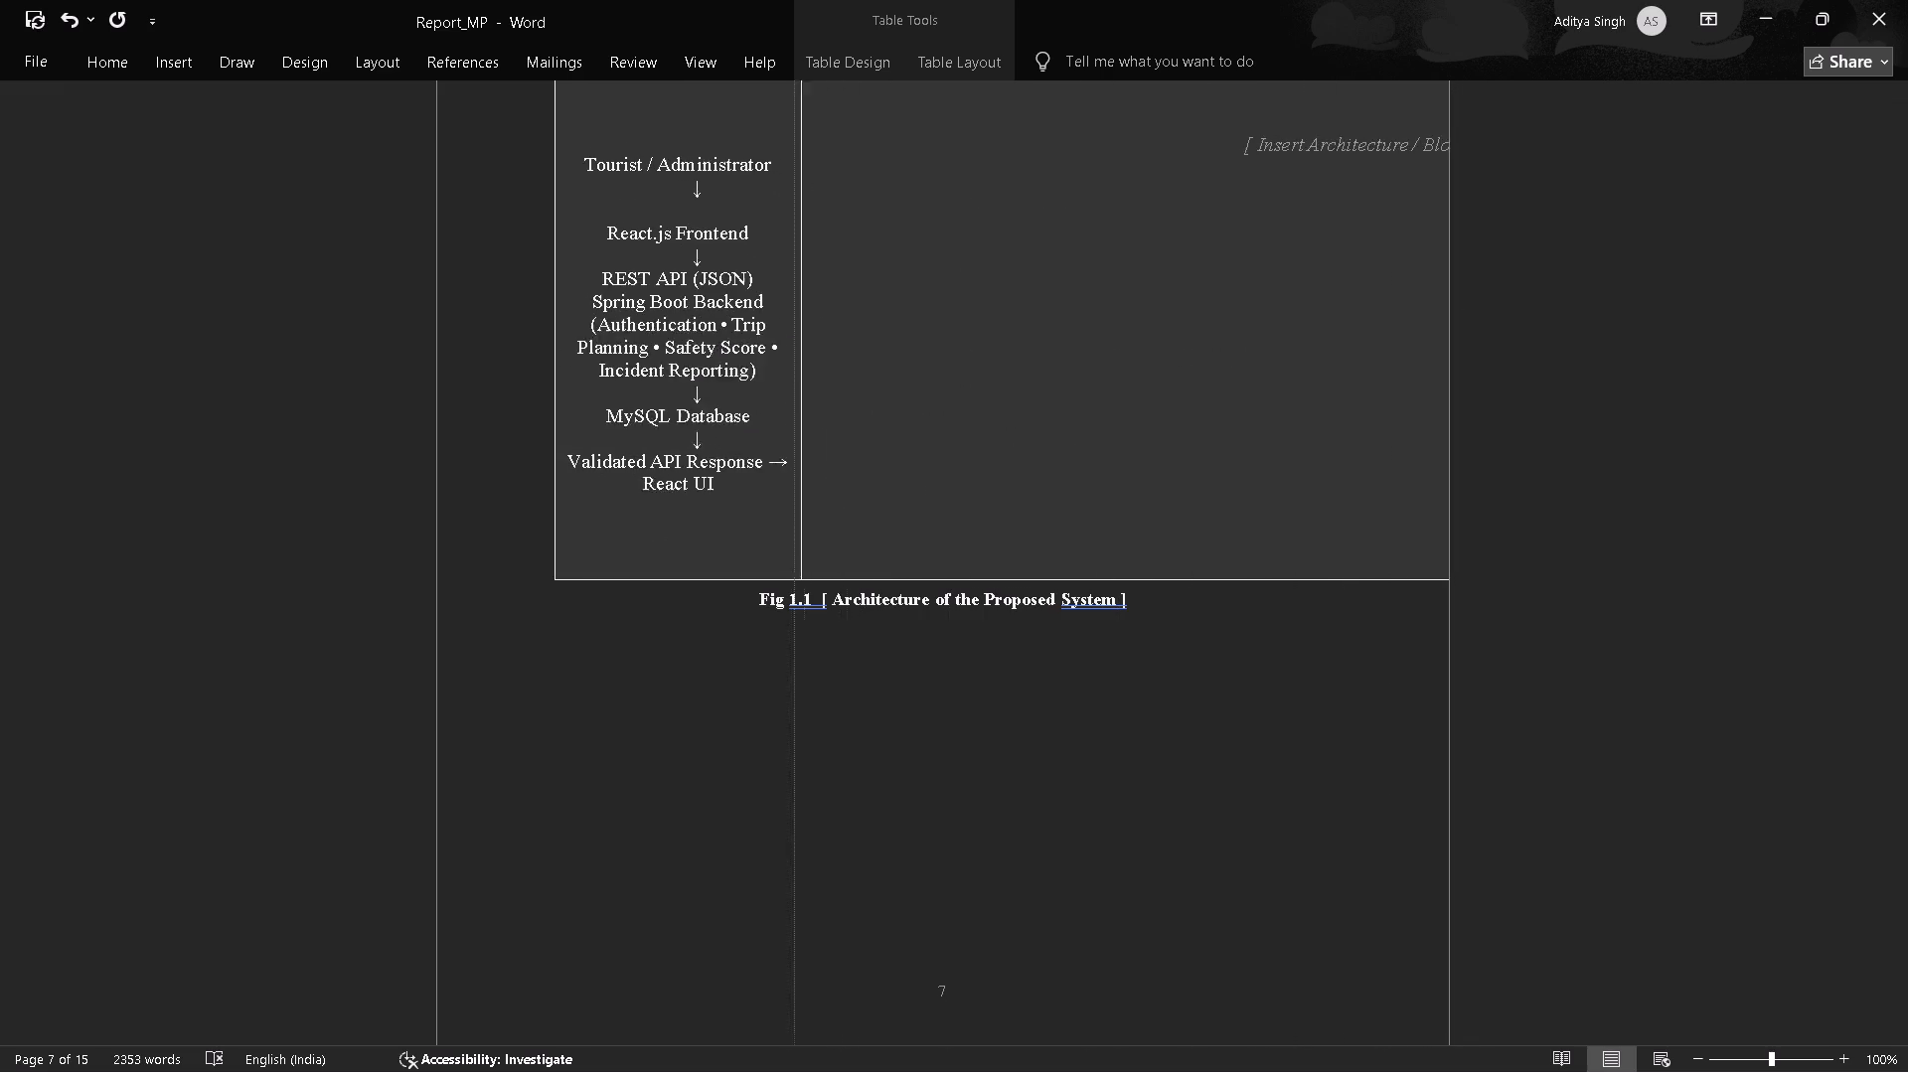
drag(792, 626, 1147, 525)
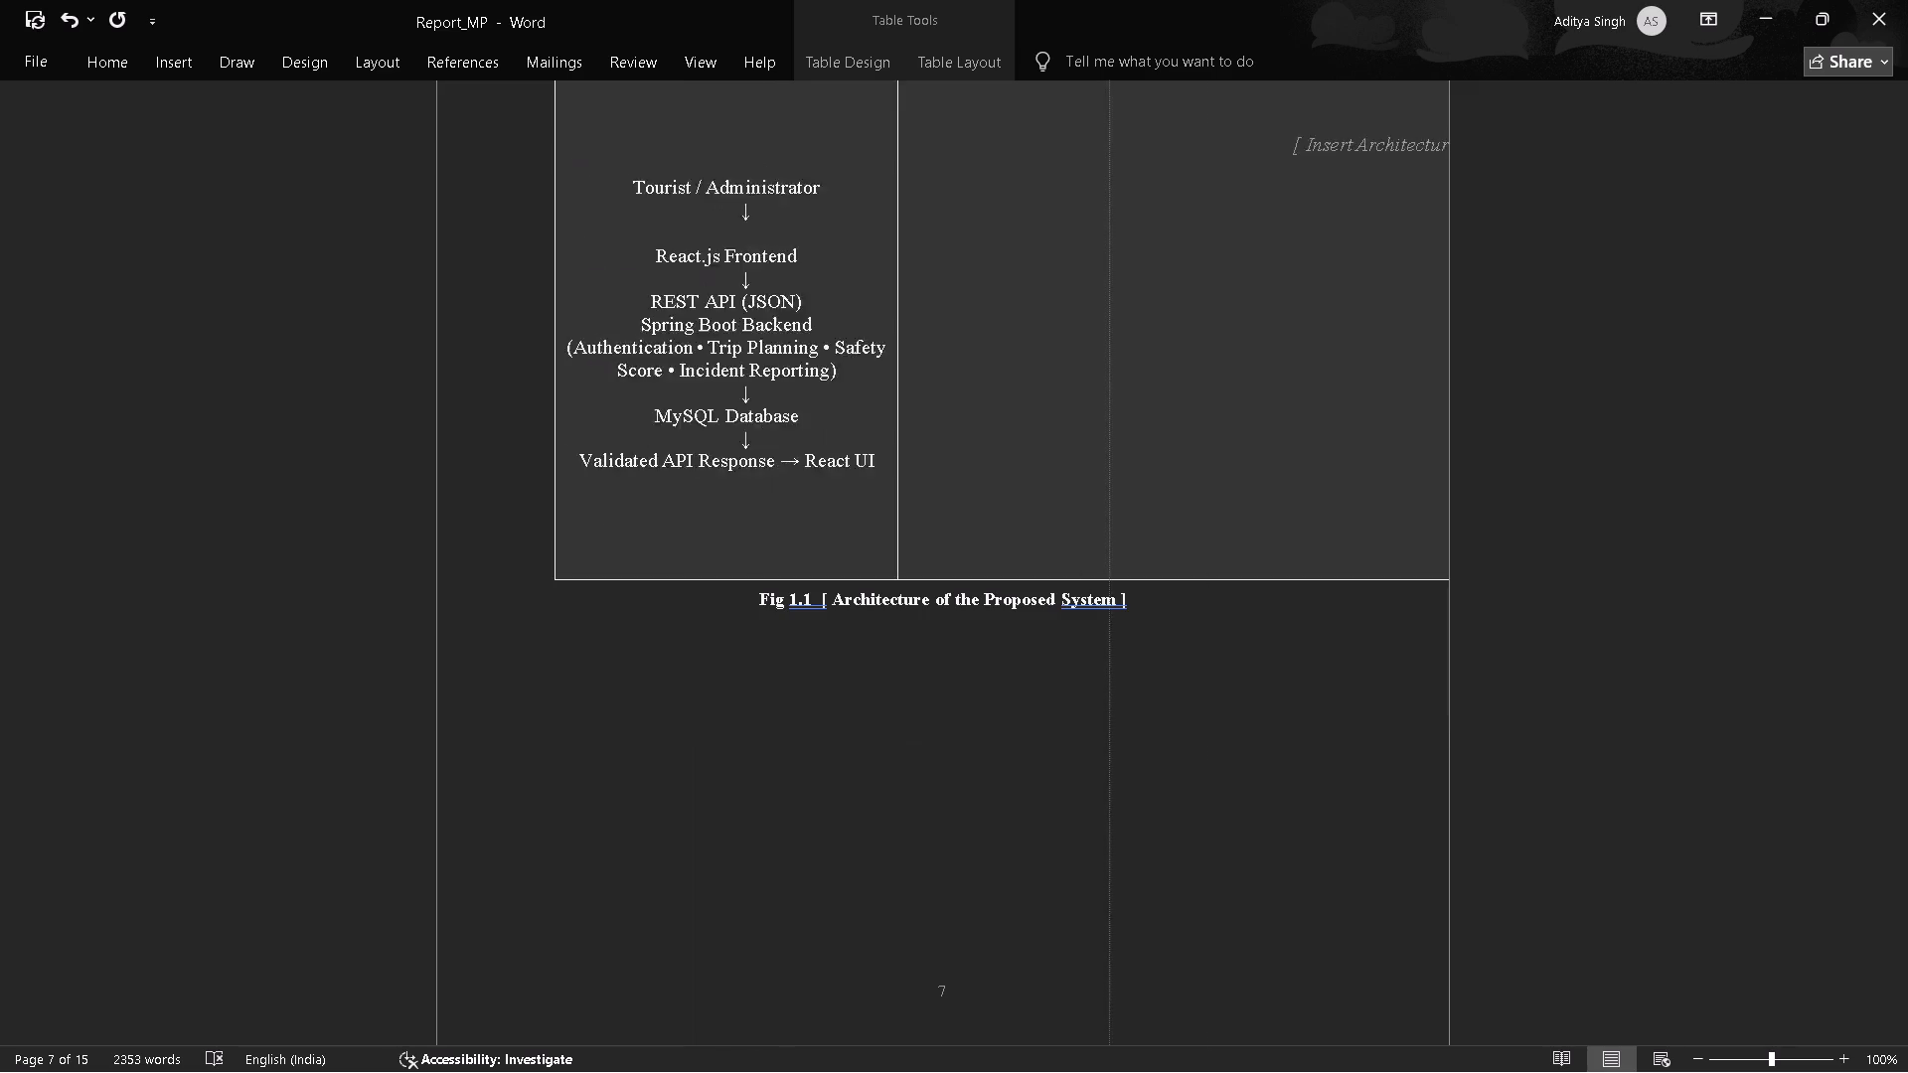
drag(1147, 525, 1442, 517)
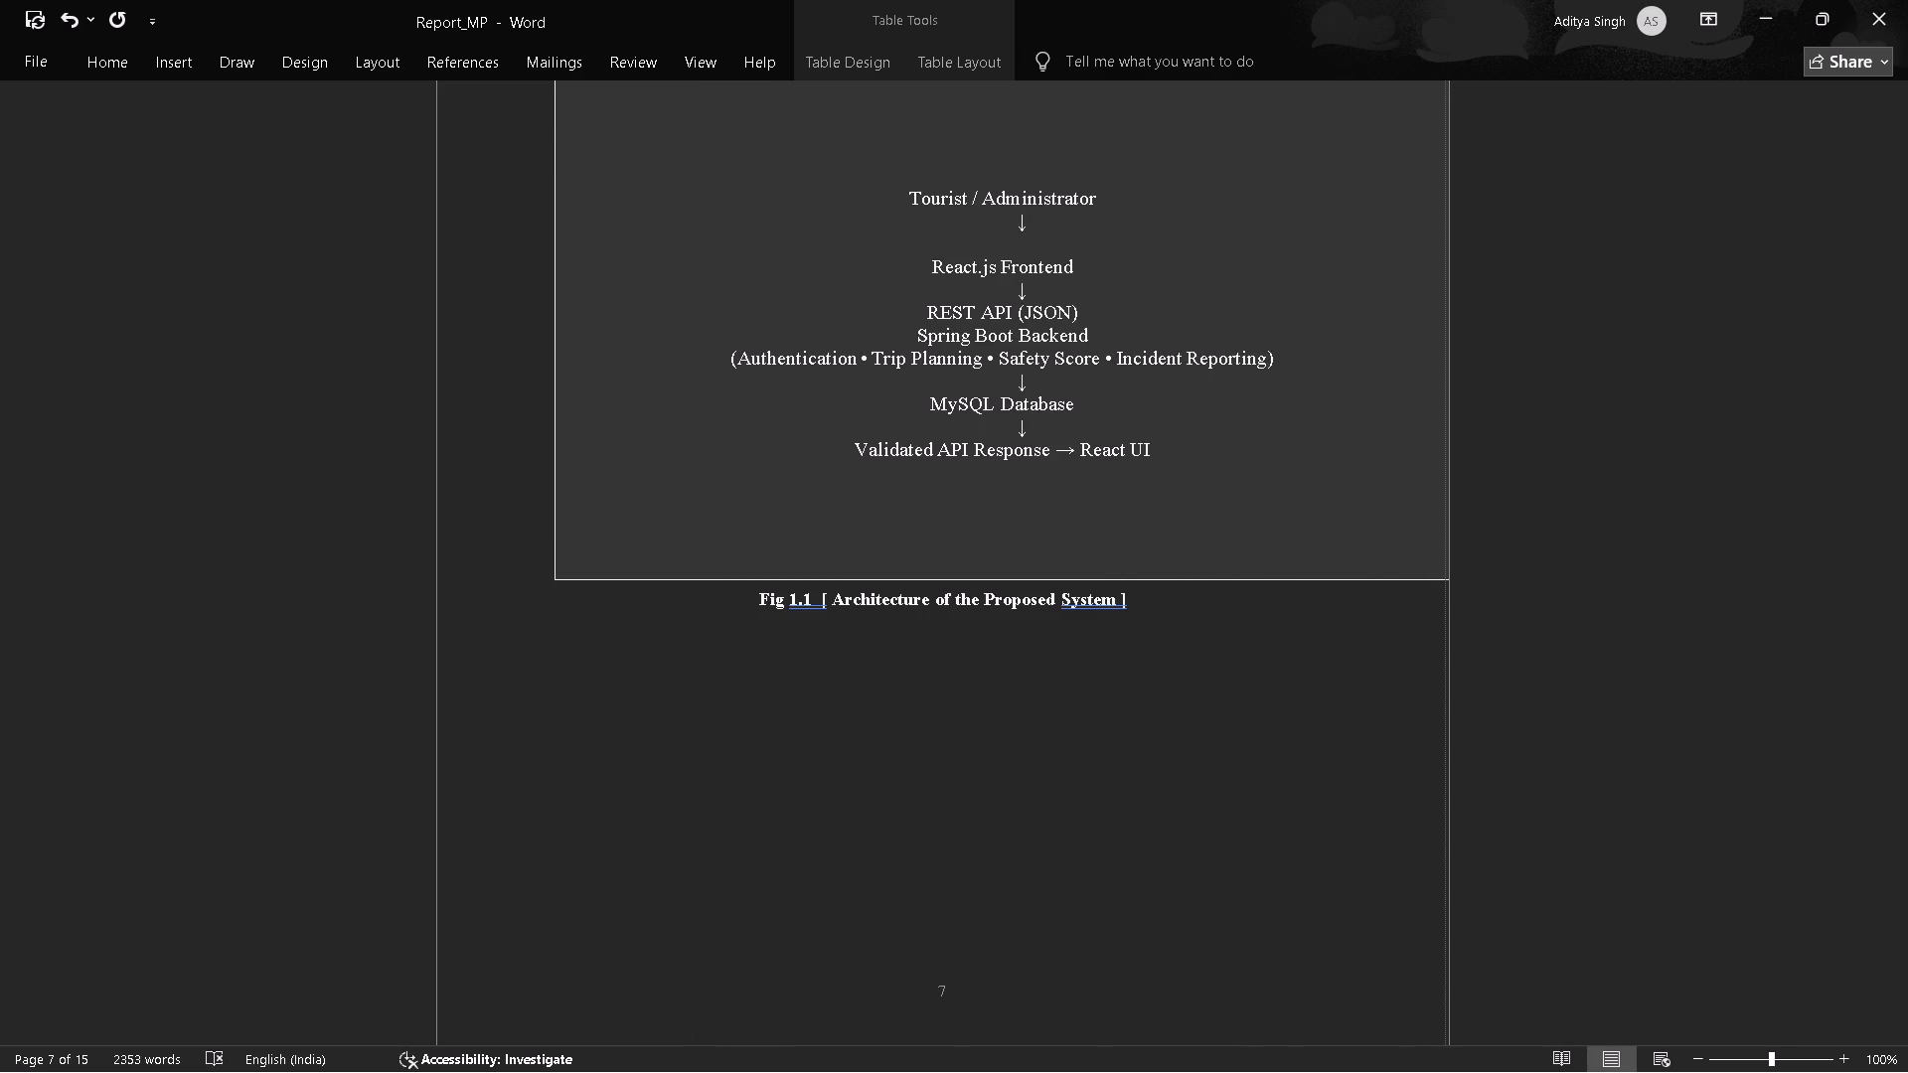
drag(1442, 517, 1444, 519)
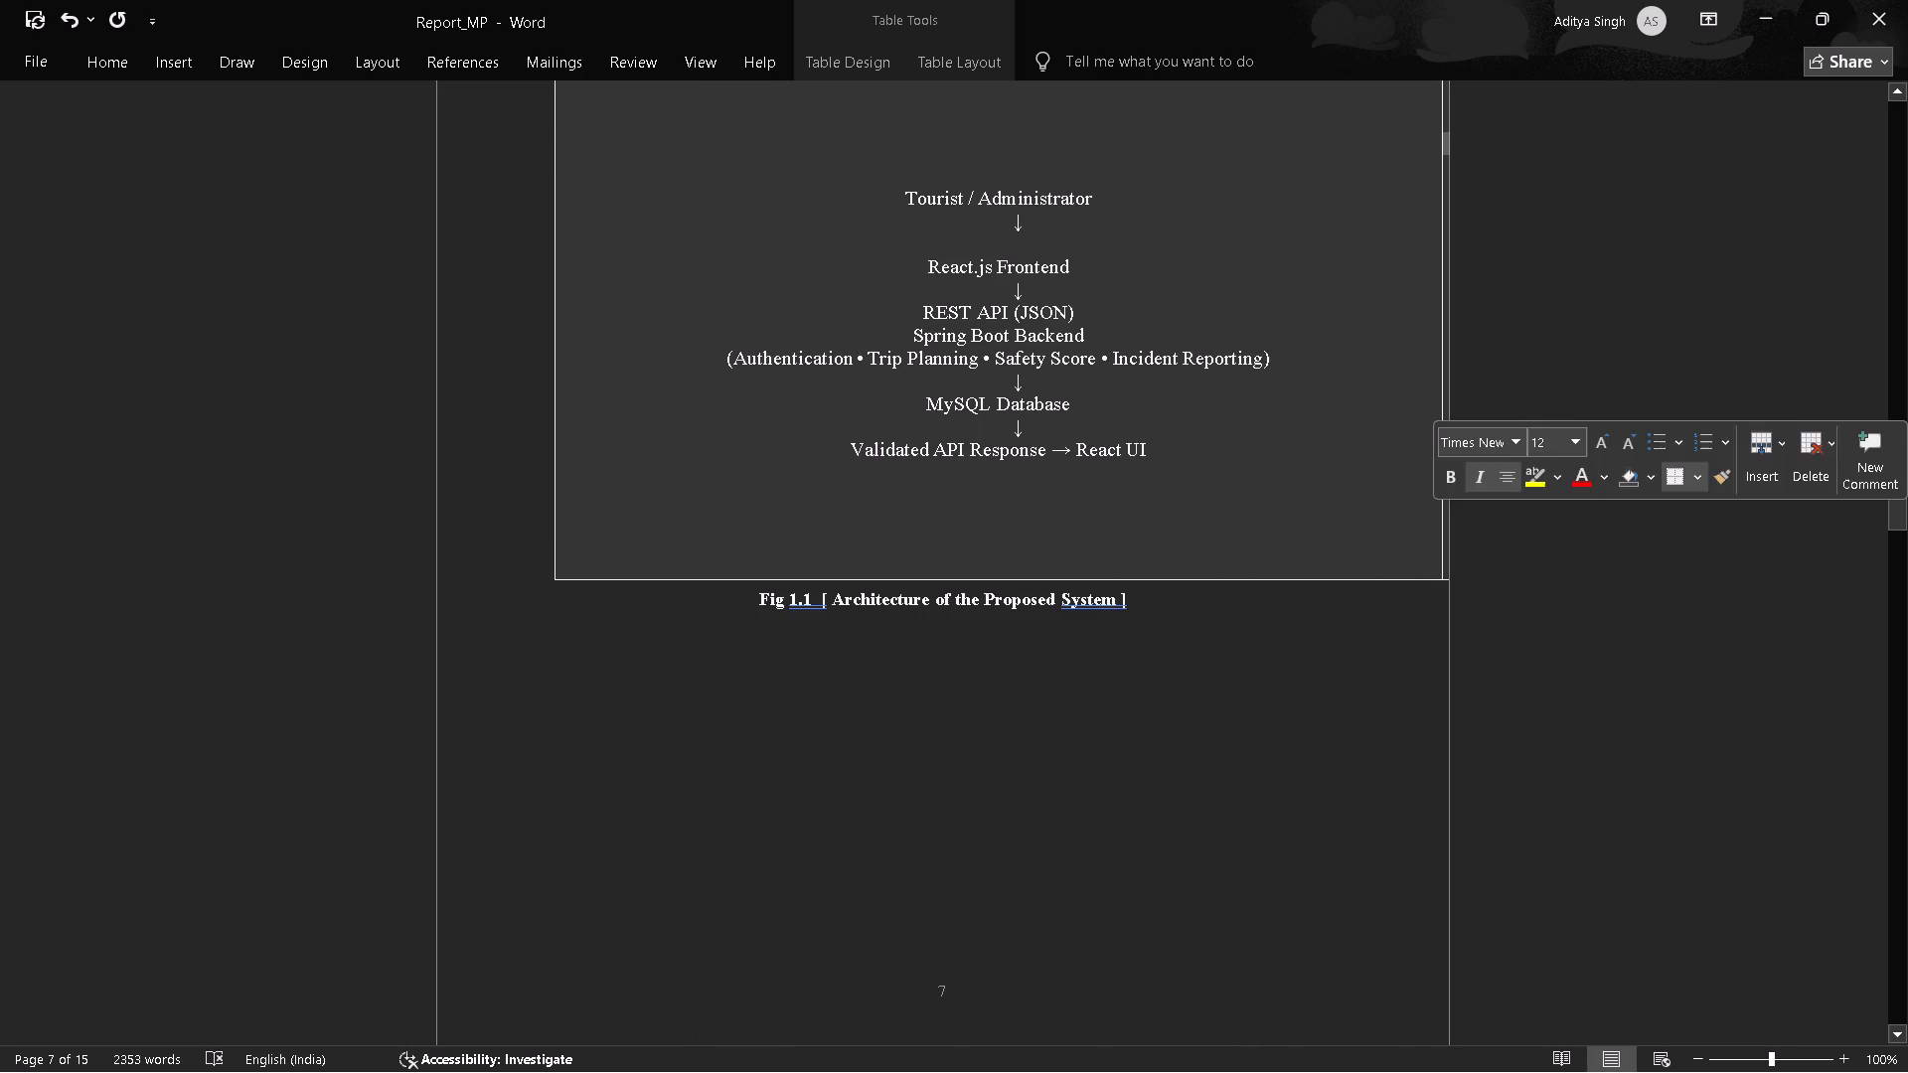
Make the Architecture table's row slightly taller by moving its bottom border down.
drag(1448, 535, 1463, 523)
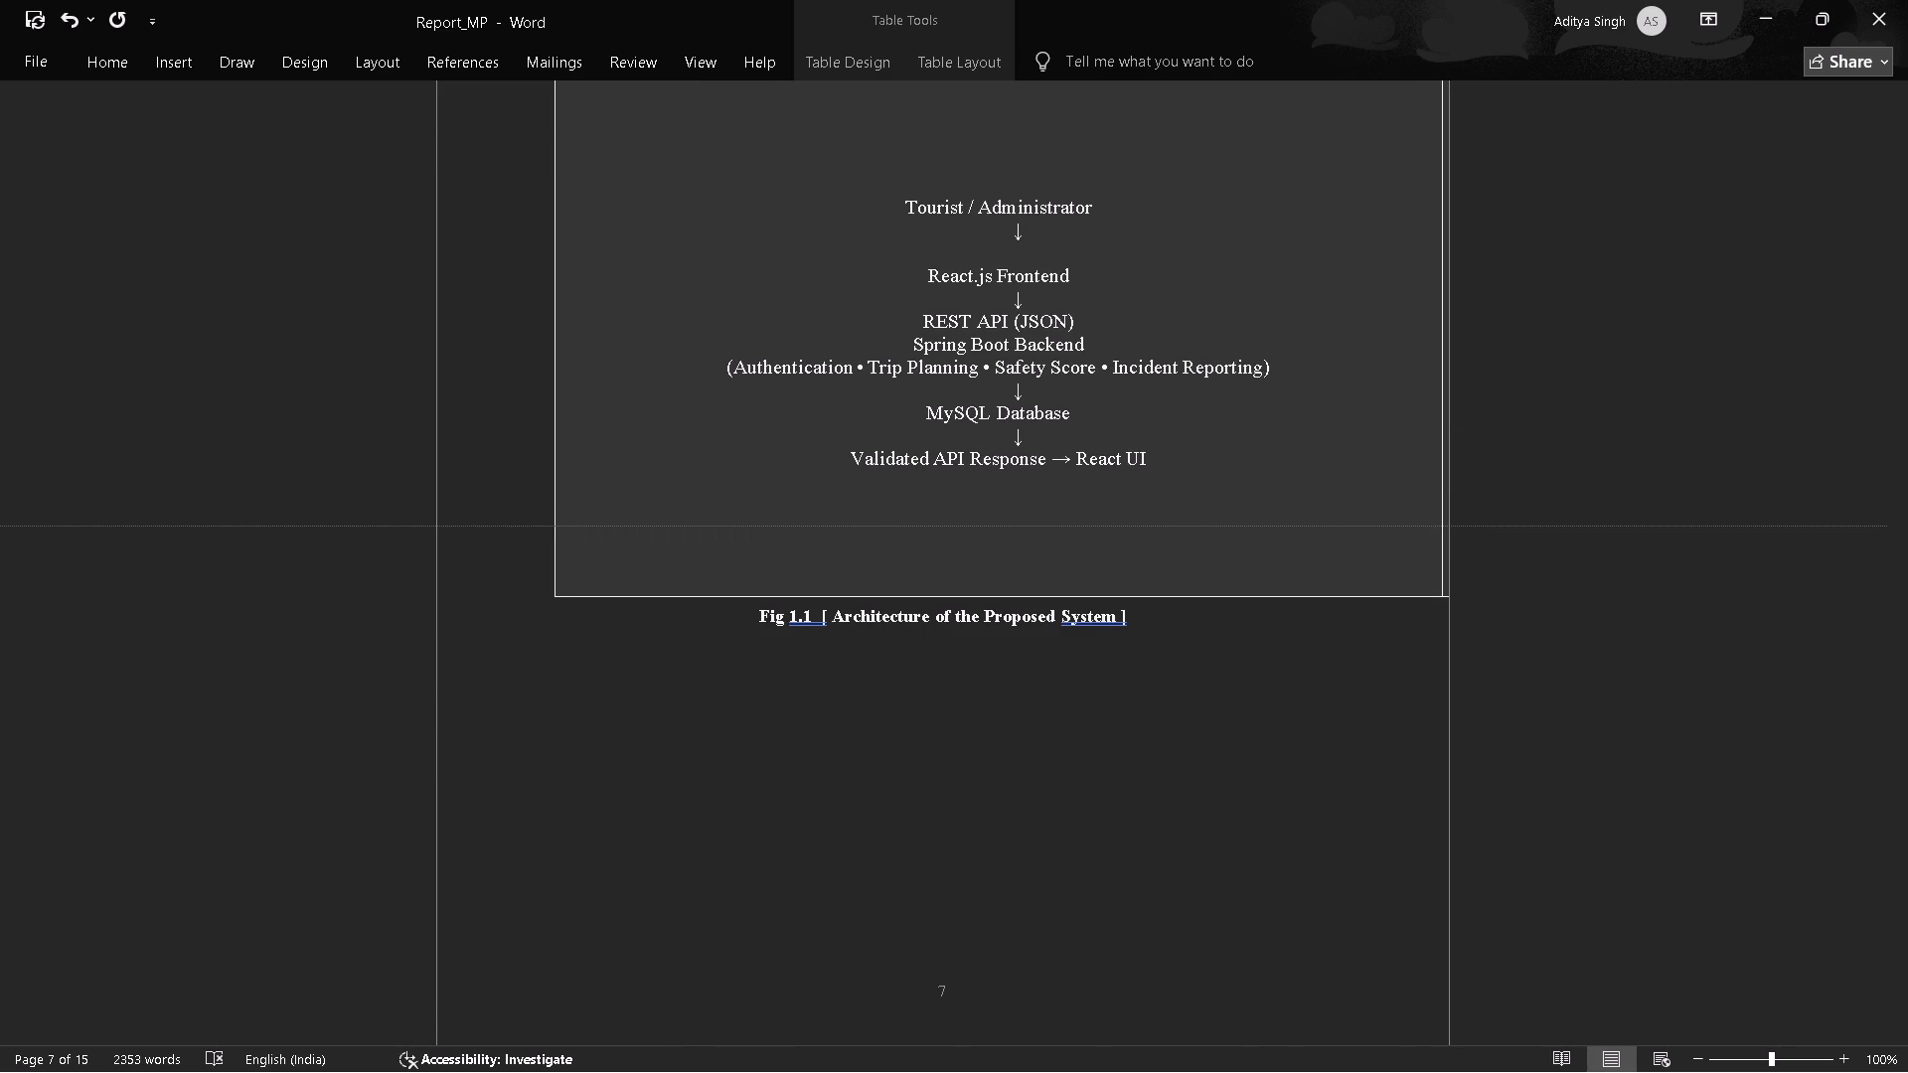
drag(1463, 523, 1454, 522)
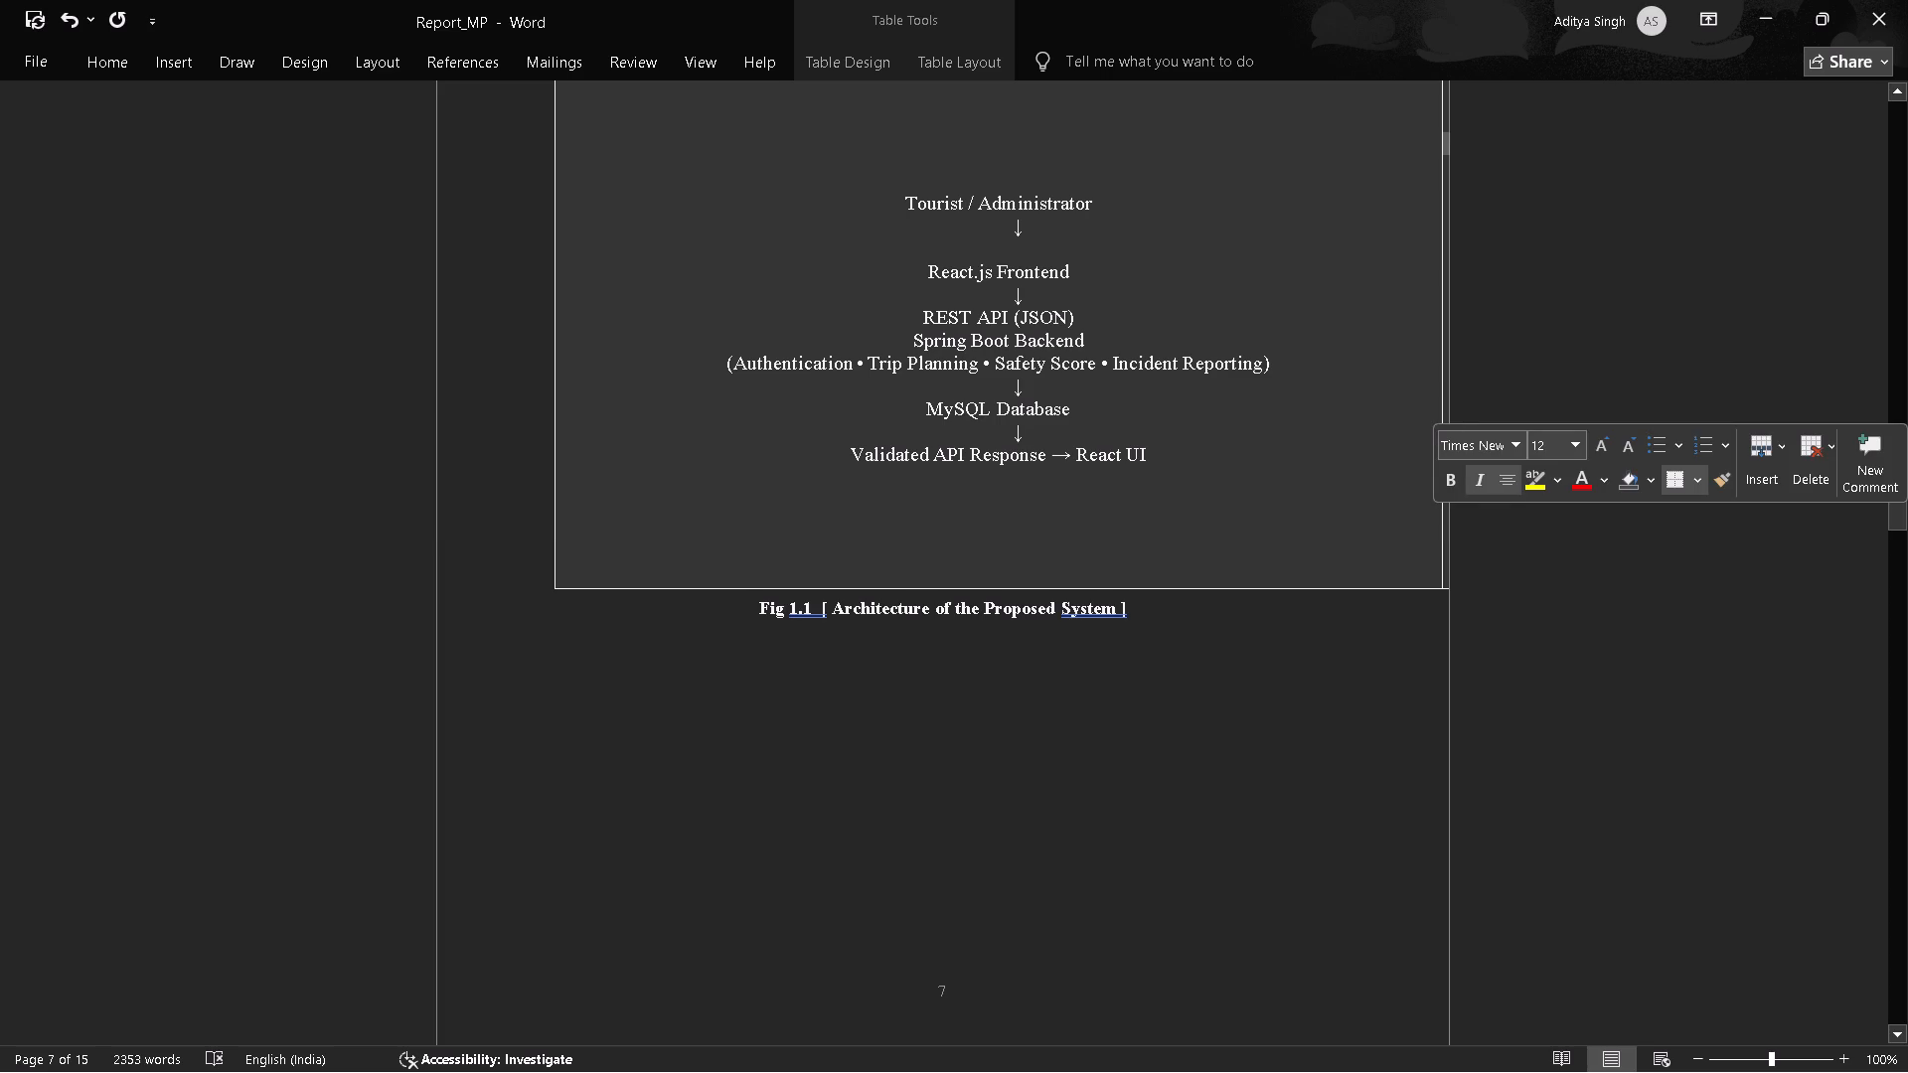
Move the Architecture table's column divider out to the page's right edge, leaving only the diagram column on the page.
drag(1439, 346, 1449, 342)
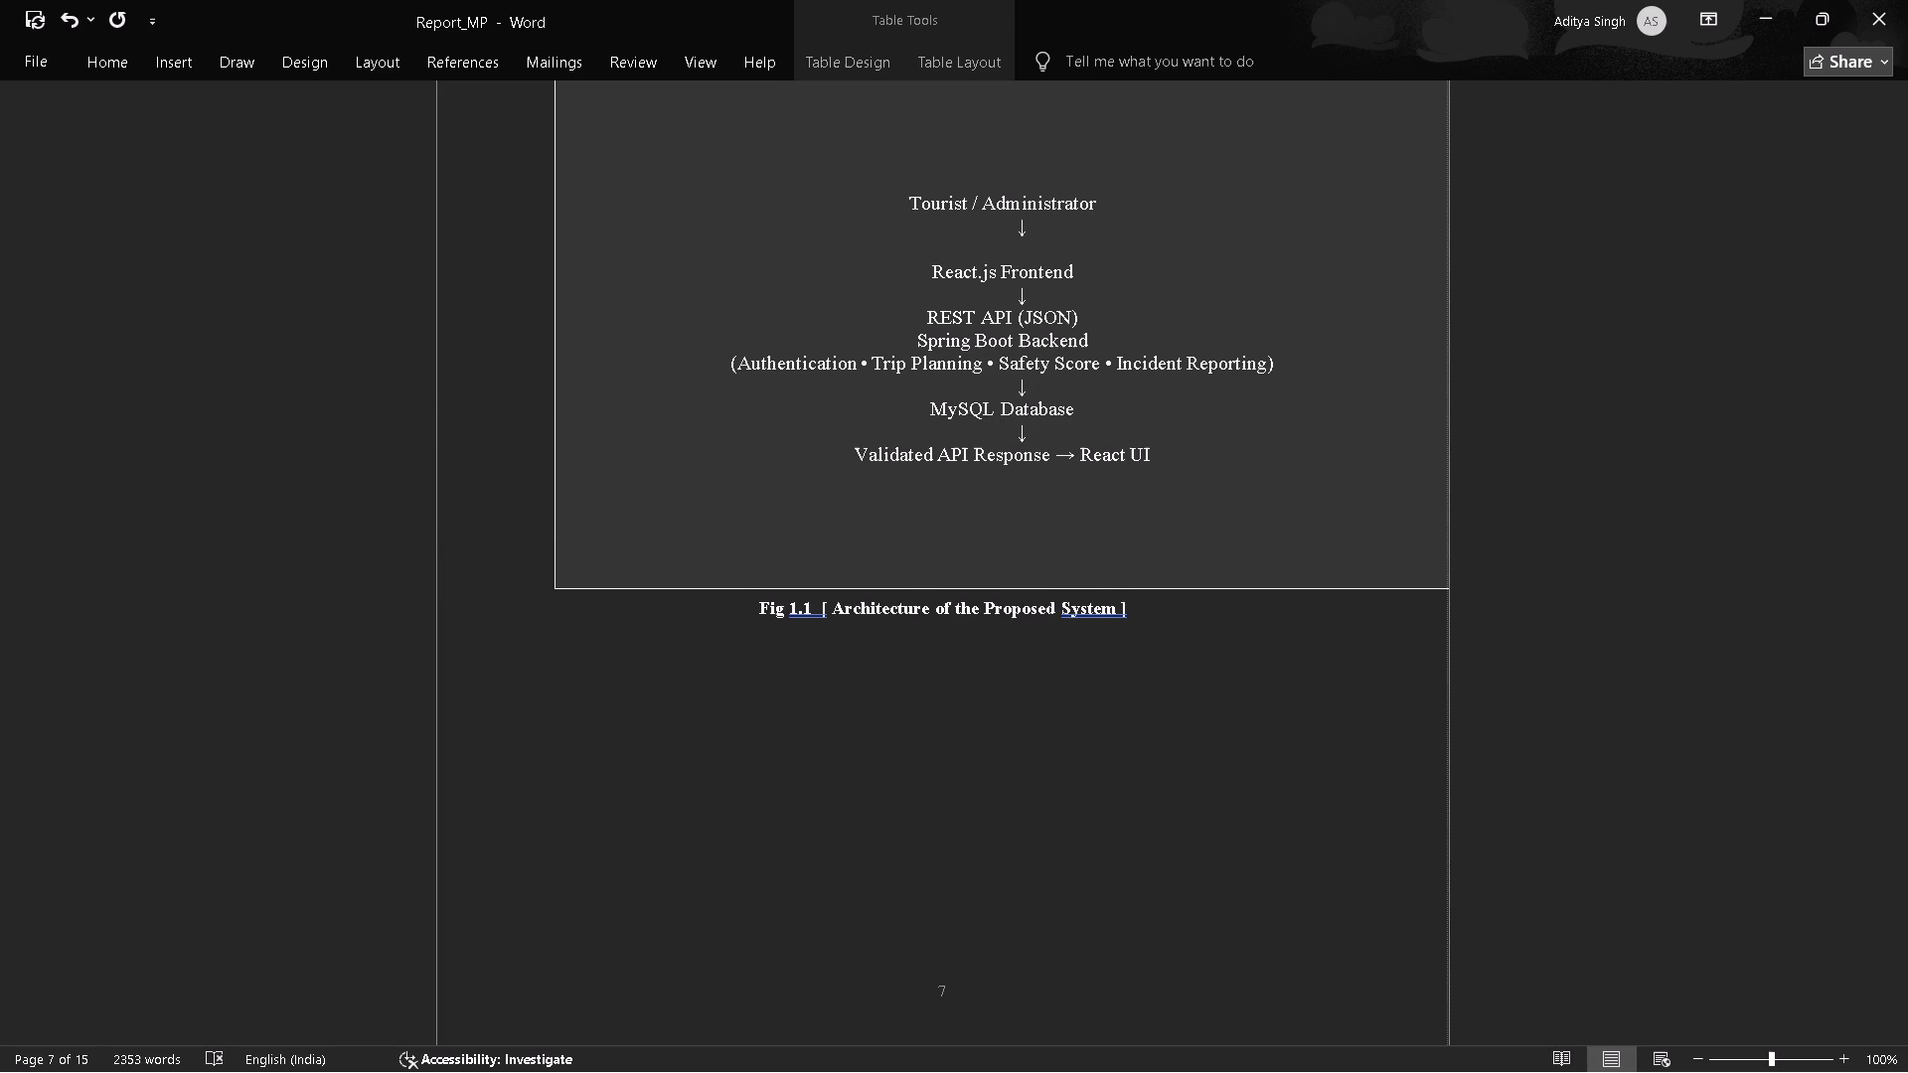
drag(1449, 342, 1448, 342)
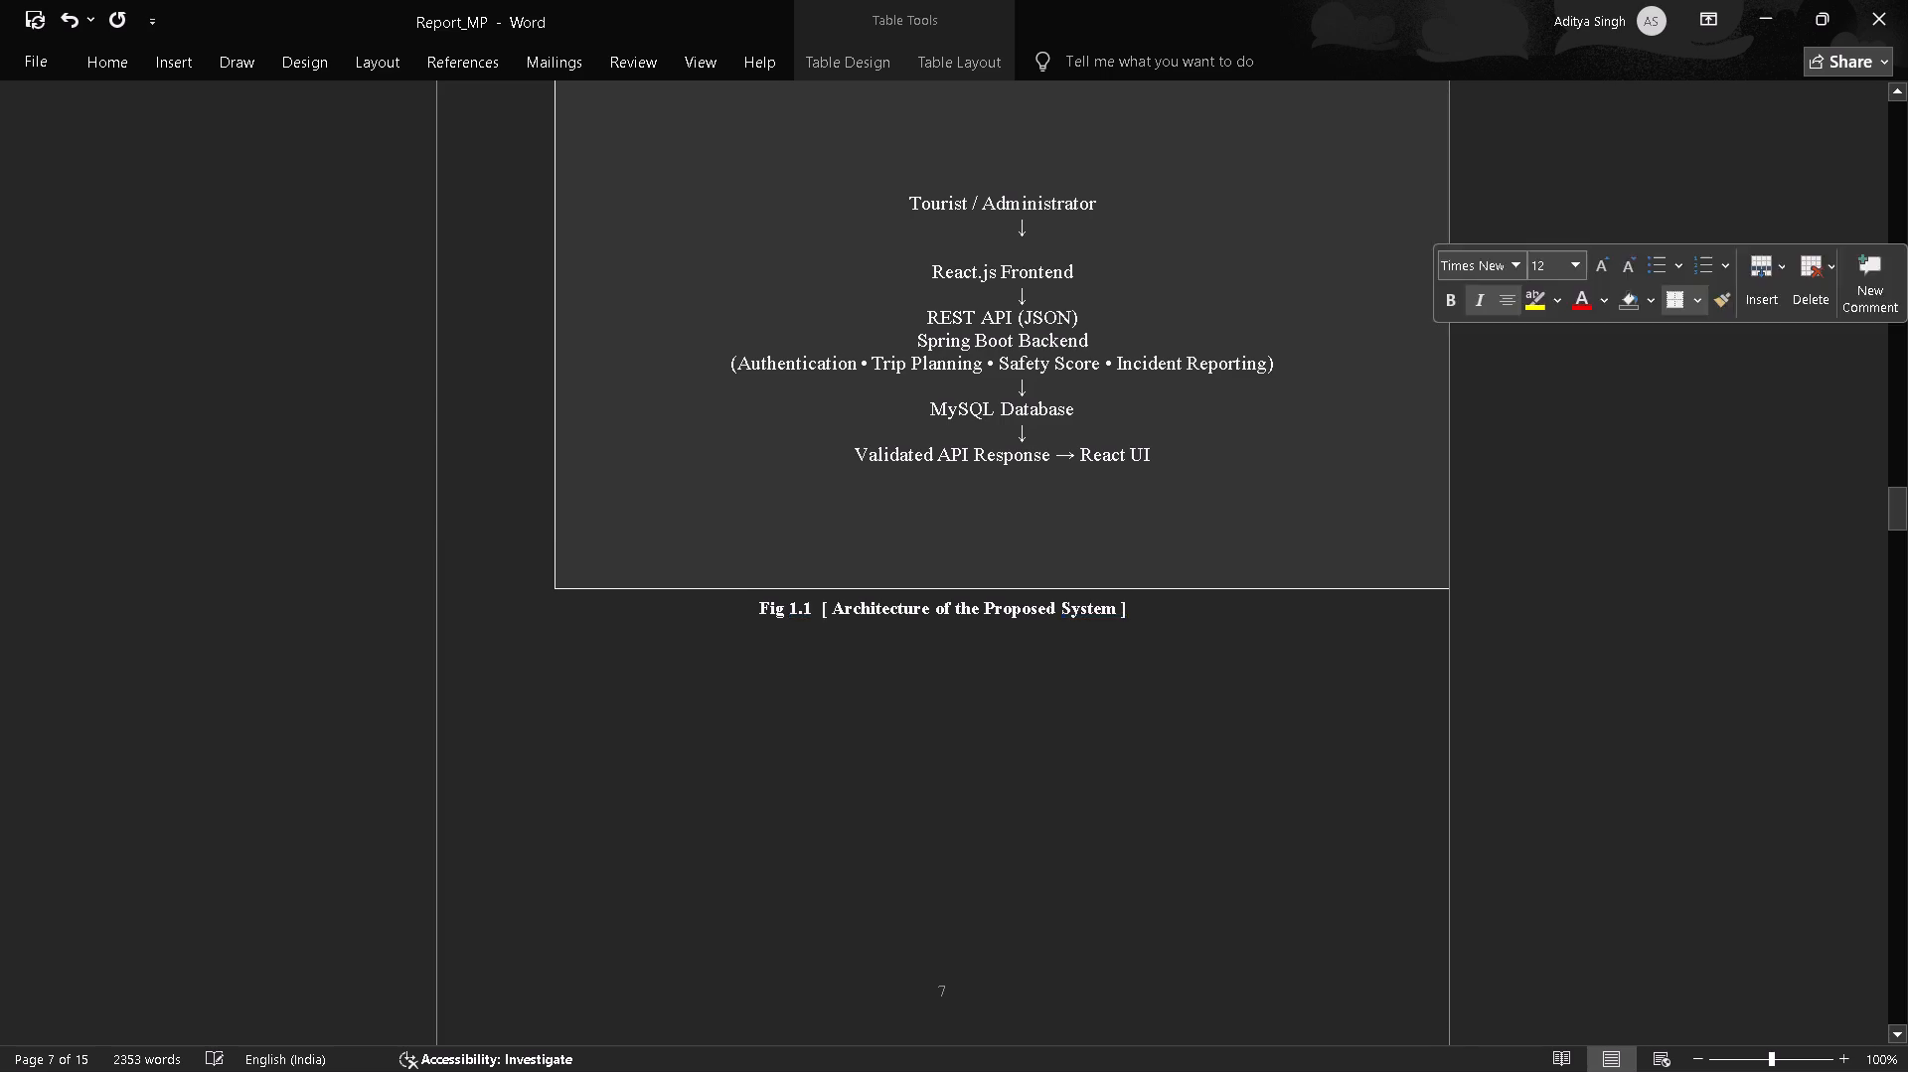
click(1320, 383)
Remove the italics from the 2.3.1 Statement heading, keeping it bold.
scroll(1320, 383, up, 1)
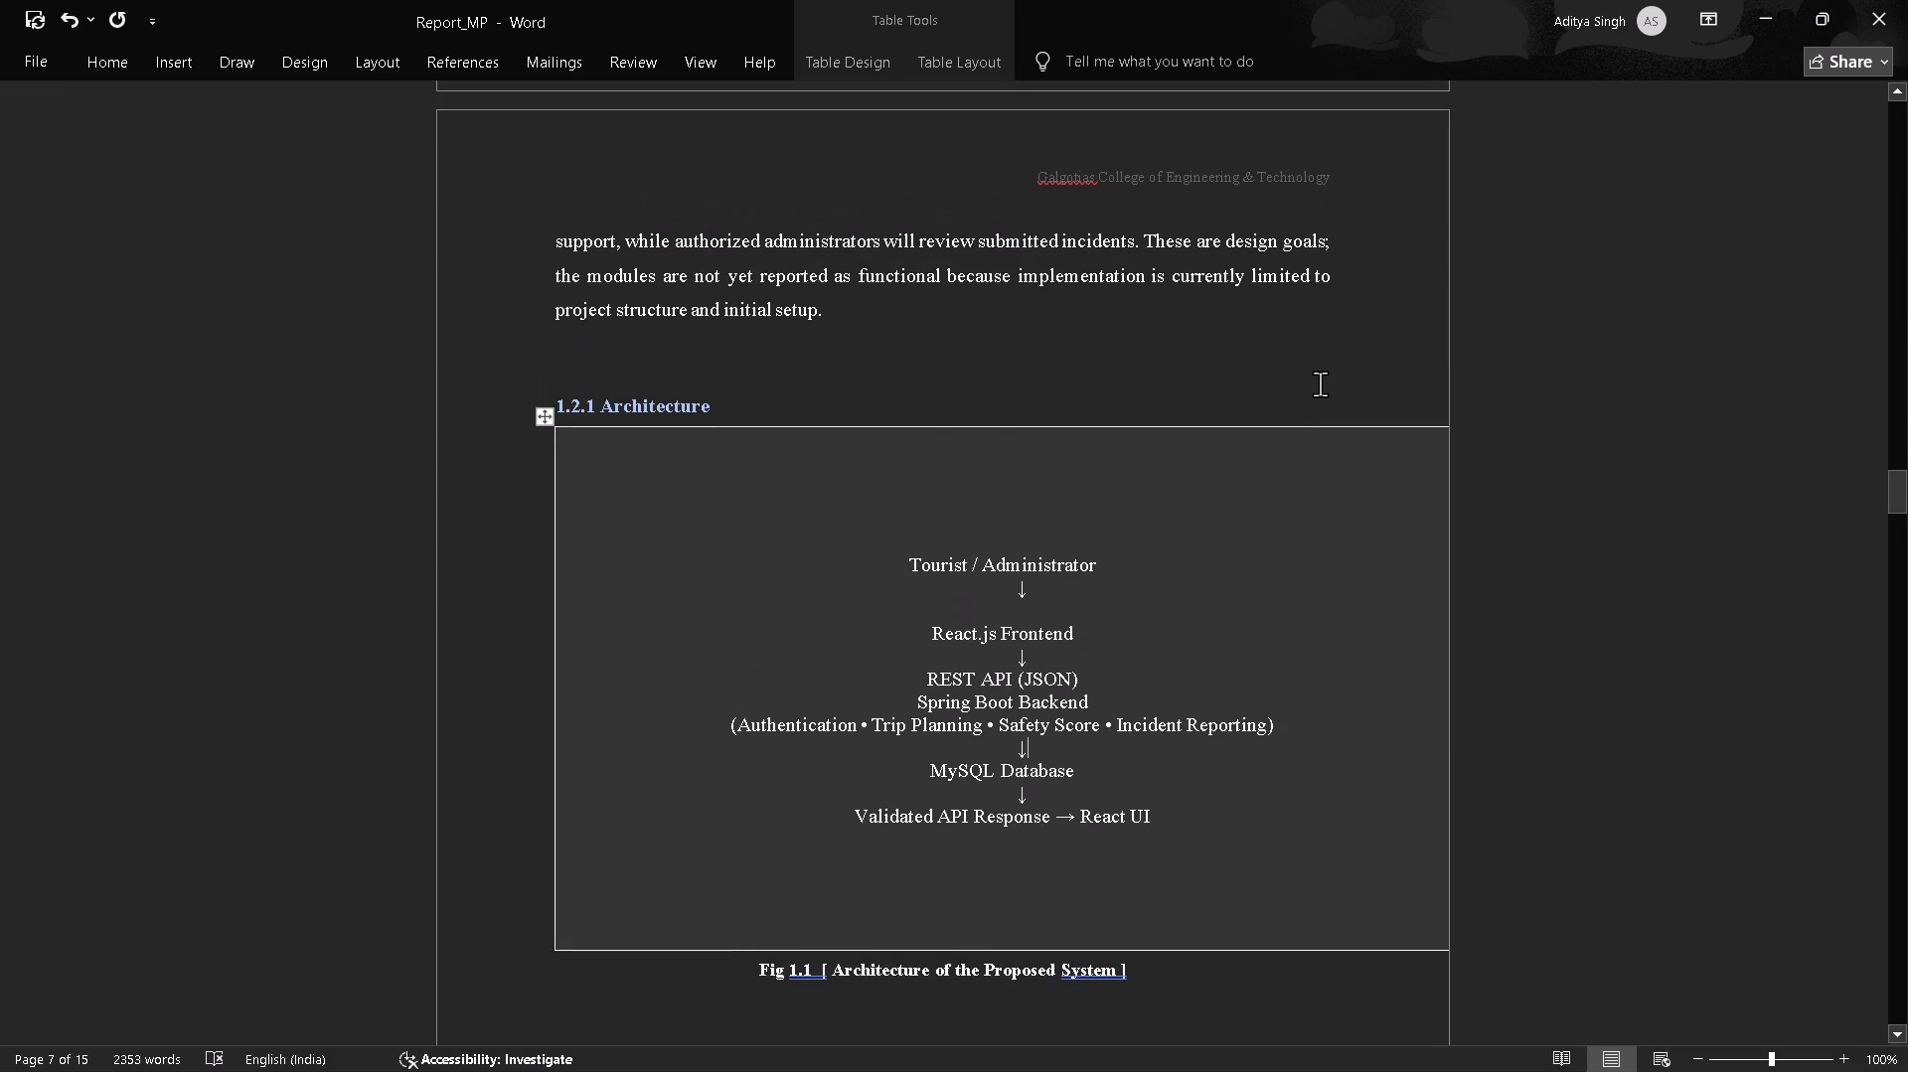
scroll(1320, 383, up, 1)
scroll(1320, 383, down, 1)
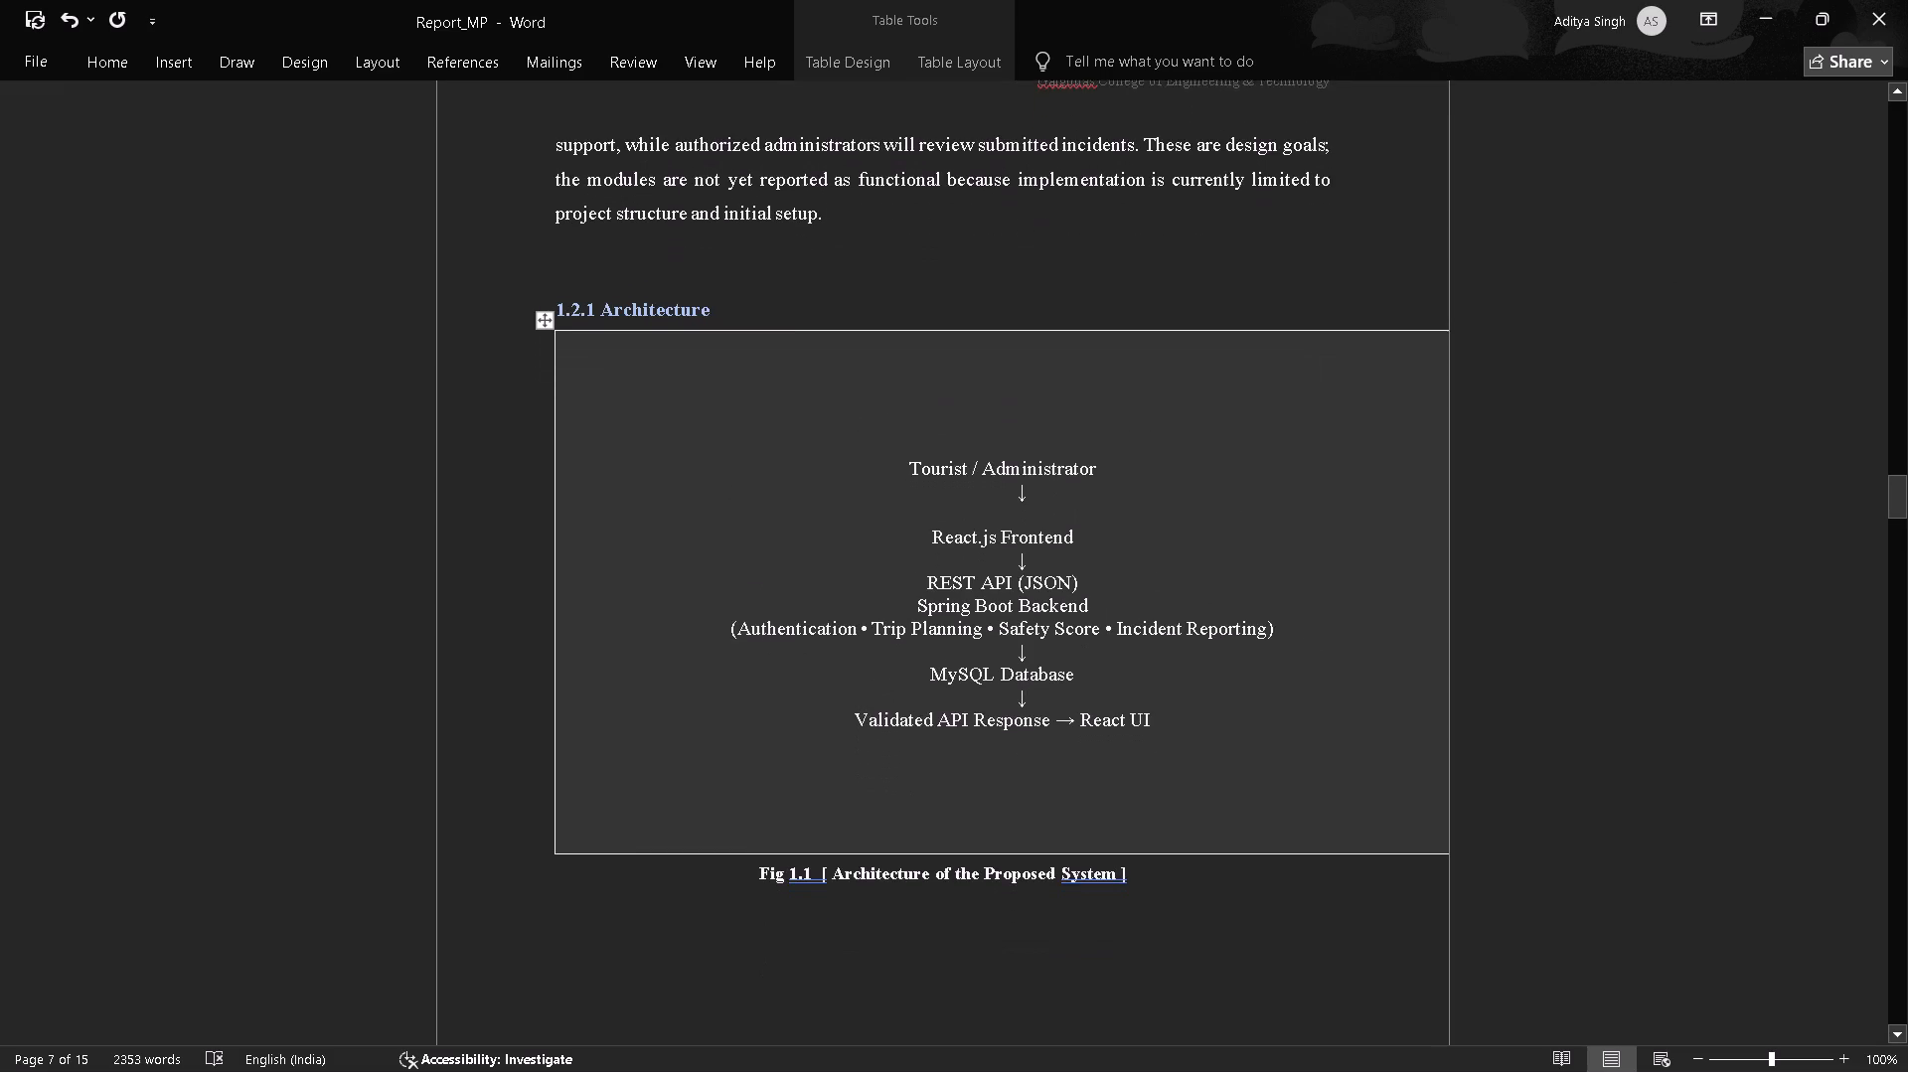
scroll(1320, 383, down, 1)
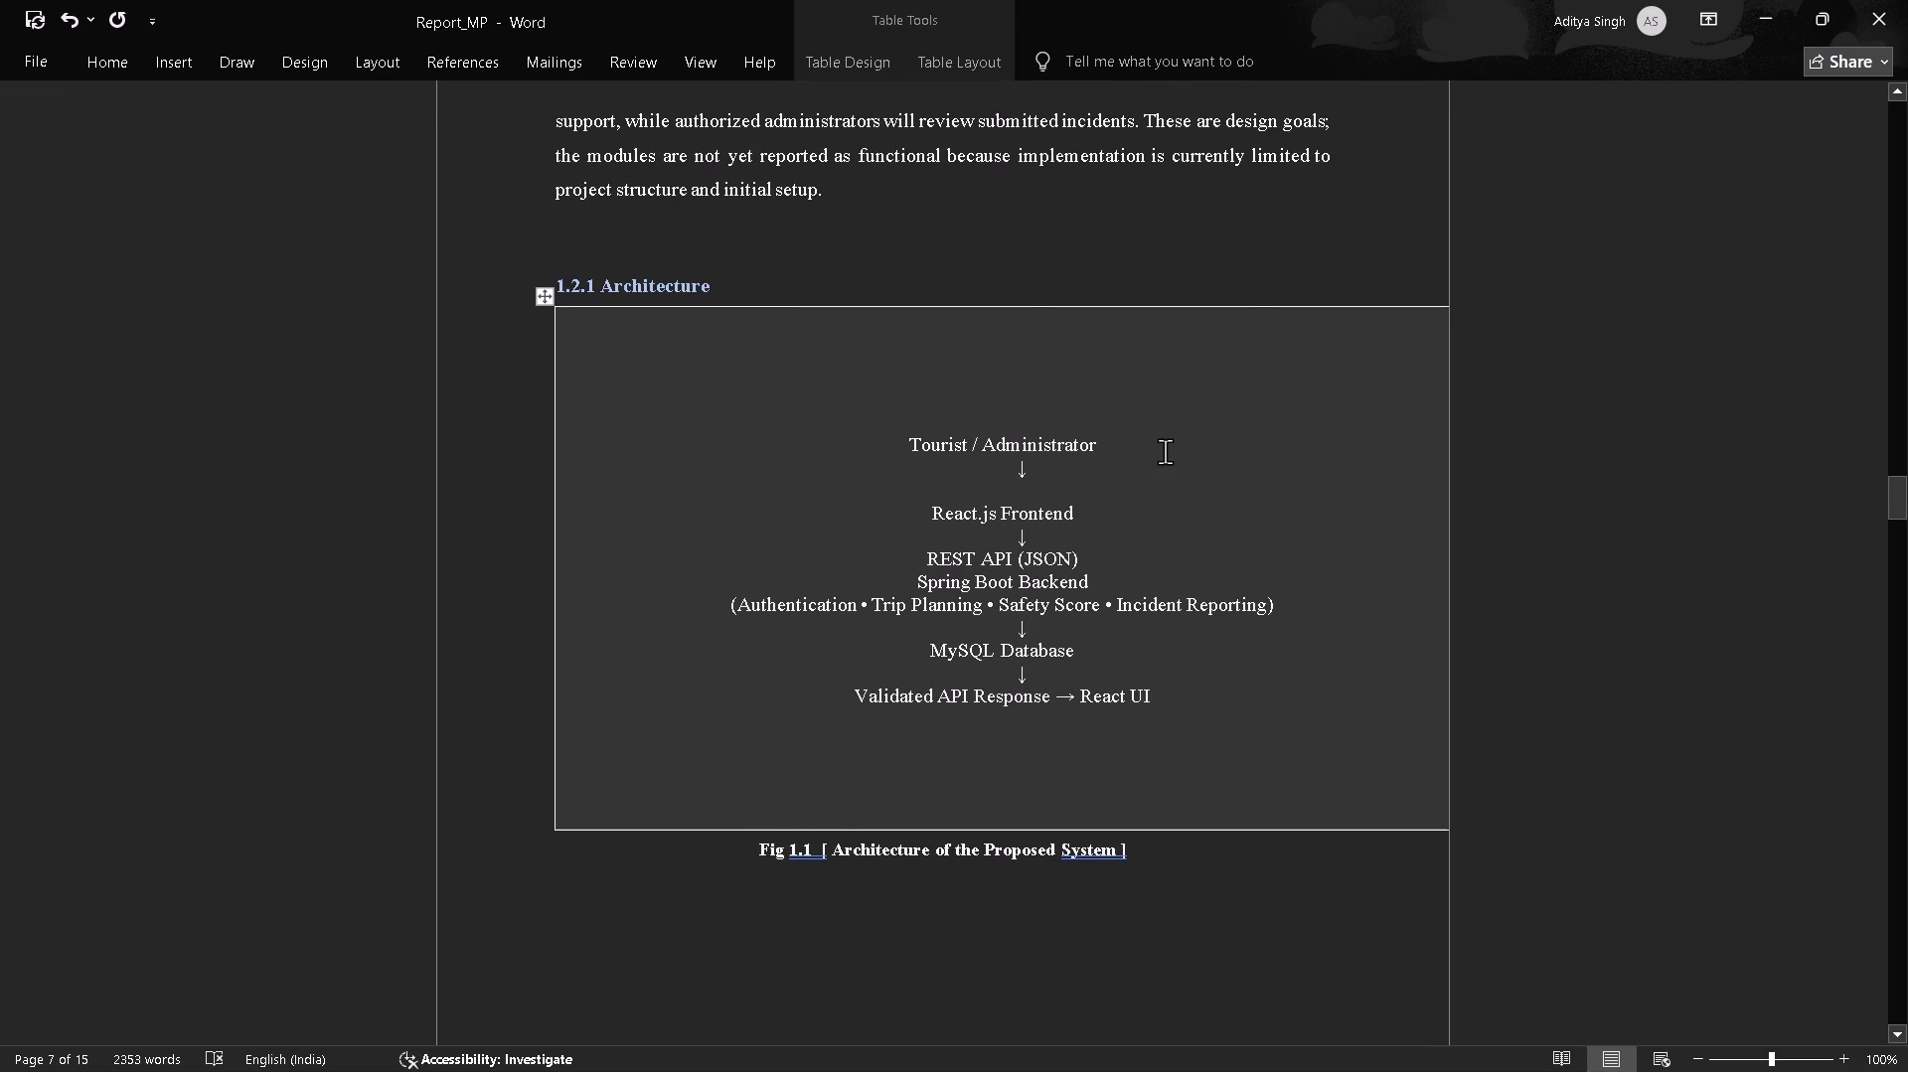
scroll(1165, 451, down, 1)
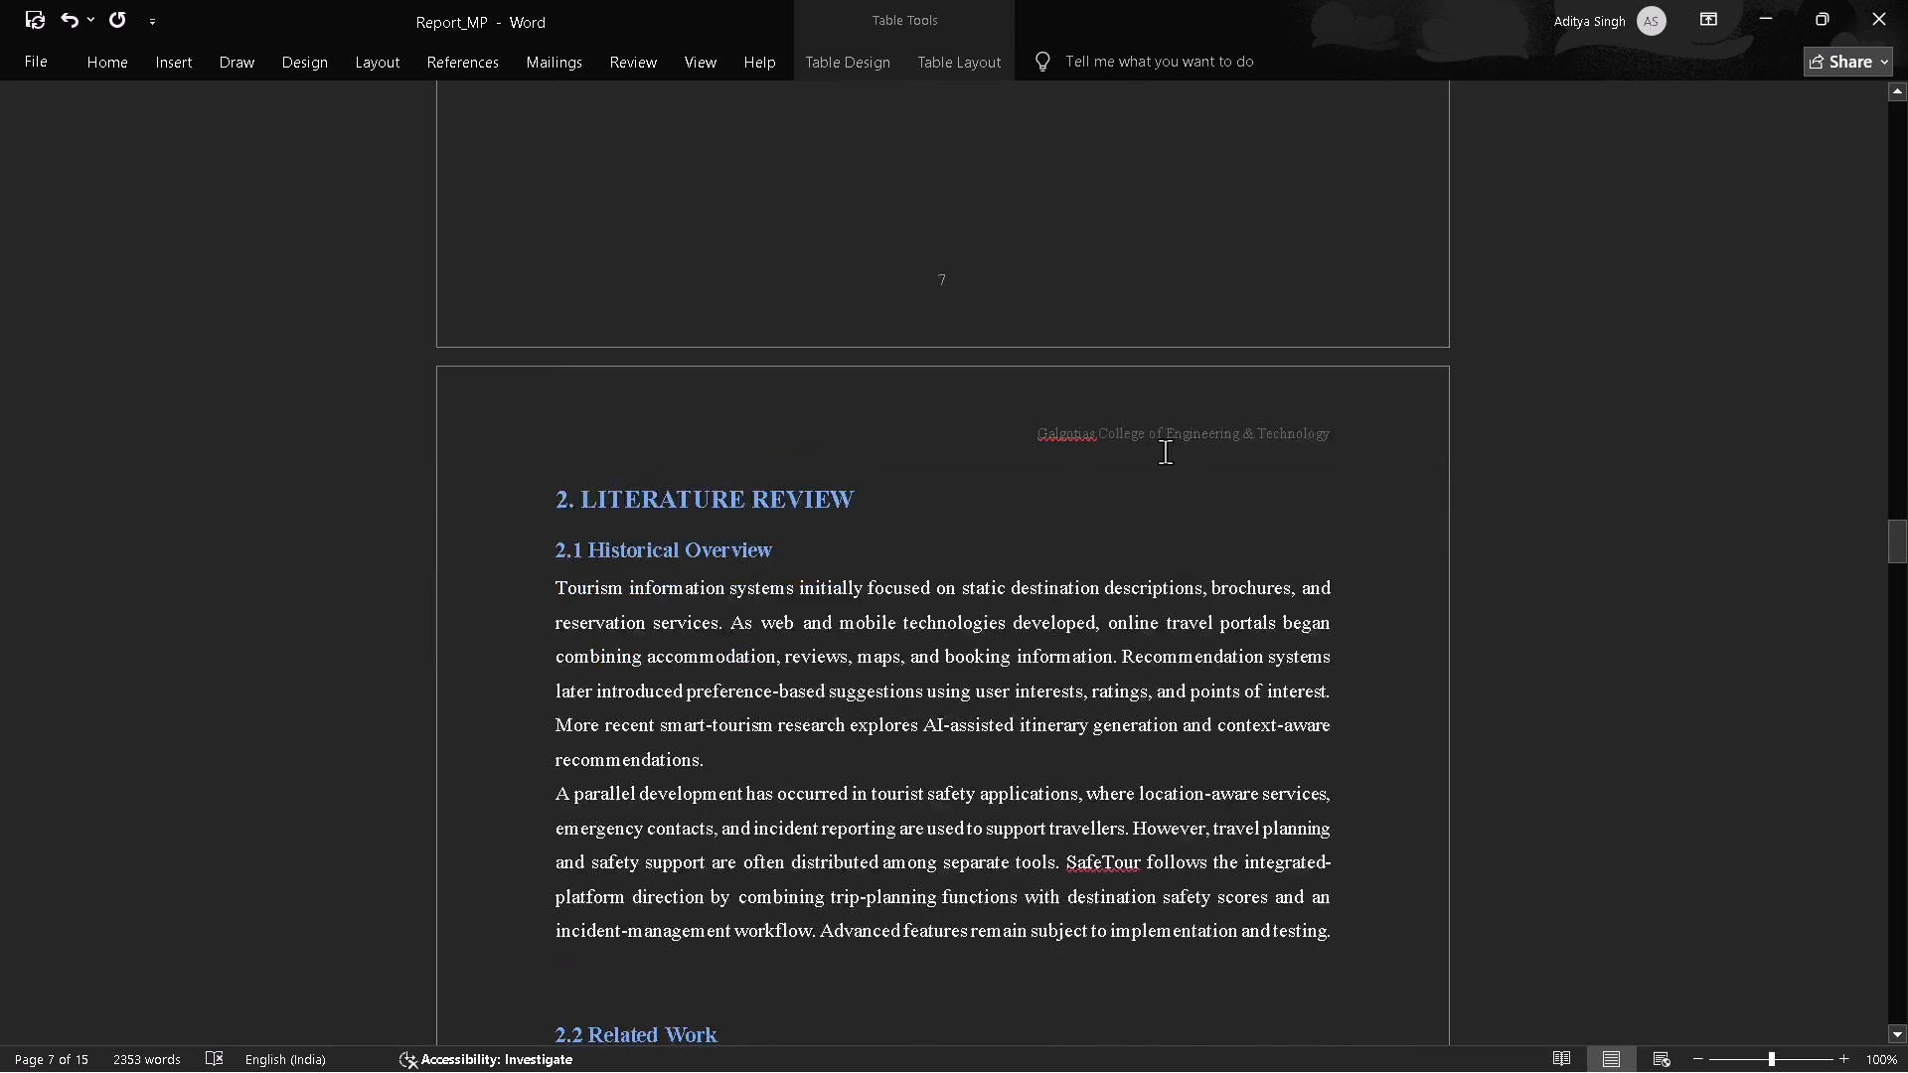
scroll(1165, 451, down, 2)
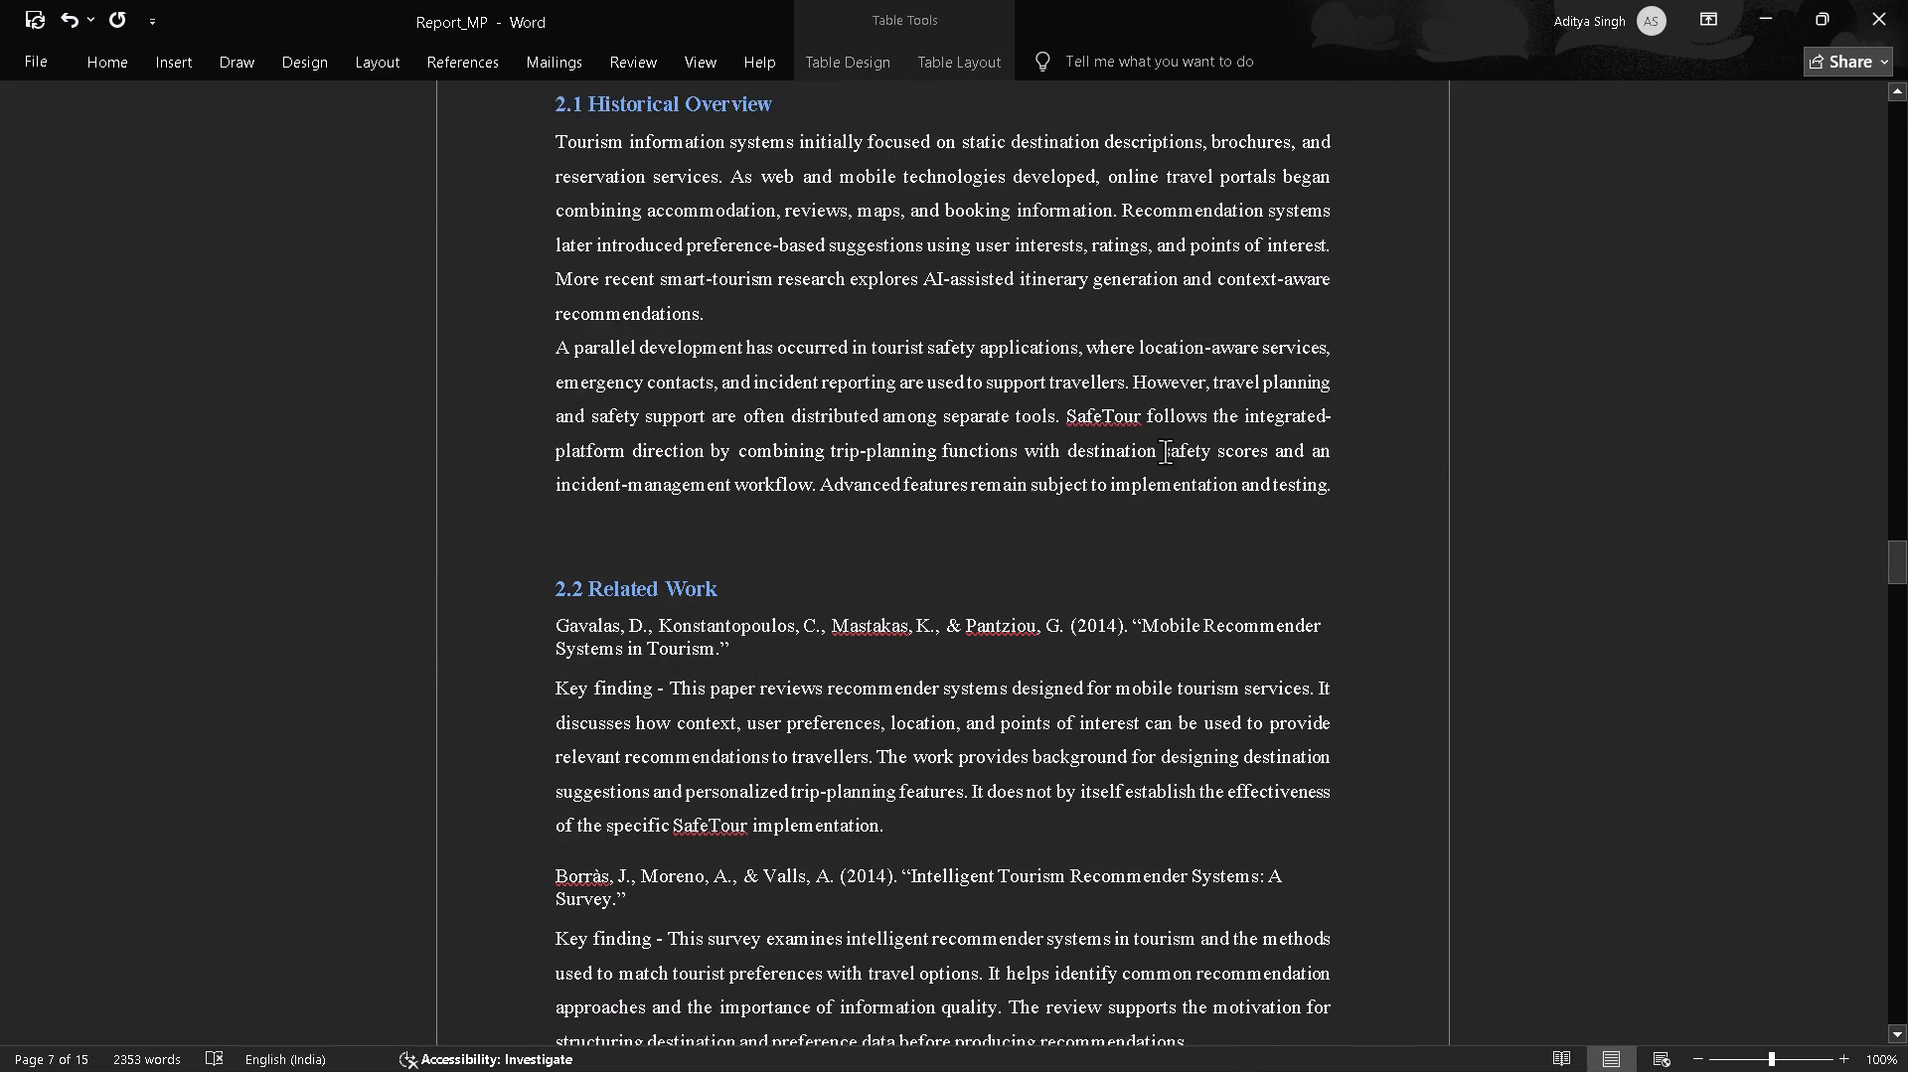
scroll(1165, 451, down, 1)
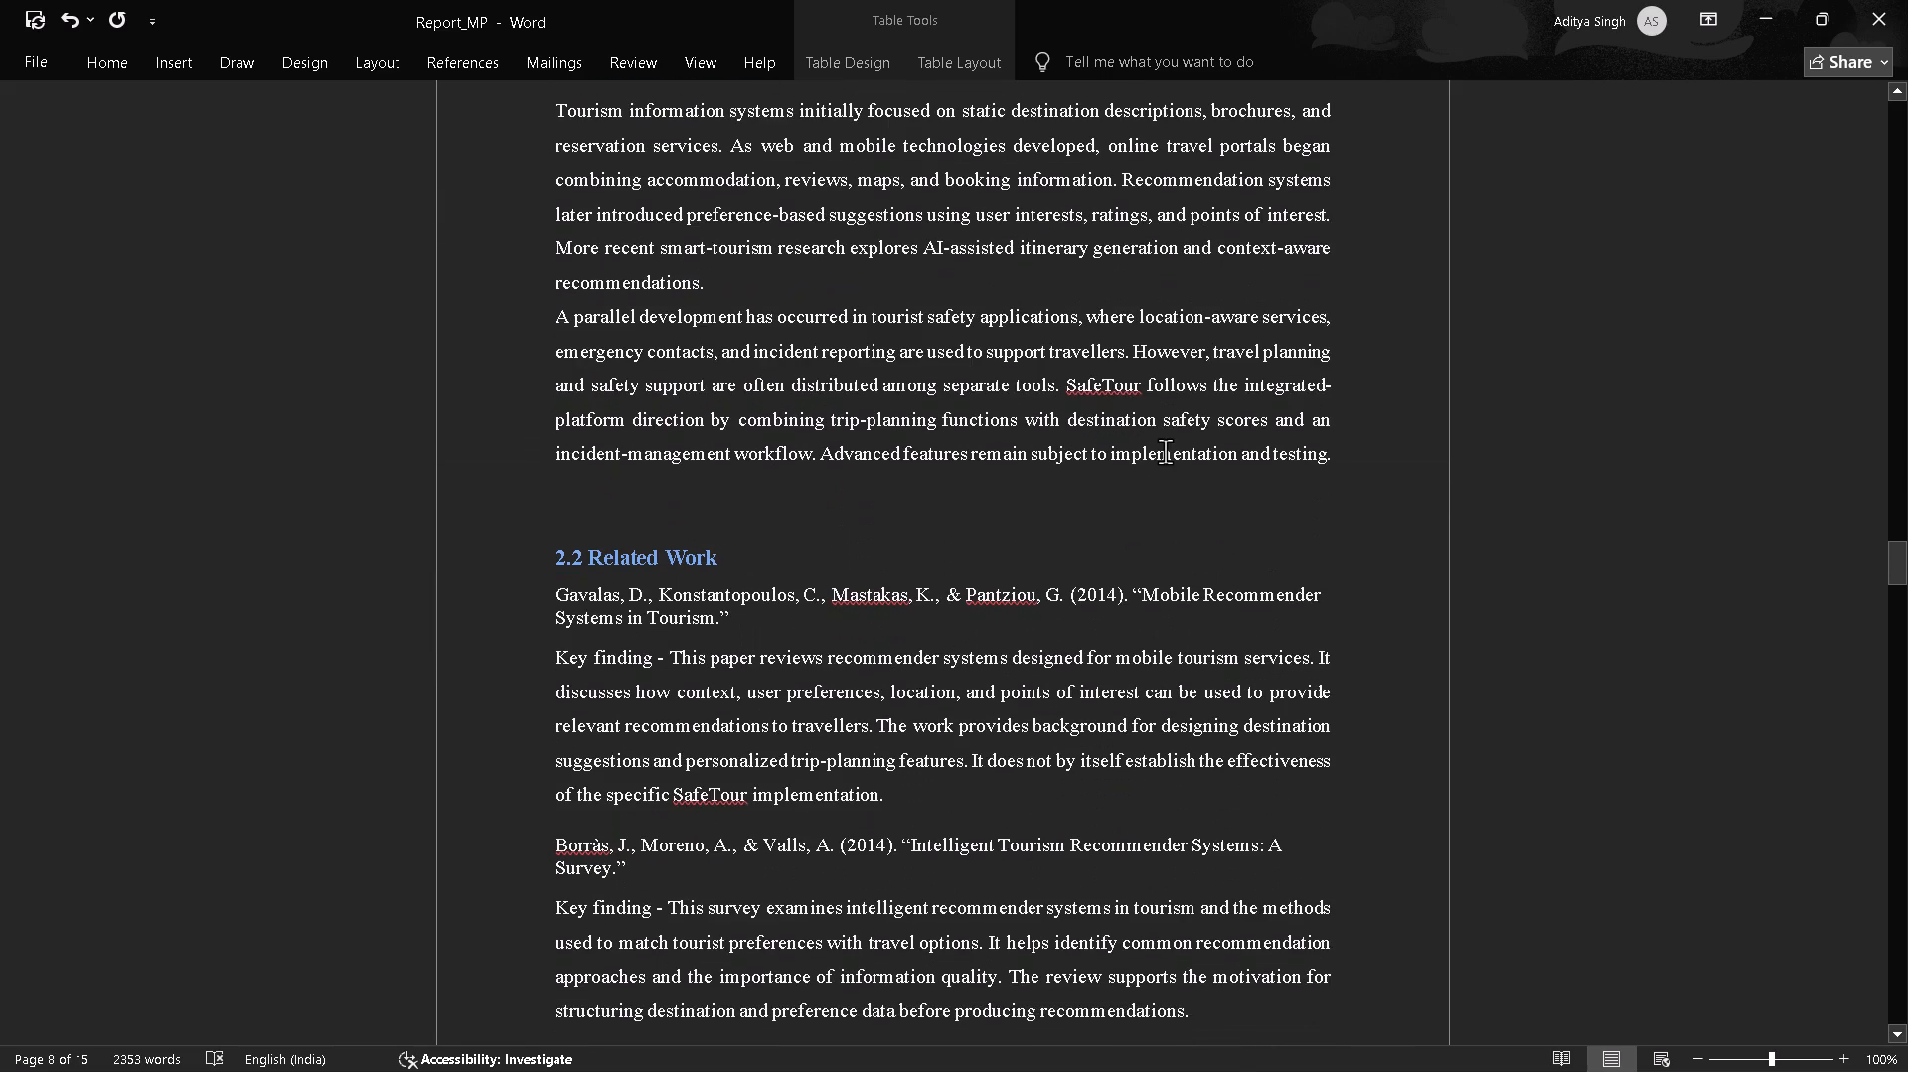
scroll(1165, 451, down, 1)
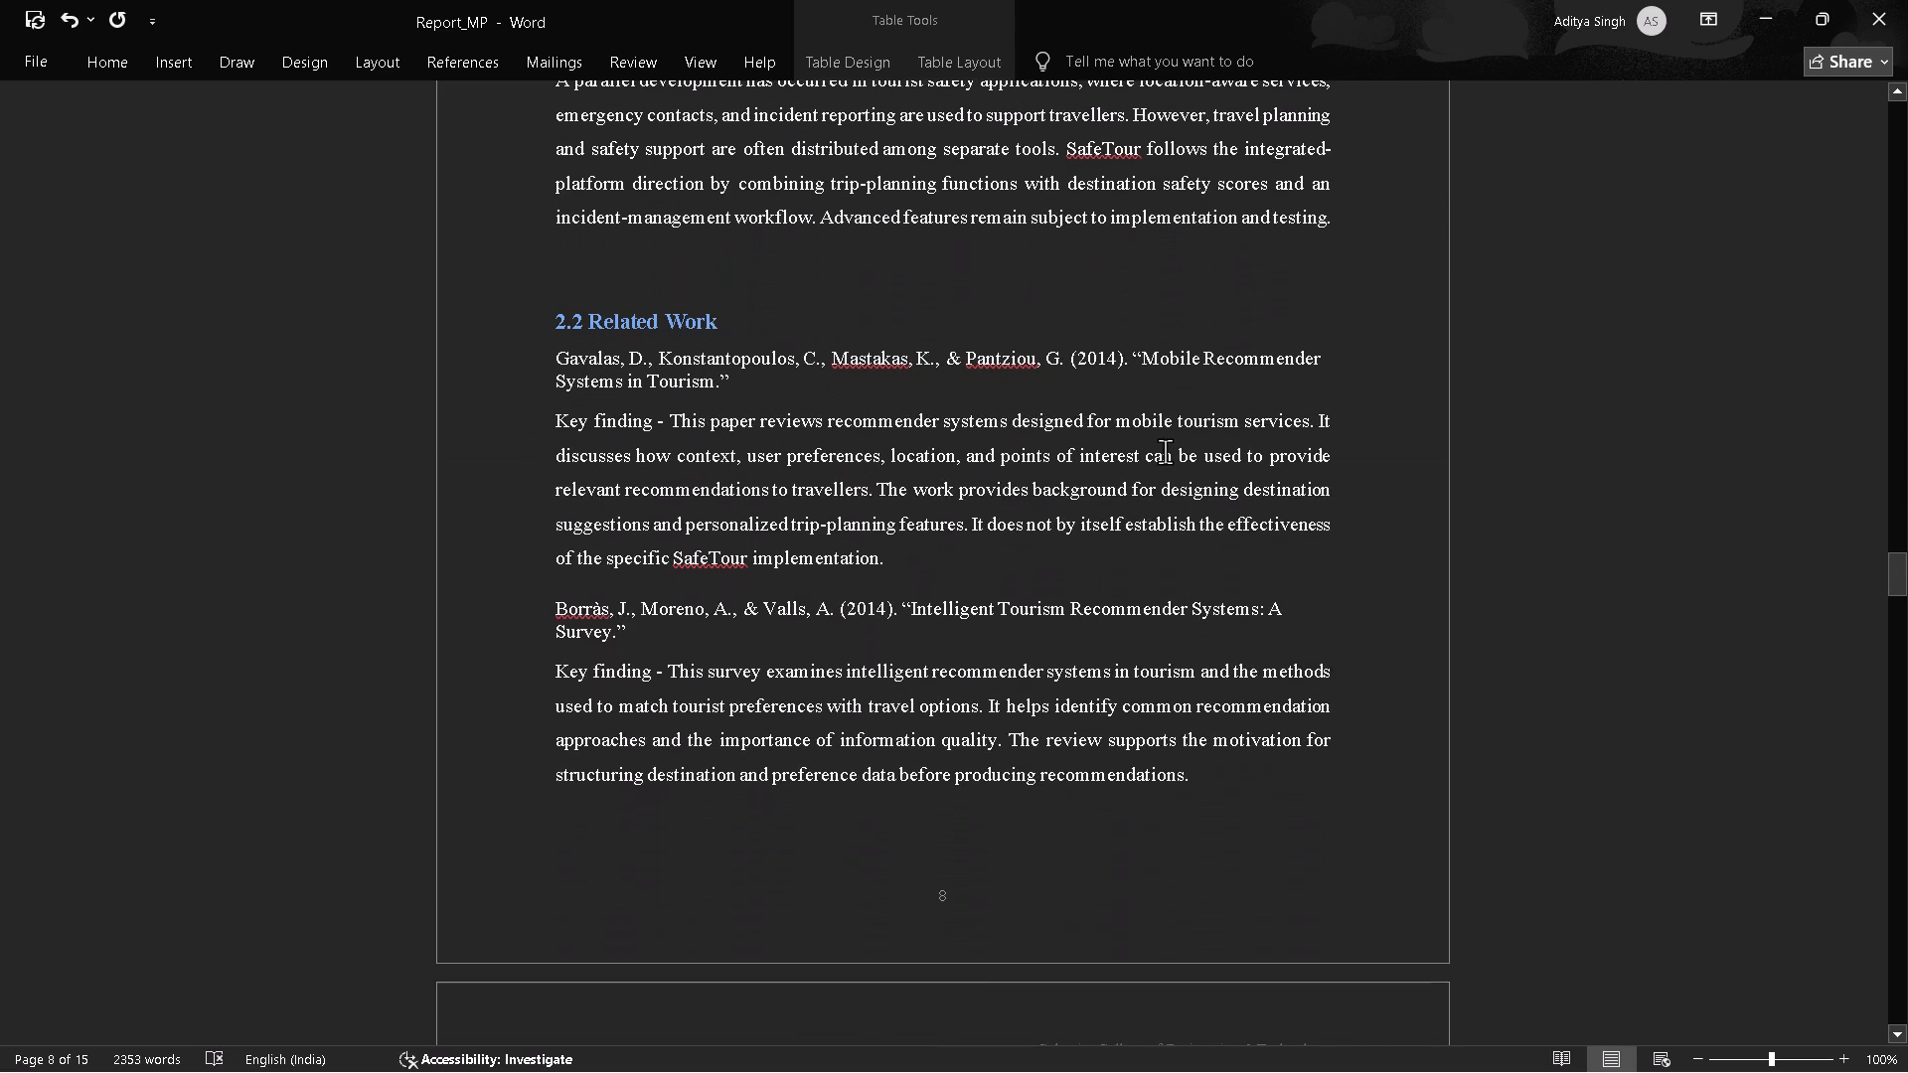
scroll(1165, 451, down, 1)
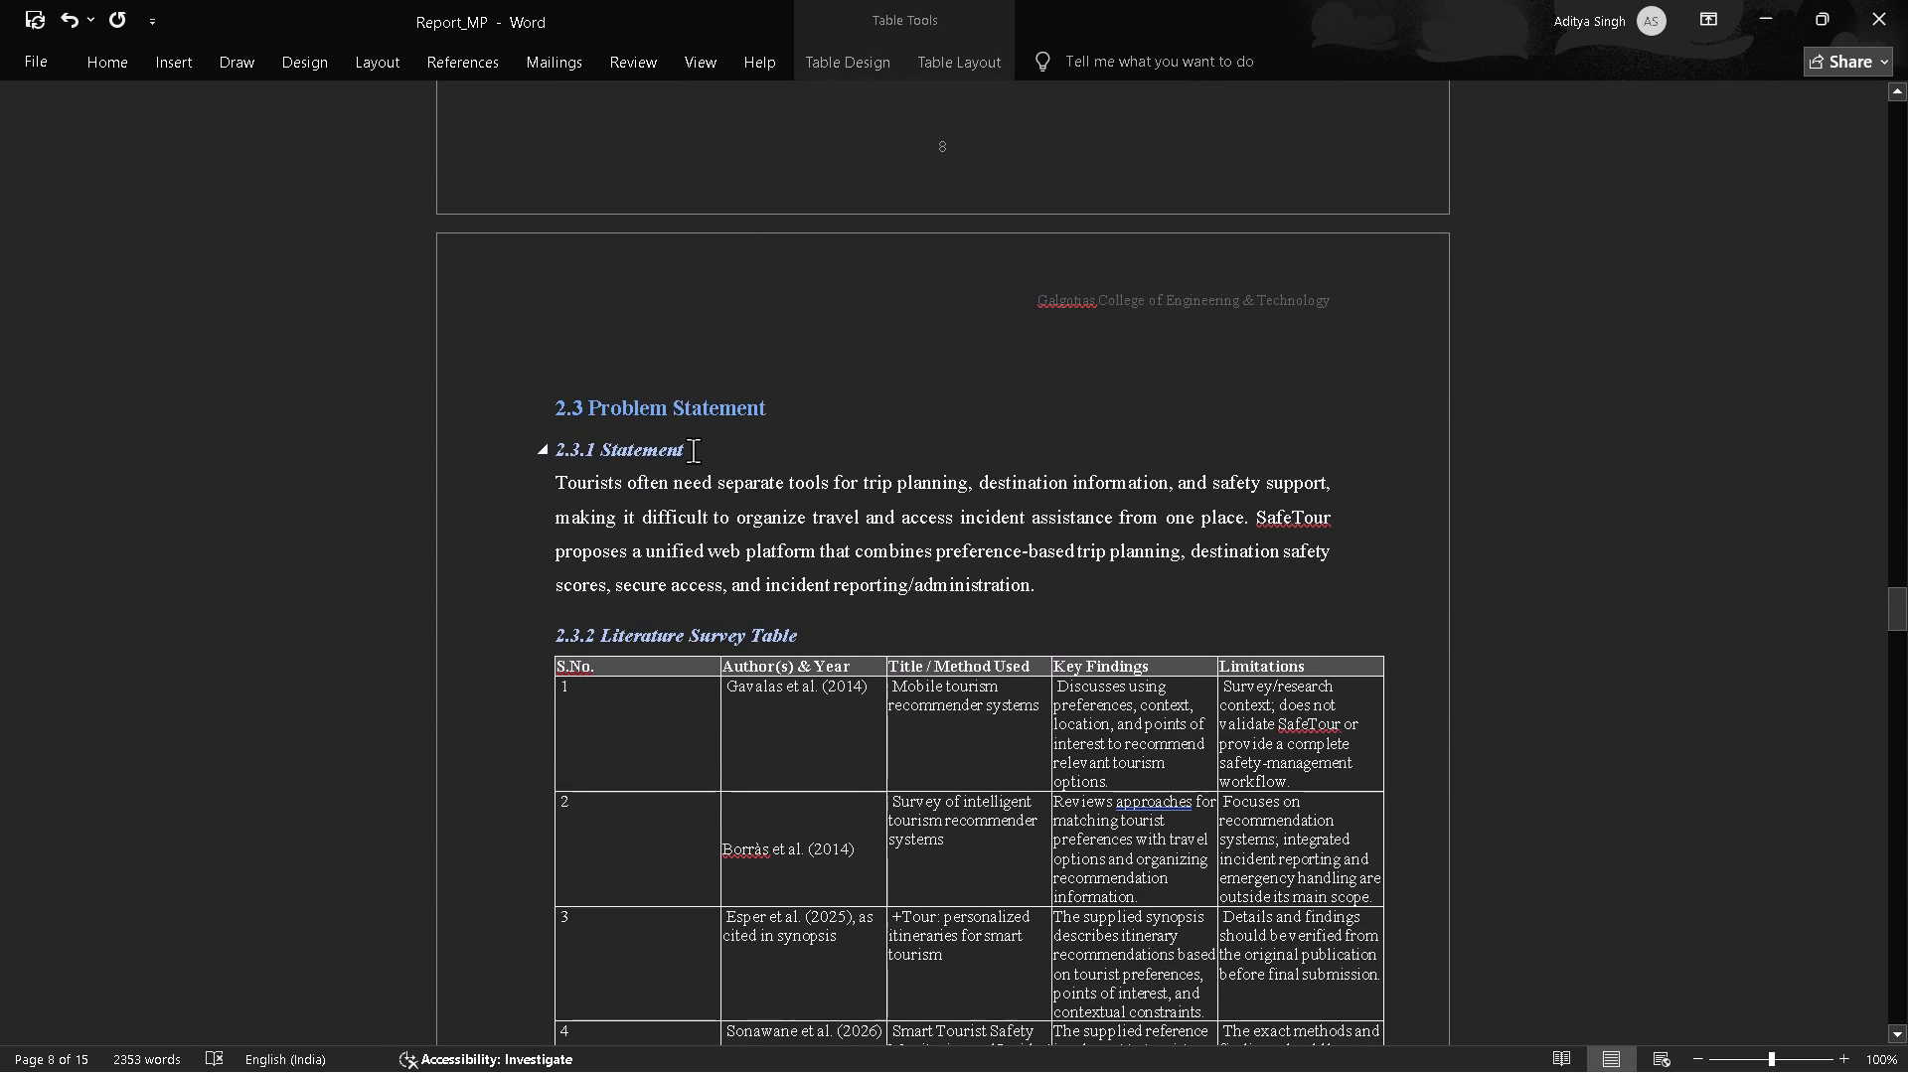
drag(693, 450, 559, 452)
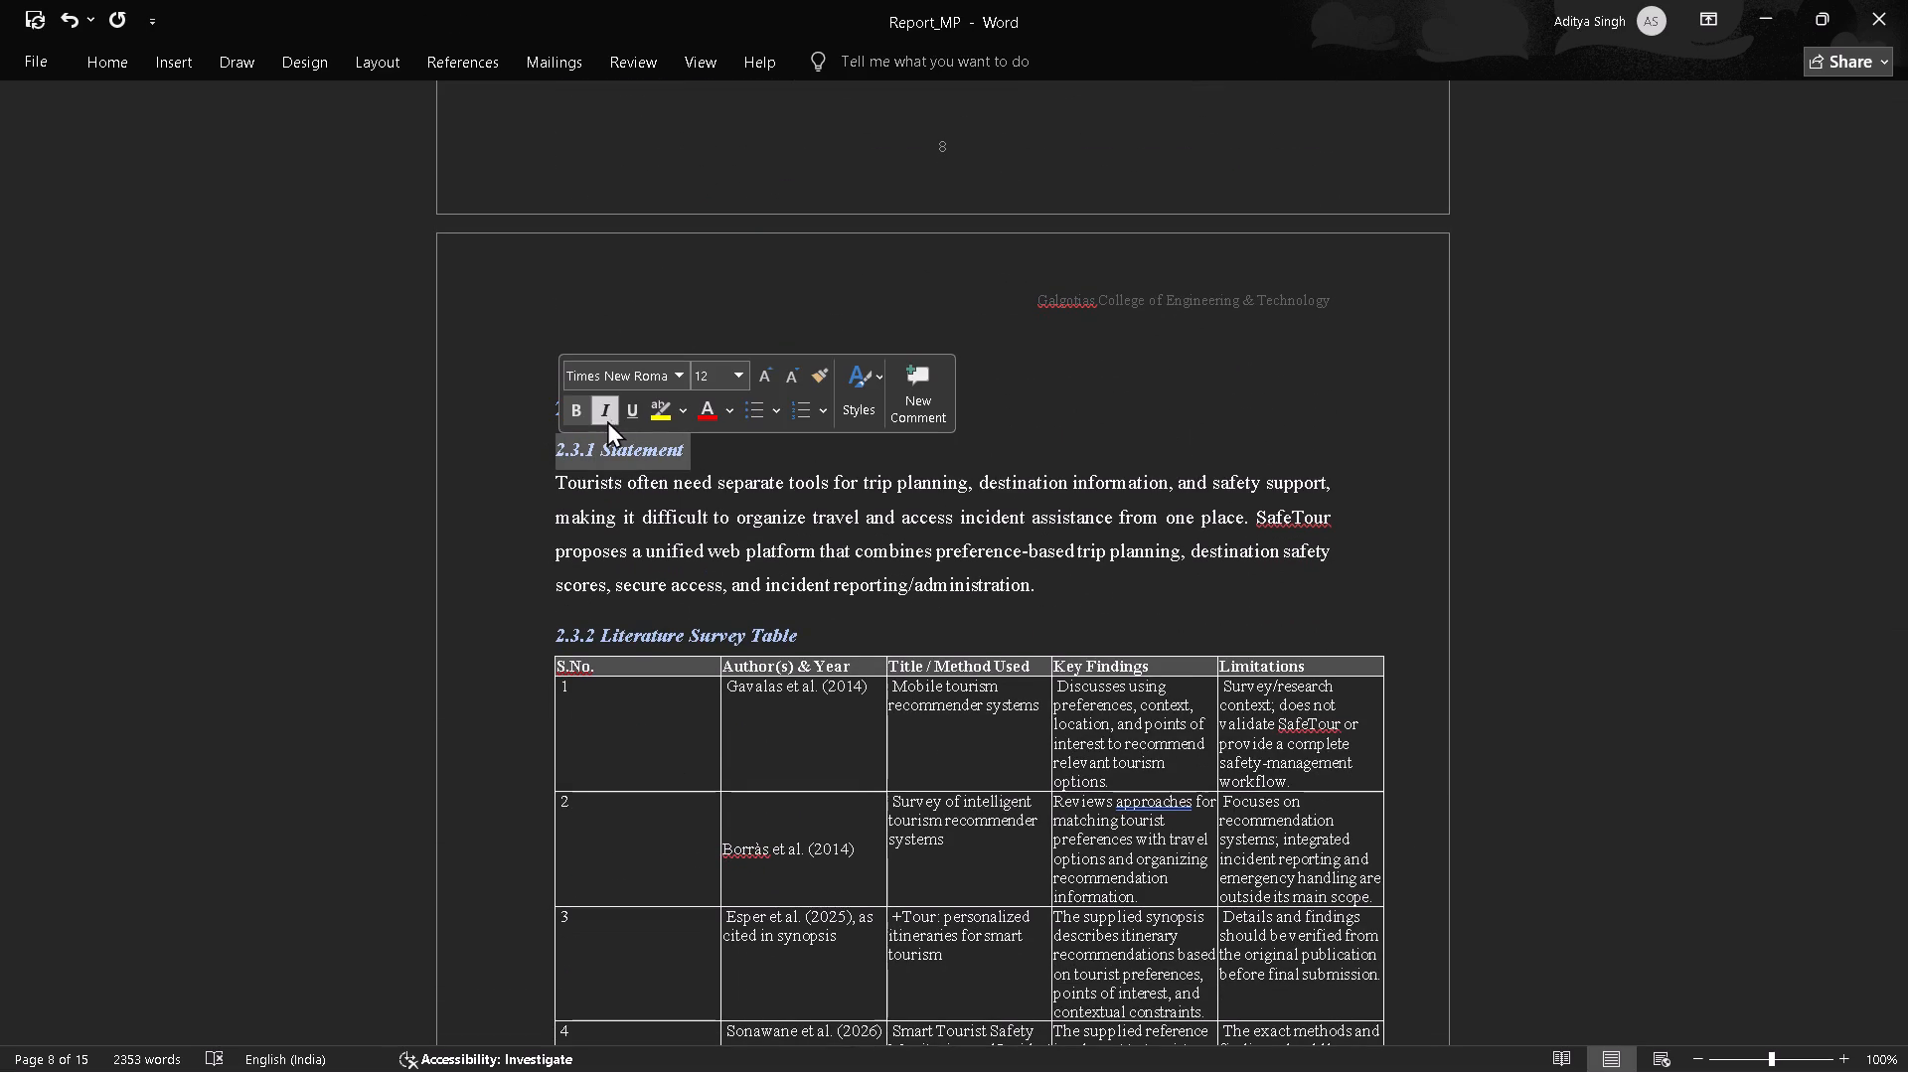
click(601, 402)
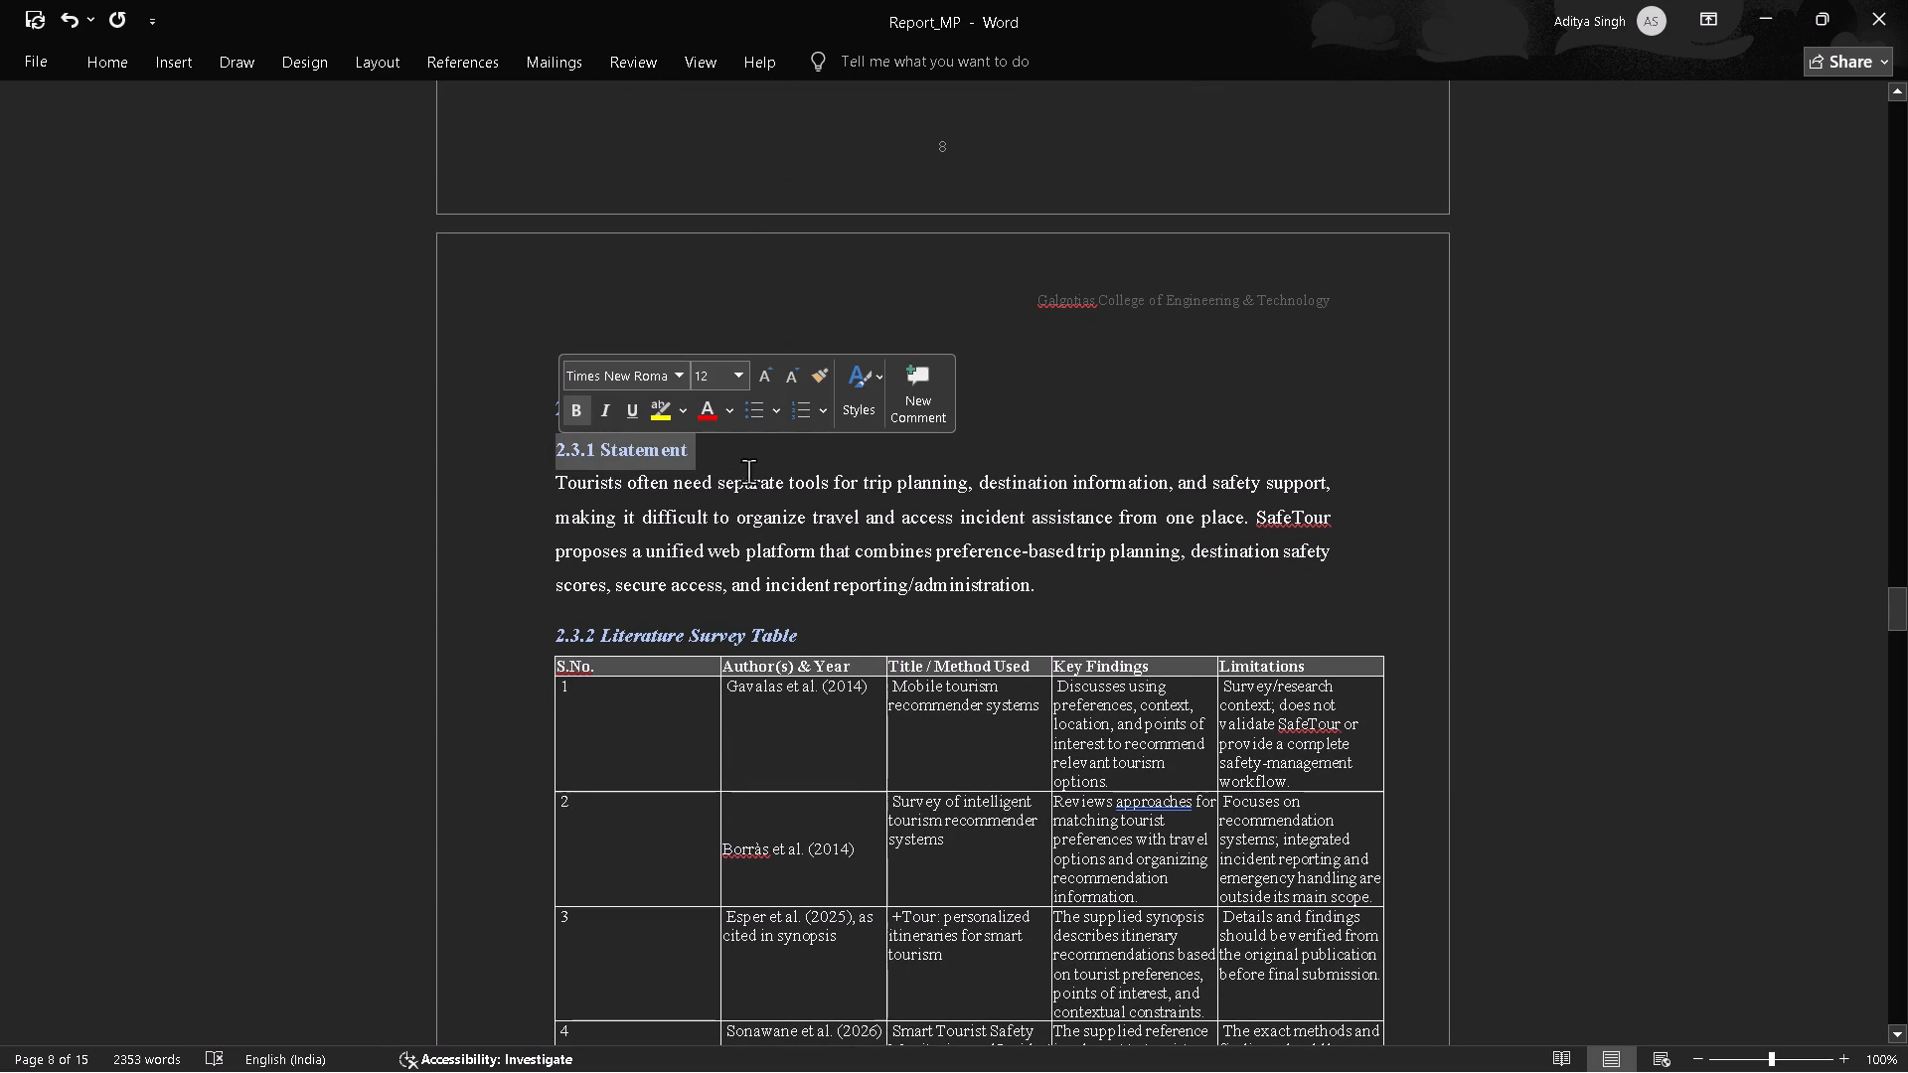
click(763, 452)
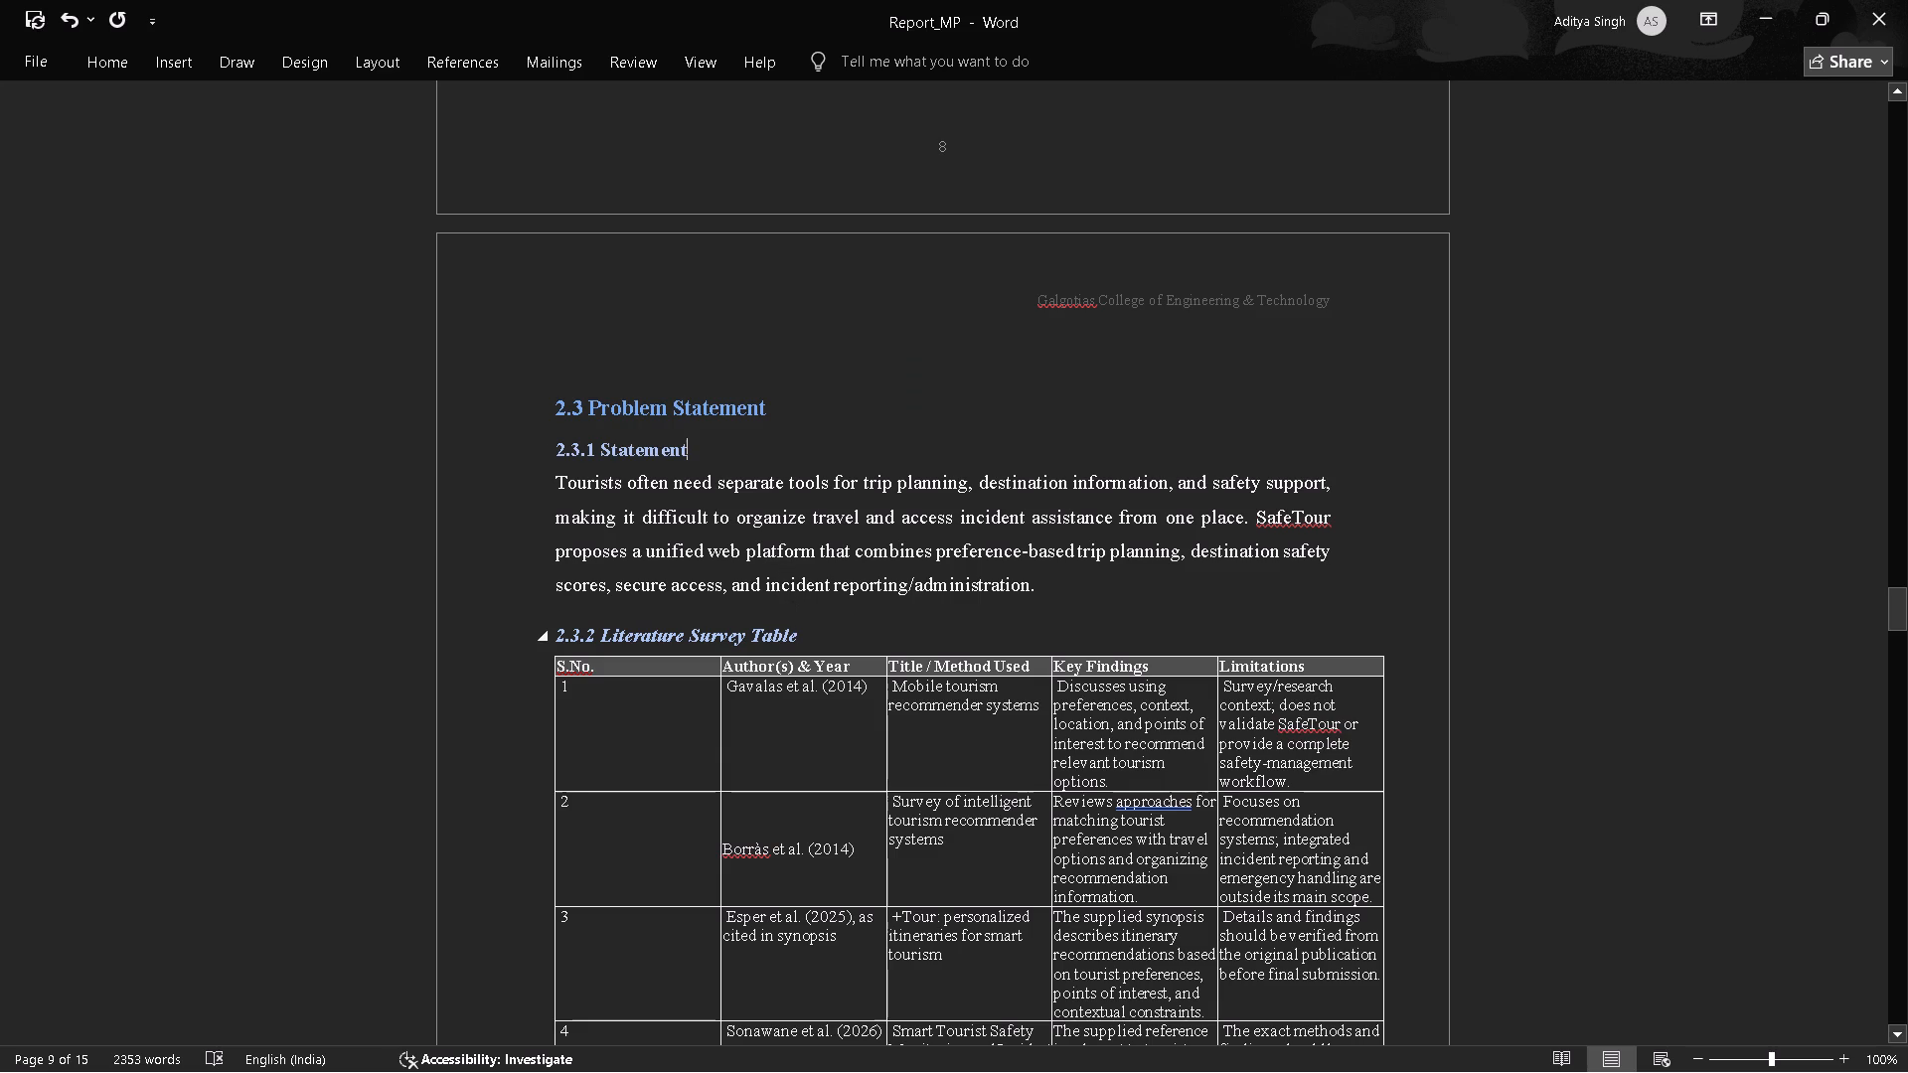
Remove the italics from the 2.3.2 Literature Survey Table heading, keeping it bold.
drag(799, 631, 562, 626)
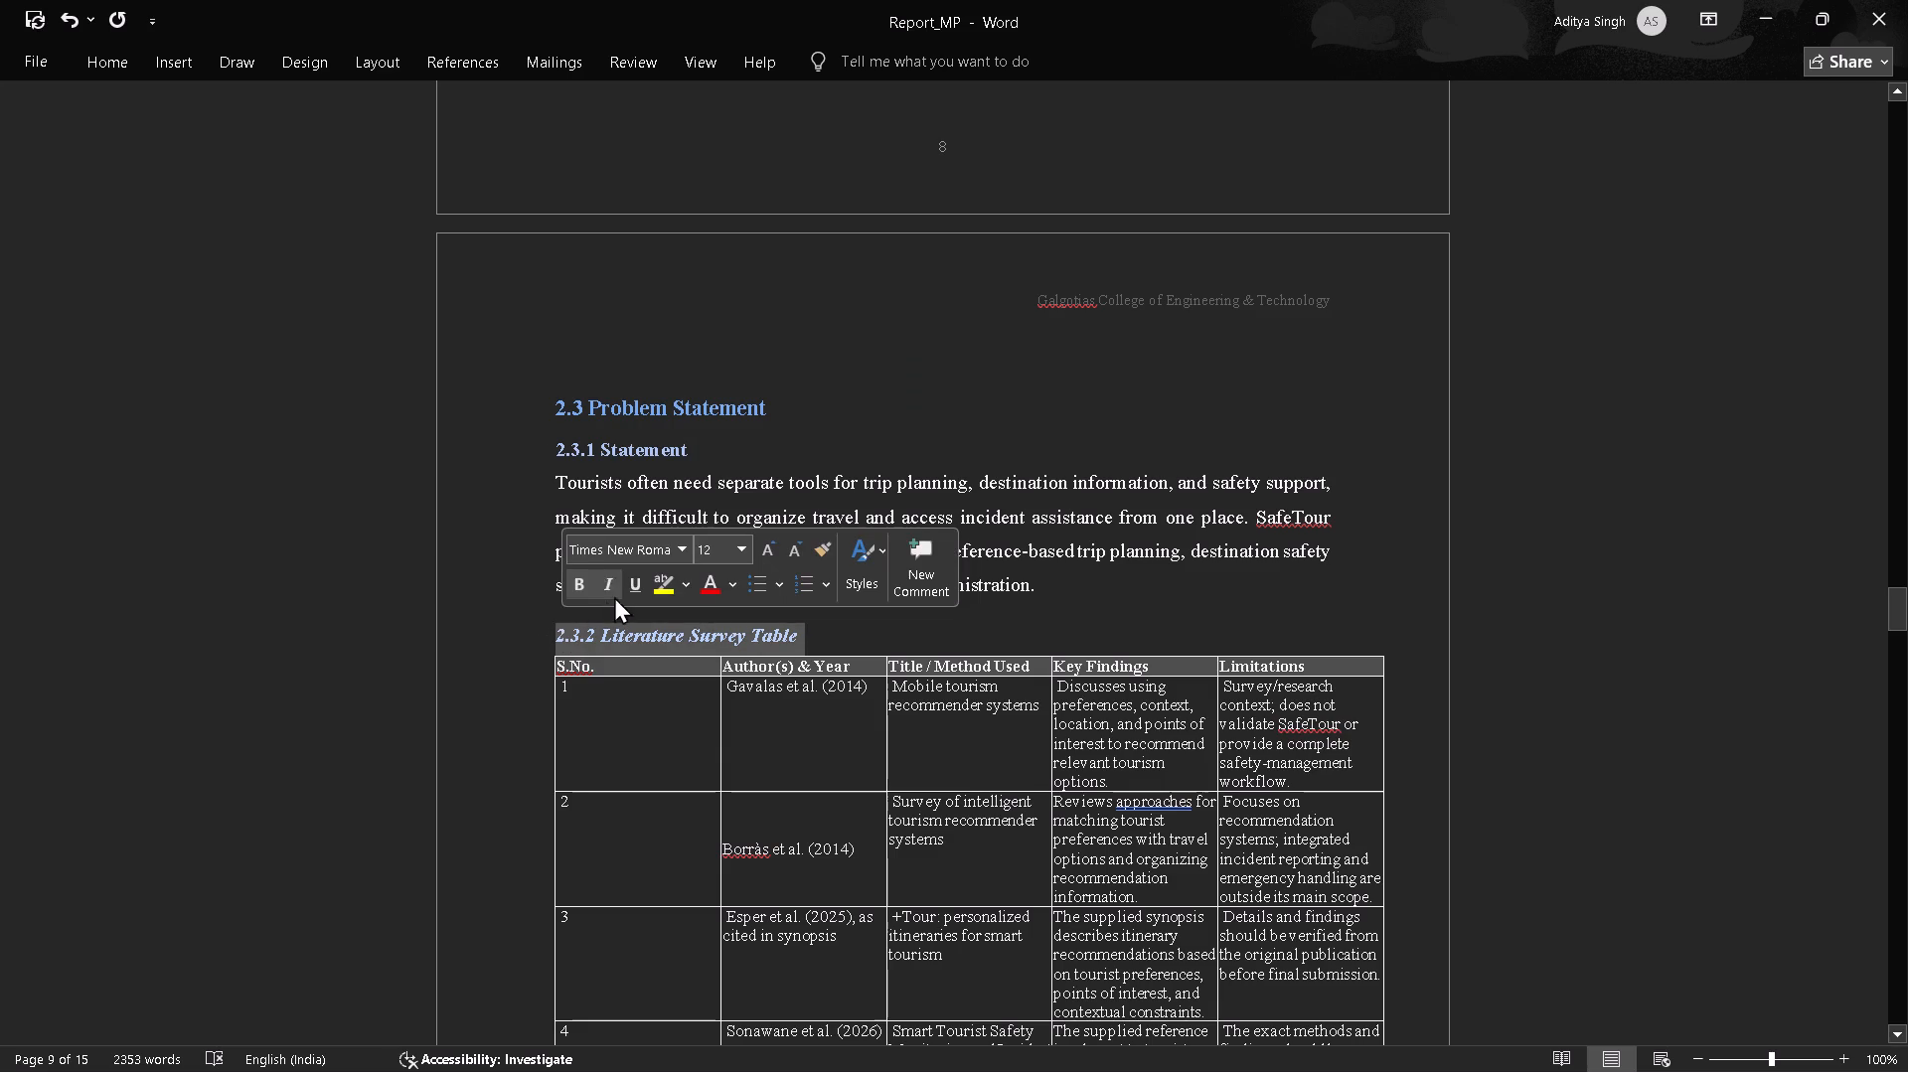
click(610, 585)
click(725, 629)
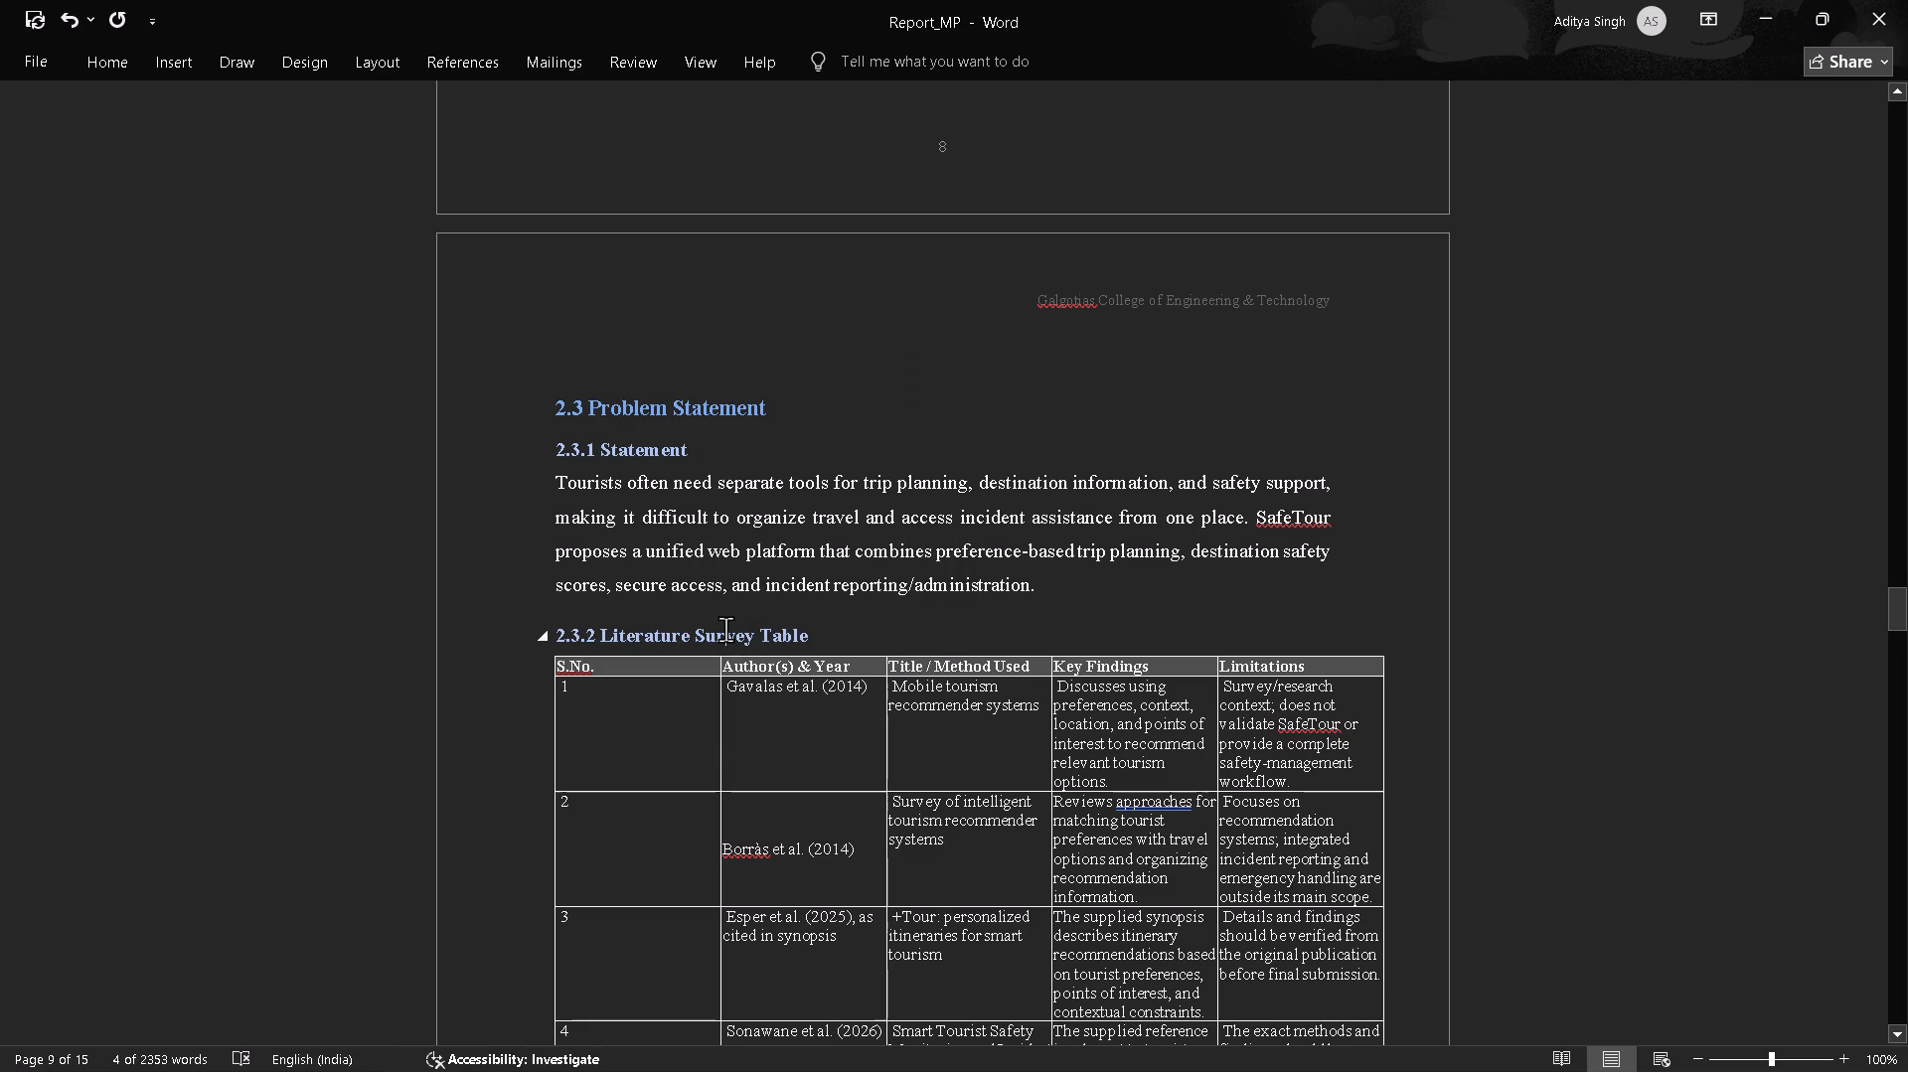
Remove the italics from the 2.3.3 Problem Solution heading, keeping it bold.
scroll(725, 629, down, 2)
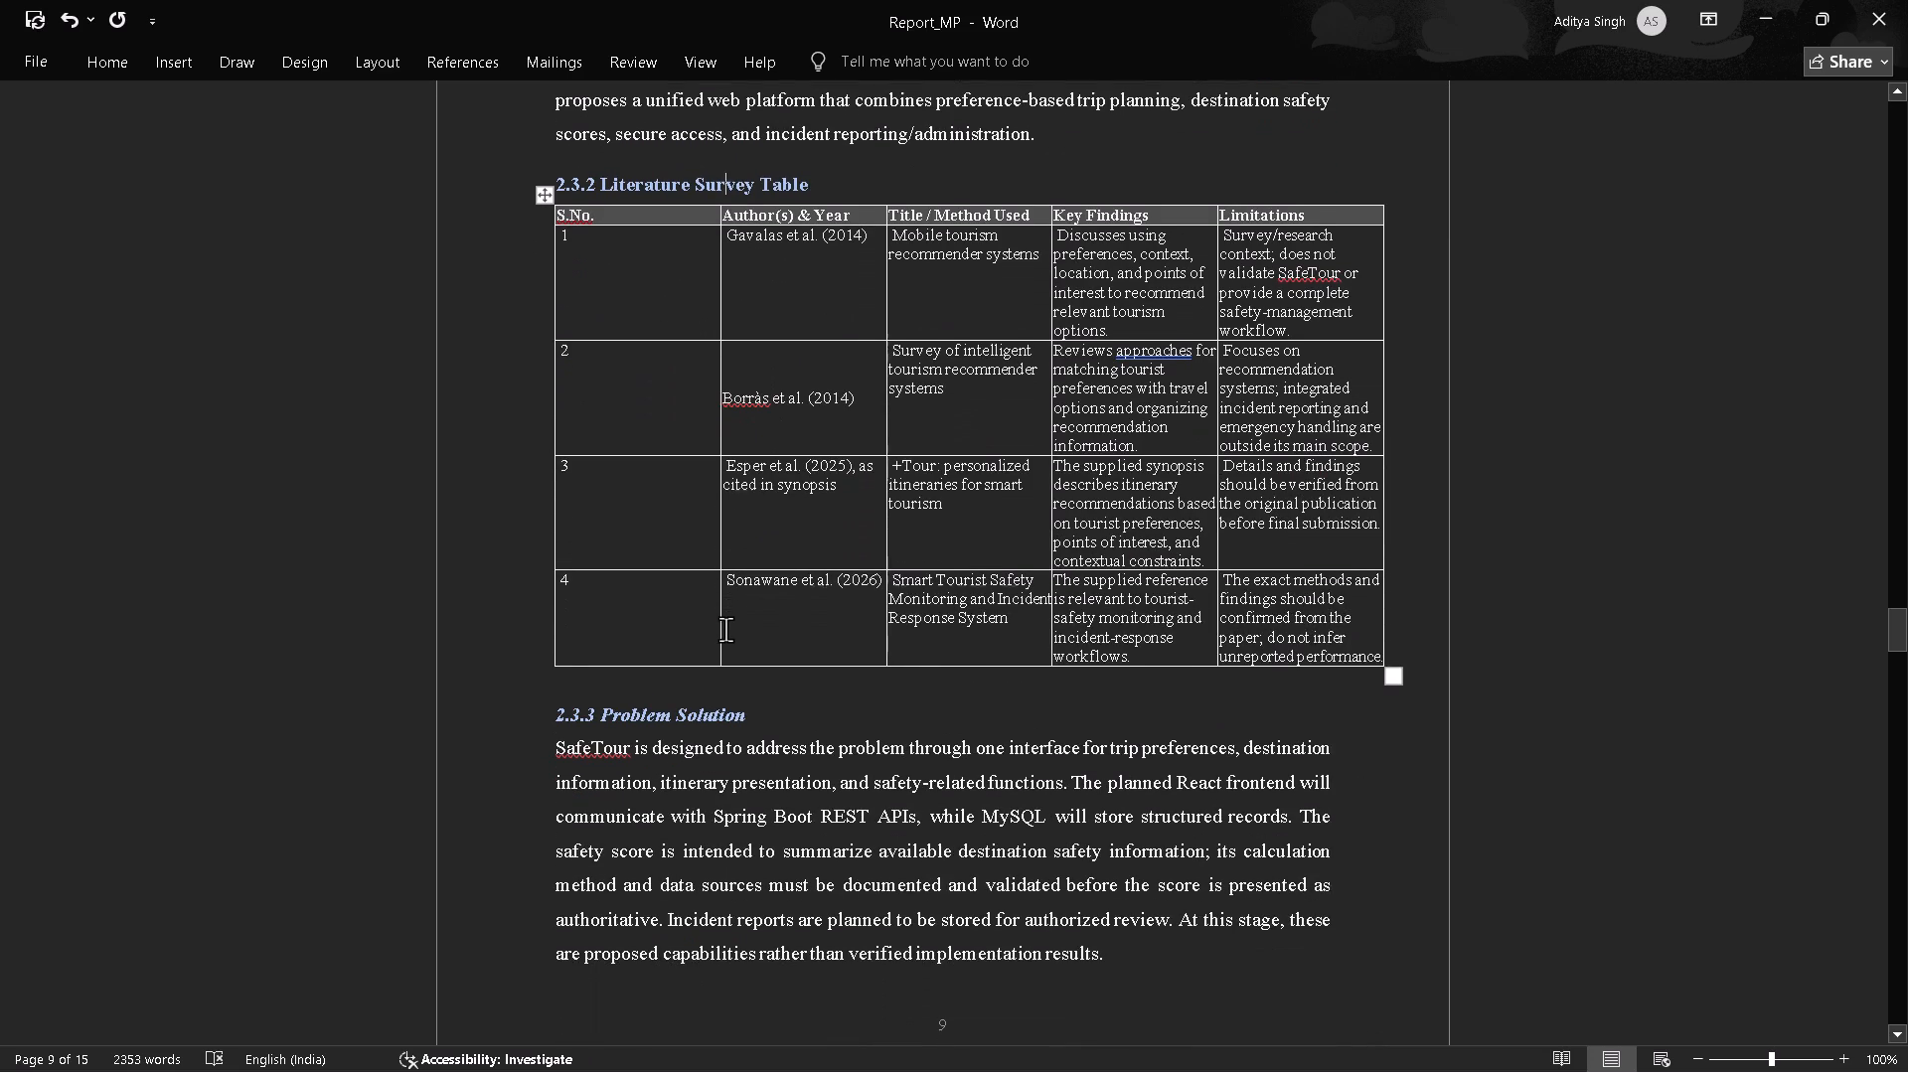
scroll(725, 629, down, 1)
drag(756, 553, 562, 565)
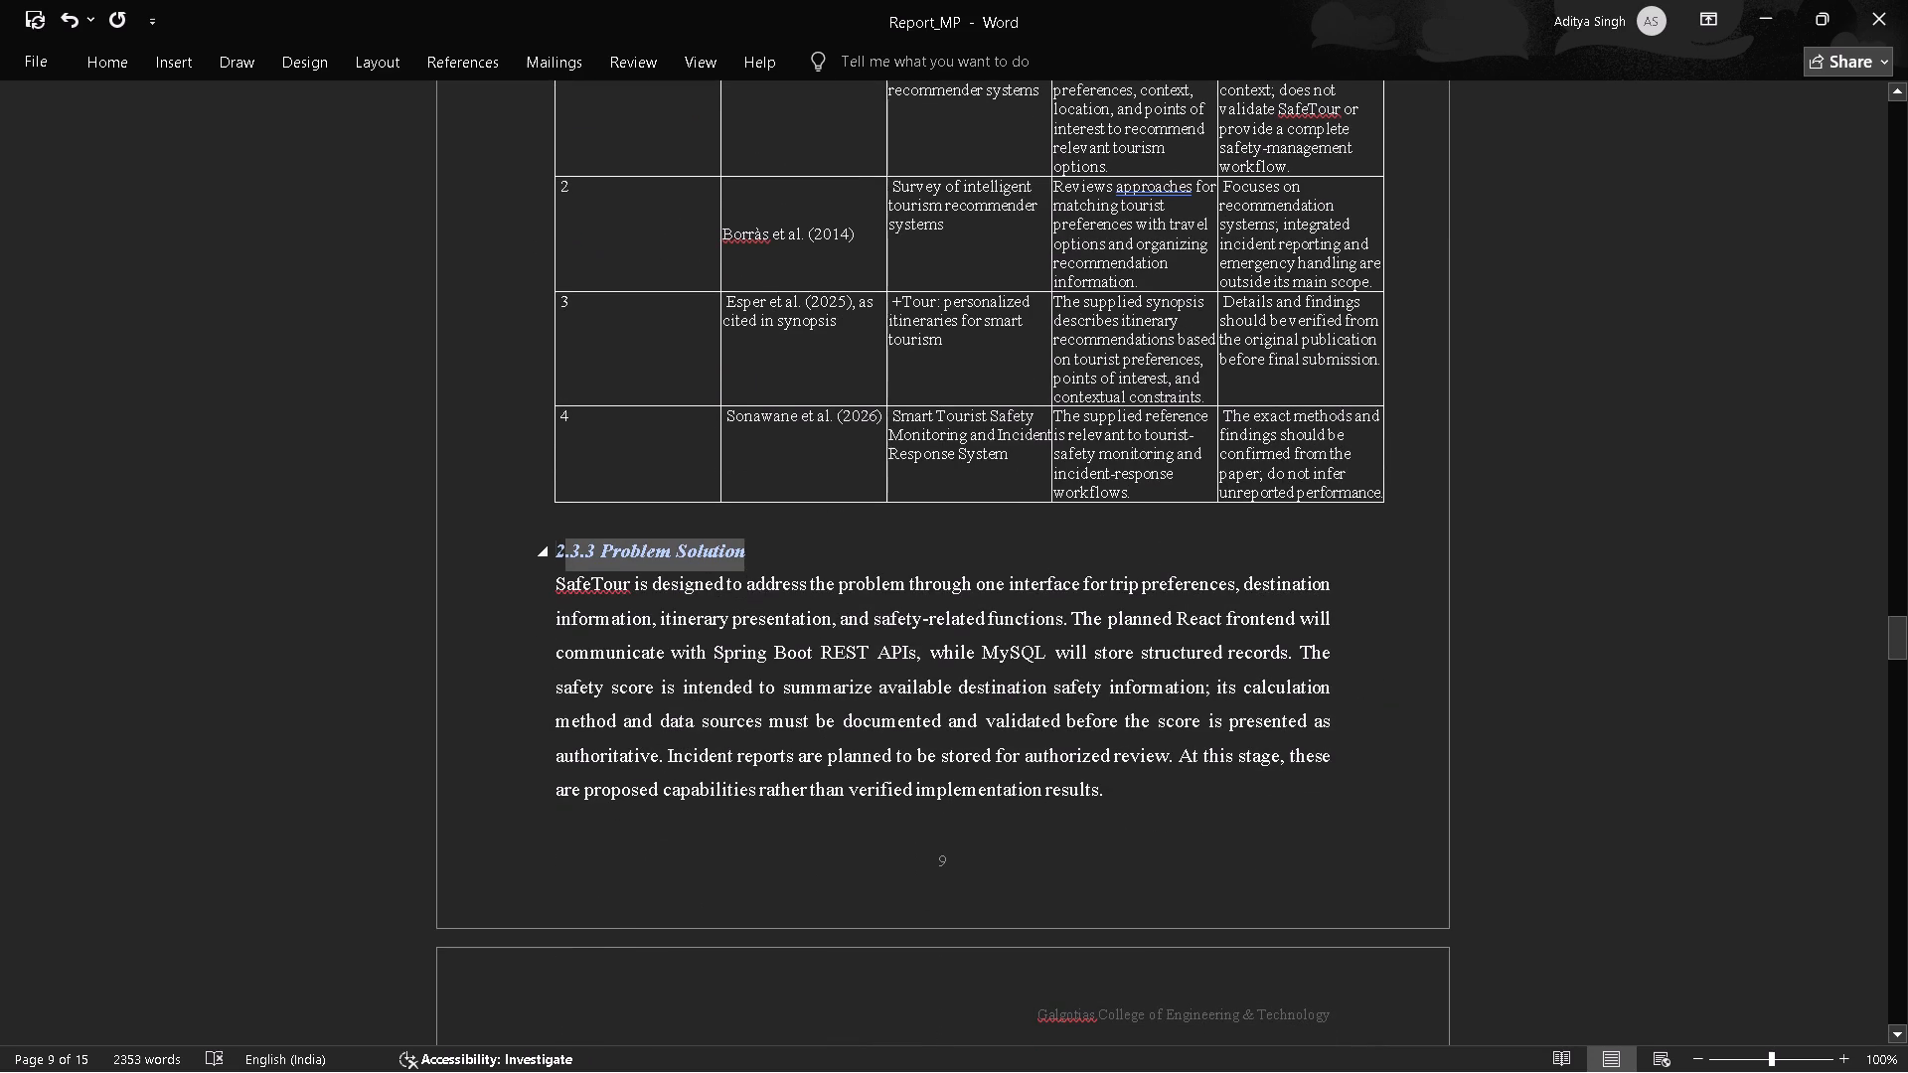
drag(562, 565, 553, 563)
click(588, 517)
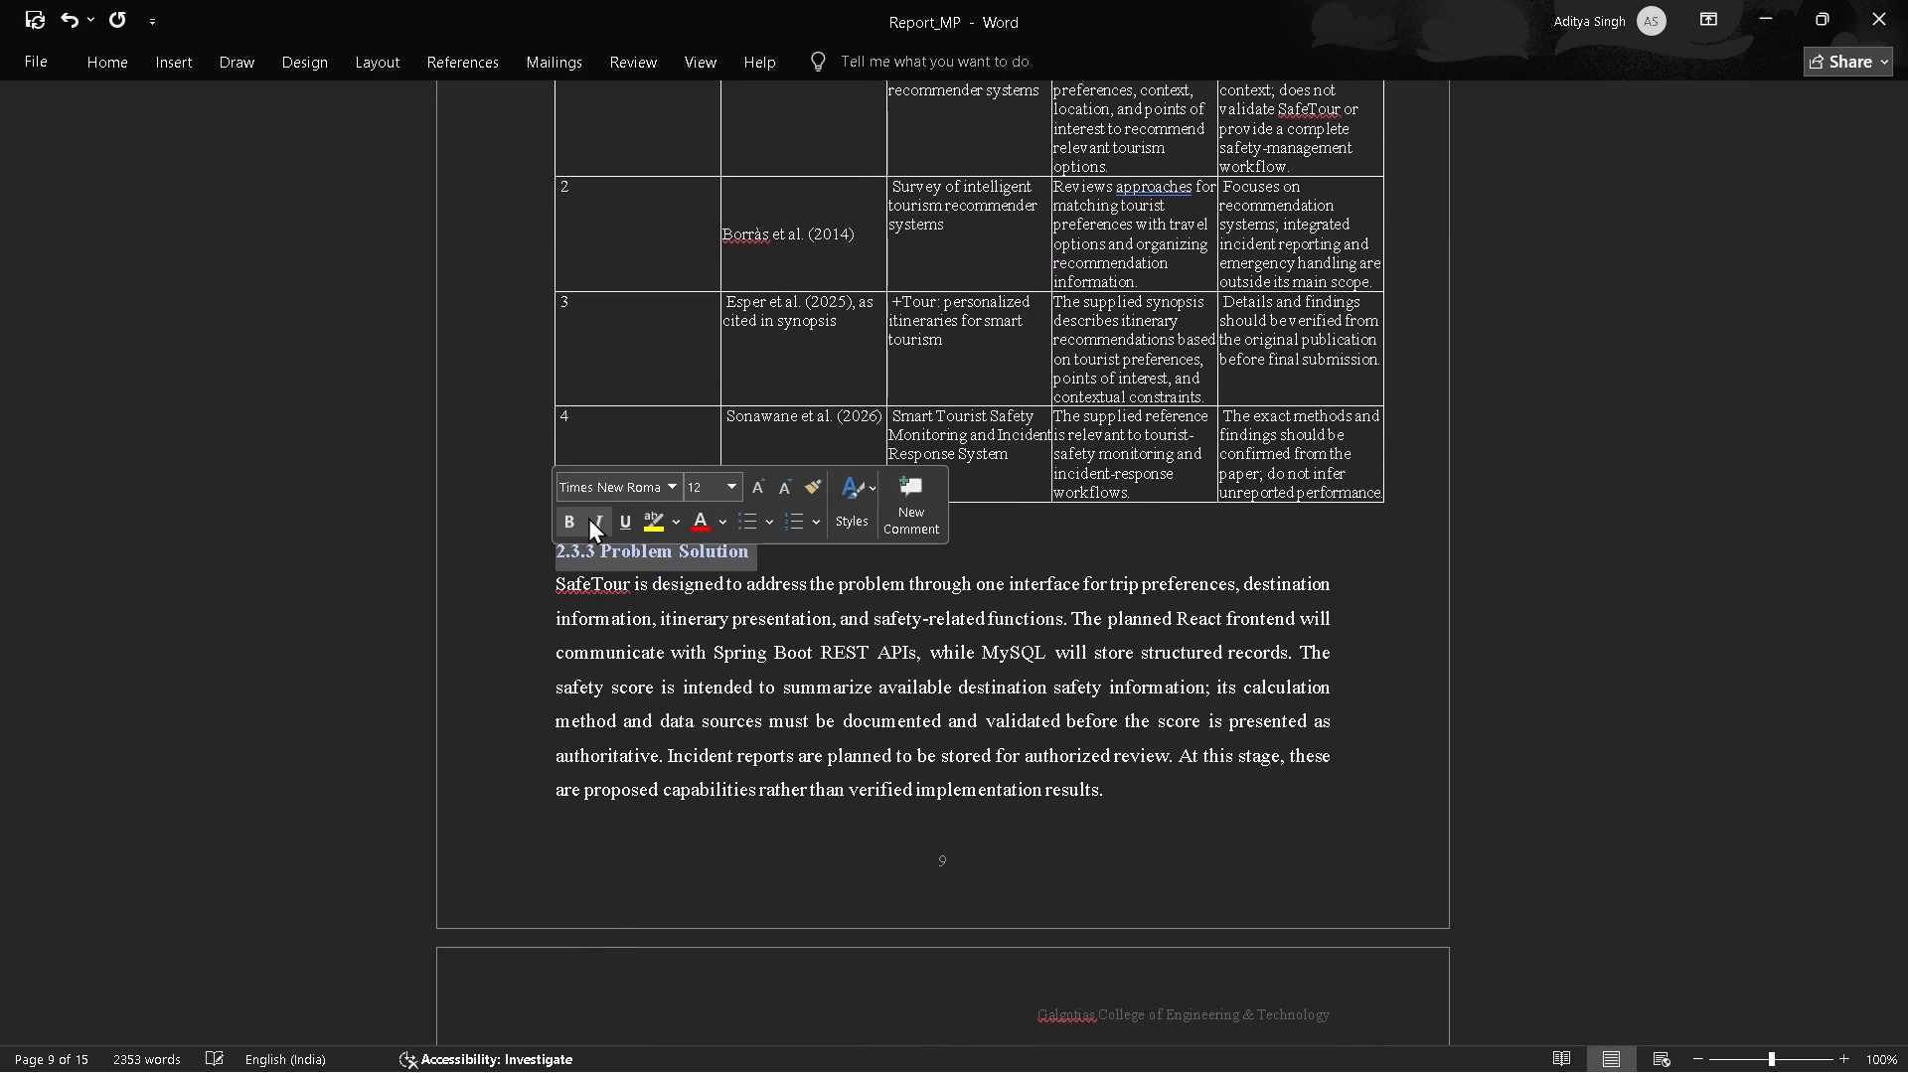
Remove the italics from the 3.2.1 Our Approach heading, keeping it bold.
click(1068, 512)
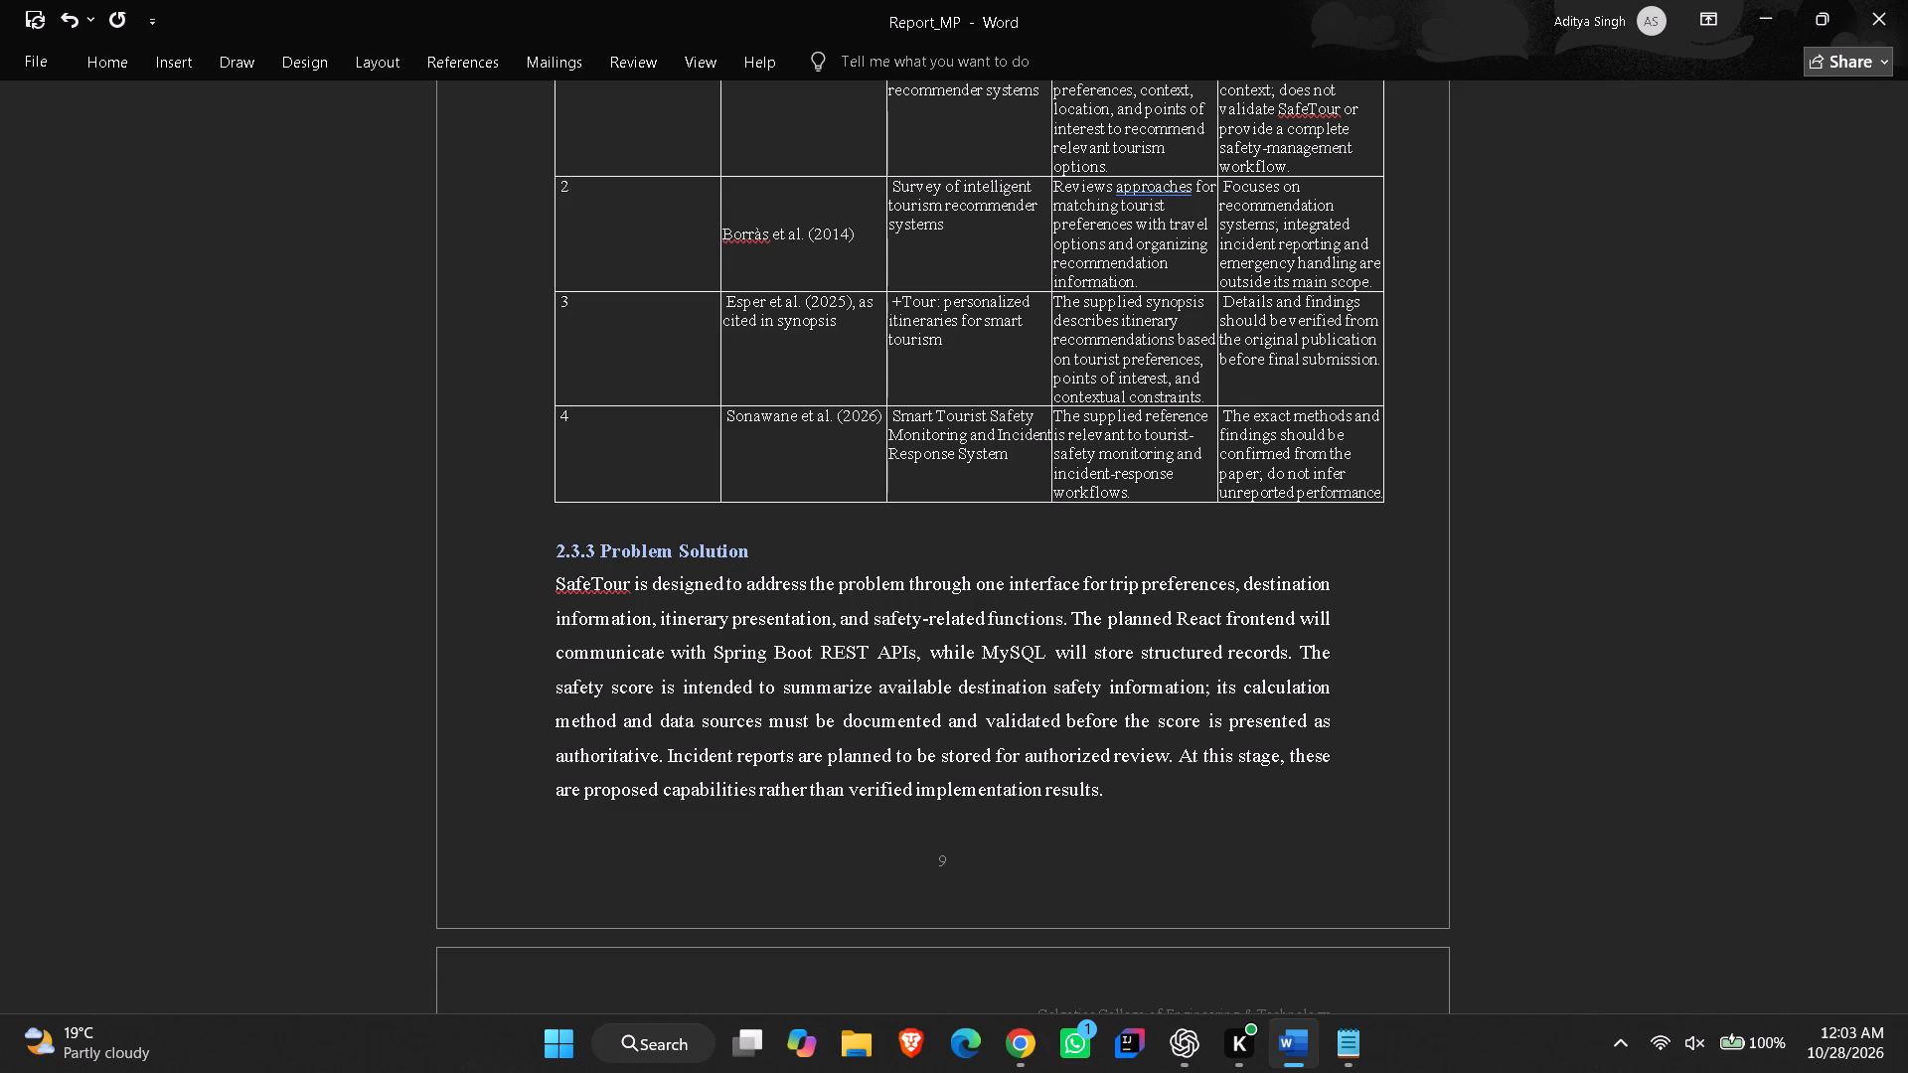
click(1399, 764)
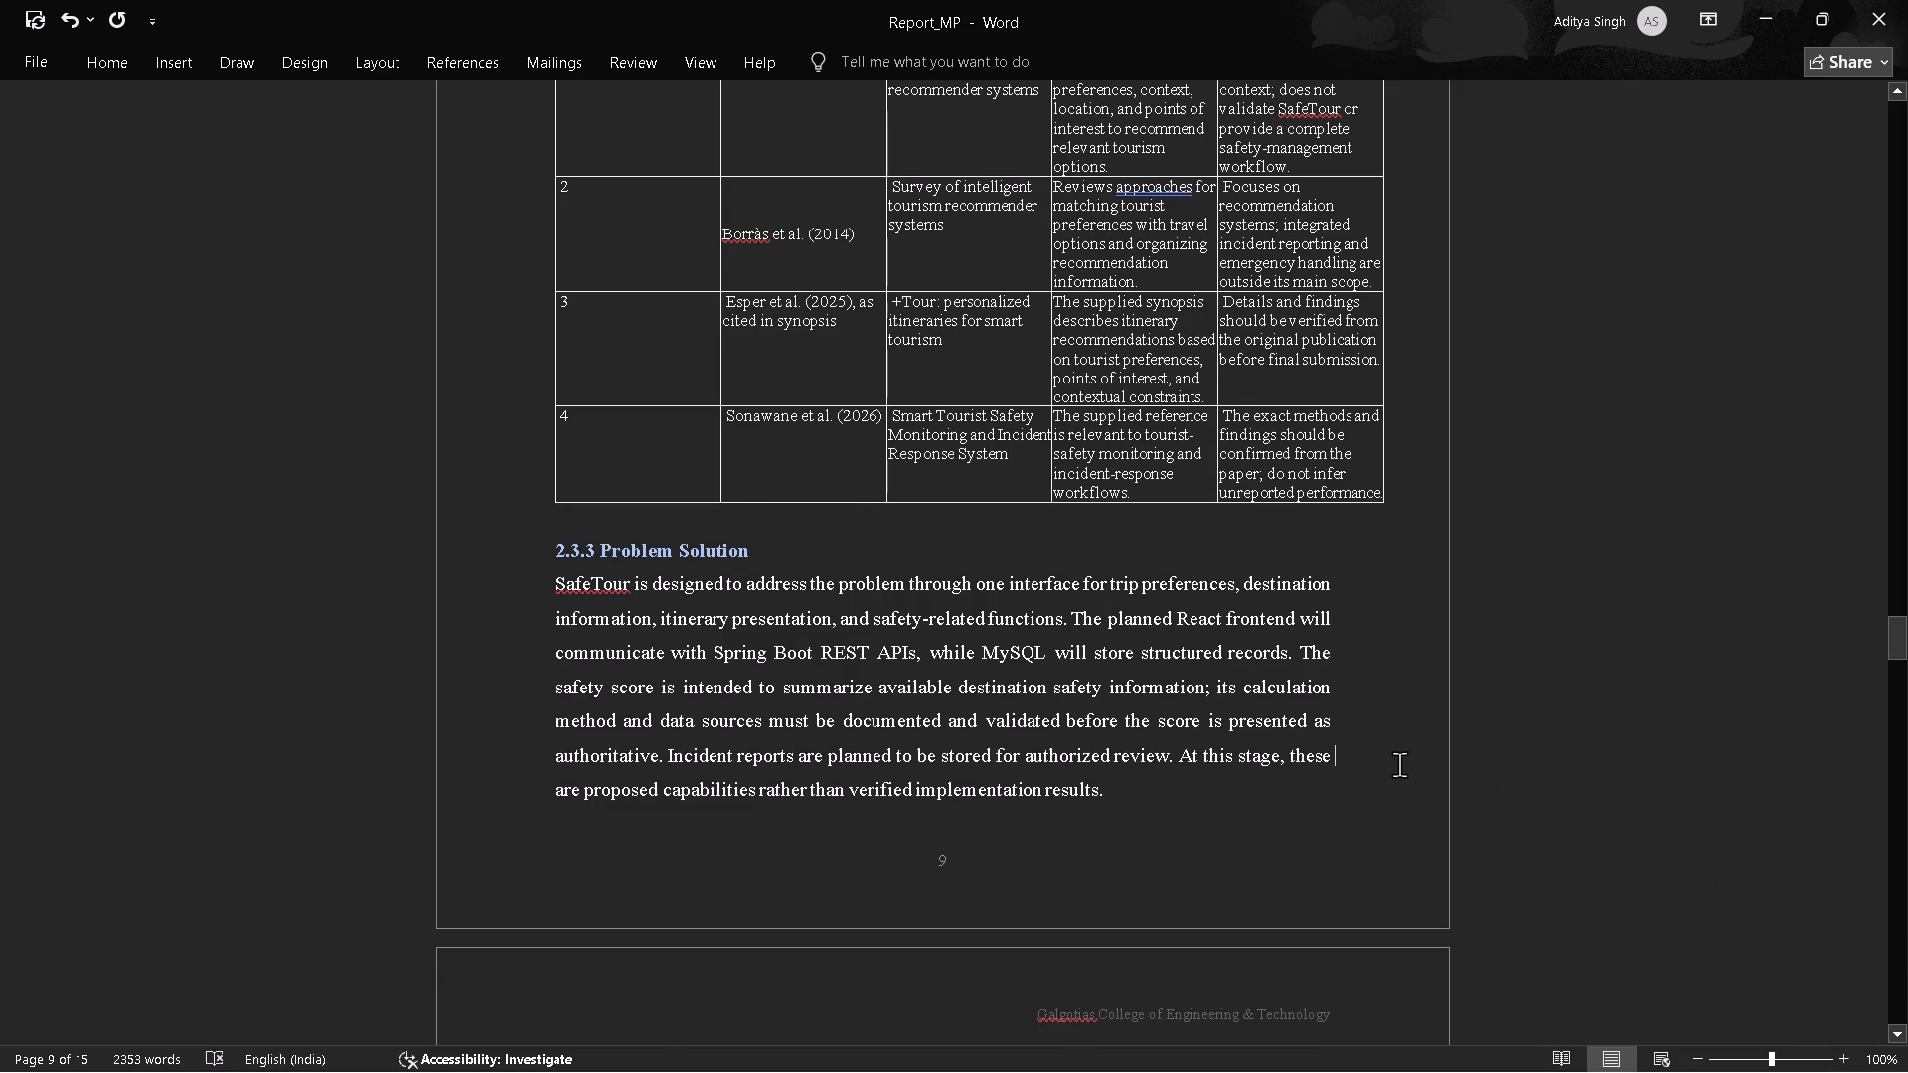
scroll(1399, 764, down, 3)
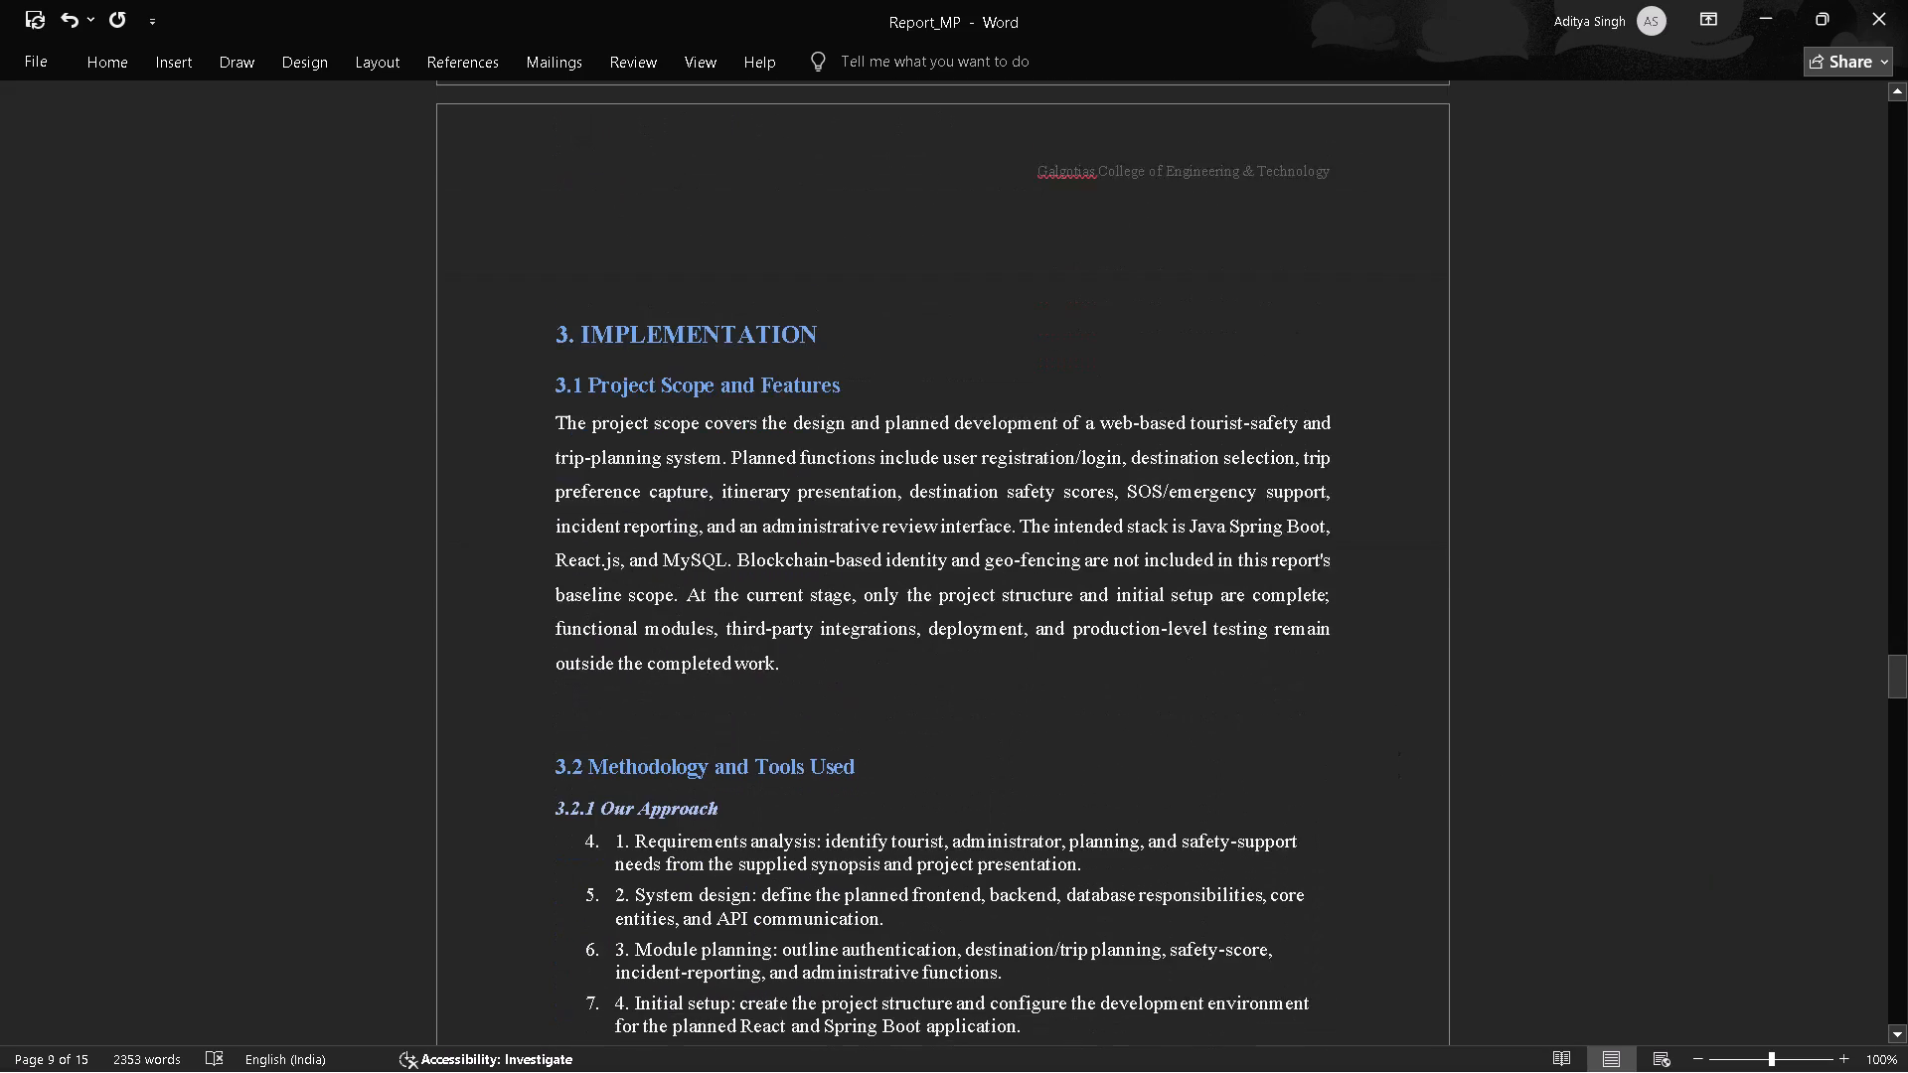
scroll(1399, 764, down, 2)
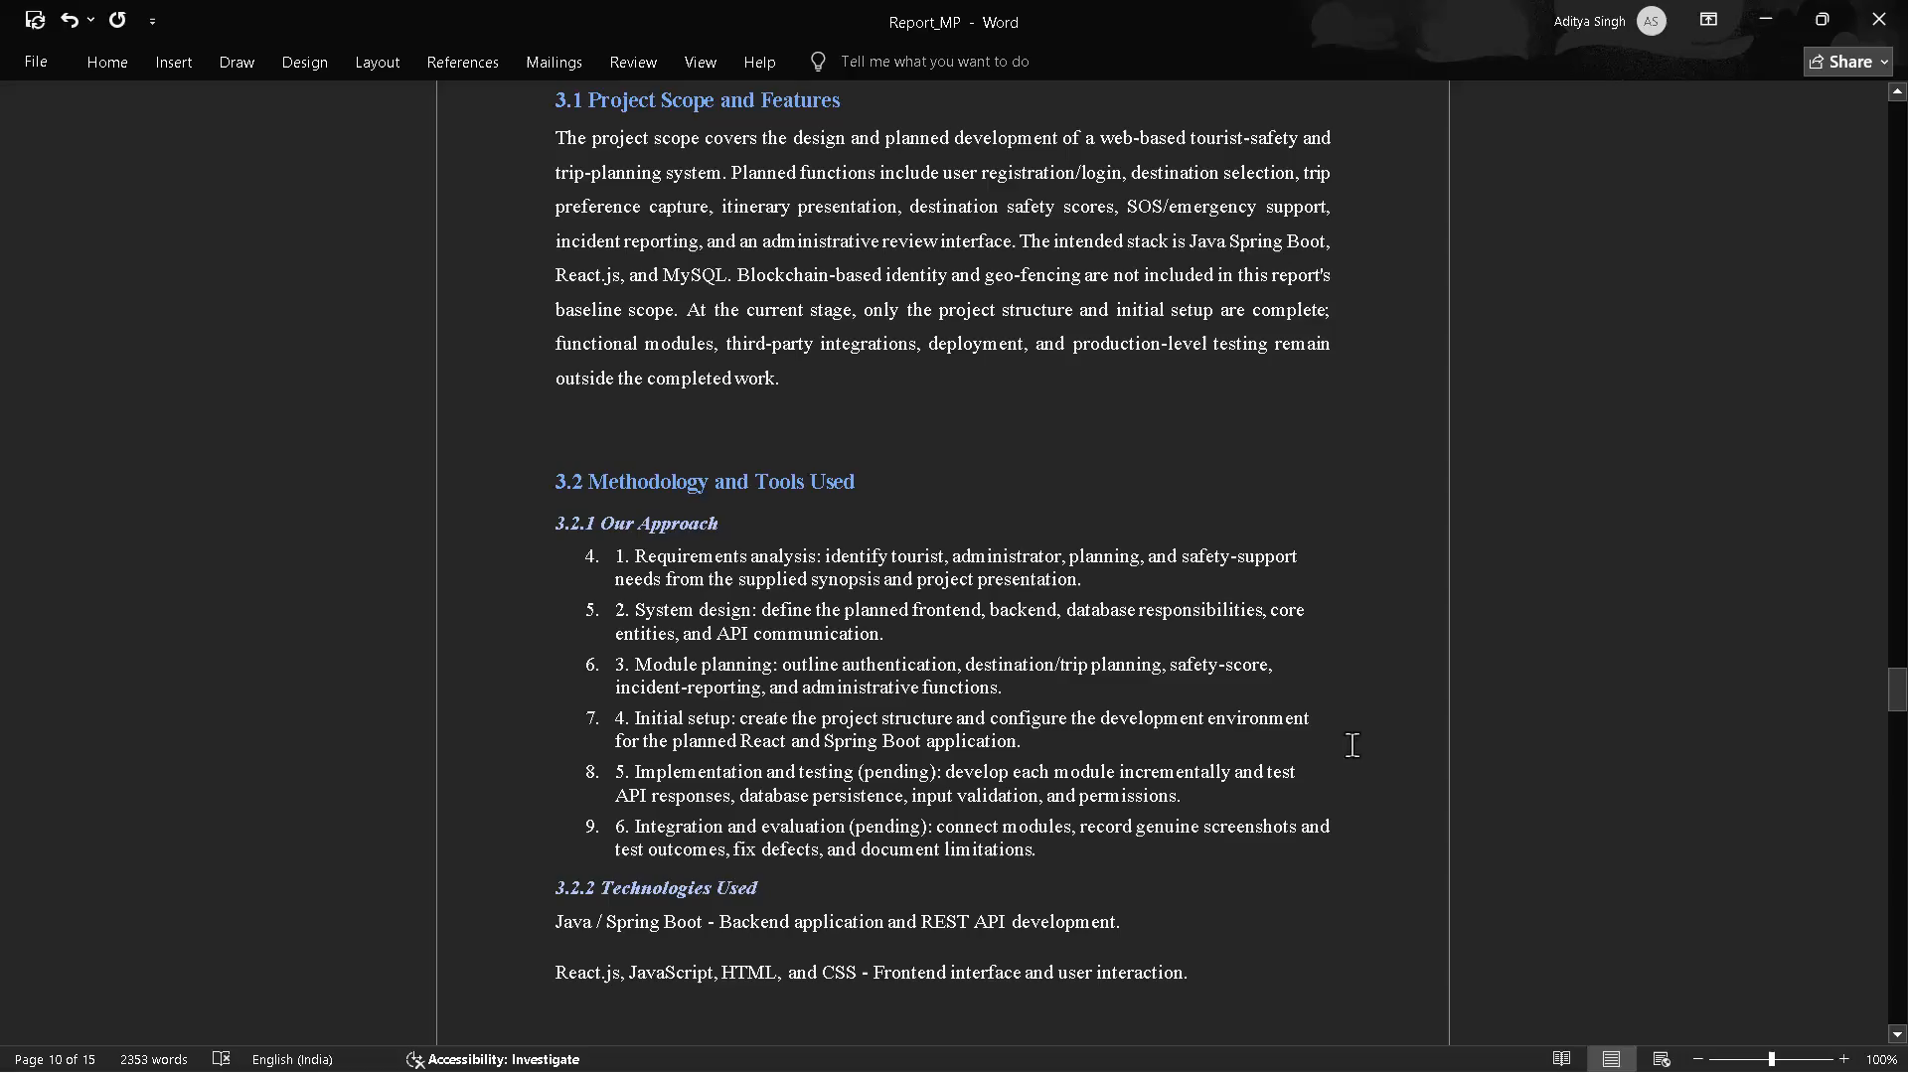
drag(716, 530, 577, 522)
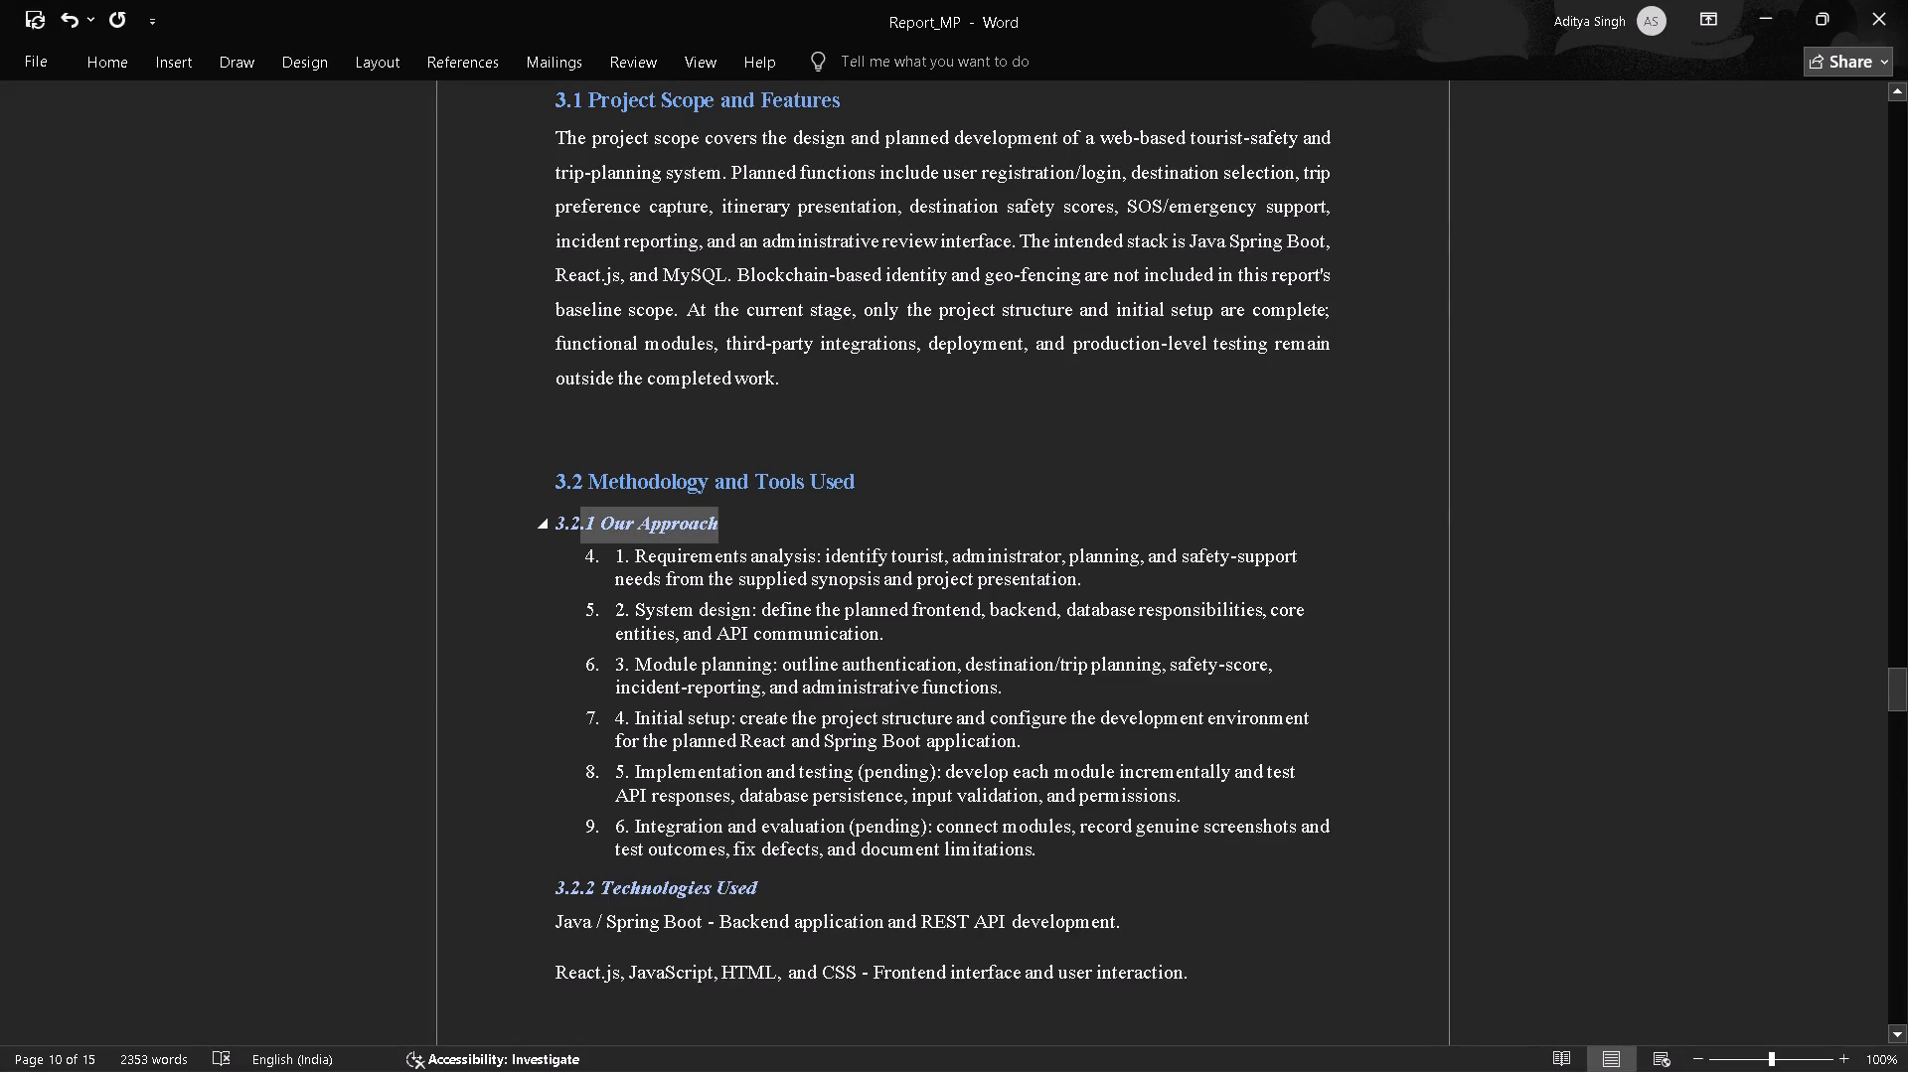
drag(577, 522, 557, 518)
click(610, 484)
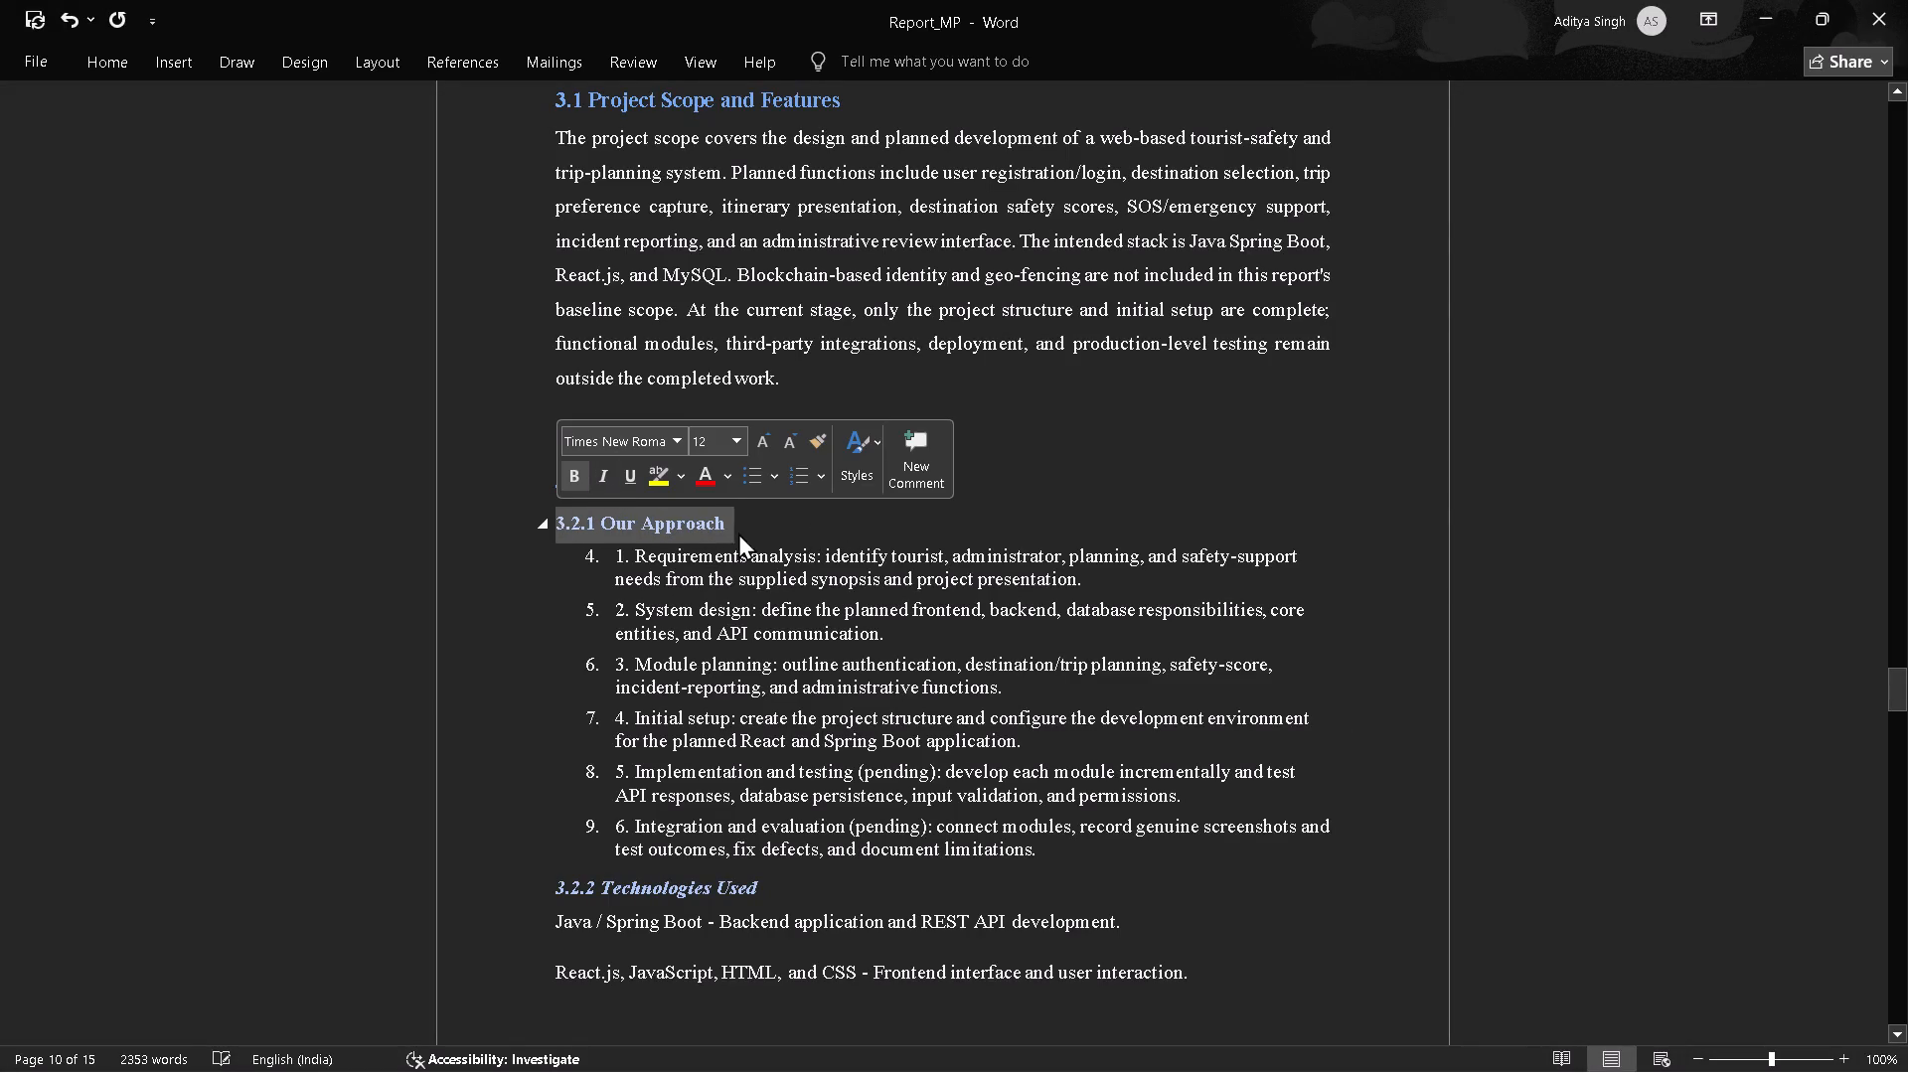
click(741, 531)
Remove the italics from the 3.2.2 Technologies Used heading, keeping it bold.
scroll(741, 531, down, 1)
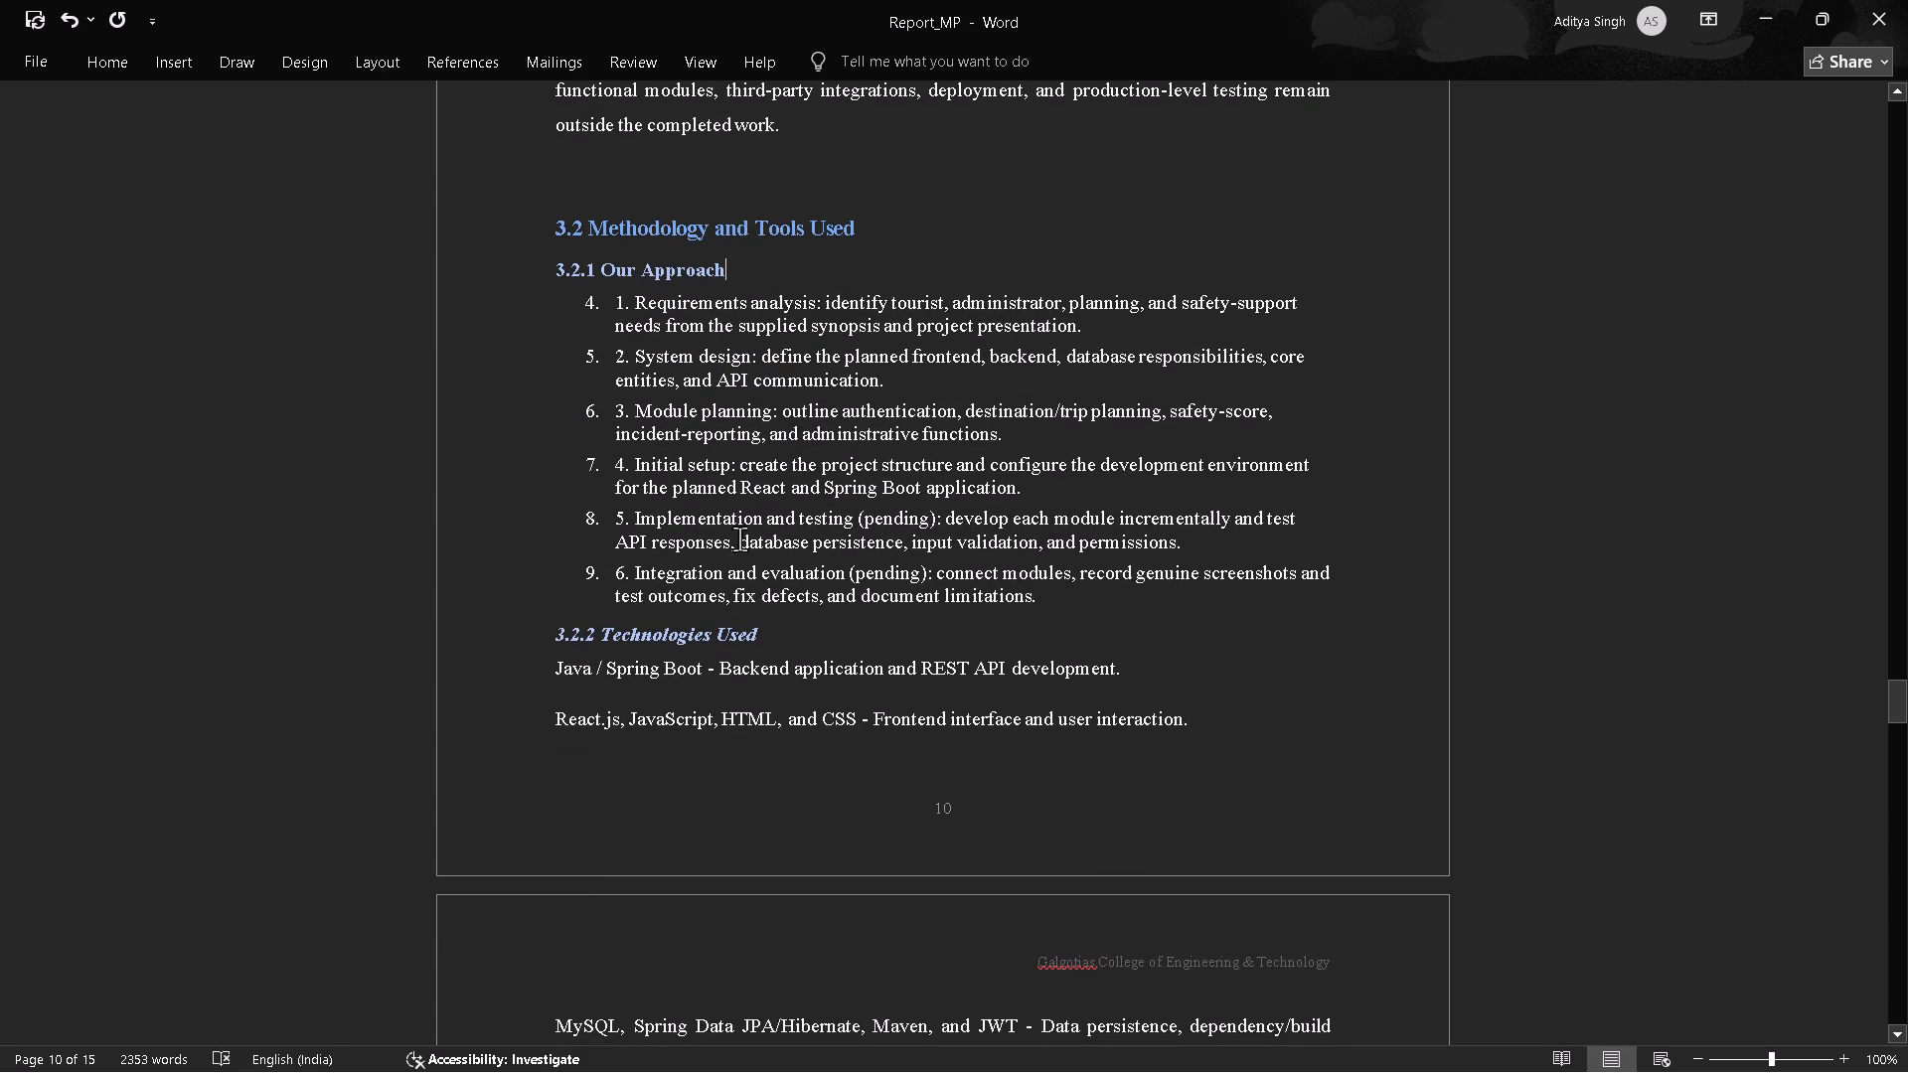
drag(774, 633, 561, 626)
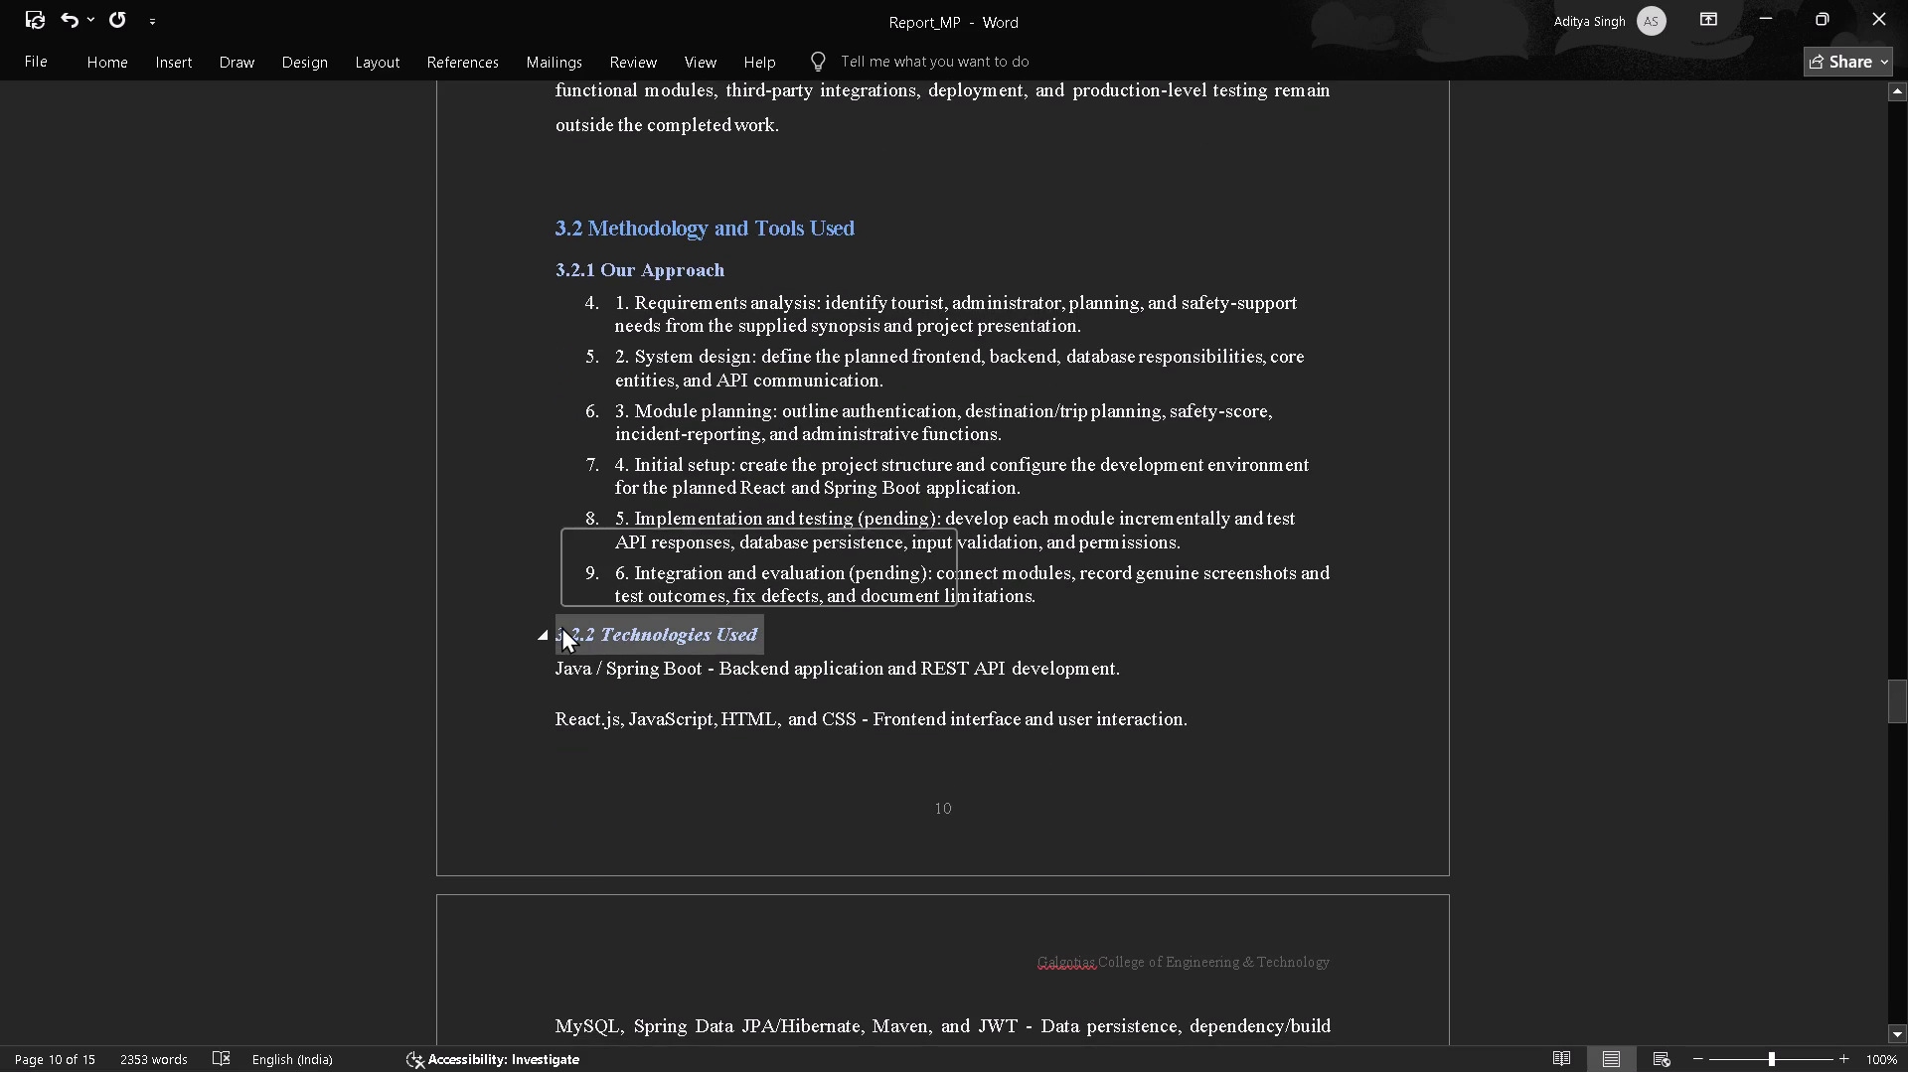
click(611, 591)
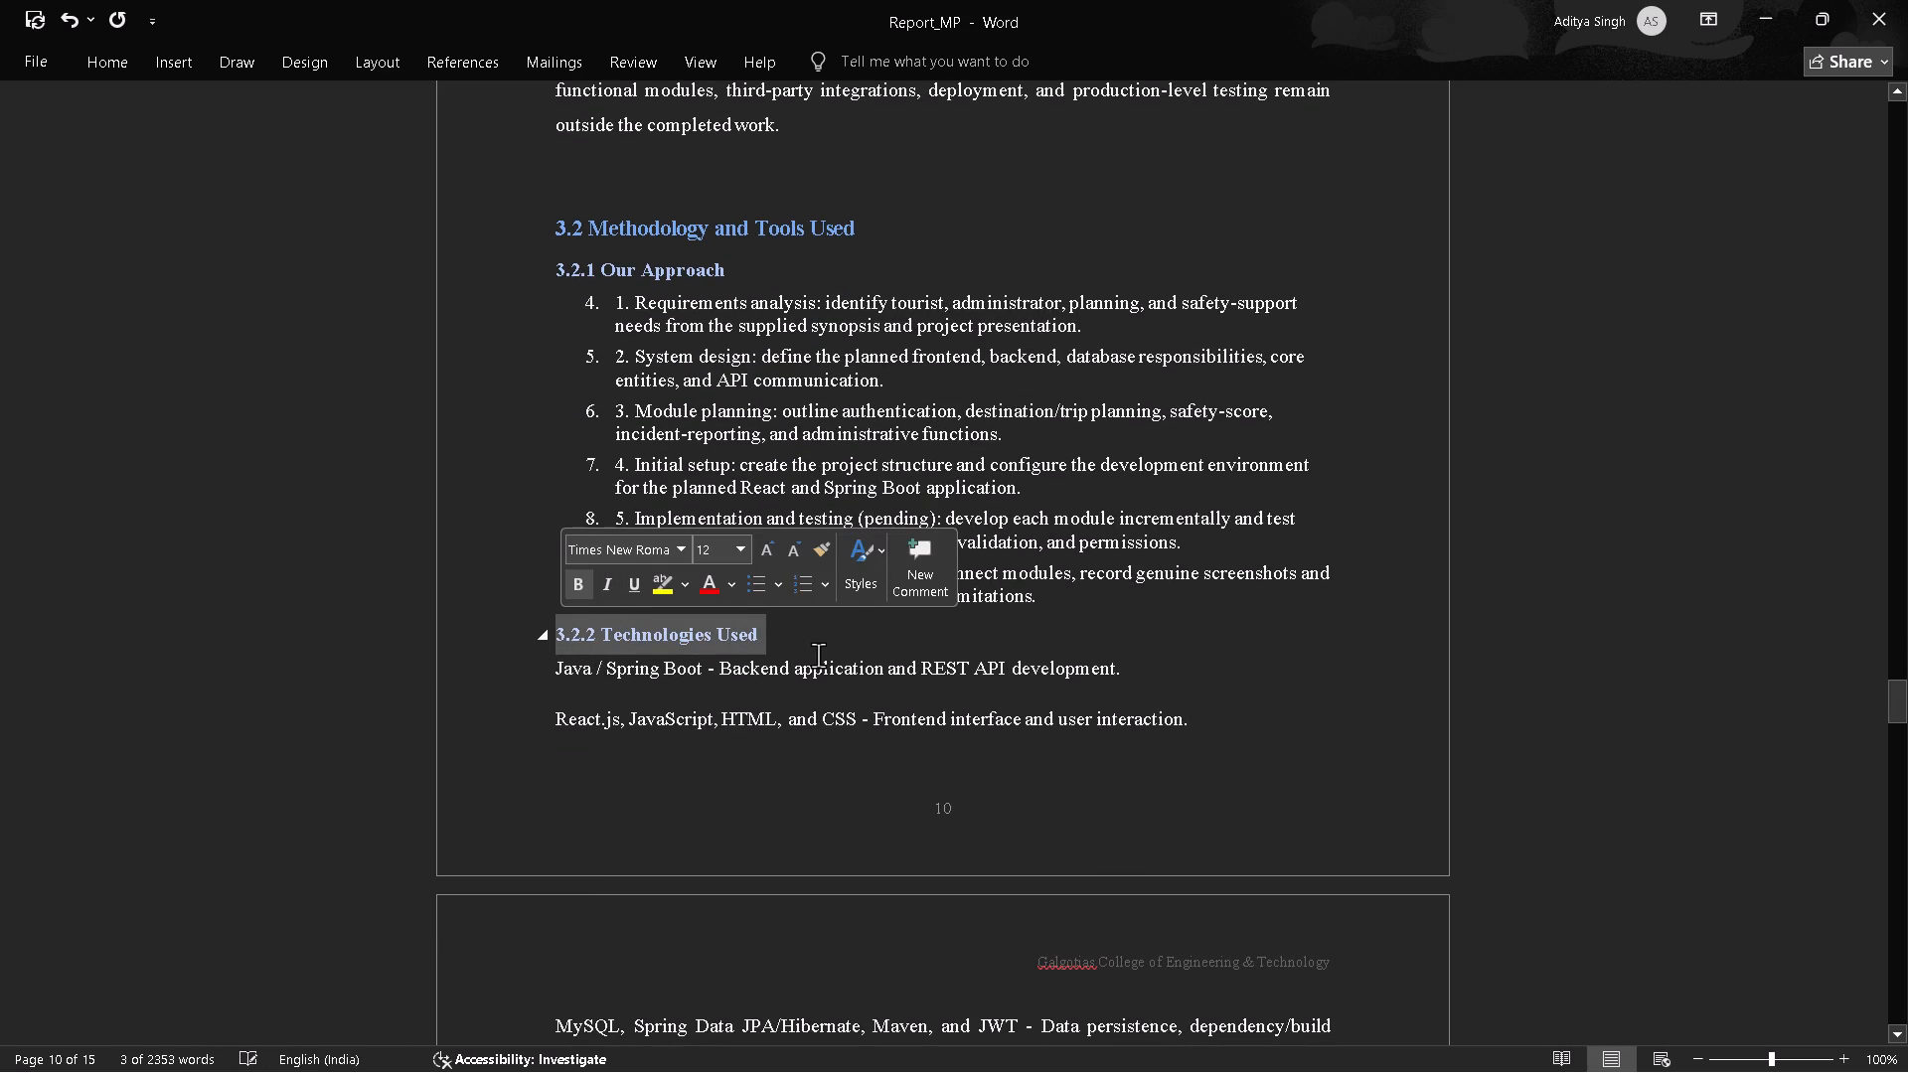
click(817, 630)
Review the report from section 3.3 Environment Setup through 4. Results / Snapshots to section 5 for remaining formatting issues.
scroll(817, 630, down, 1)
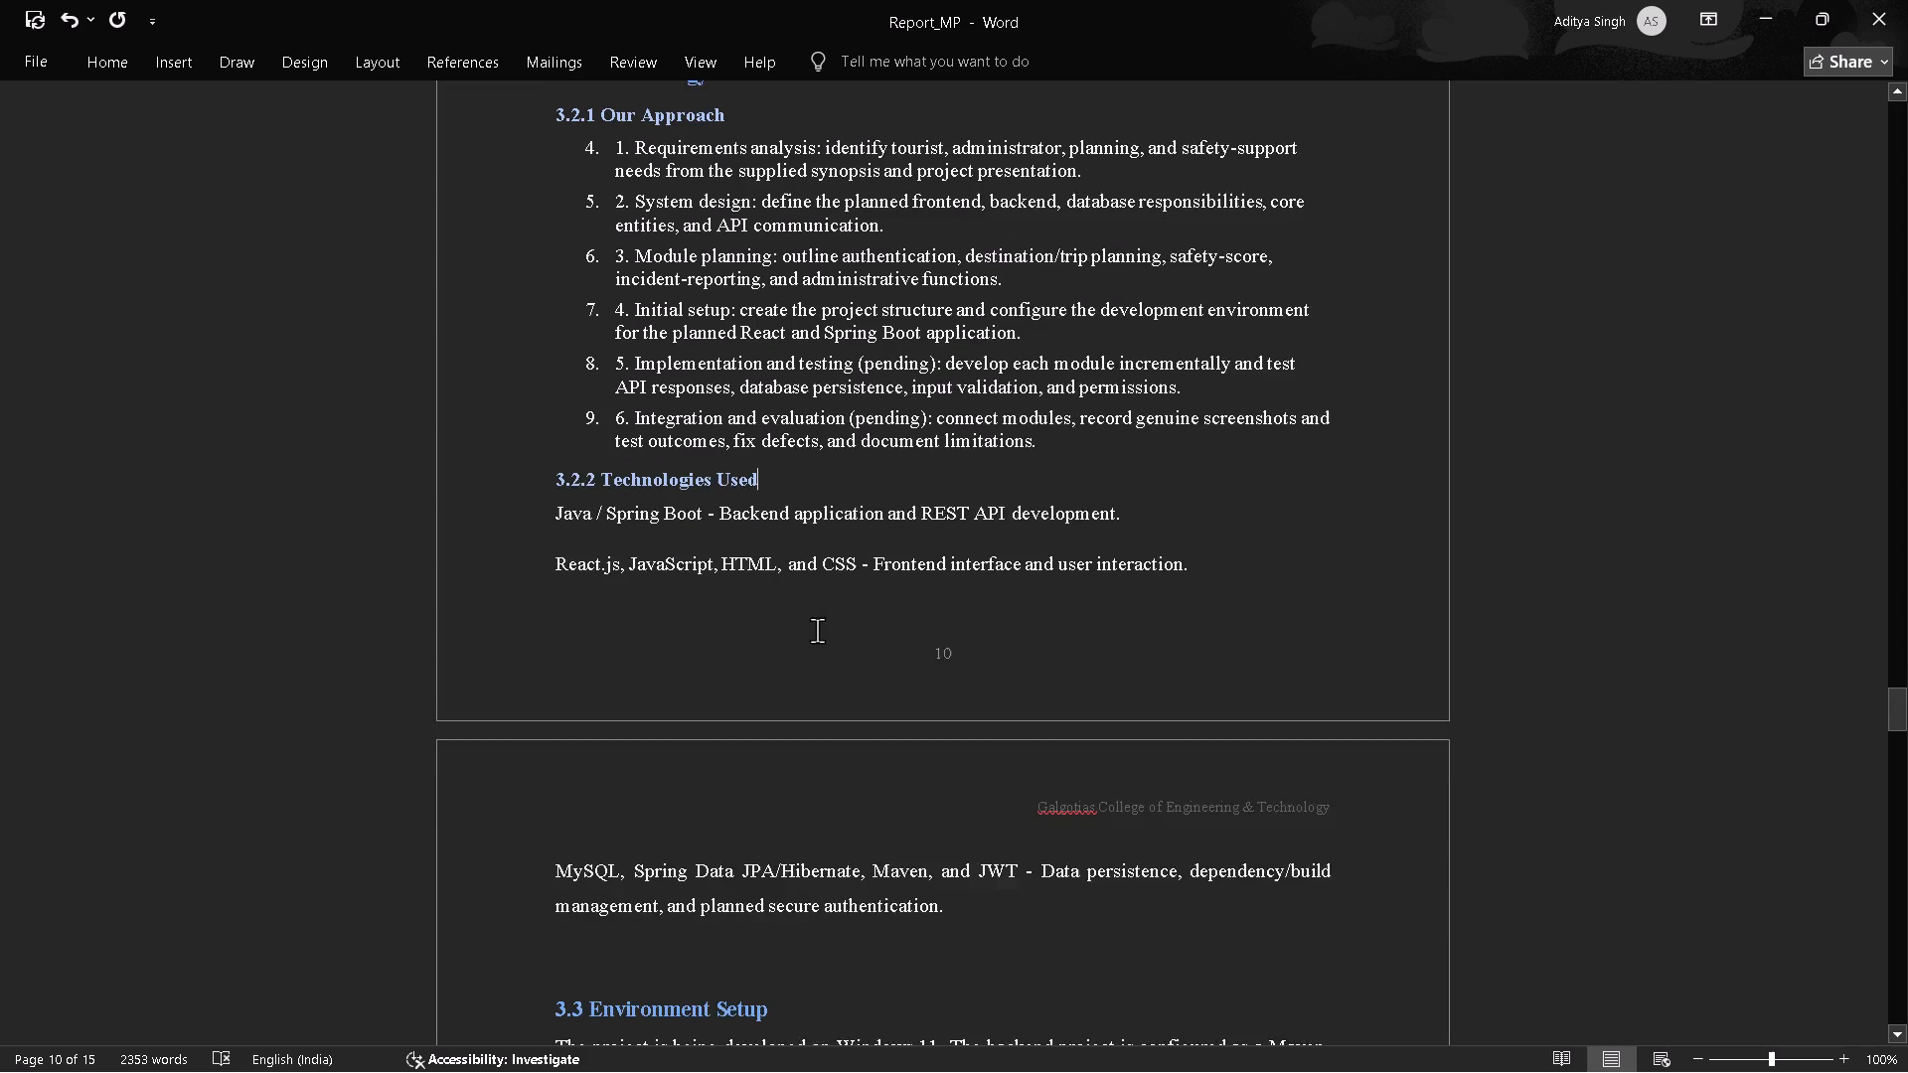
scroll(817, 630, down, 3)
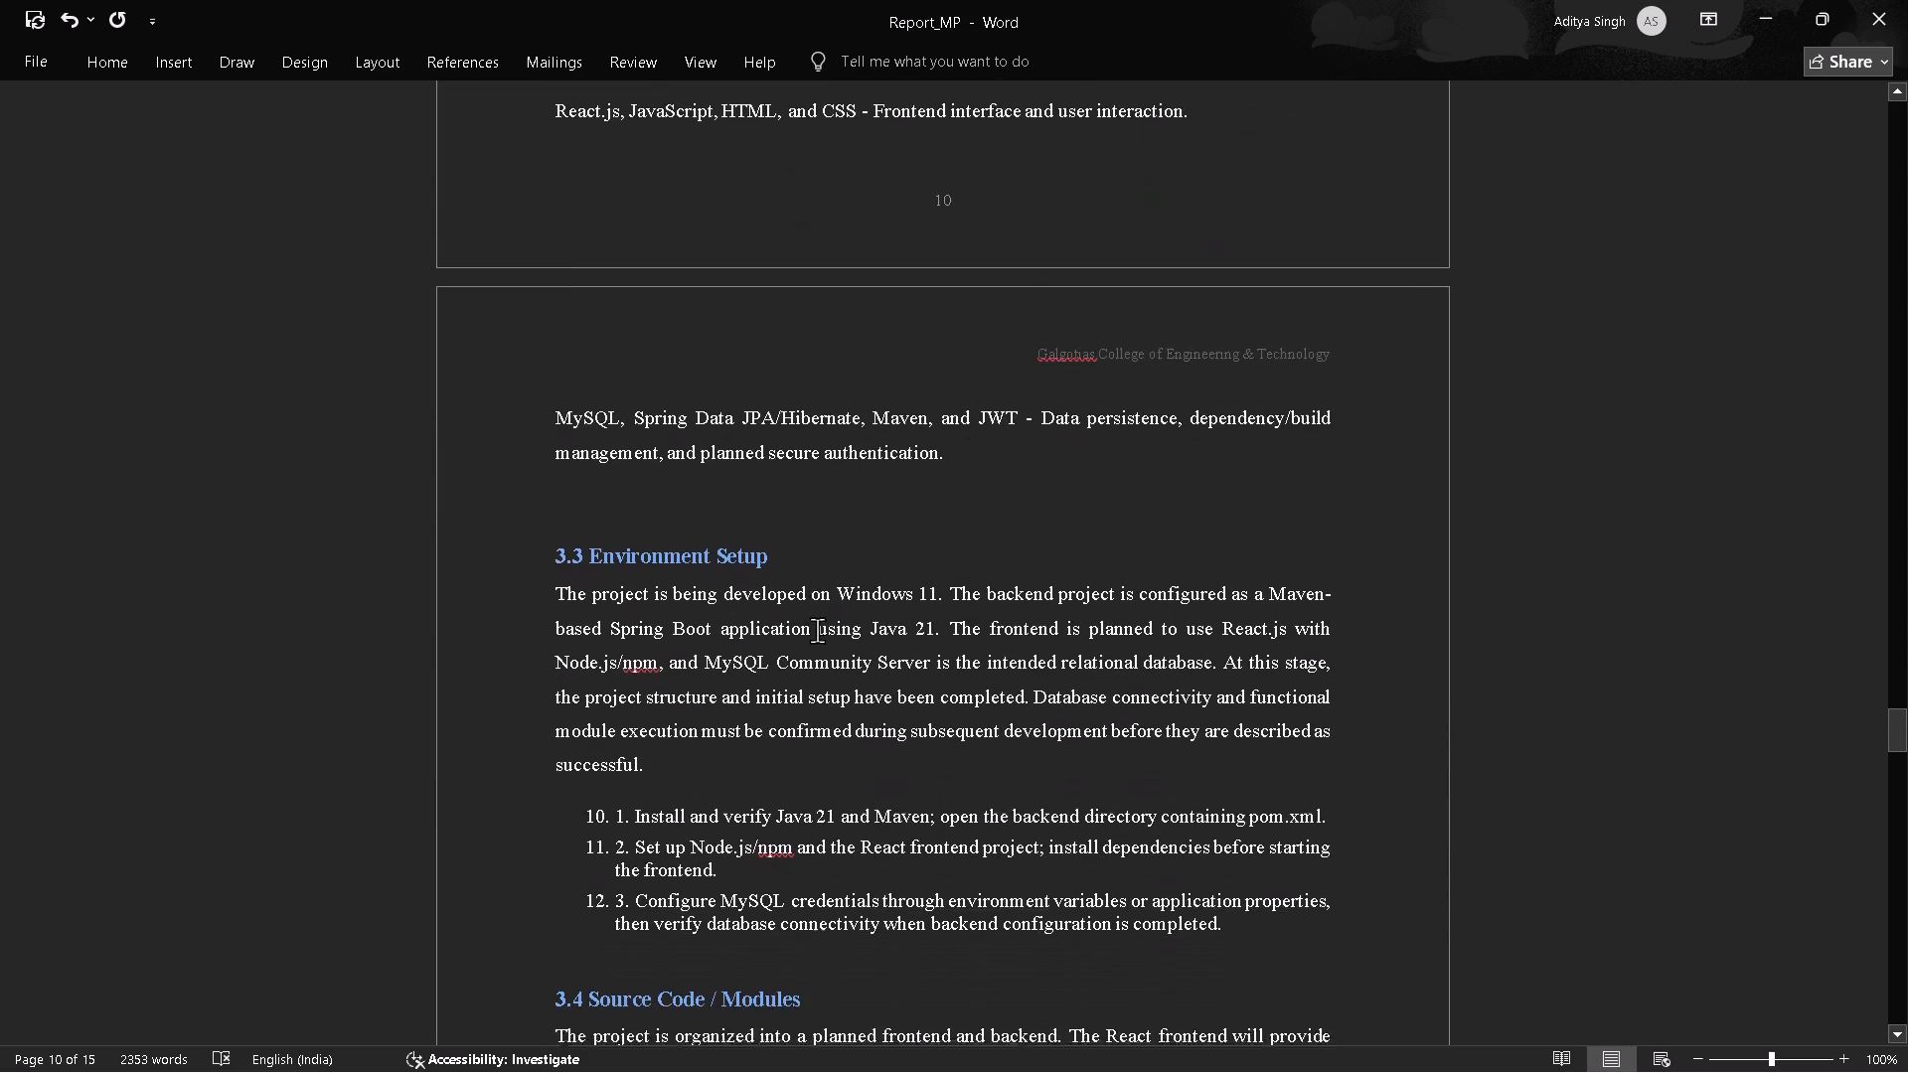
scroll(817, 630, down, 1)
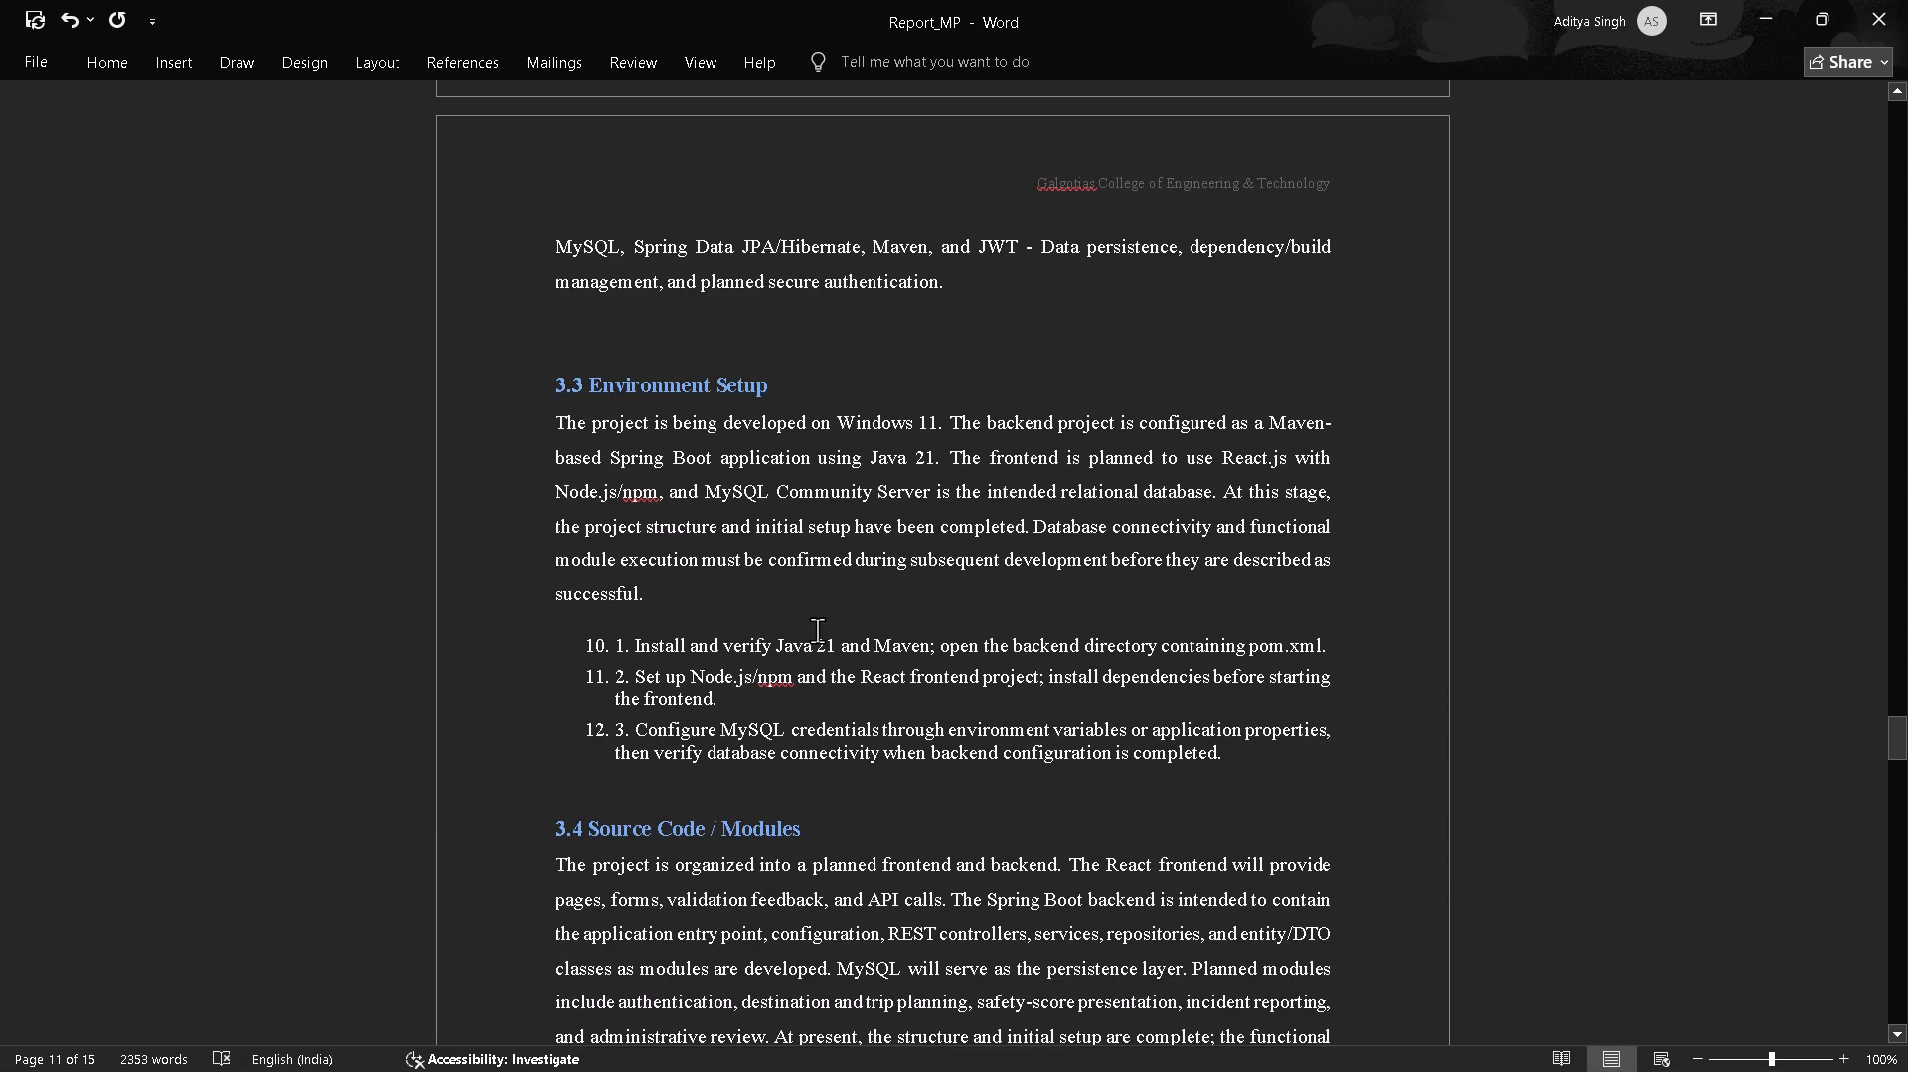
scroll(817, 630, down, 2)
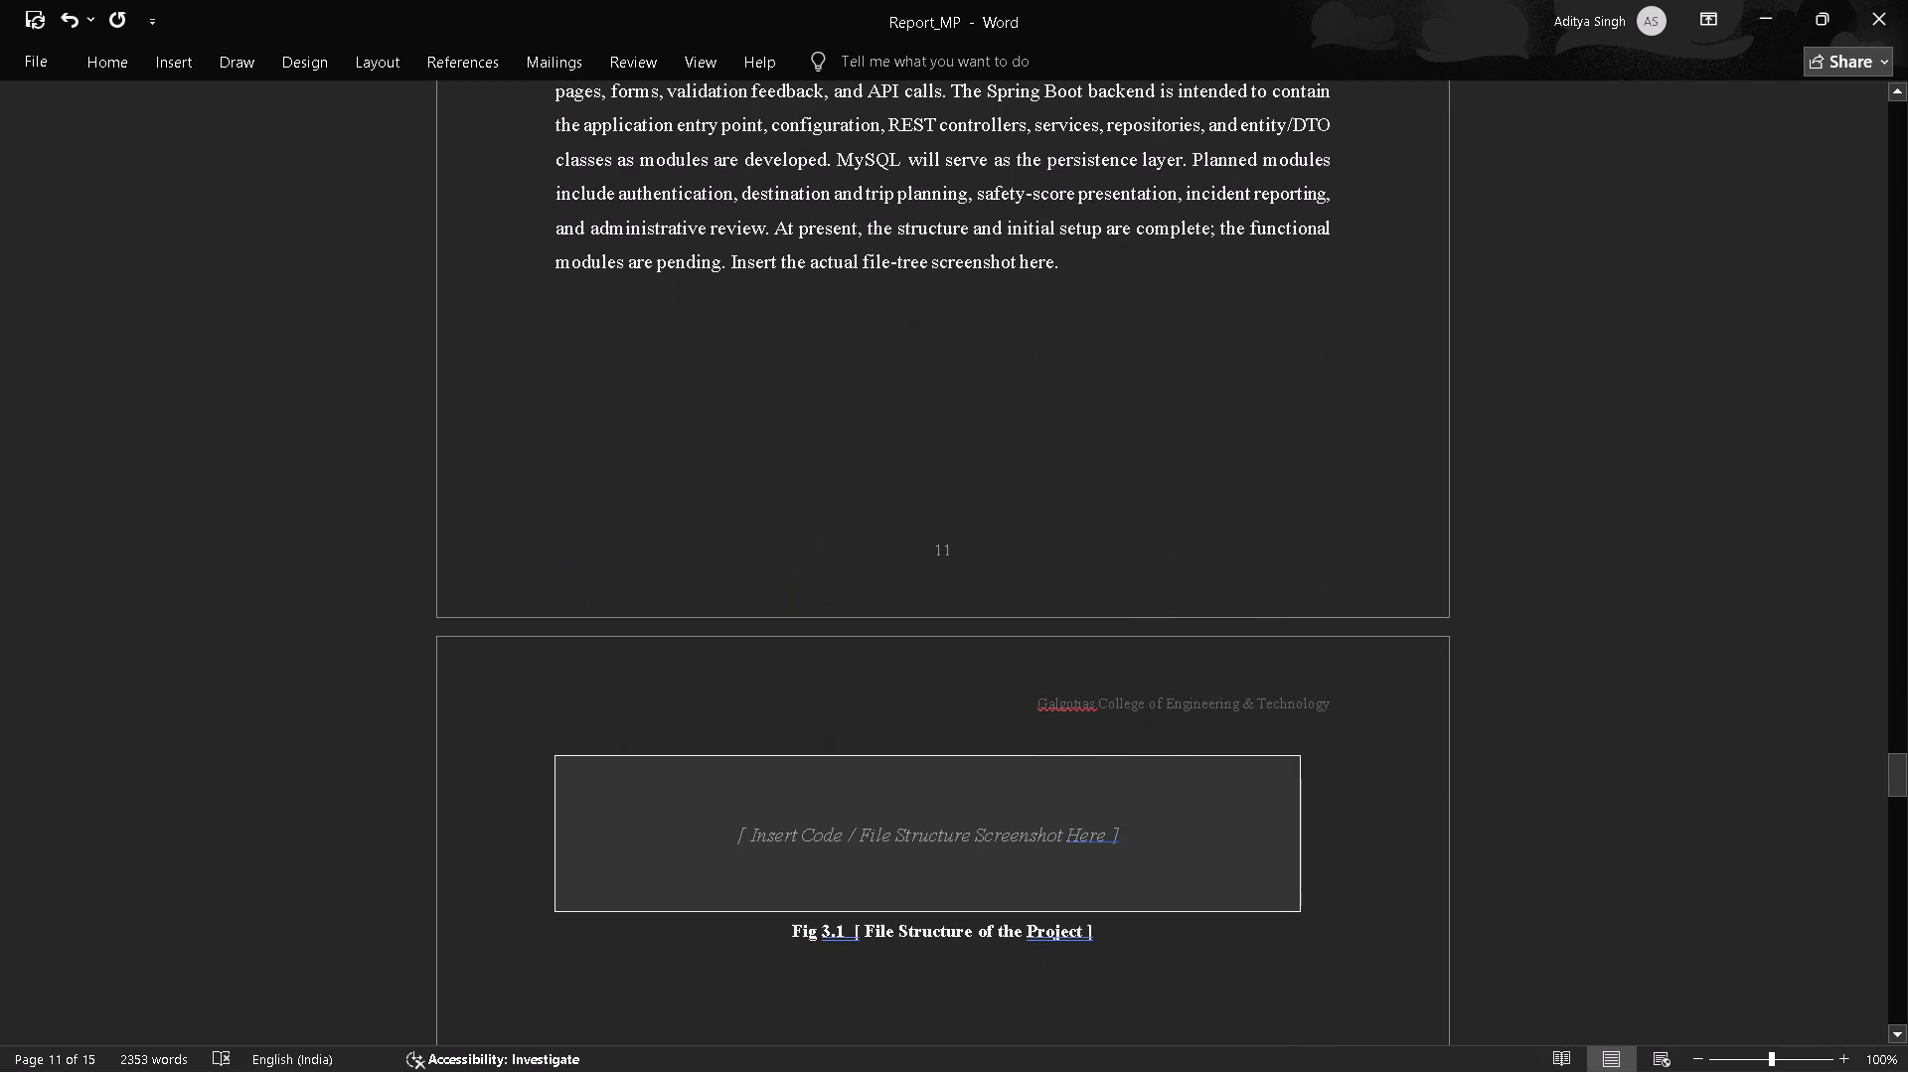
scroll(817, 630, down, 1)
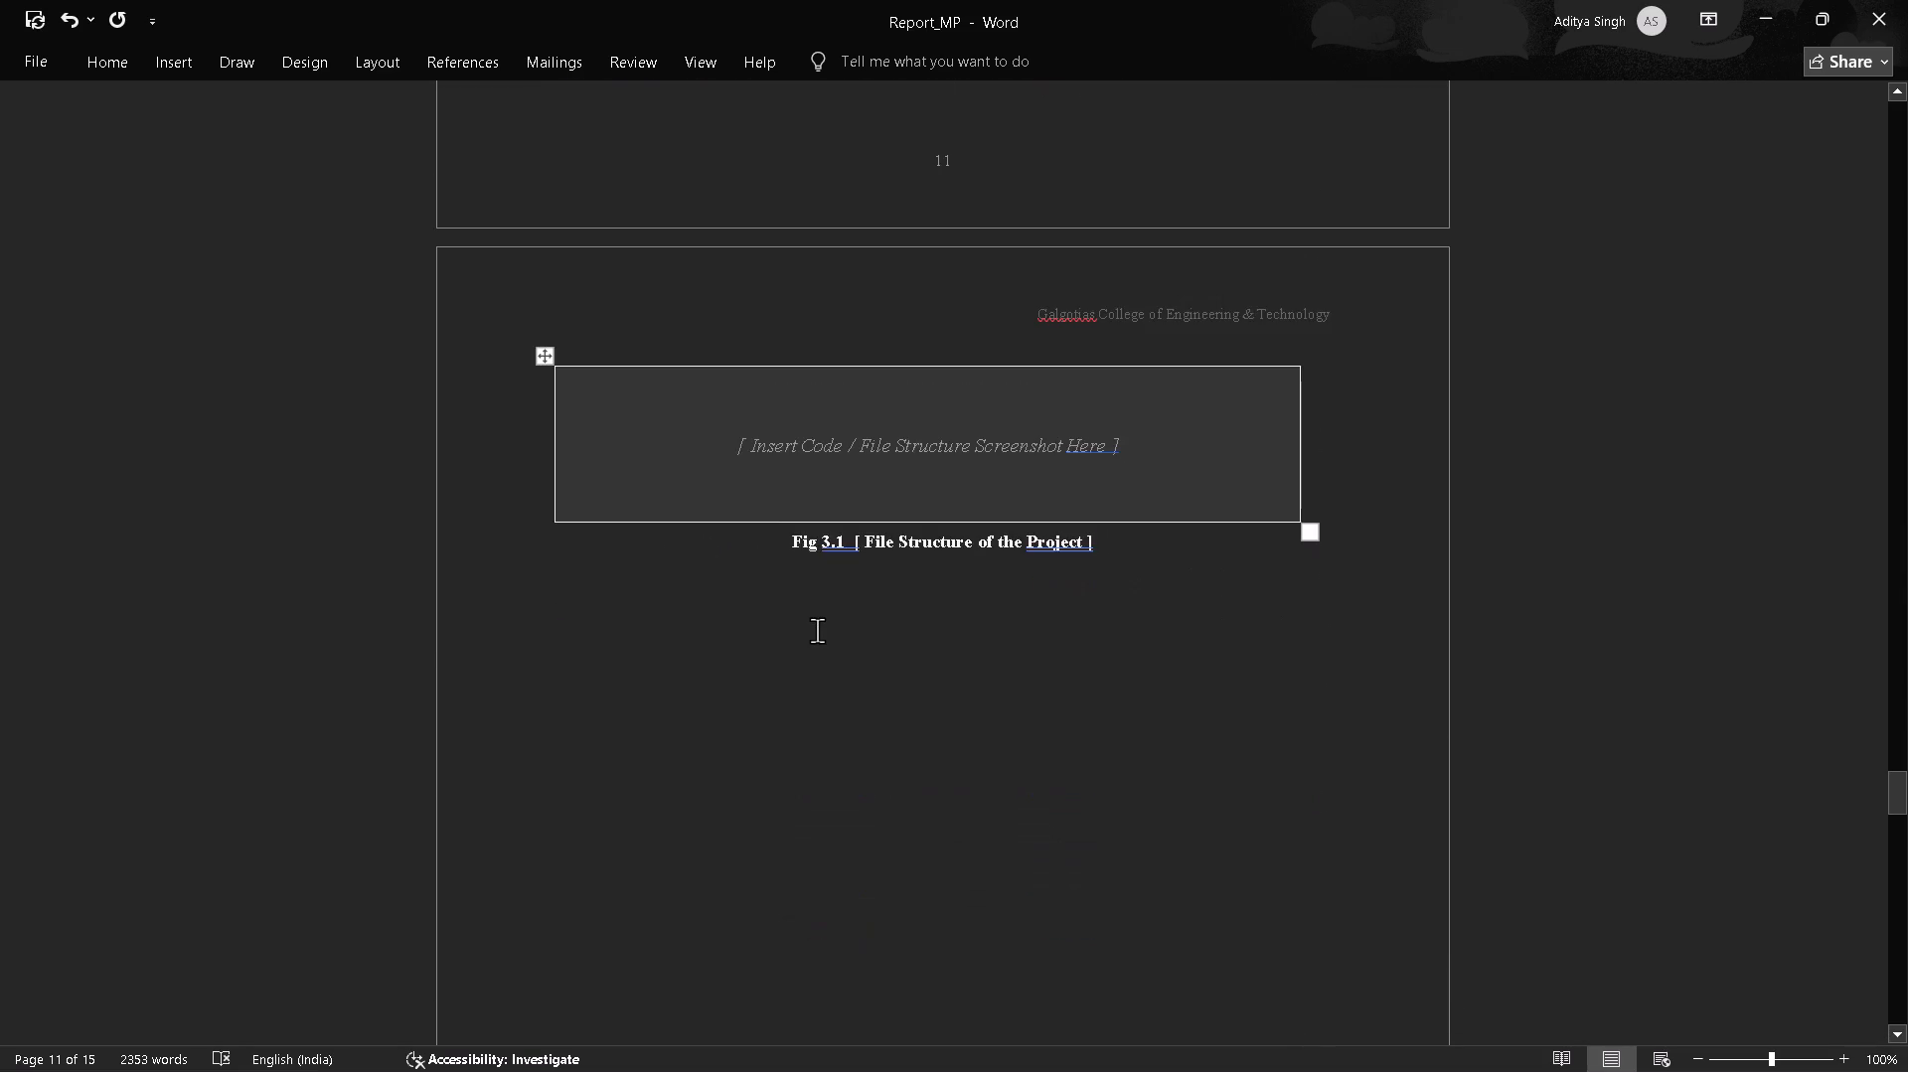
scroll(817, 630, down, 1)
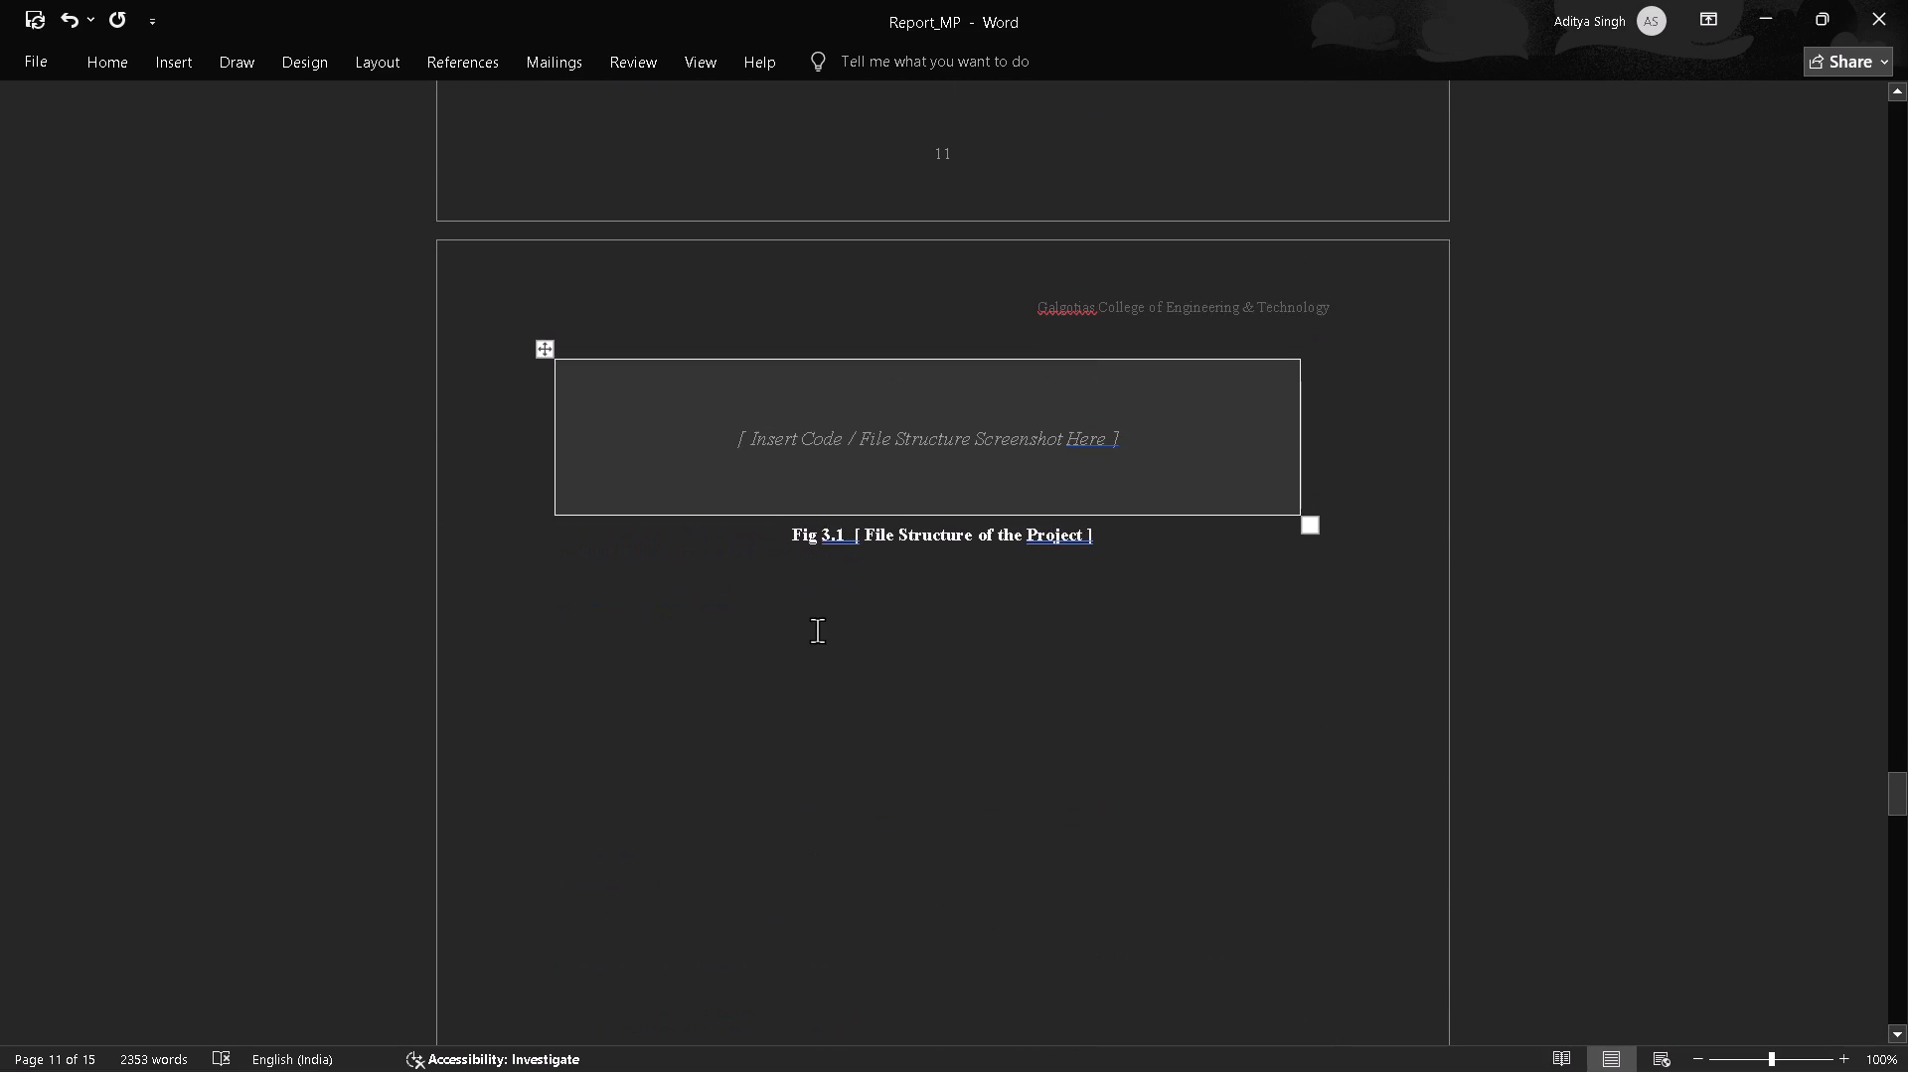
scroll(817, 630, up, 1)
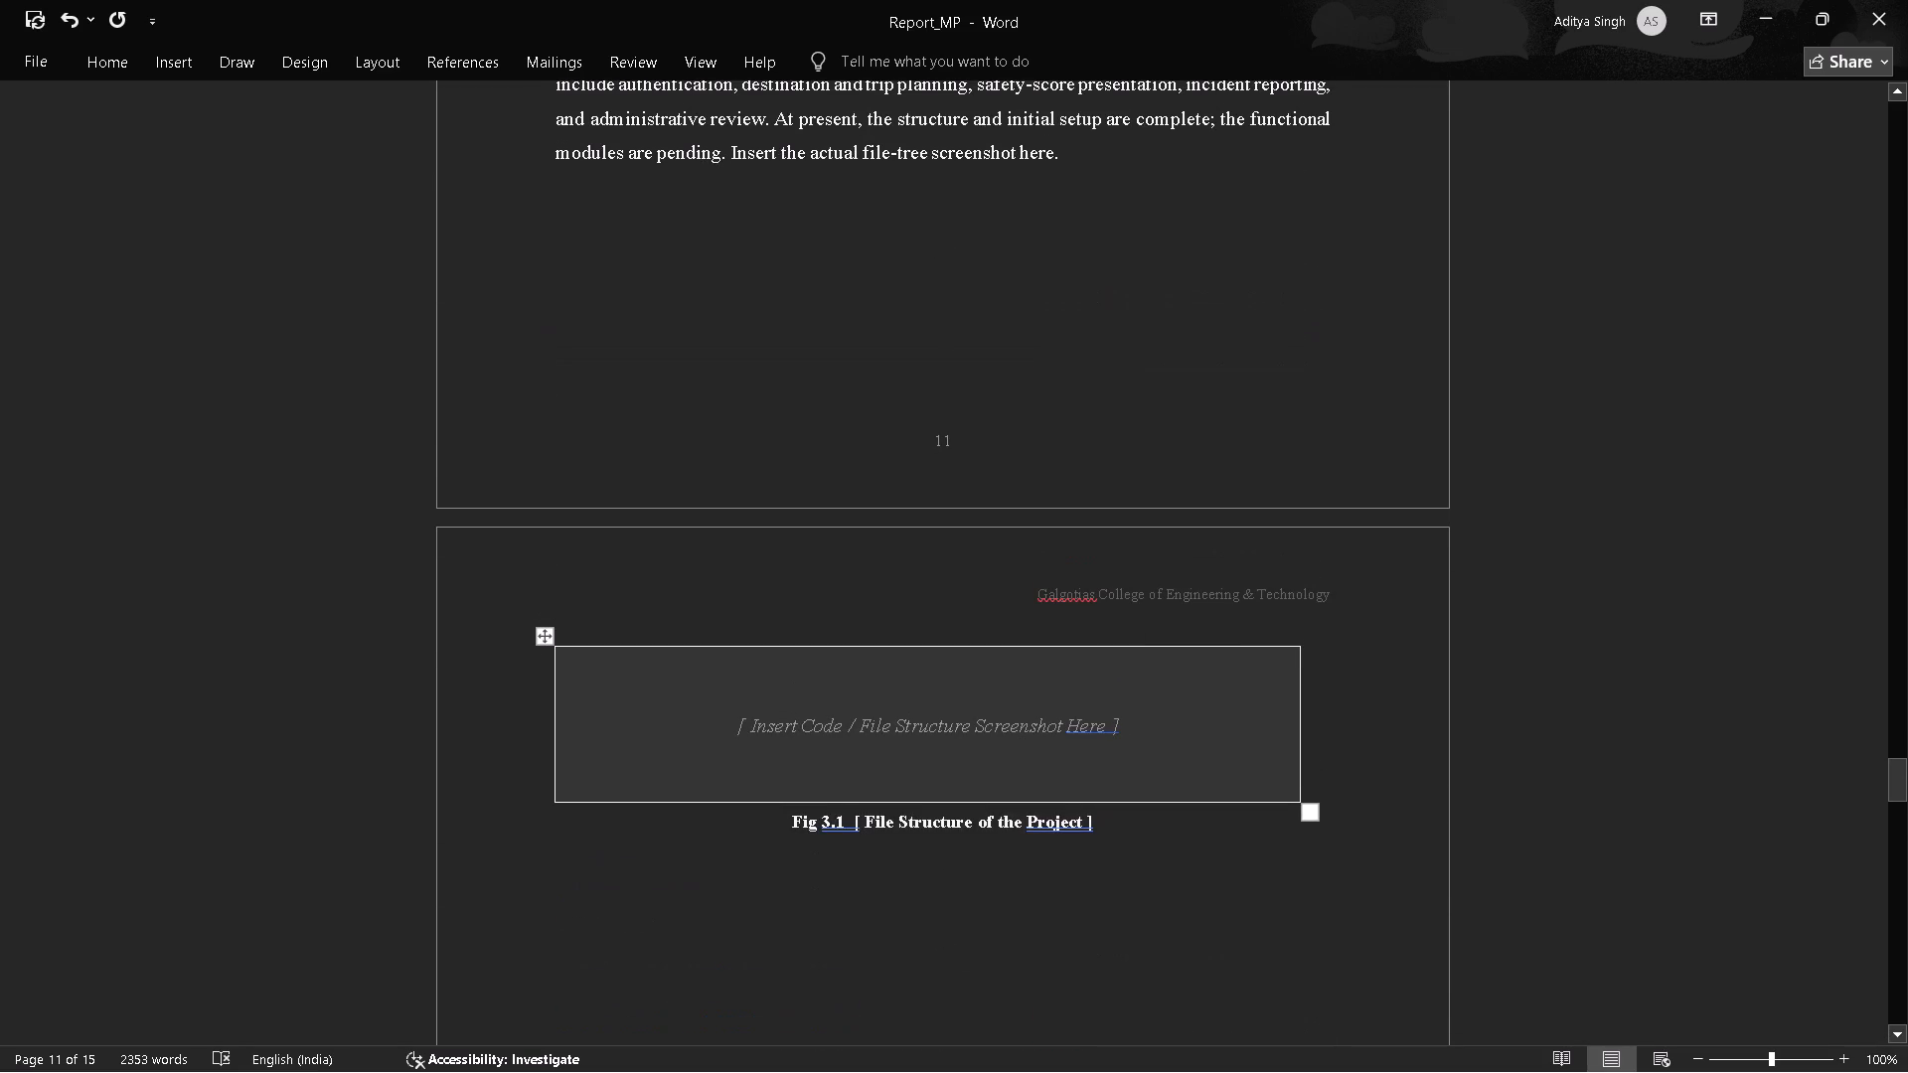
scroll(817, 630, down, 1)
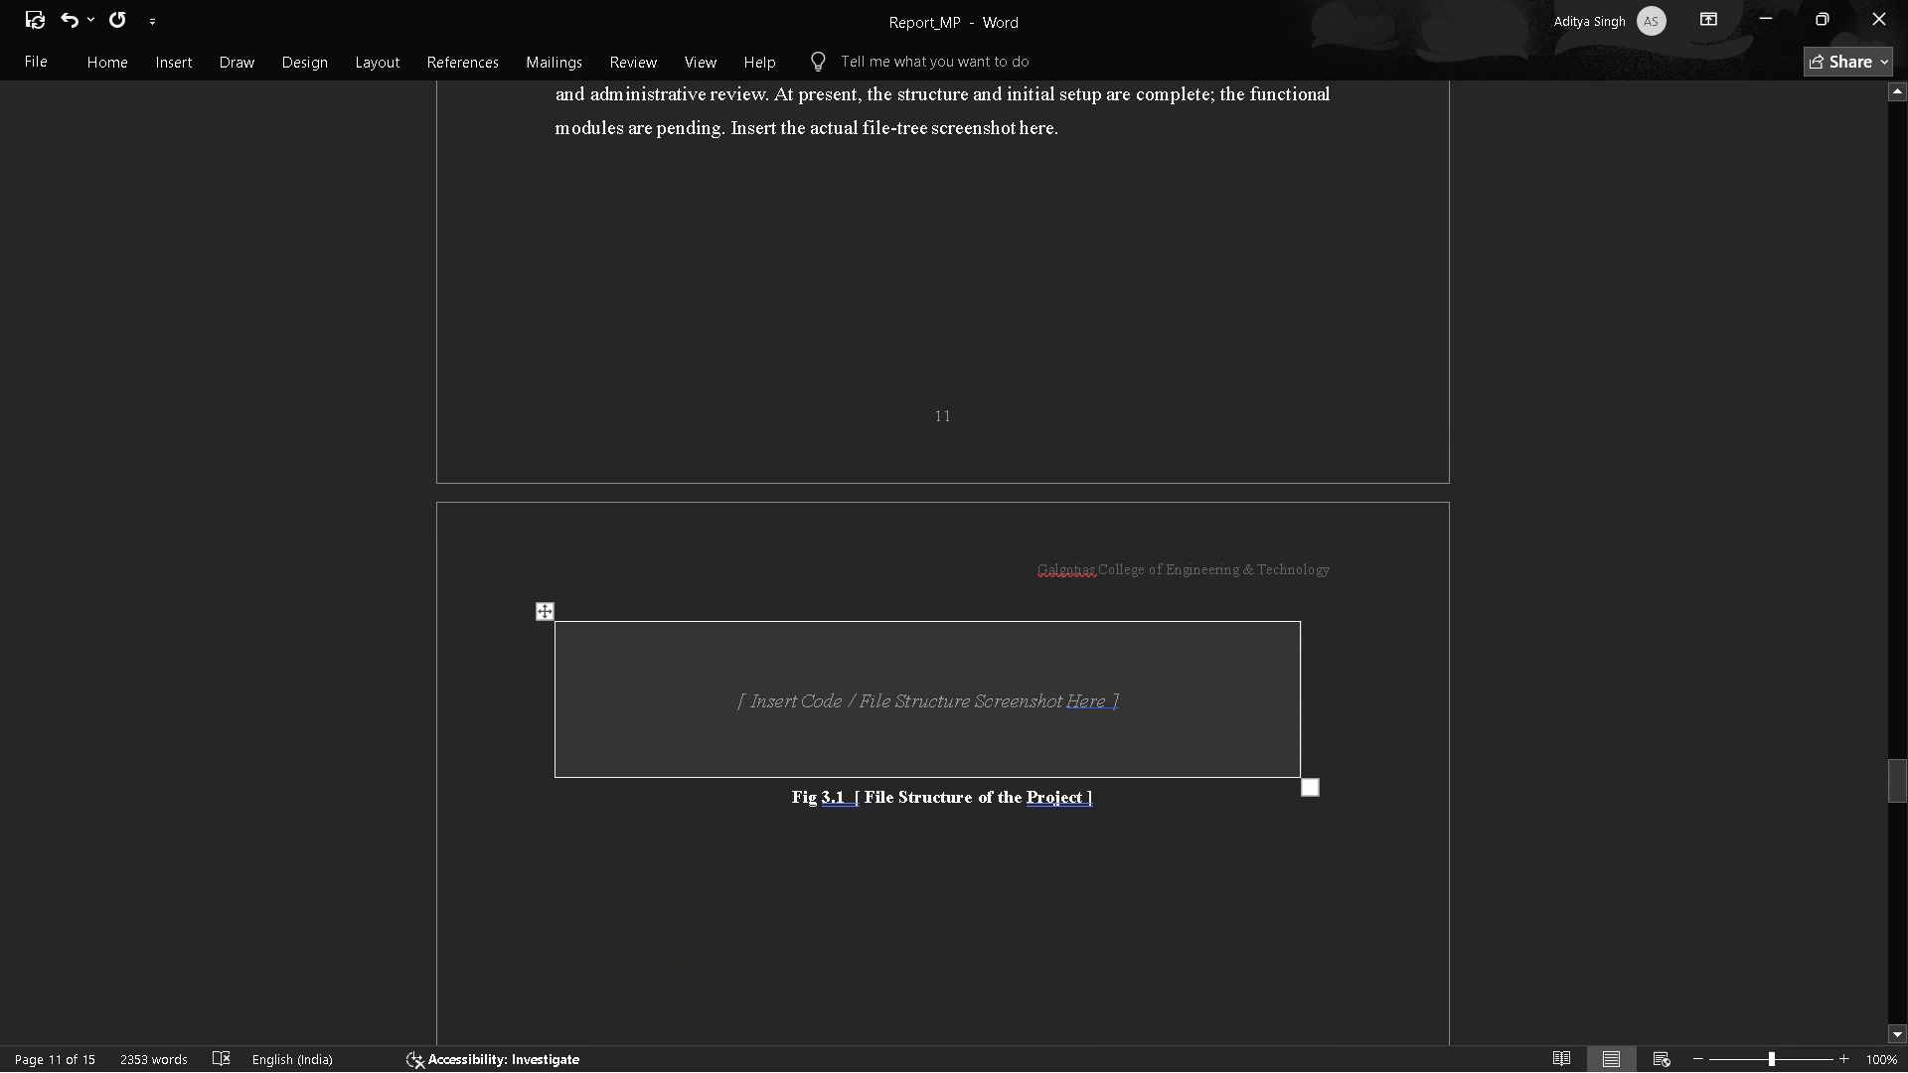
scroll(817, 630, down, 2)
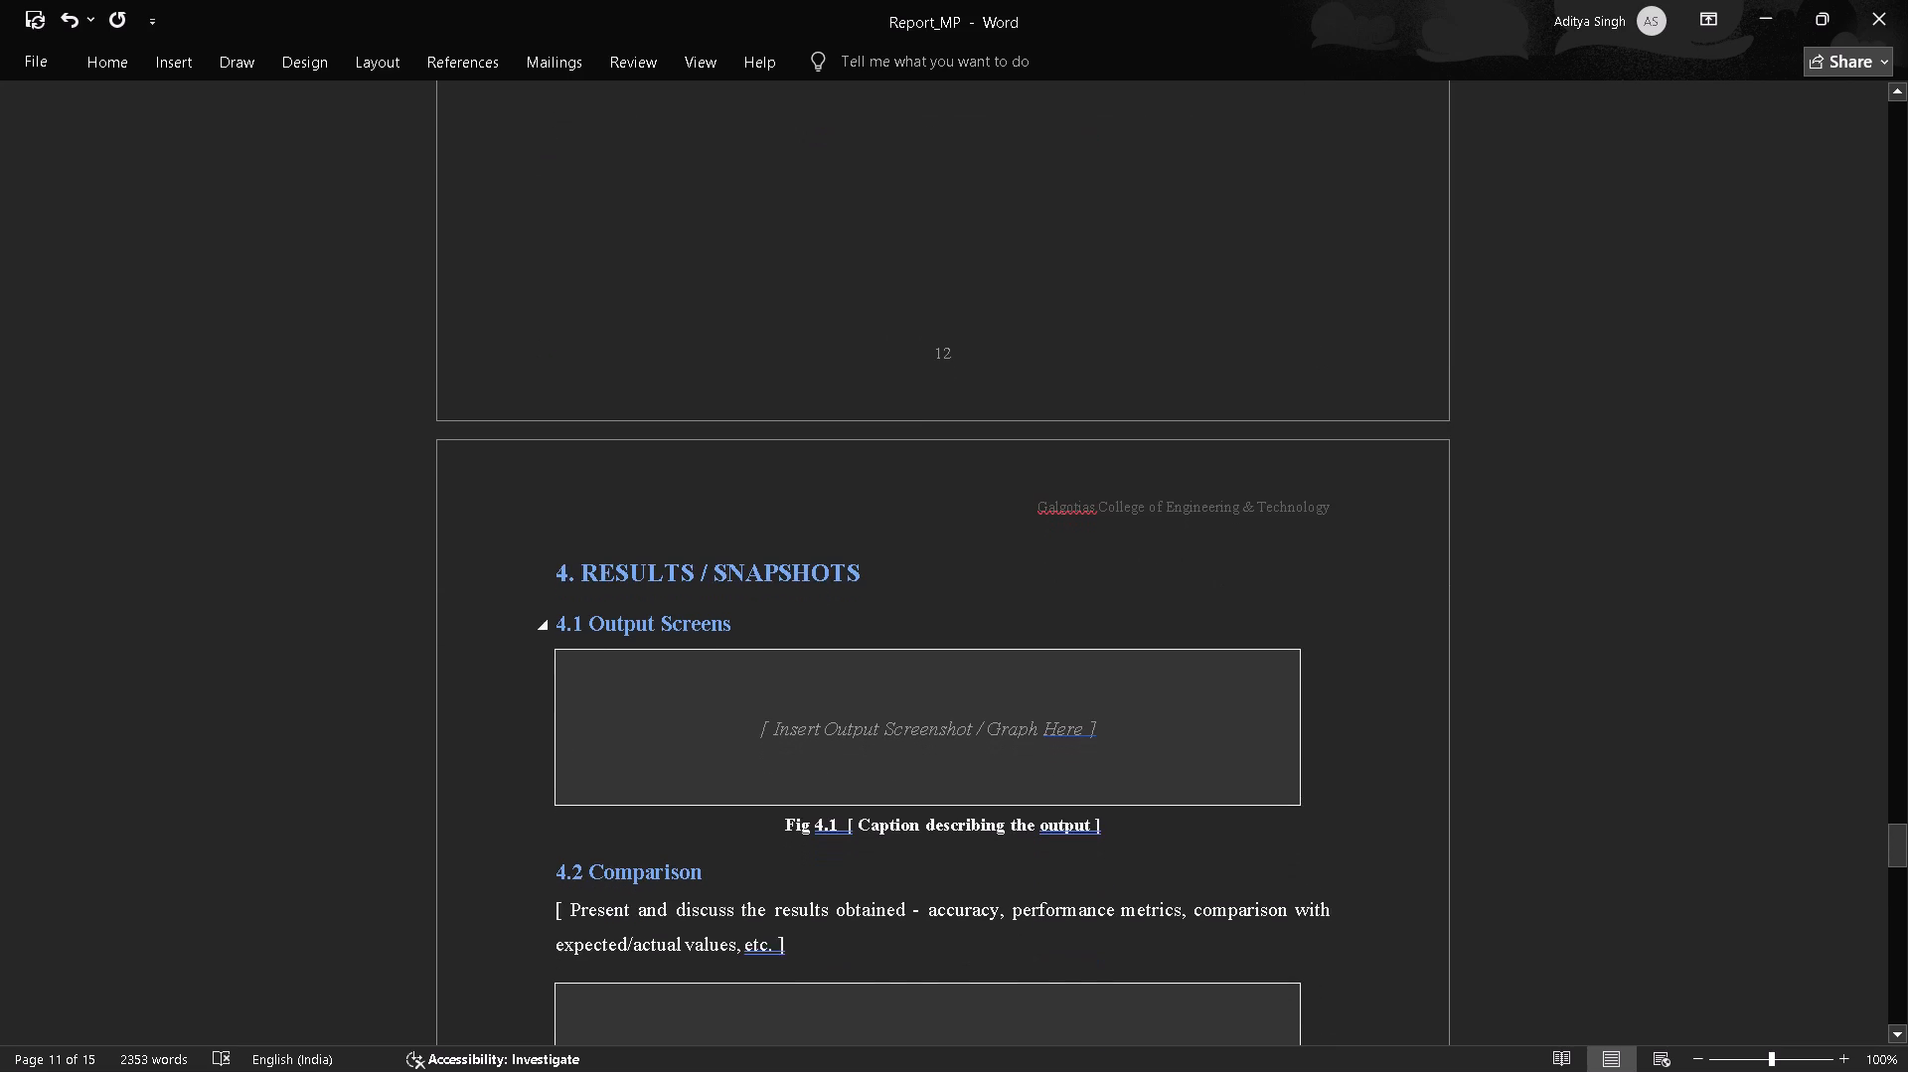
scroll(817, 630, down, 2)
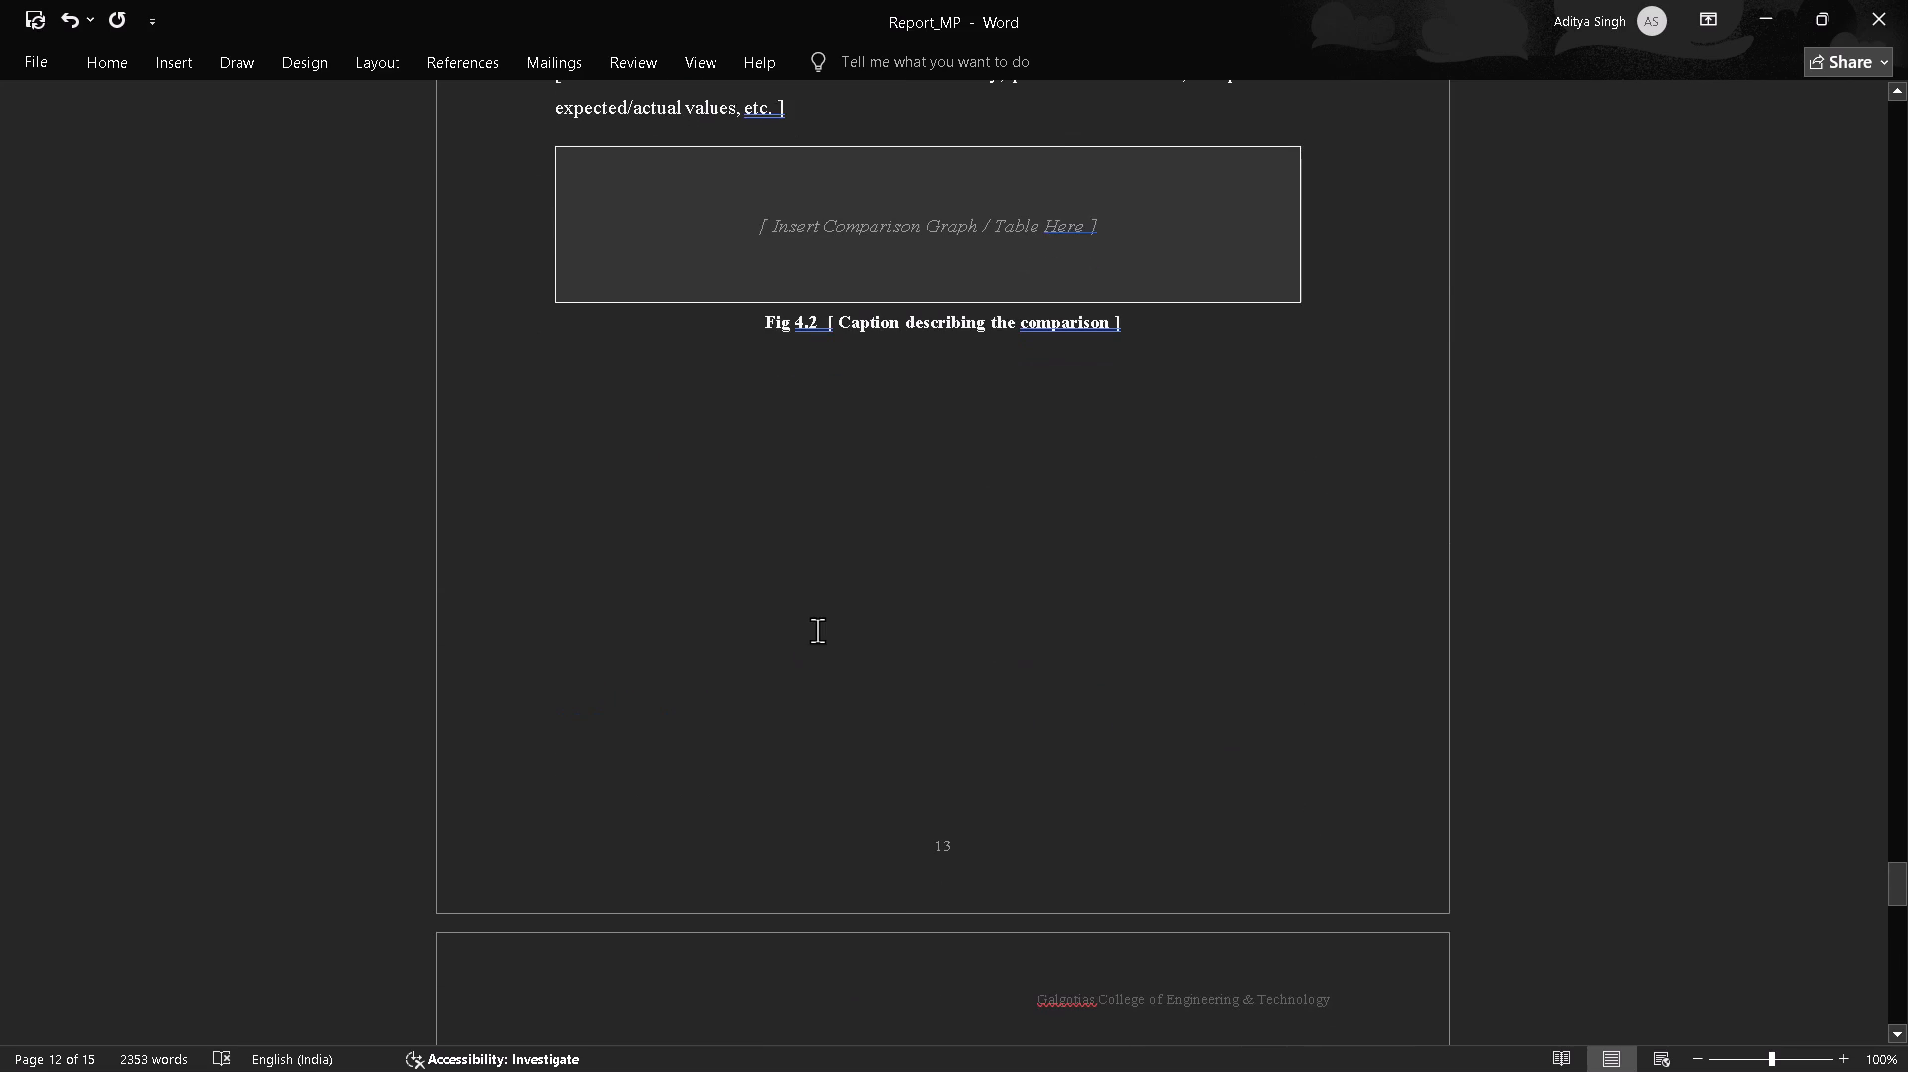
scroll(817, 630, down, 1)
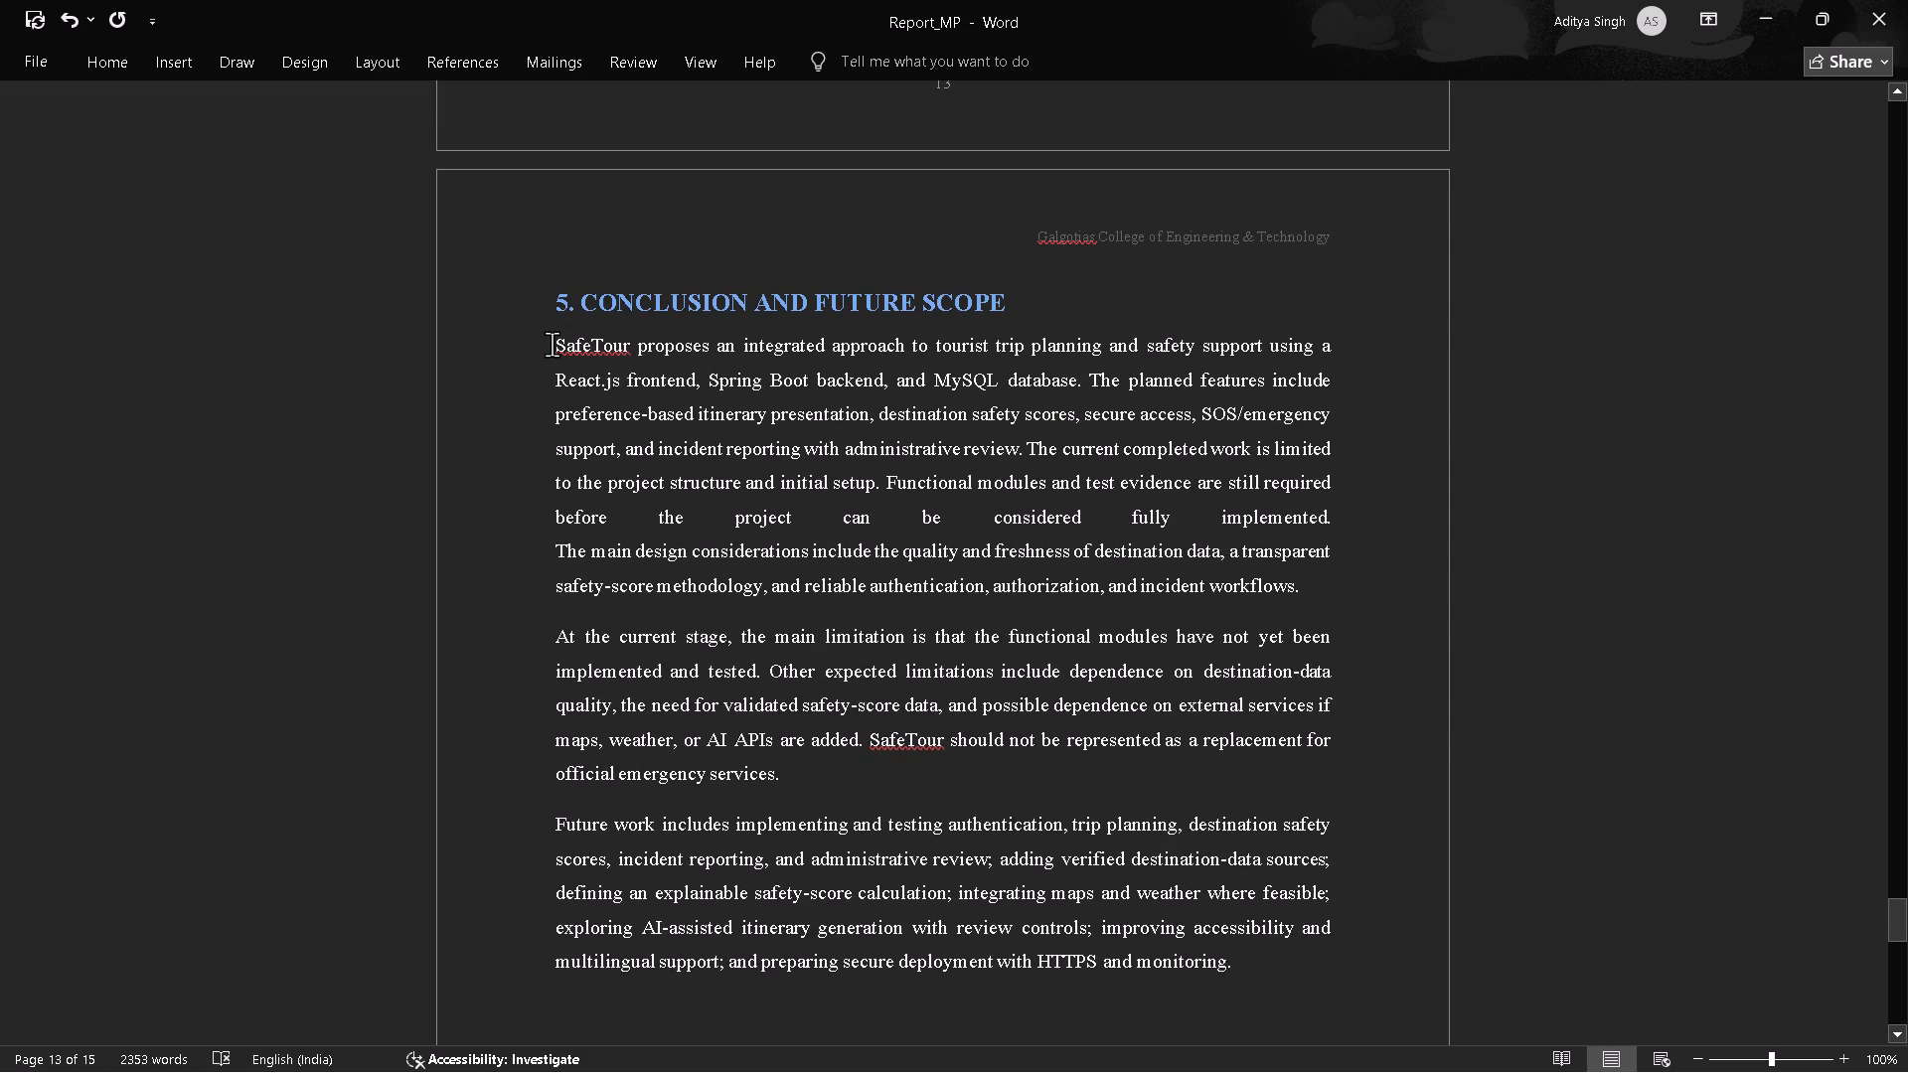
drag(552, 344, 1298, 576)
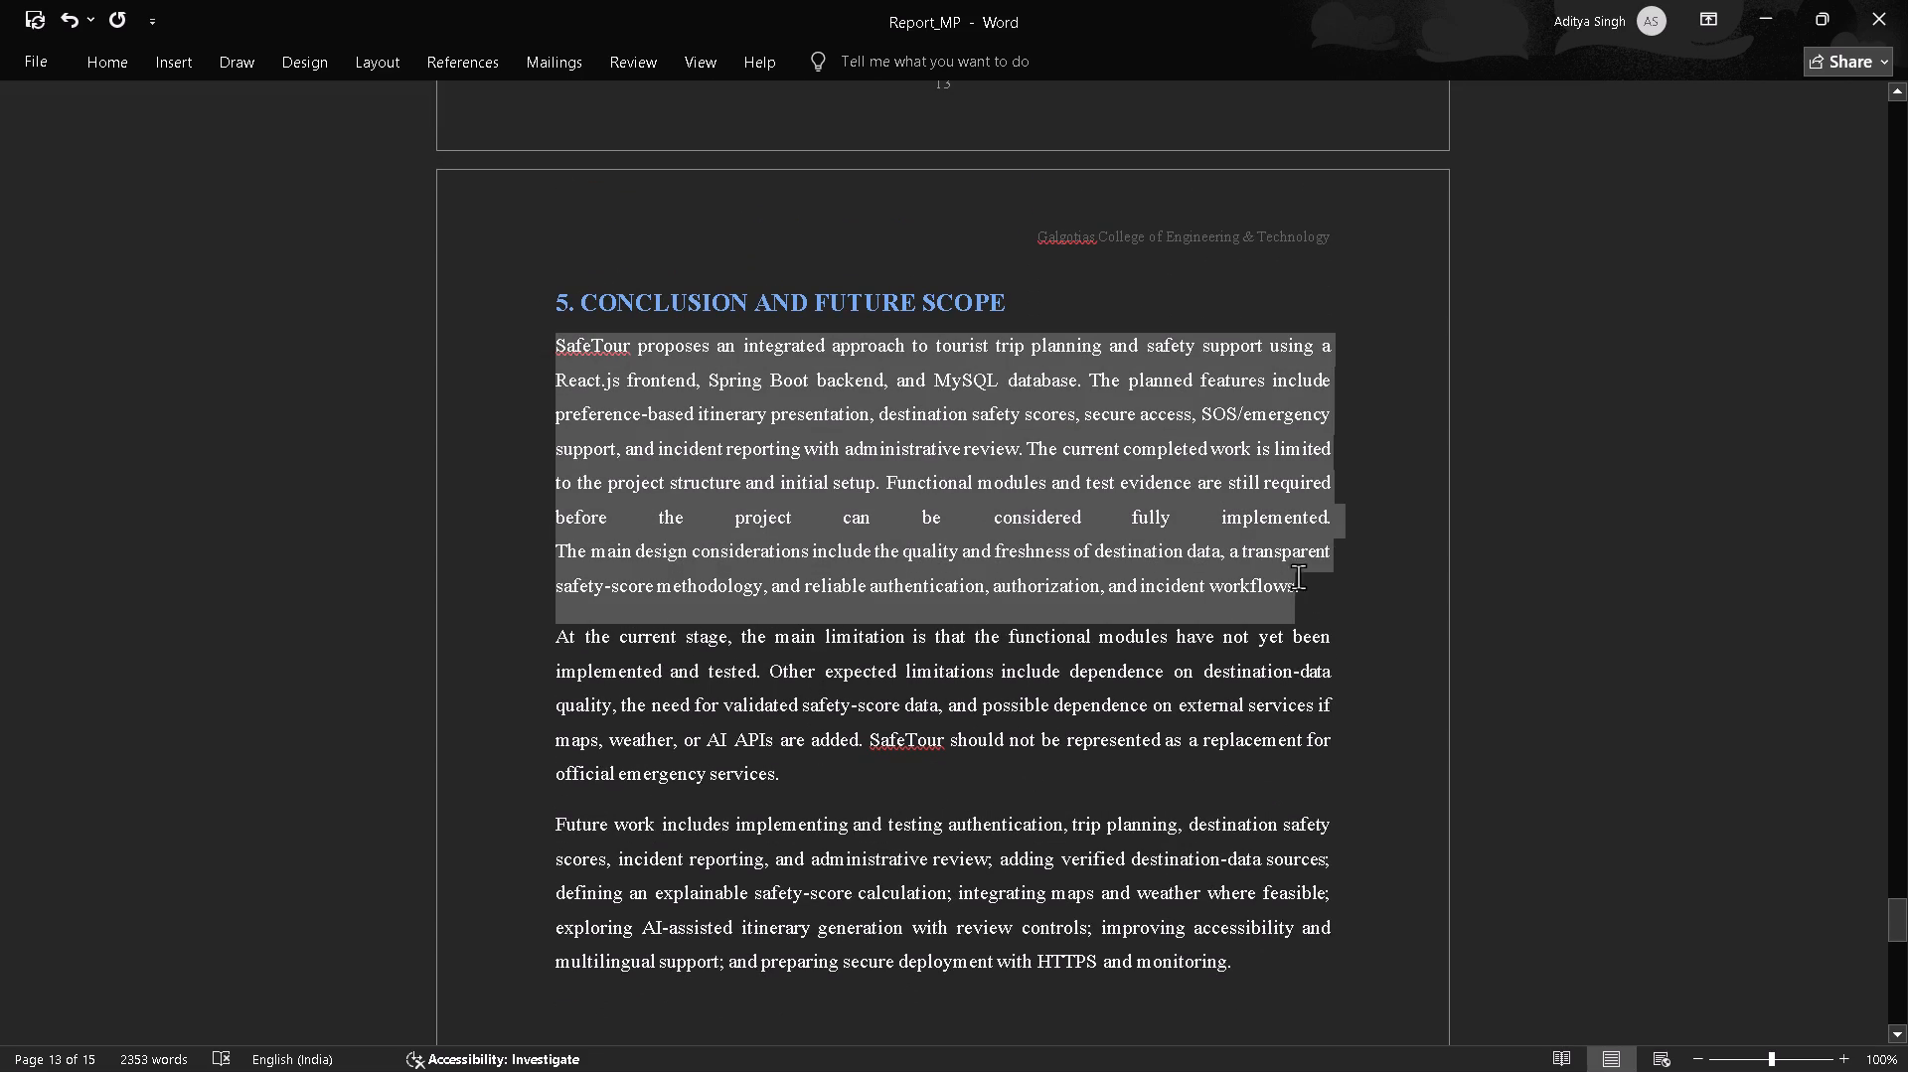
drag(1298, 576, 1303, 578)
key(ctrl+c)
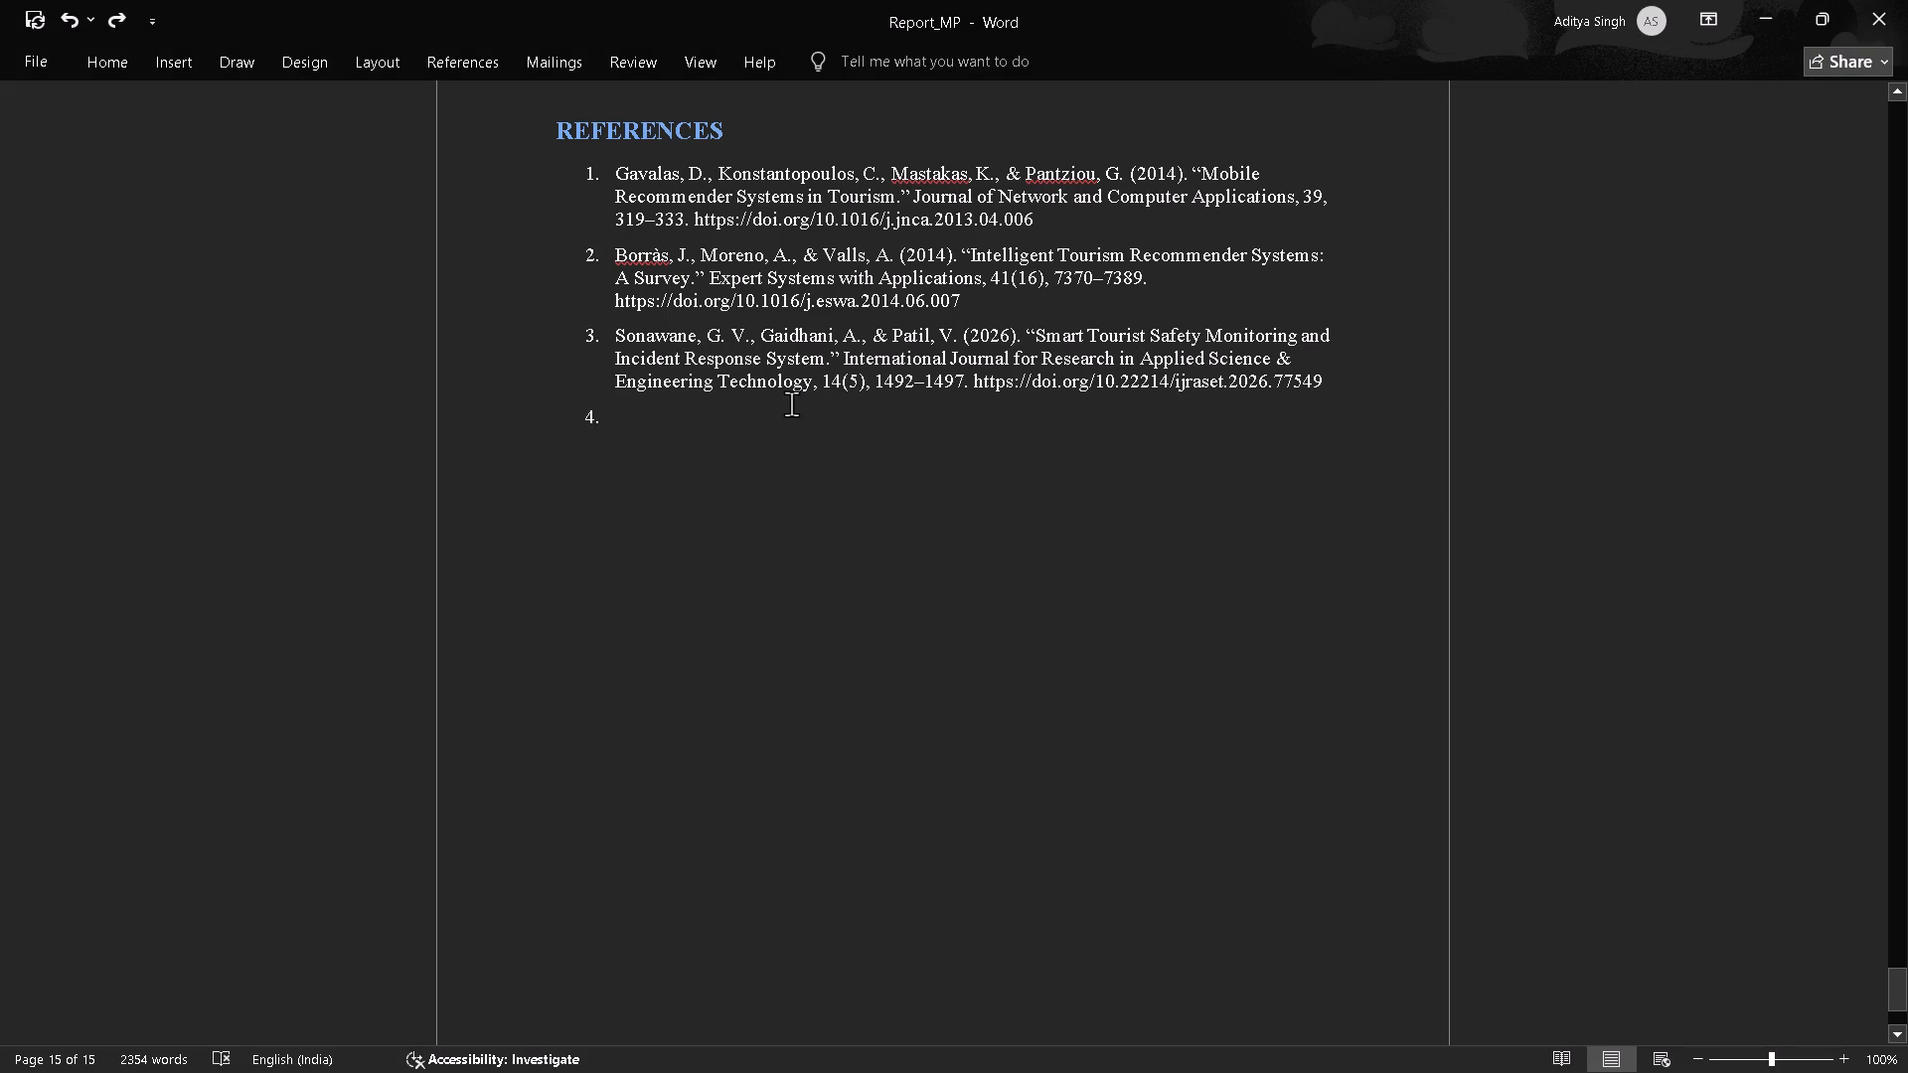
Paste the italic-free list over the report's three references, delete the duplicate REFERENCES line, and remove the number from the empty seventh item.
drag(710, 413, 558, 174)
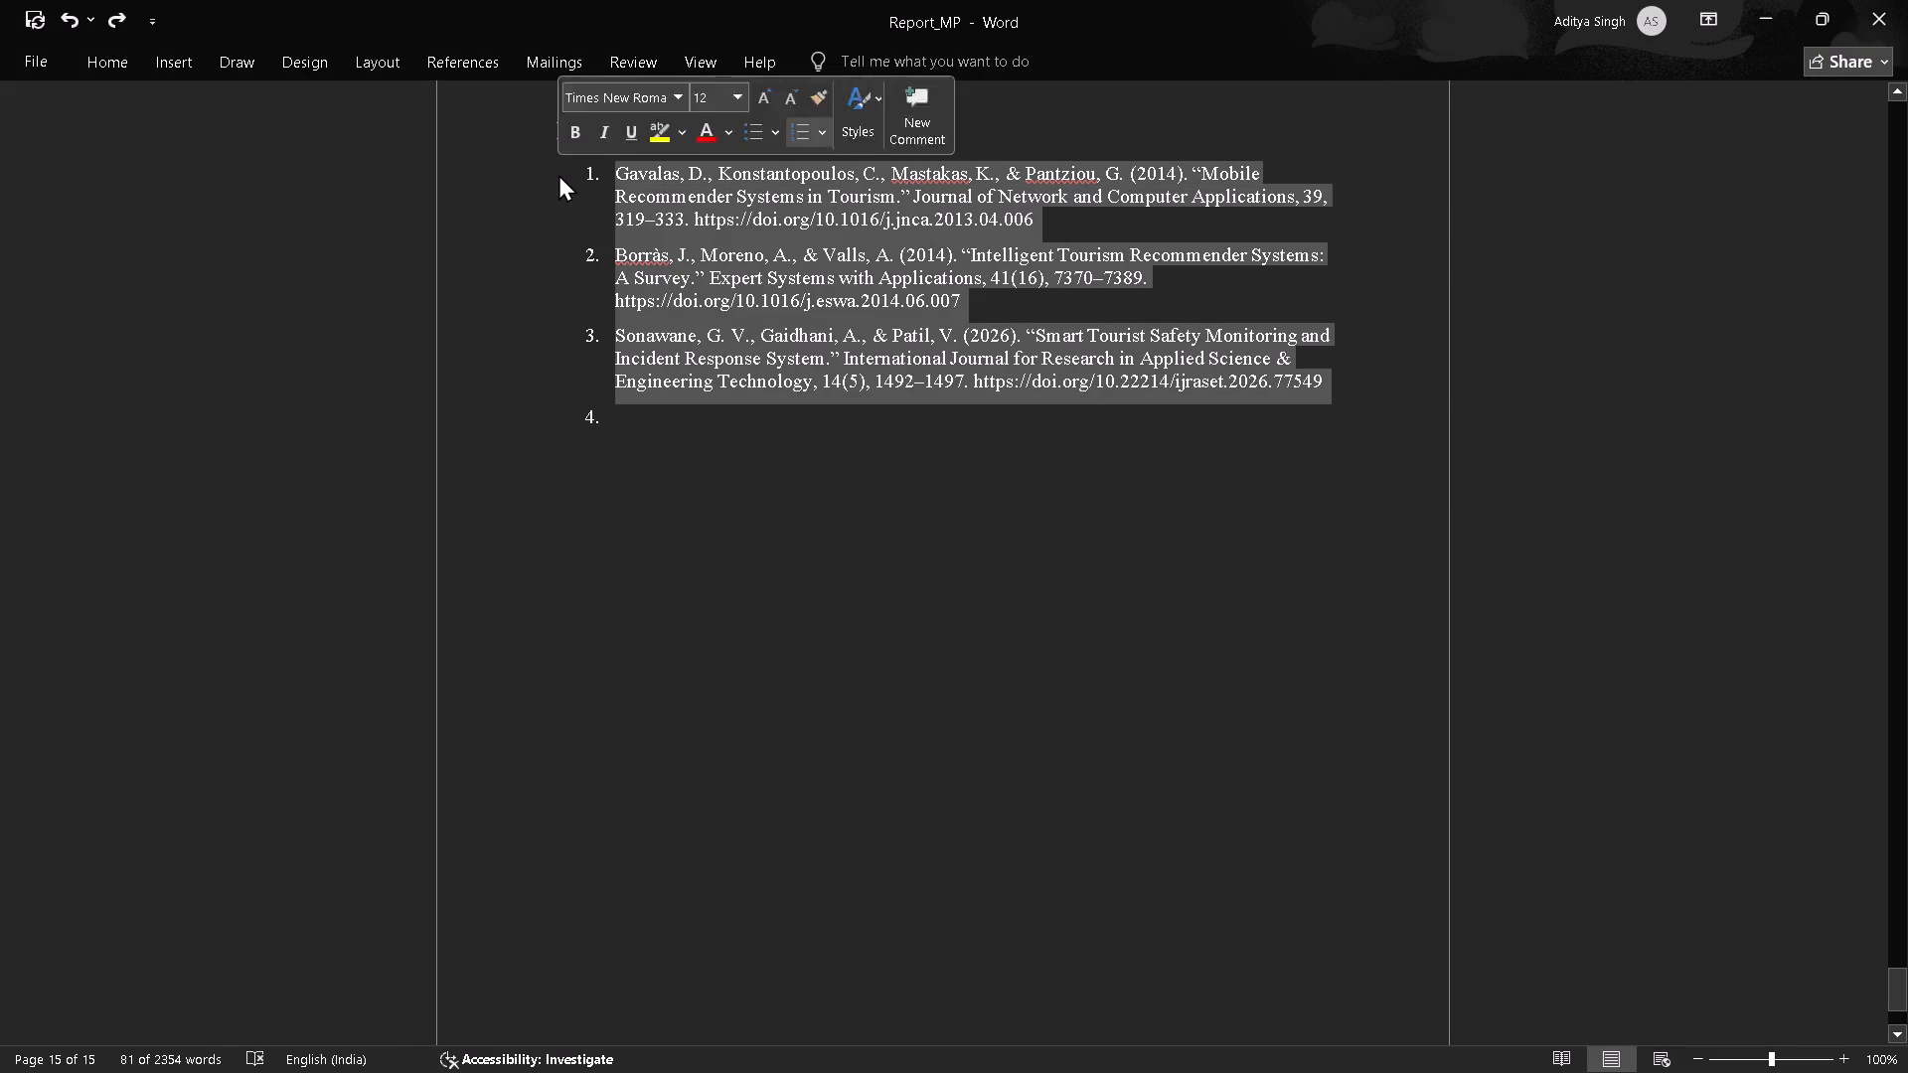
key(ctrl+v)
drag(702, 171, 542, 181)
key(BackSpace)
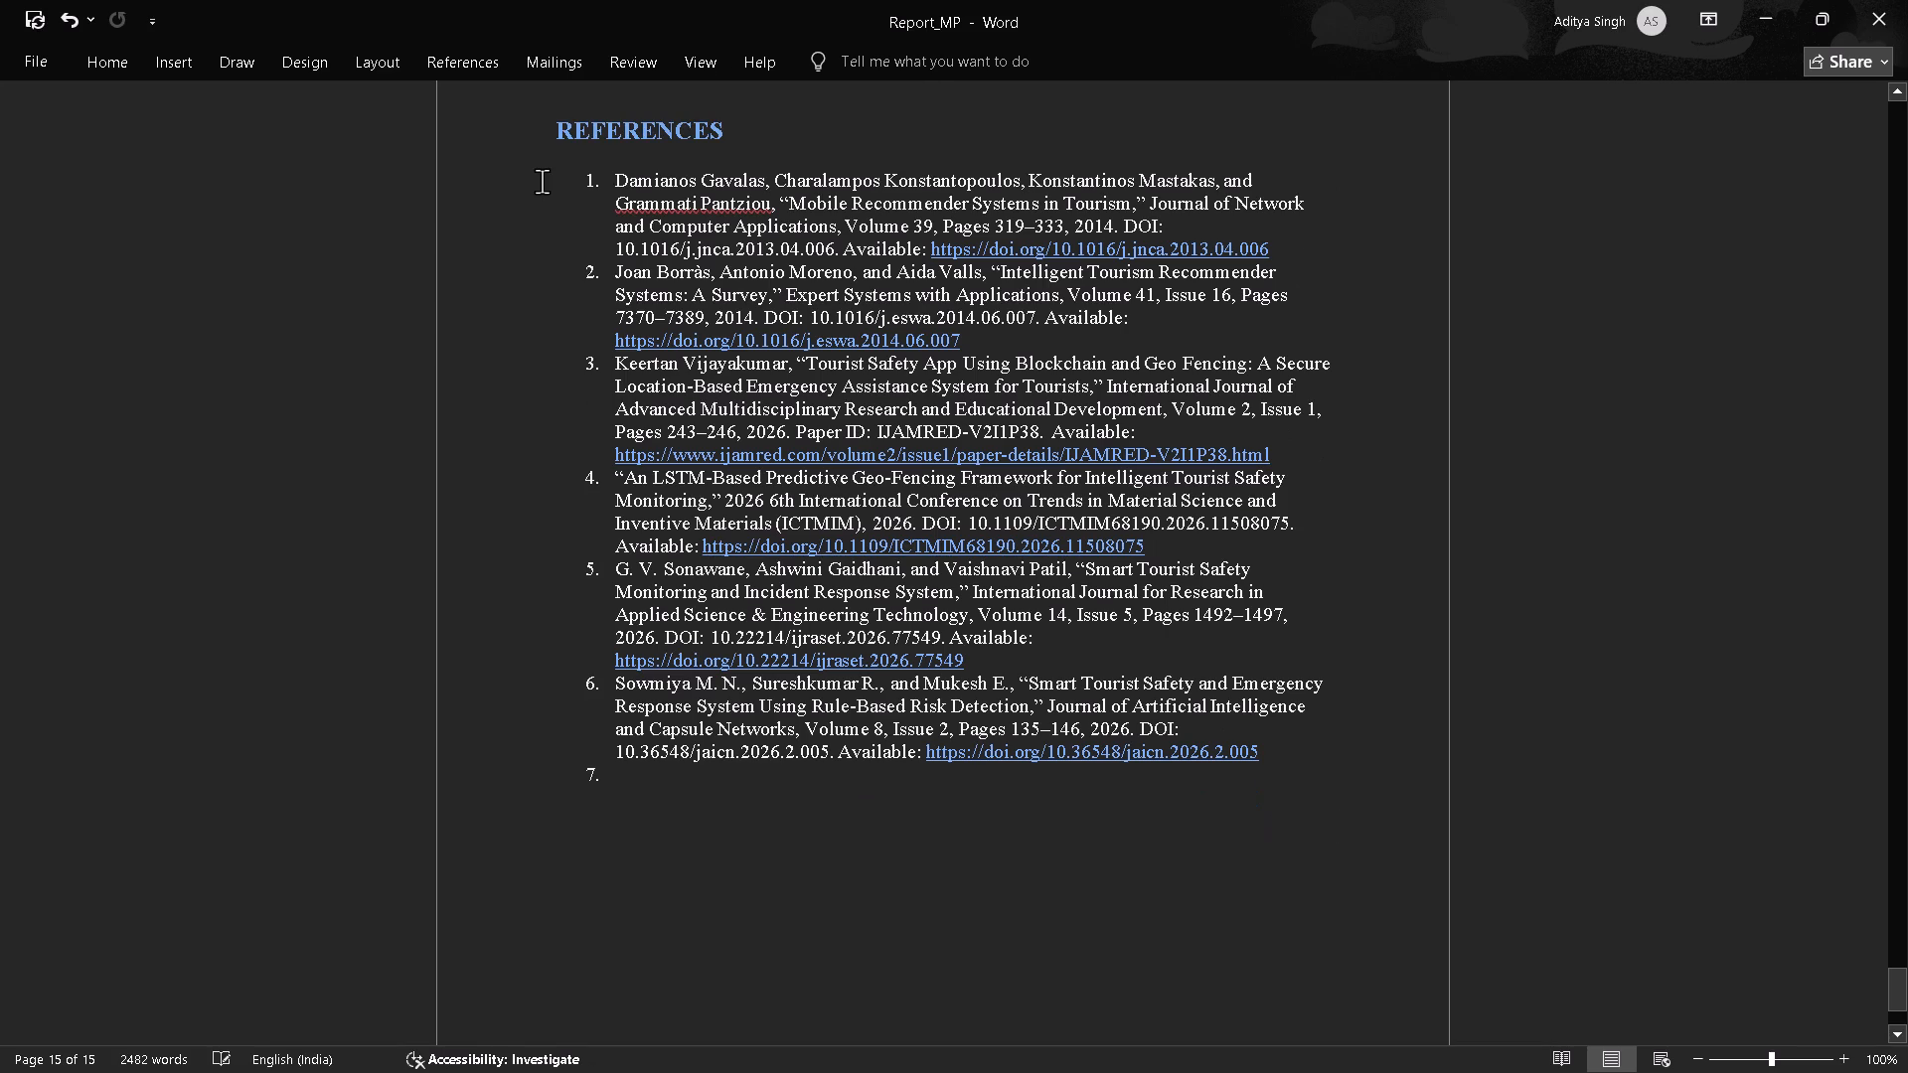
click(609, 766)
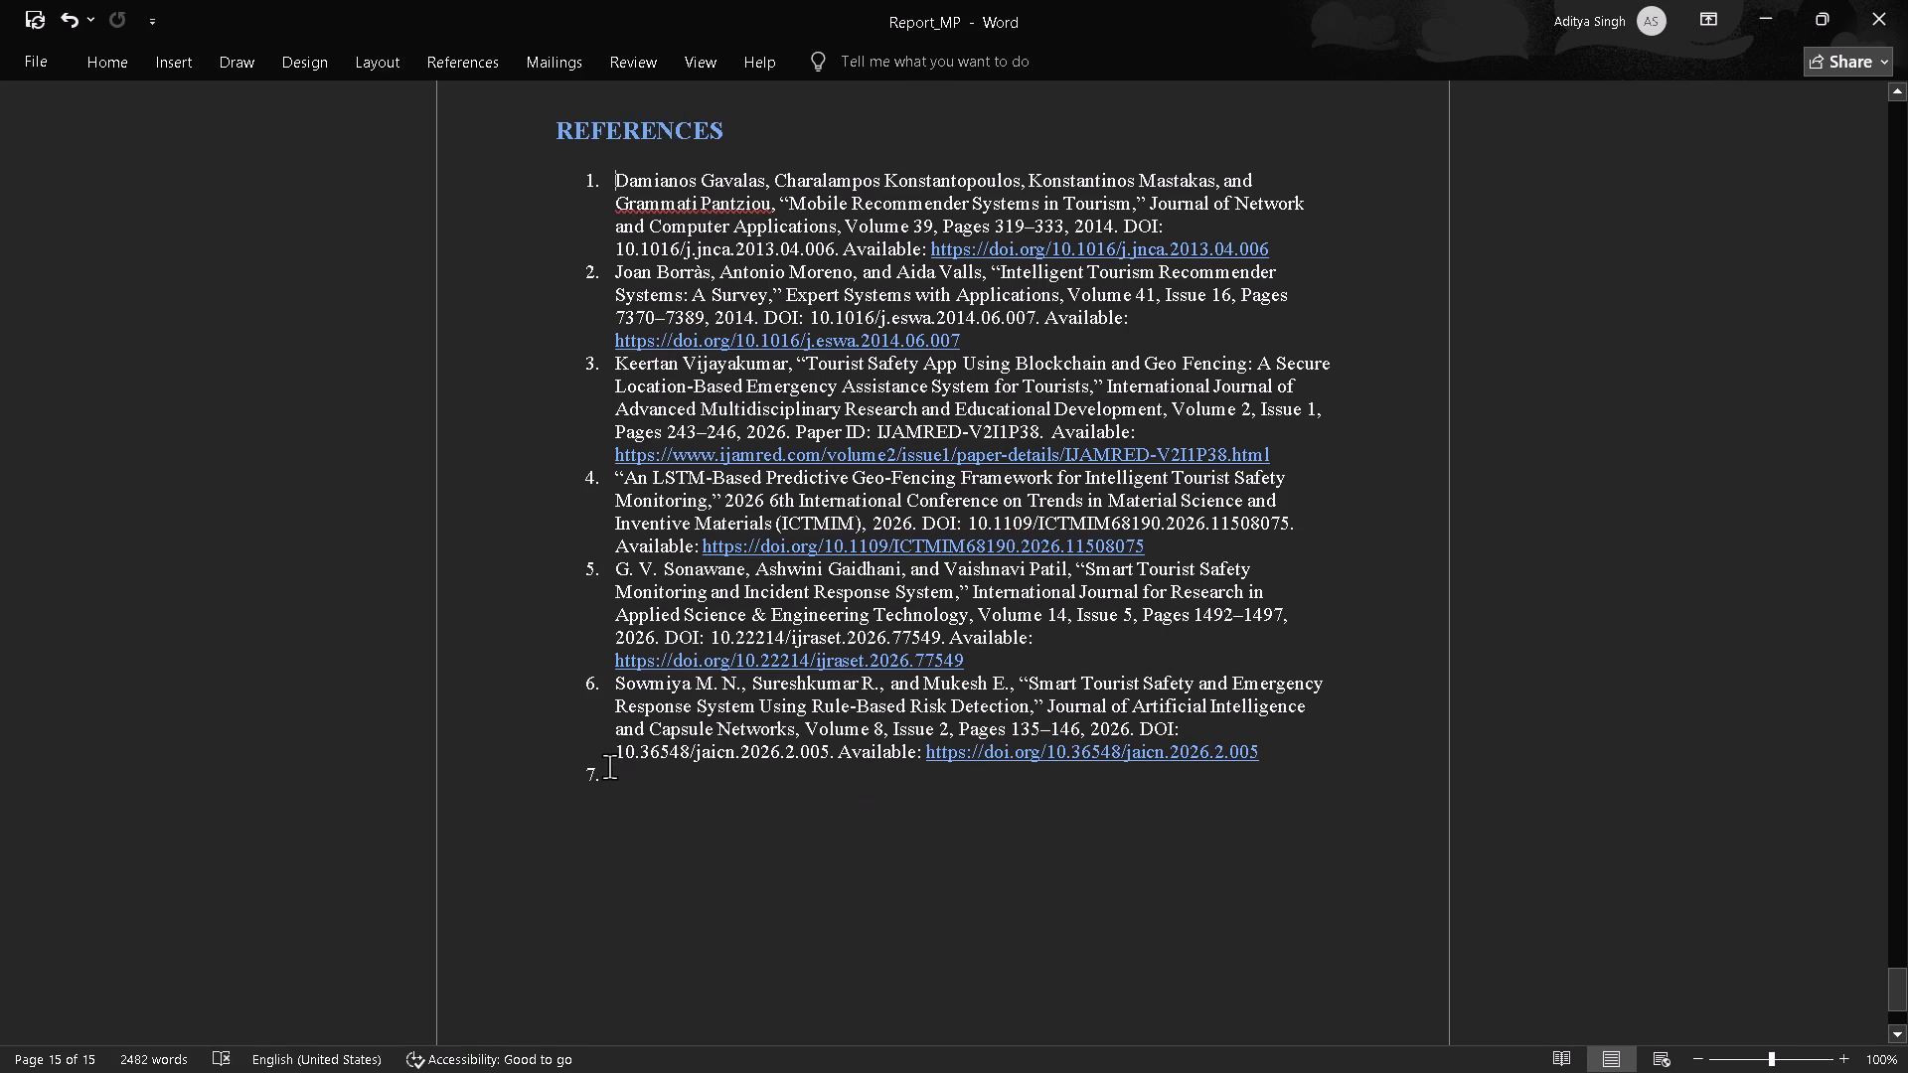
key(BackSpace)
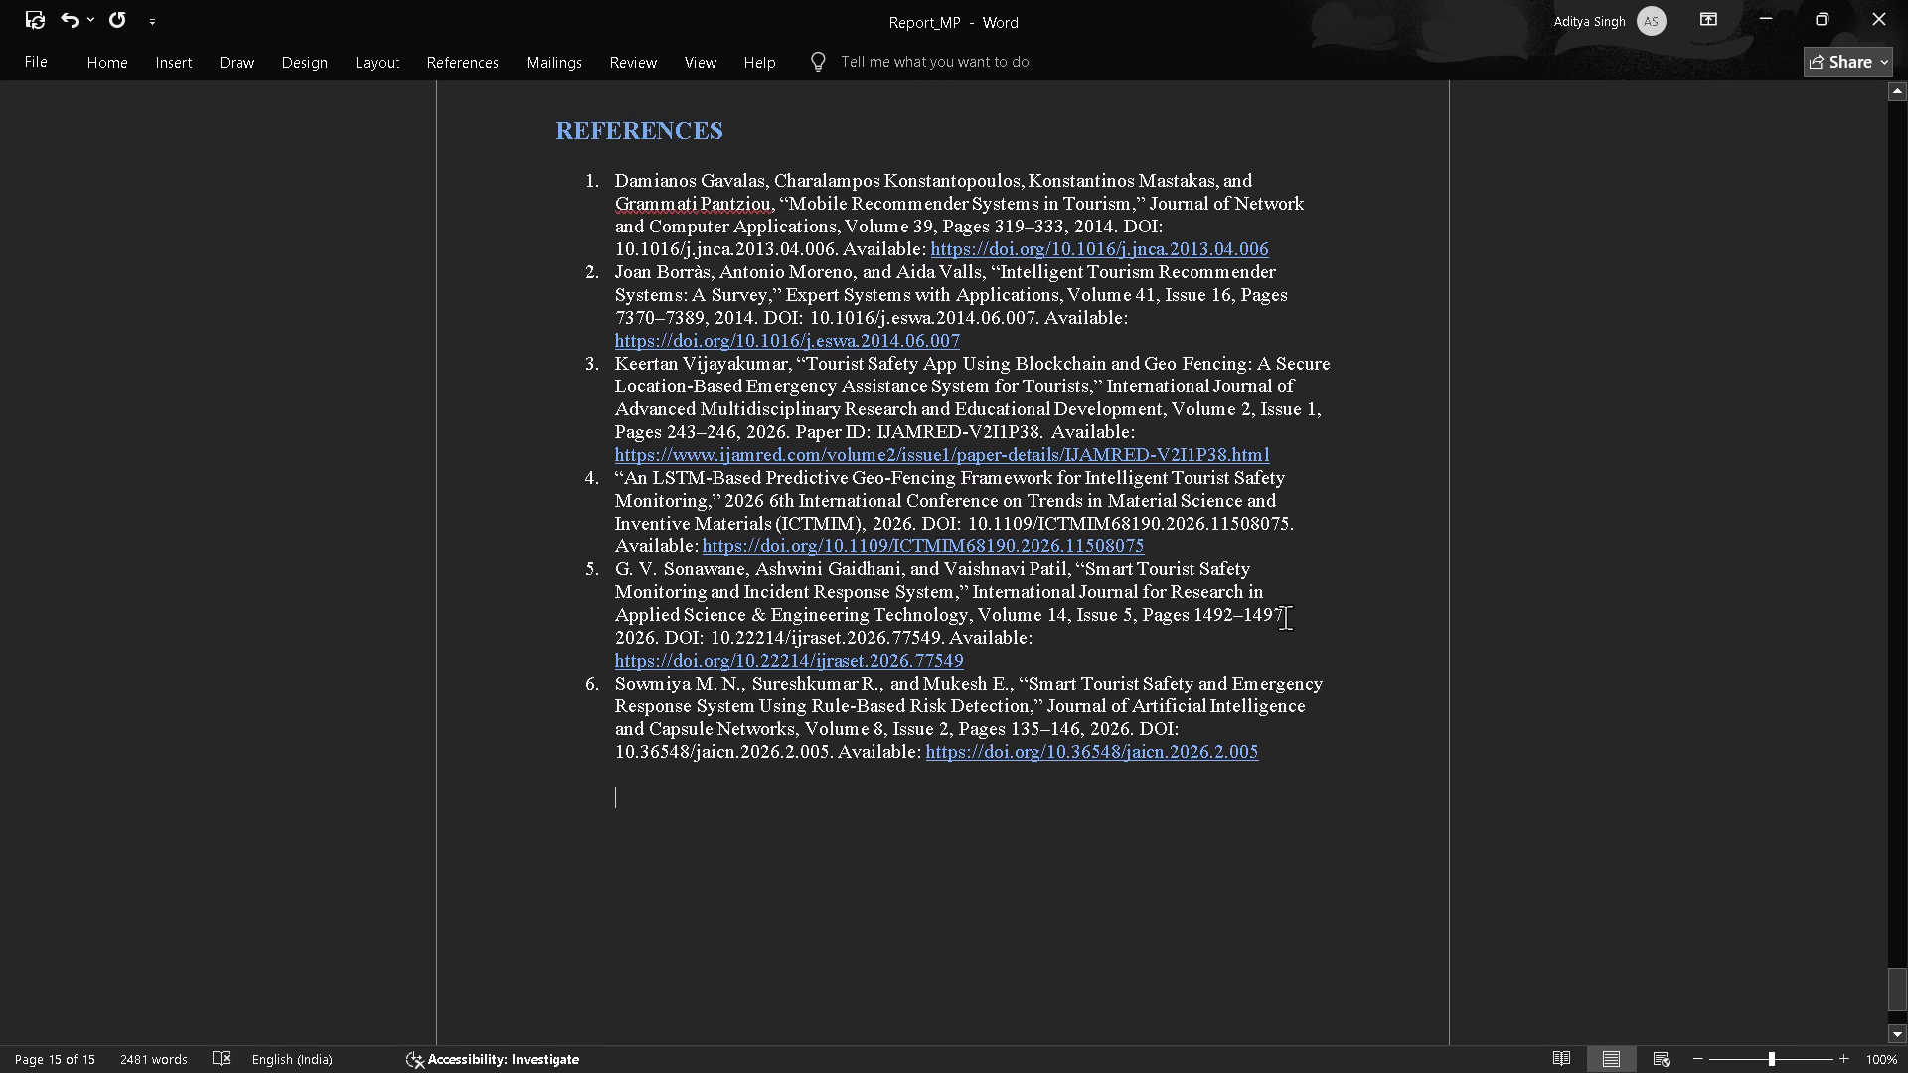
Clear the list formatting of the six reference entries and reapply the 1. 2. 3. numbering format.
drag(1282, 748, 630, 264)
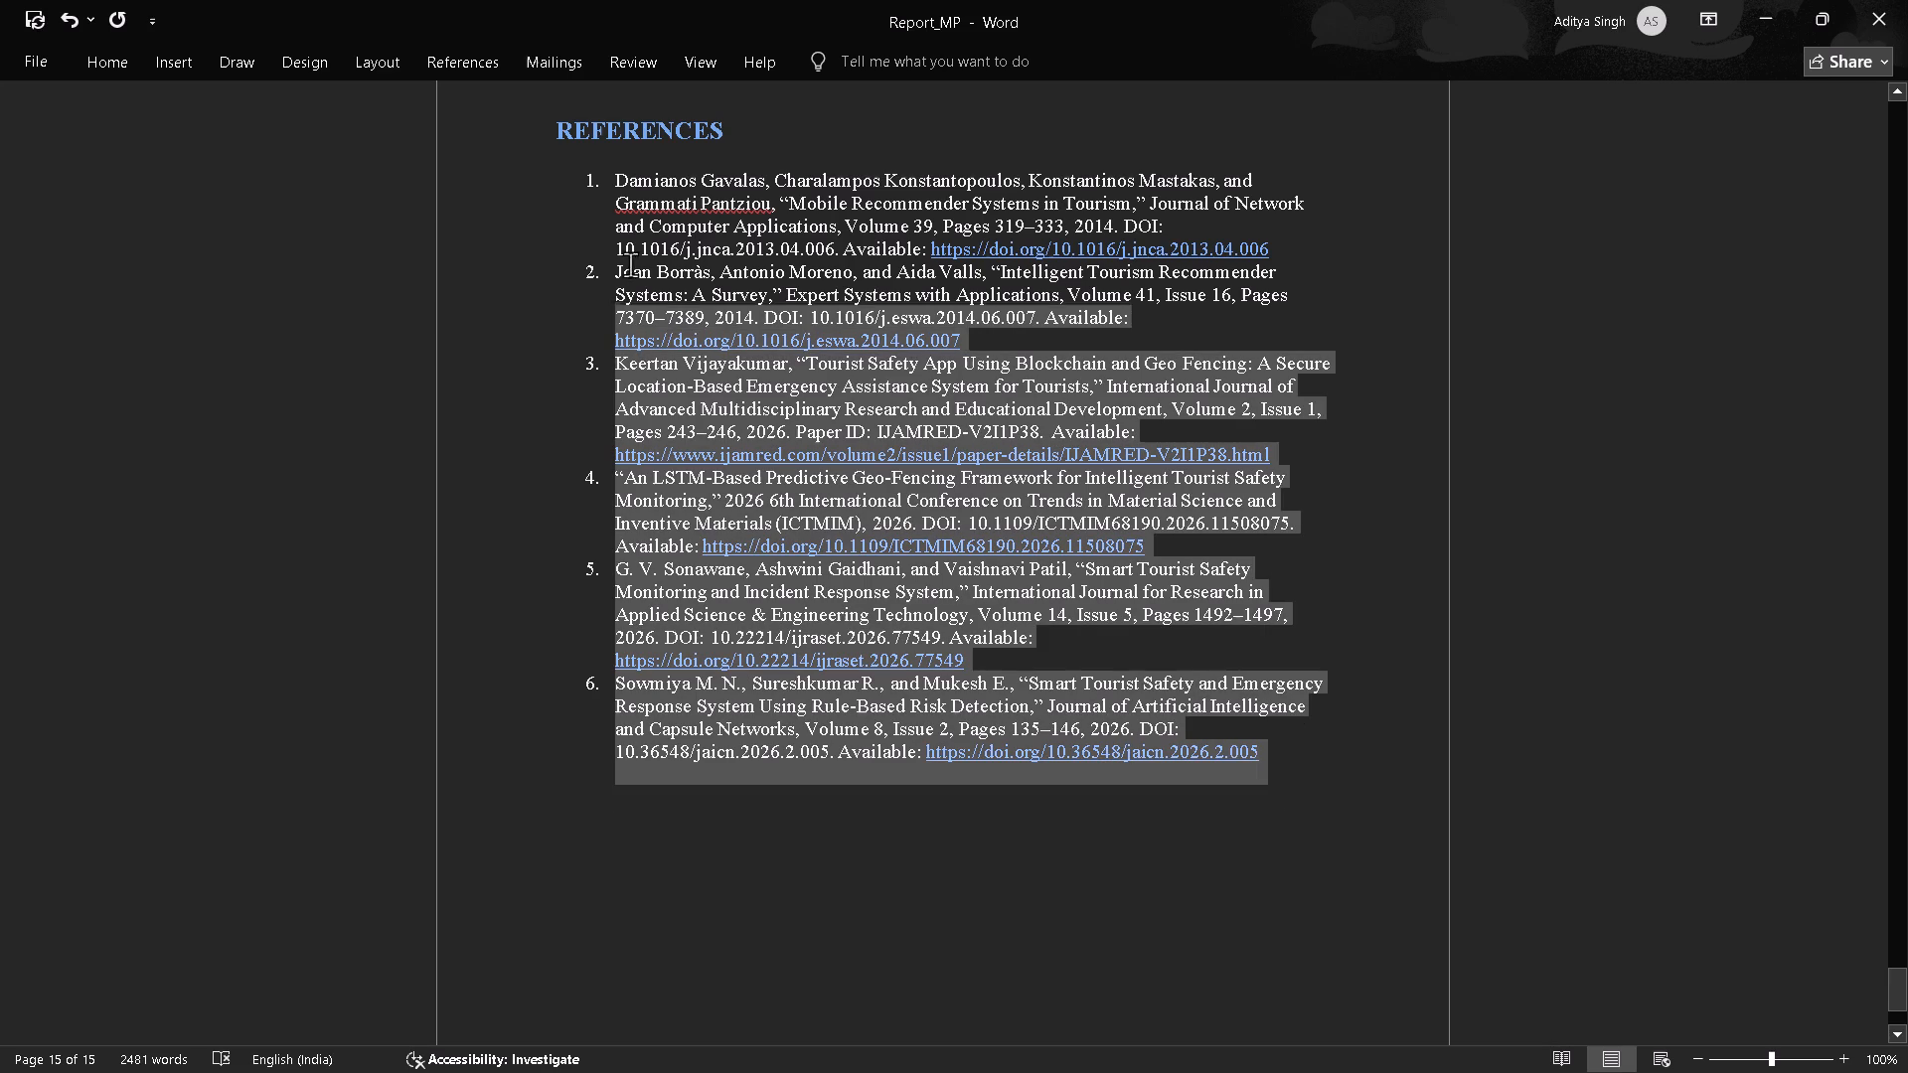
drag(630, 264, 597, 186)
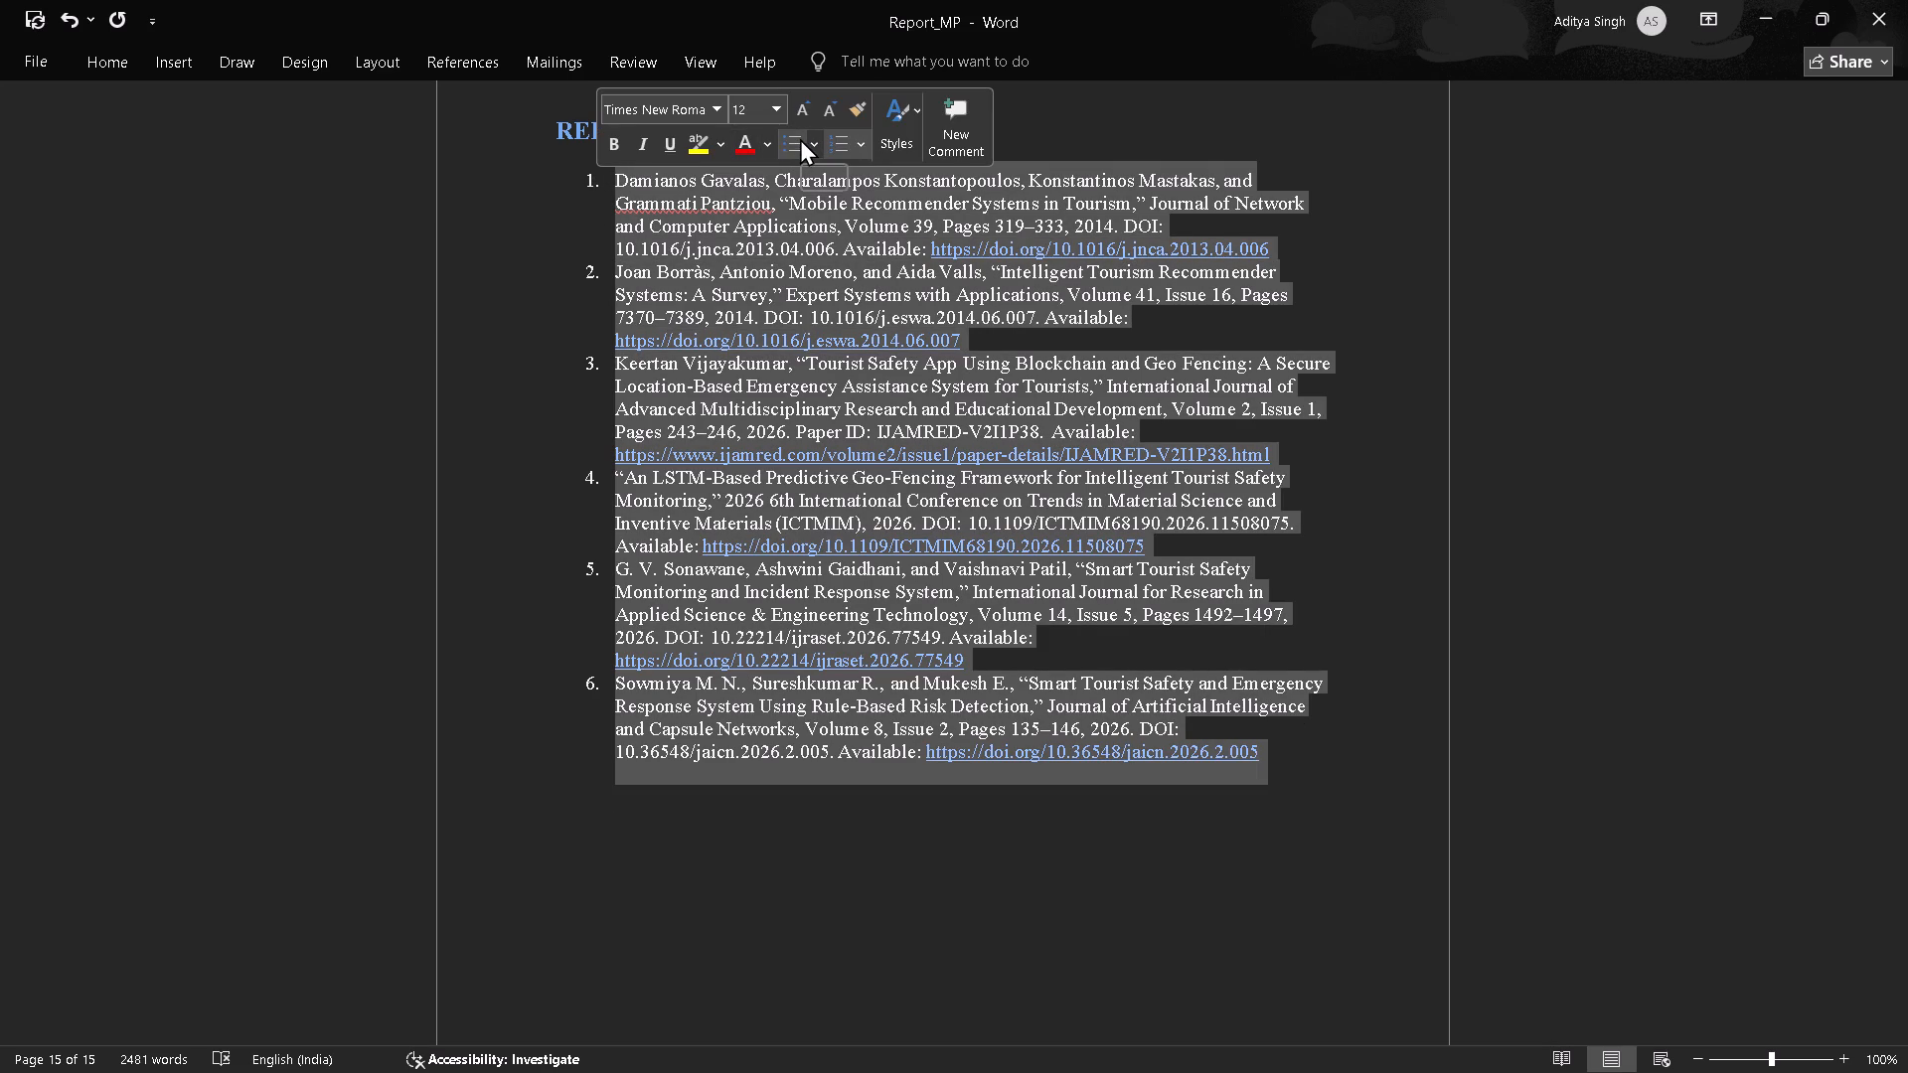
click(800, 138)
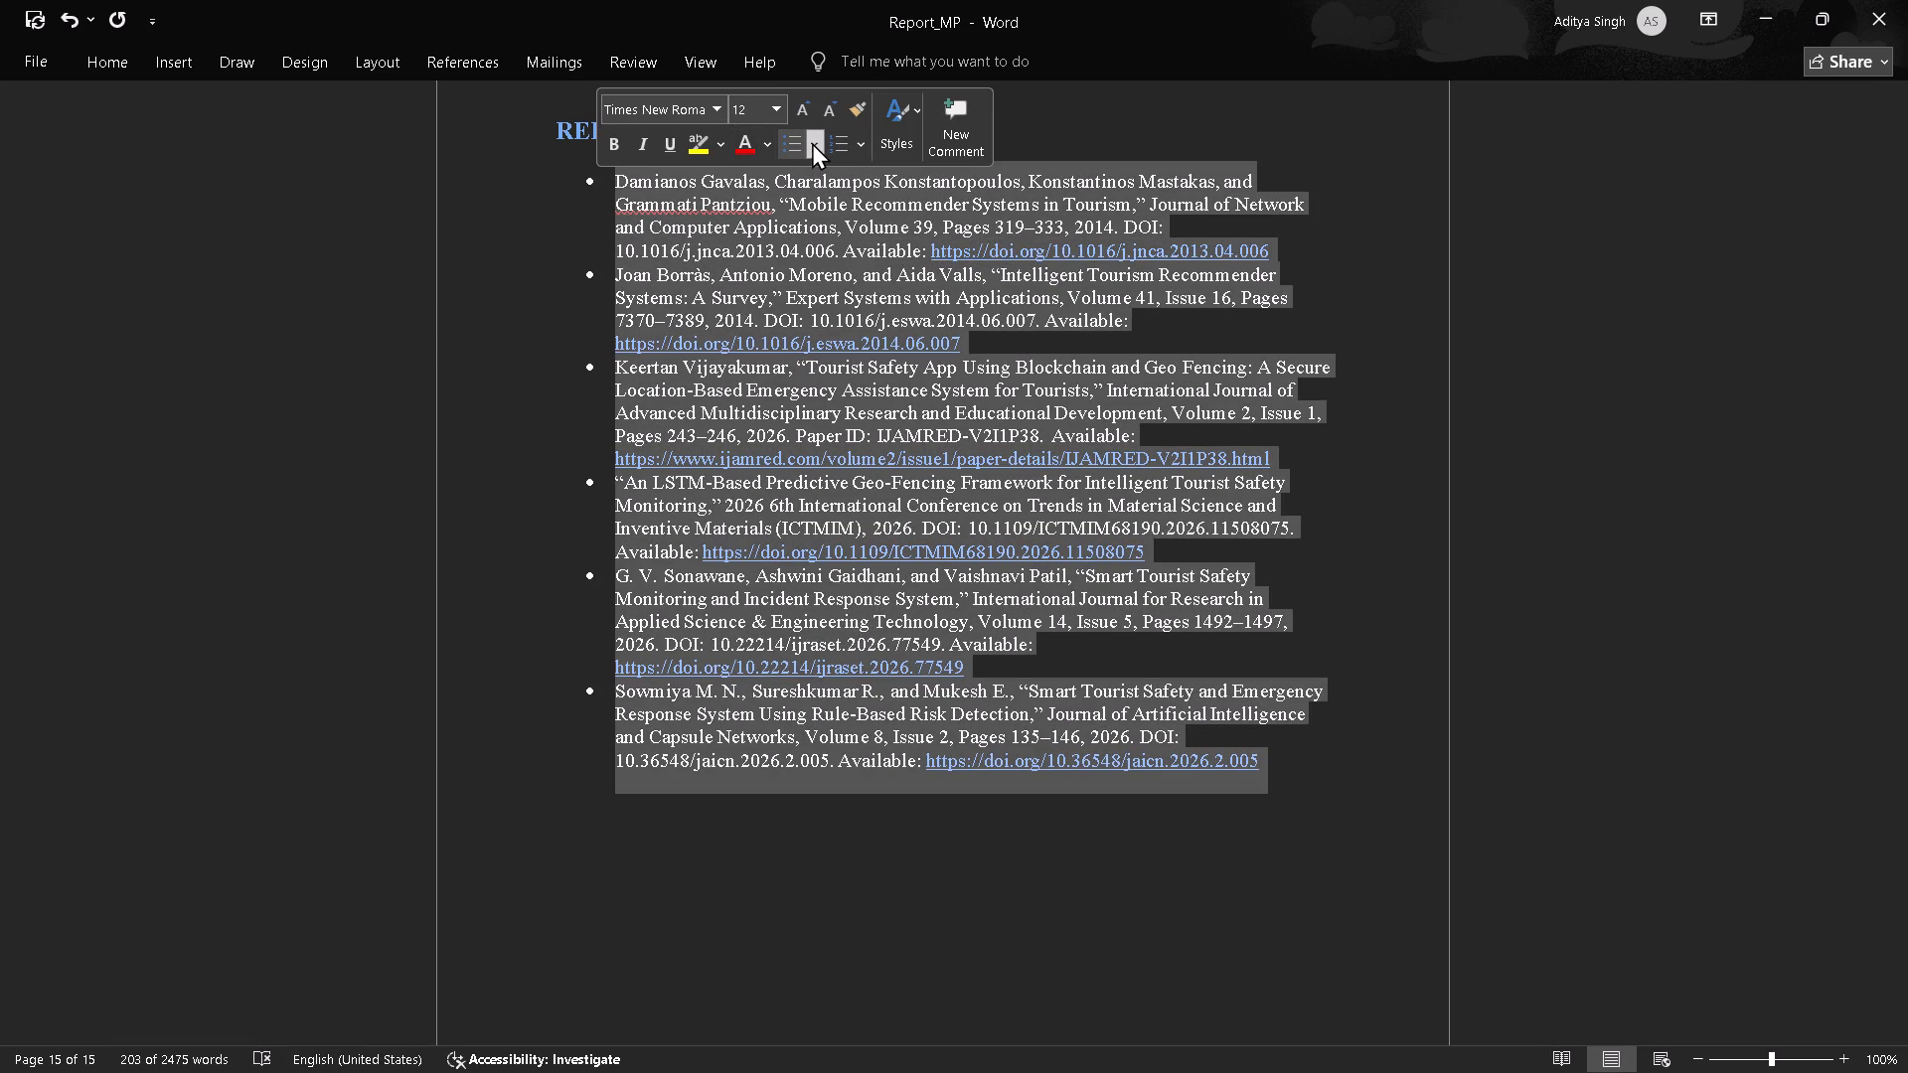
click(797, 142)
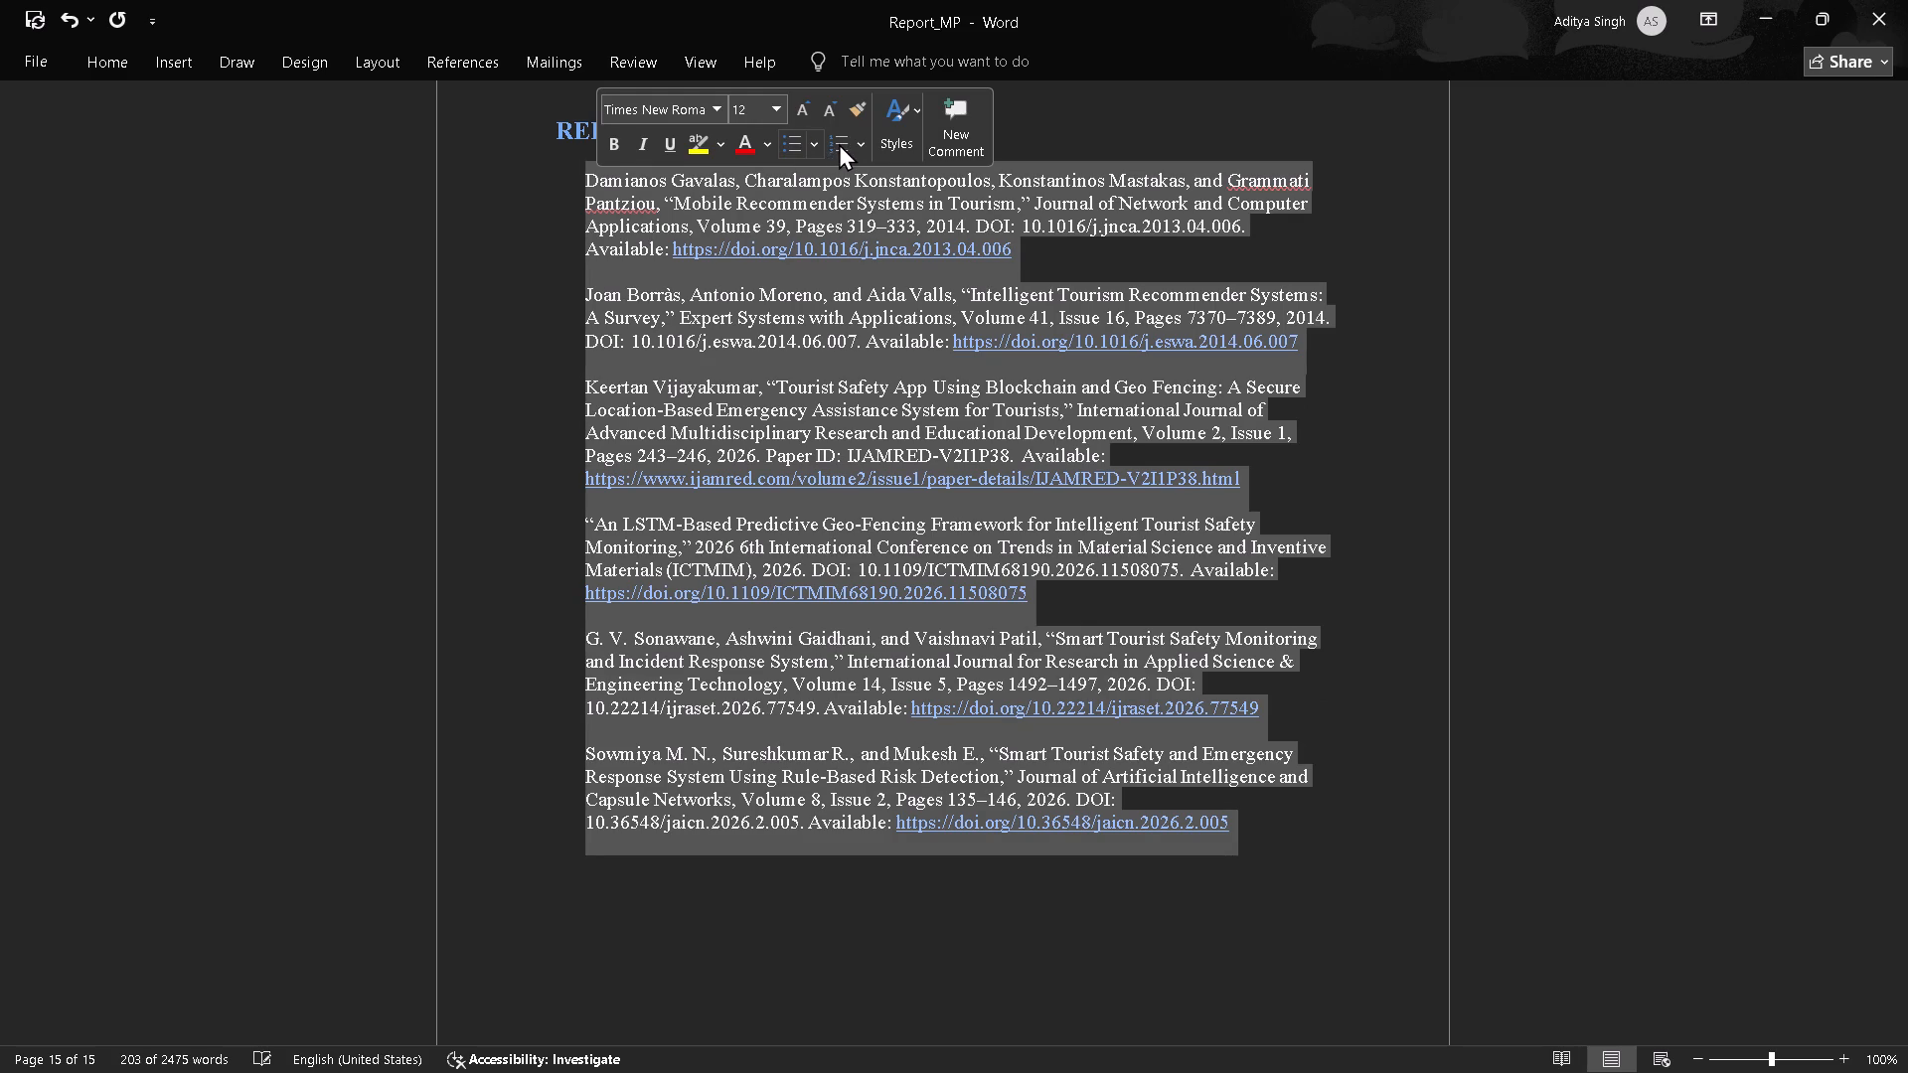
click(839, 143)
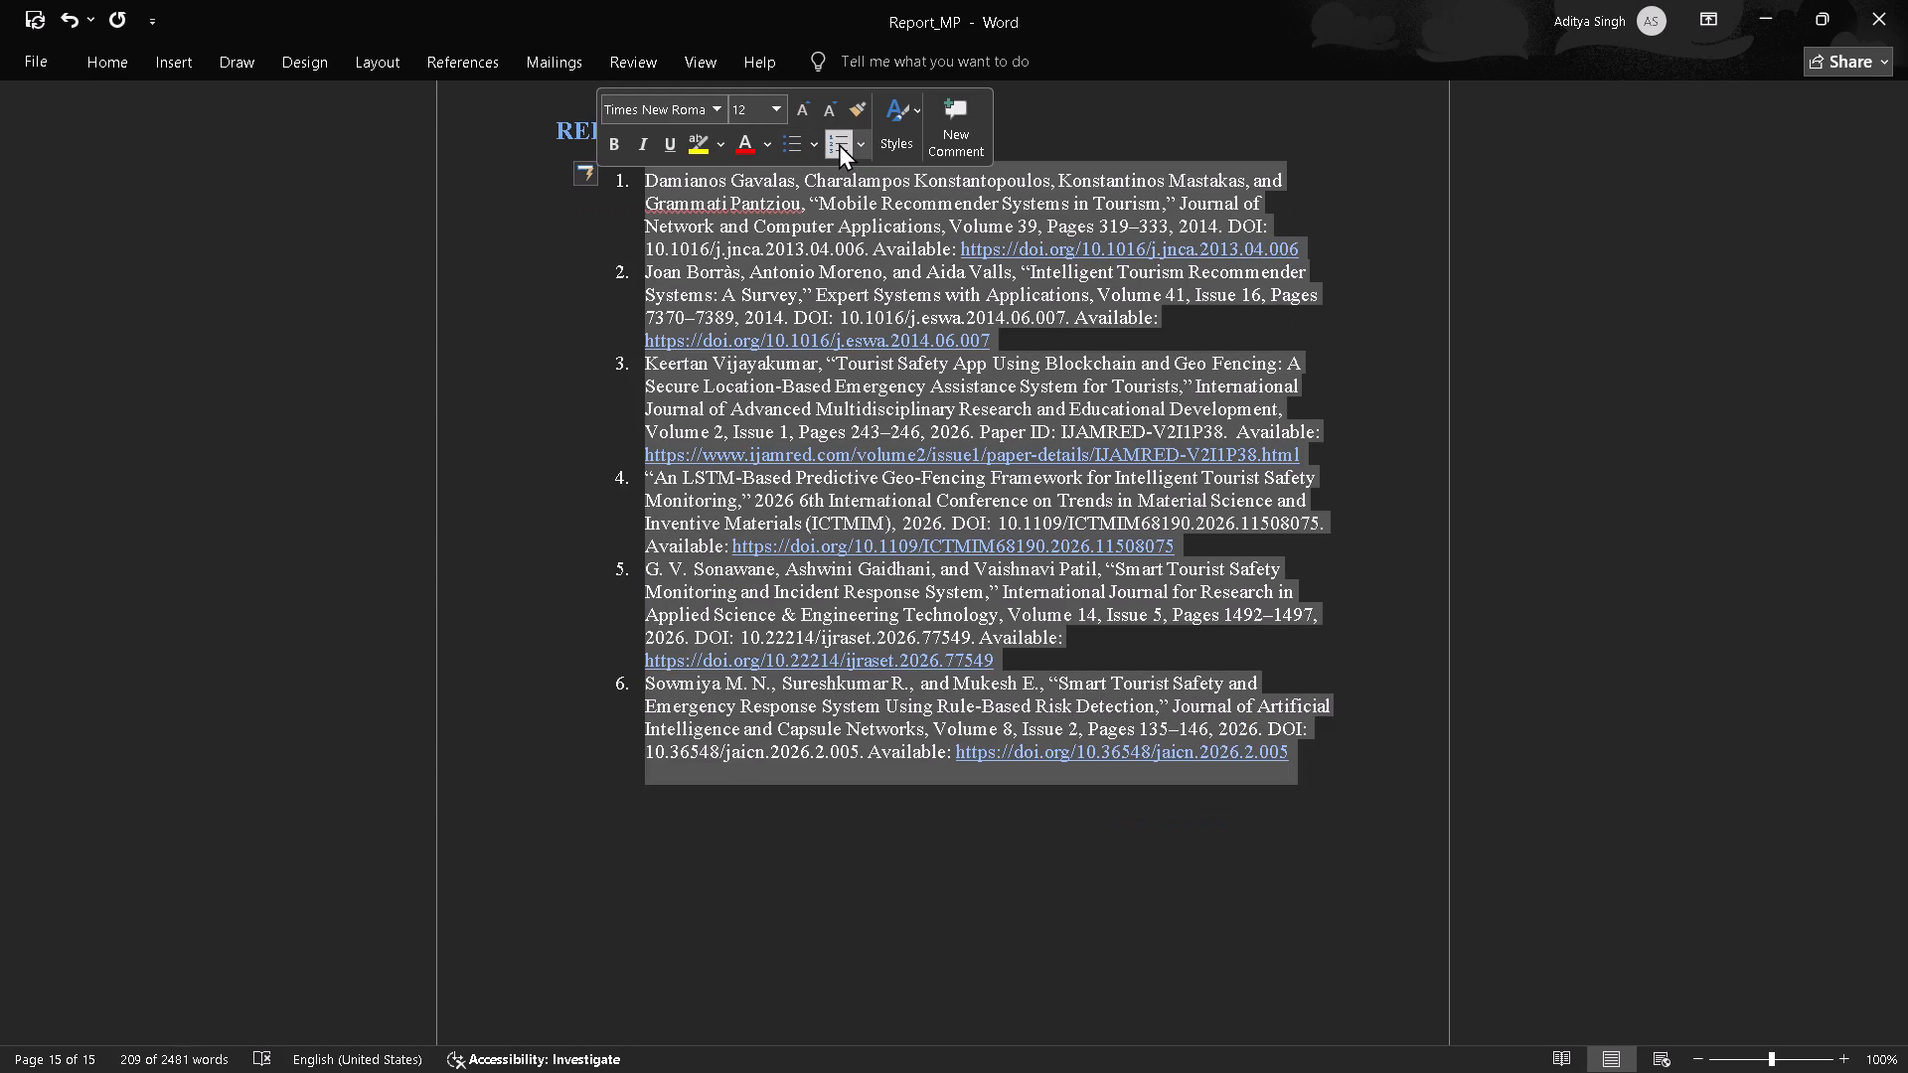
click(839, 143)
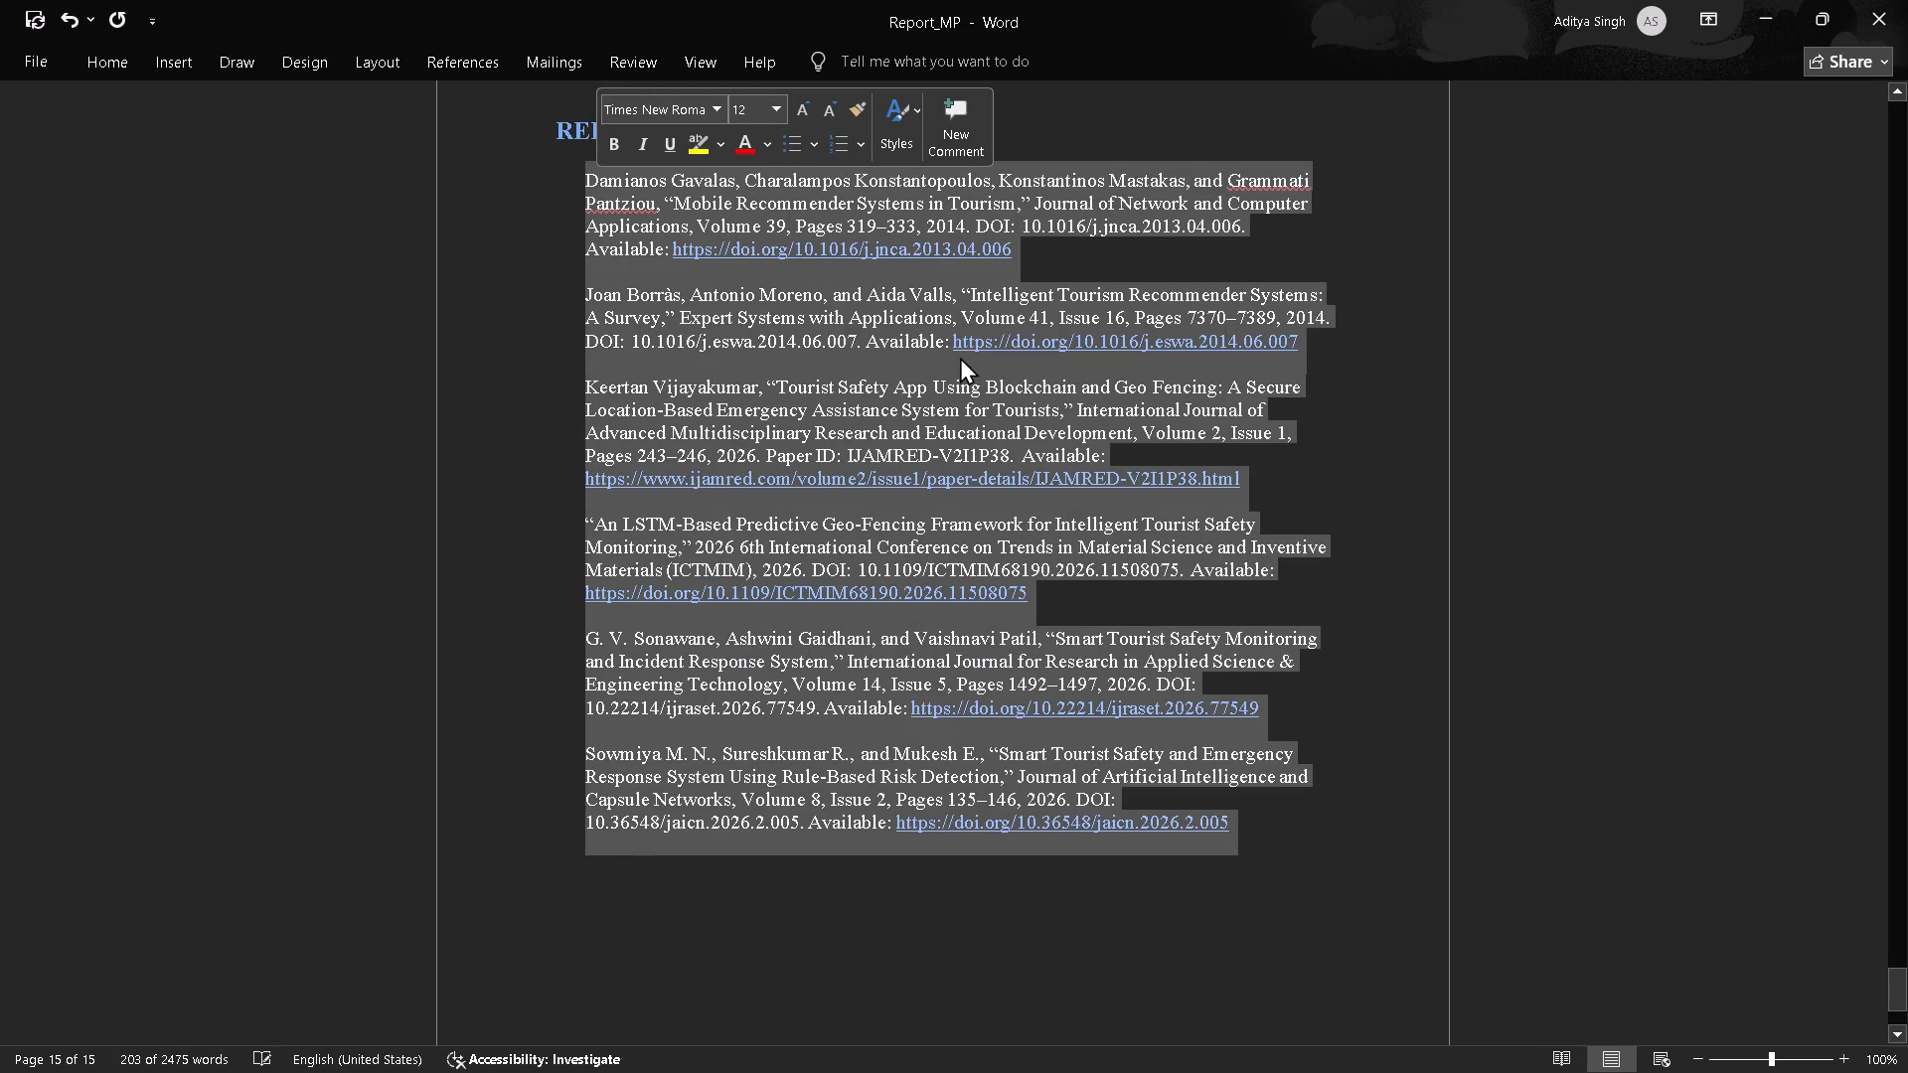
click(856, 144)
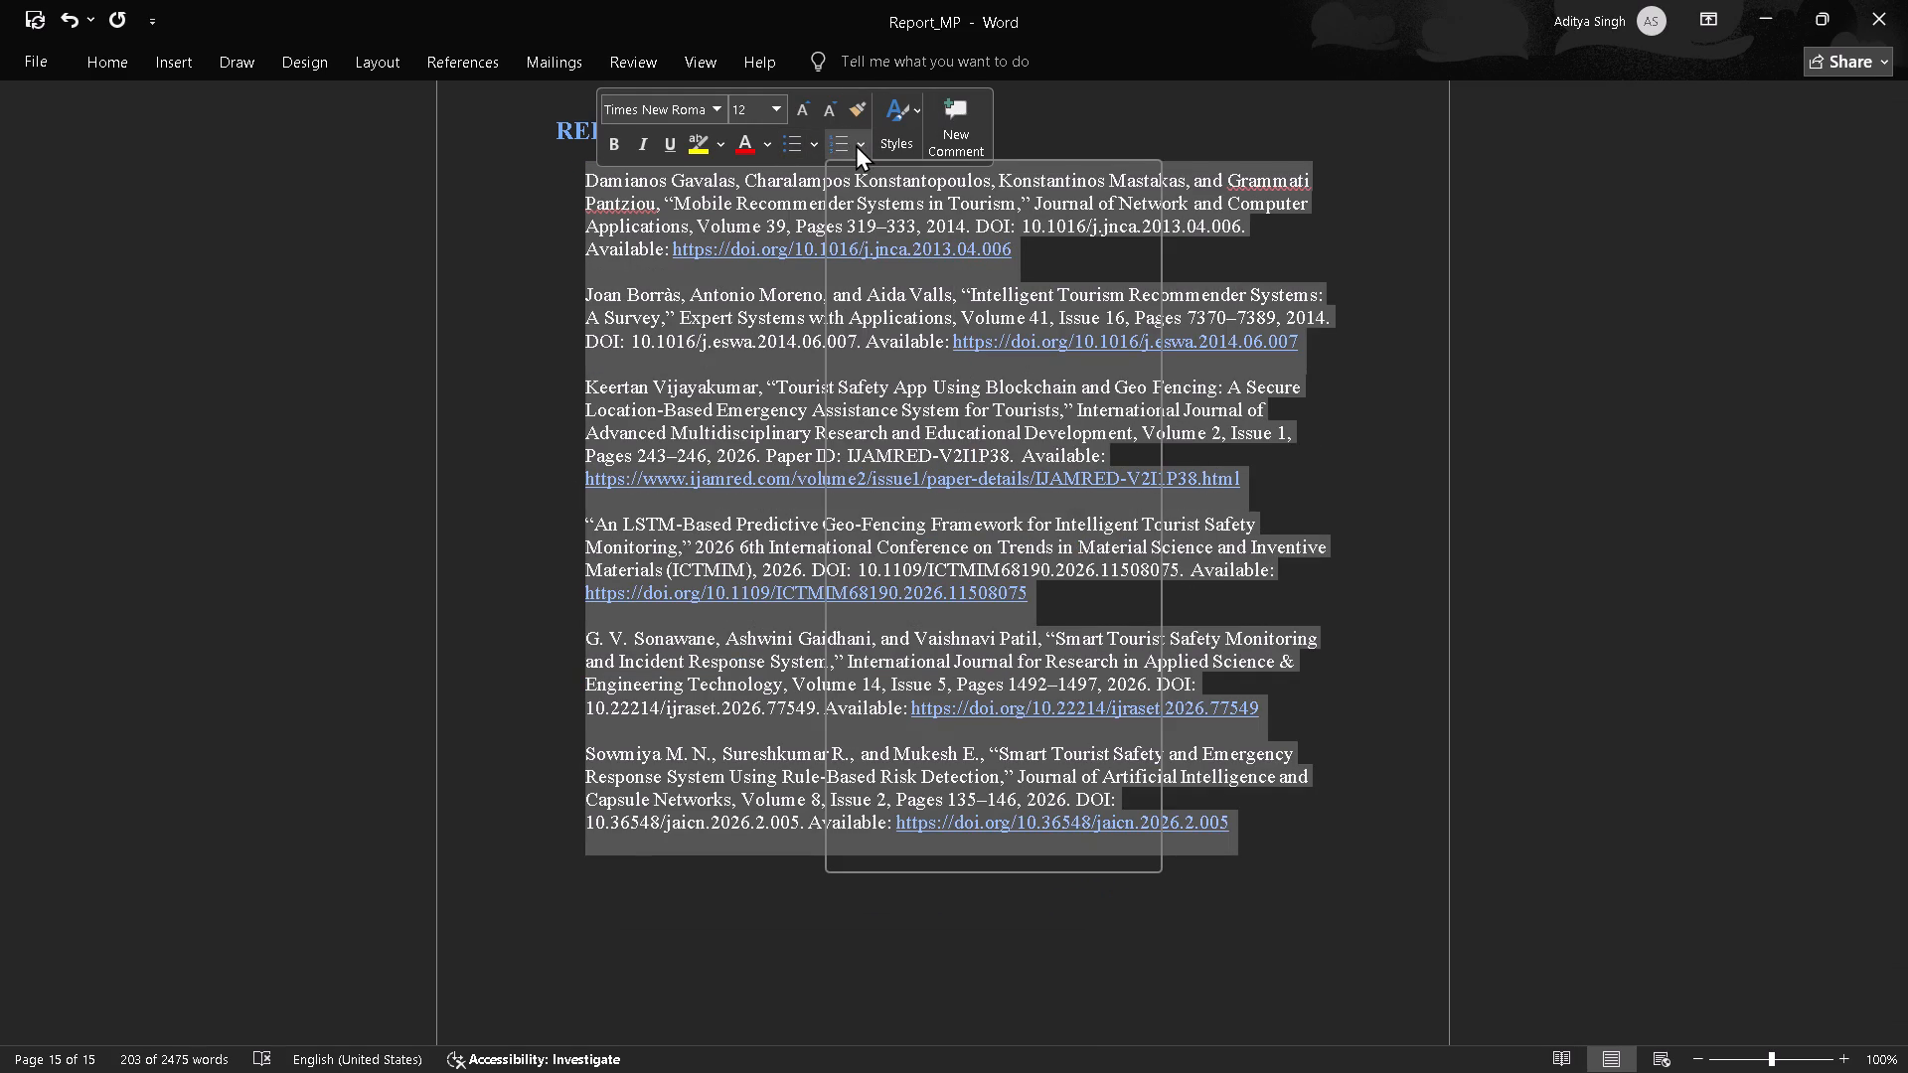
click(853, 202)
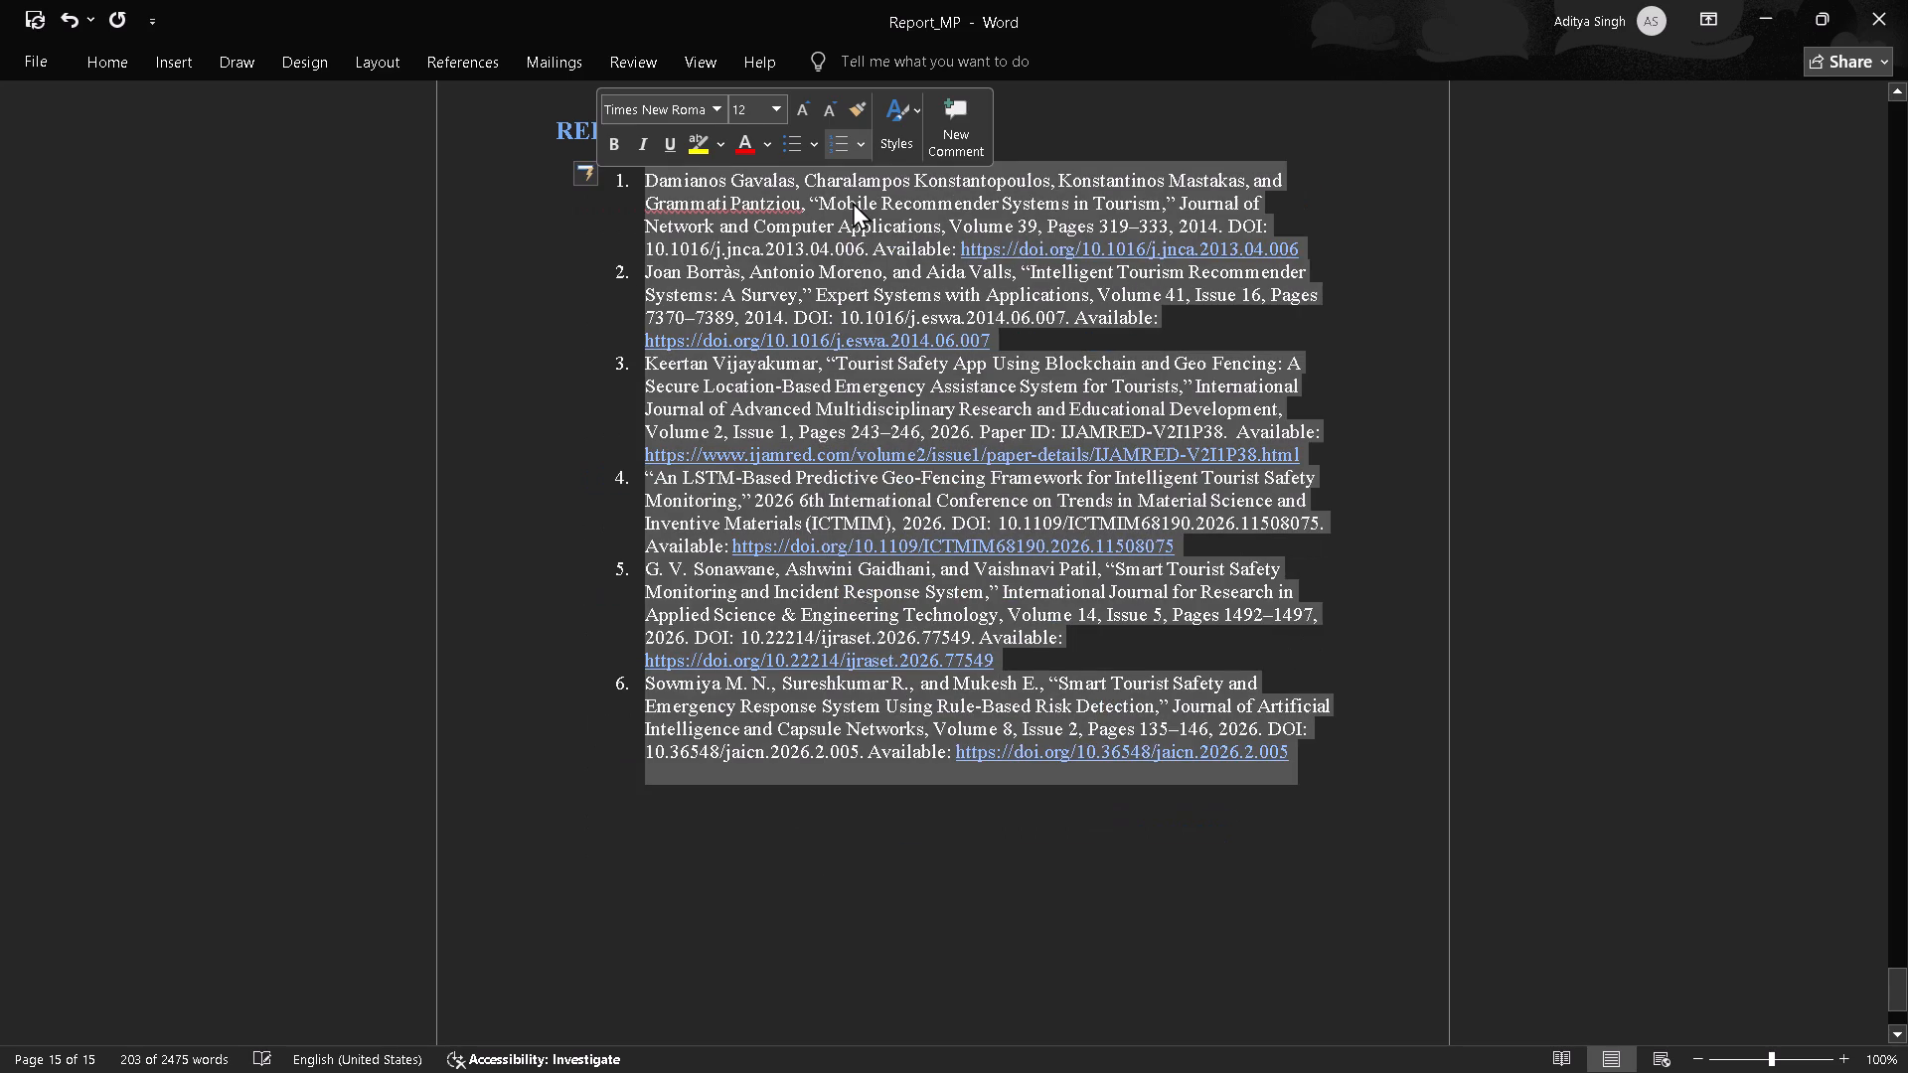
click(872, 126)
click(860, 140)
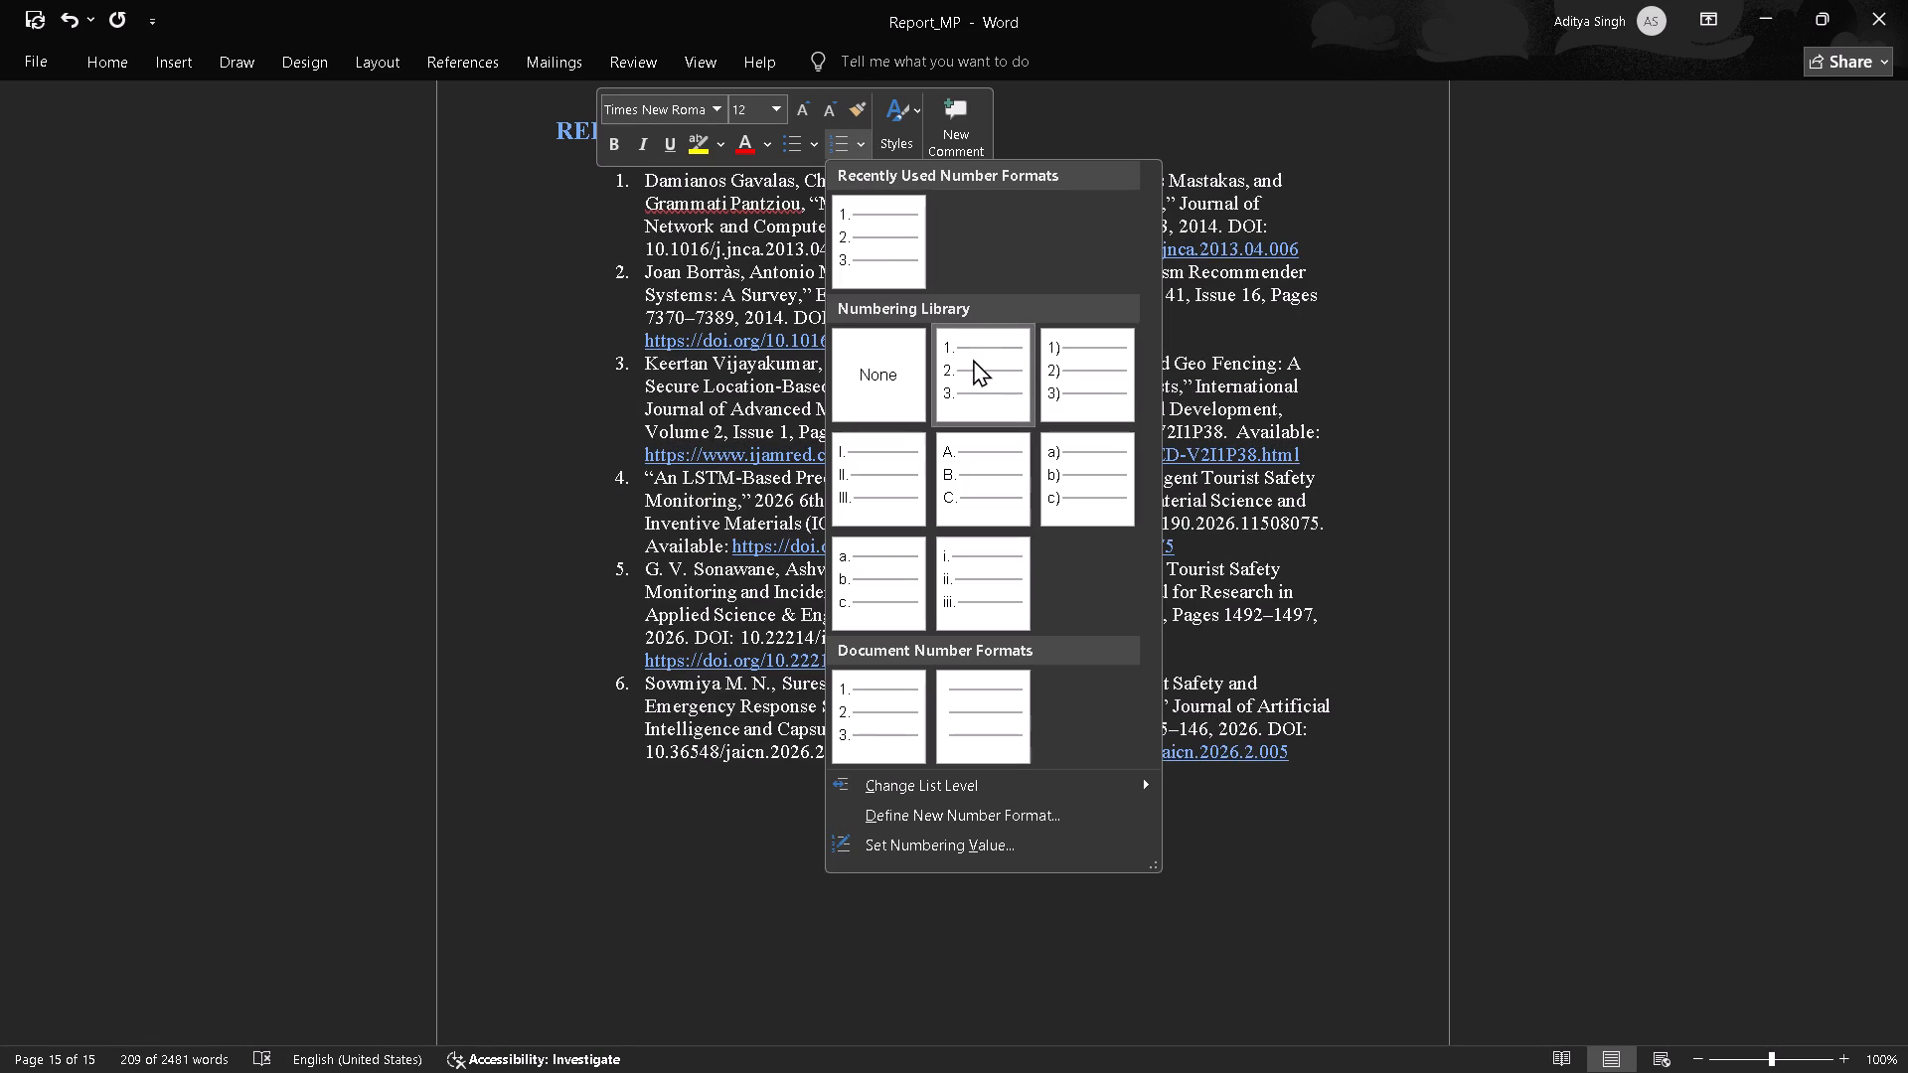
click(975, 359)
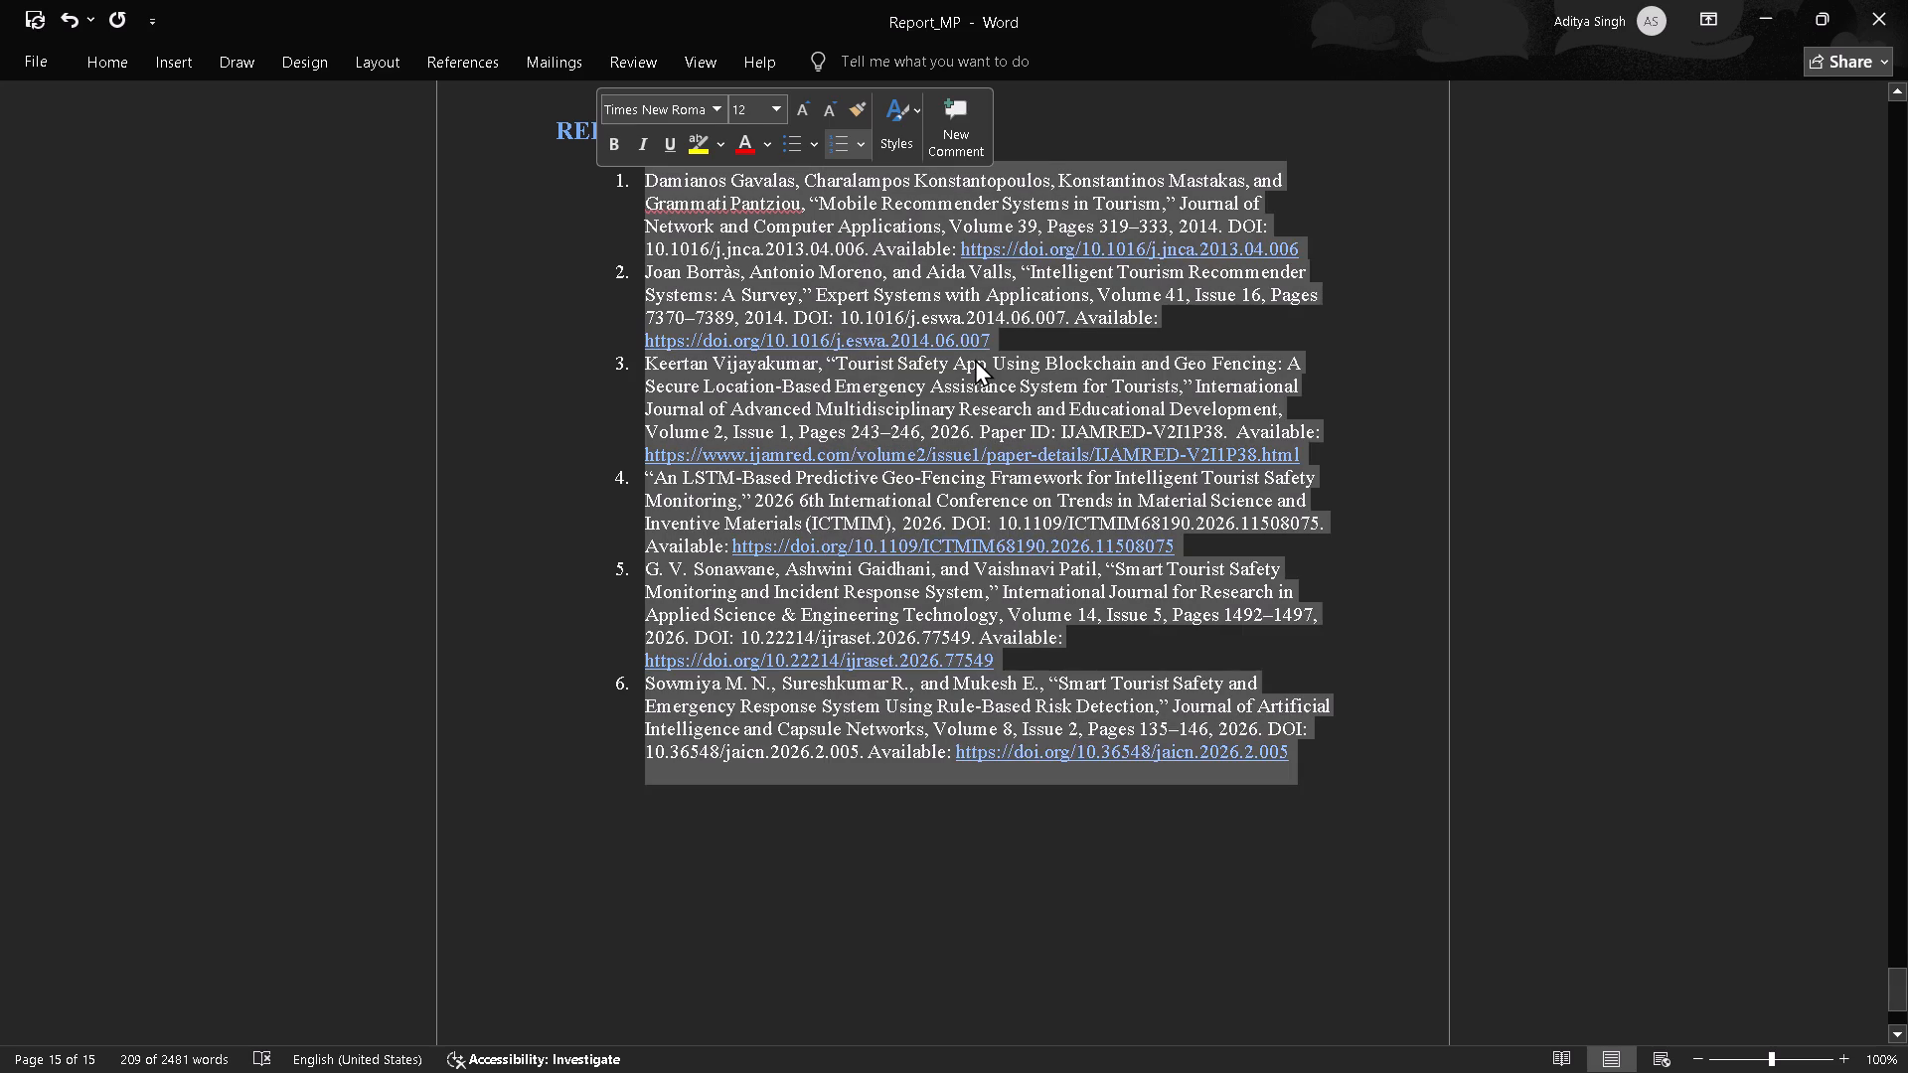
Try continuing the reference list's numbering from the previous list, and restart it at 1 for the six entries.
click(1060, 363)
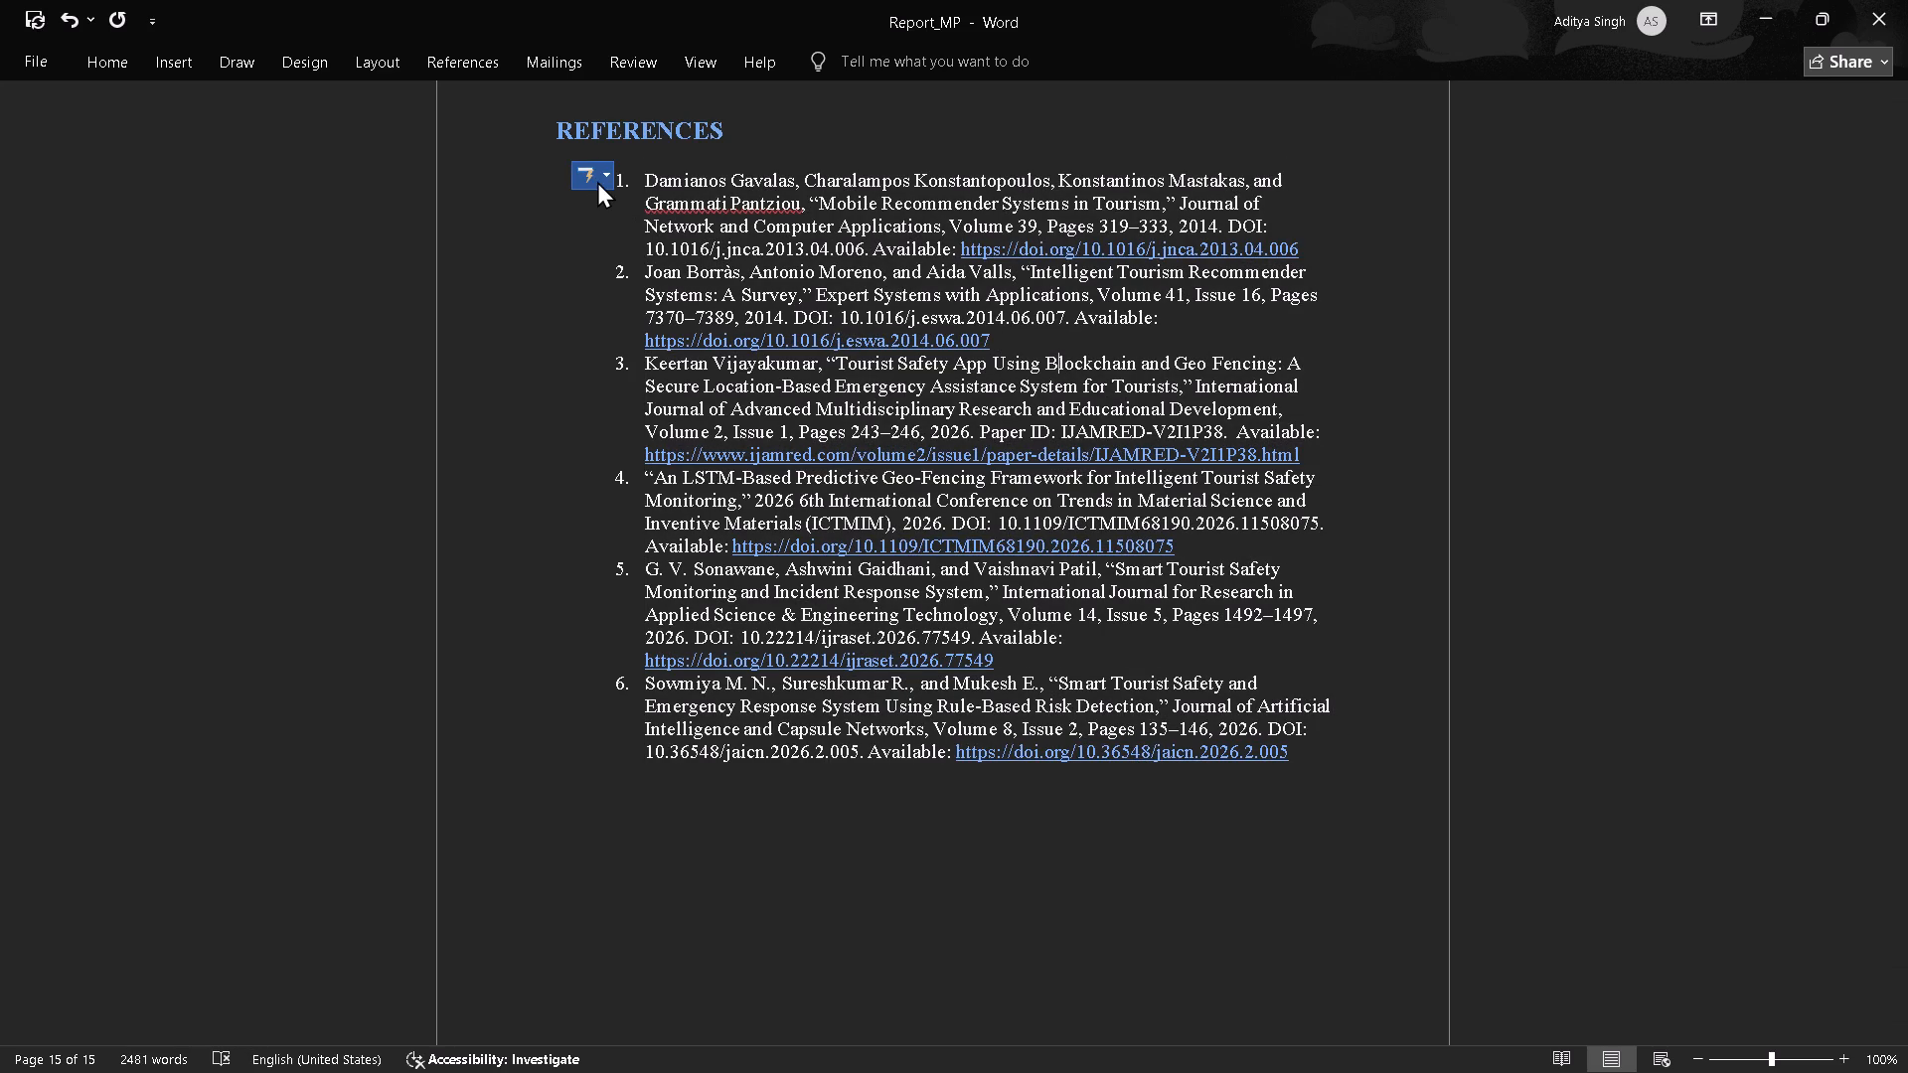
click(594, 180)
click(630, 213)
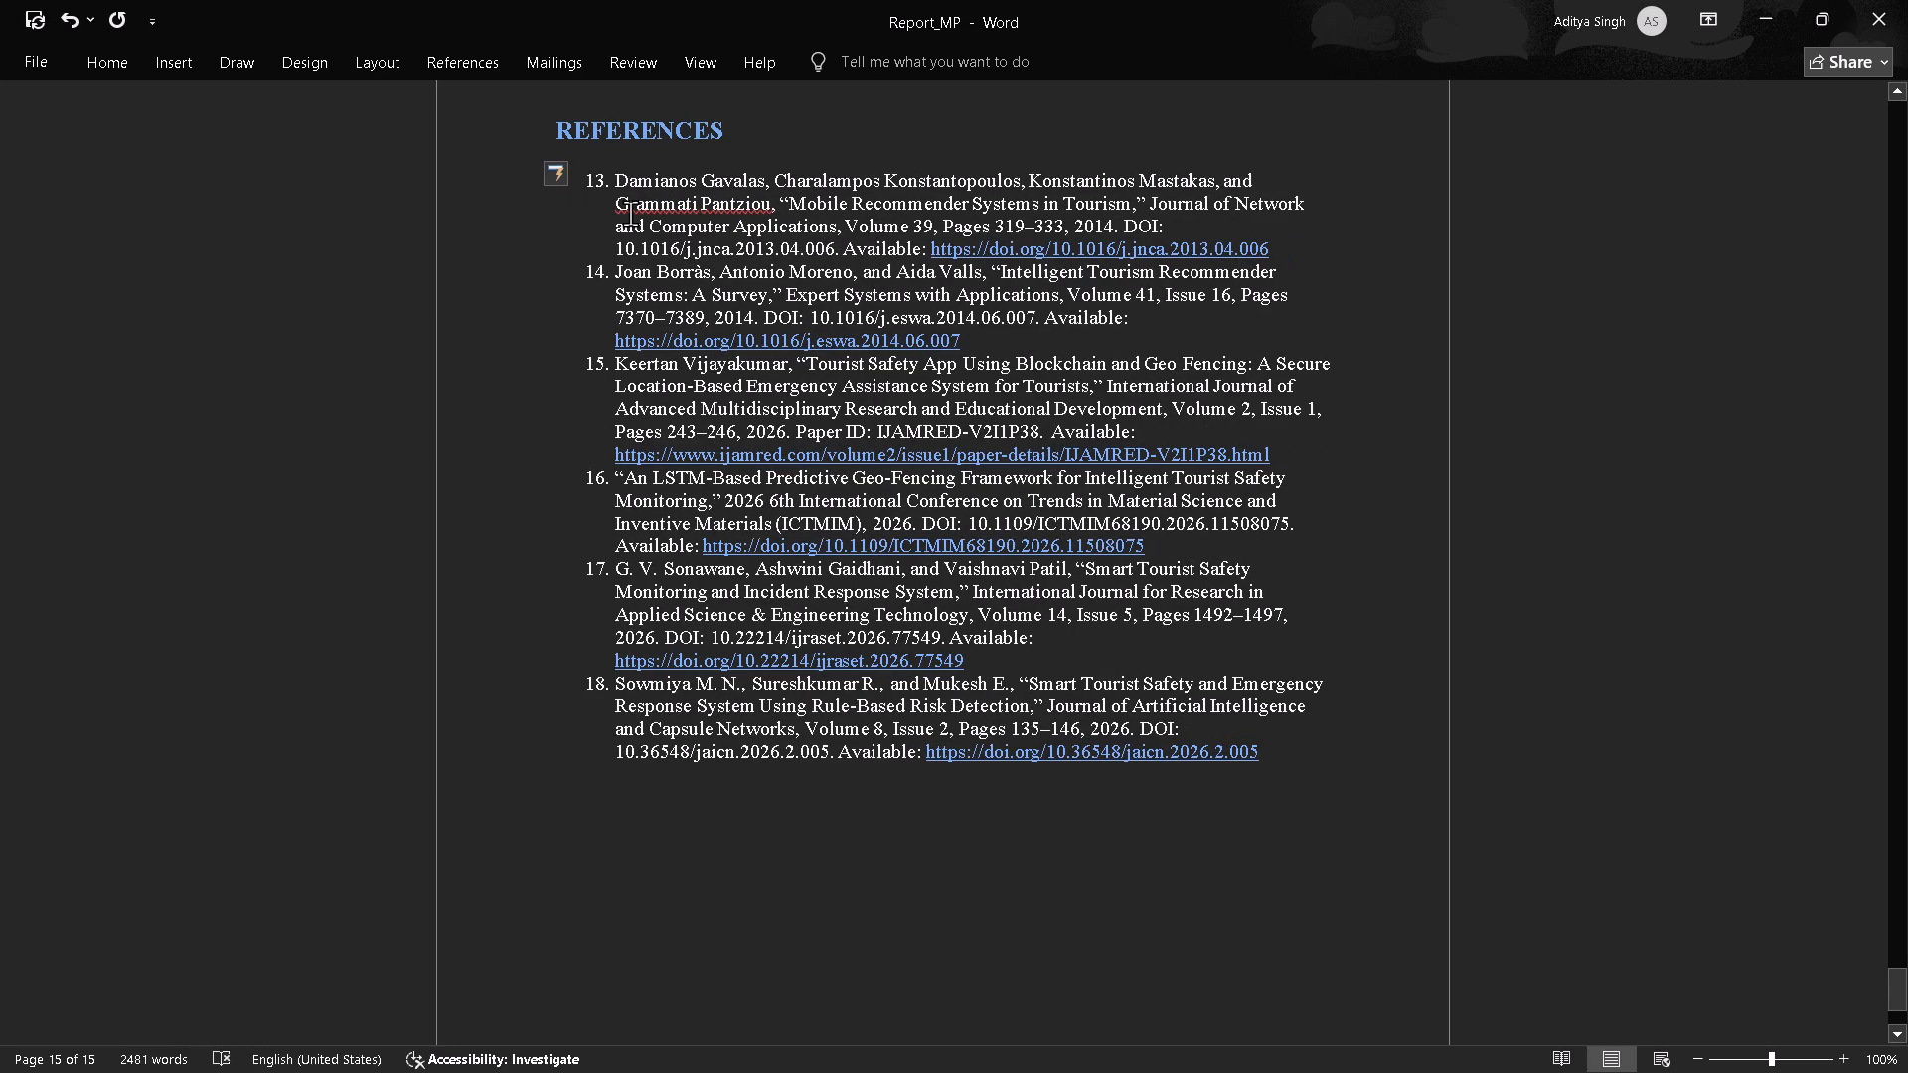
click(552, 173)
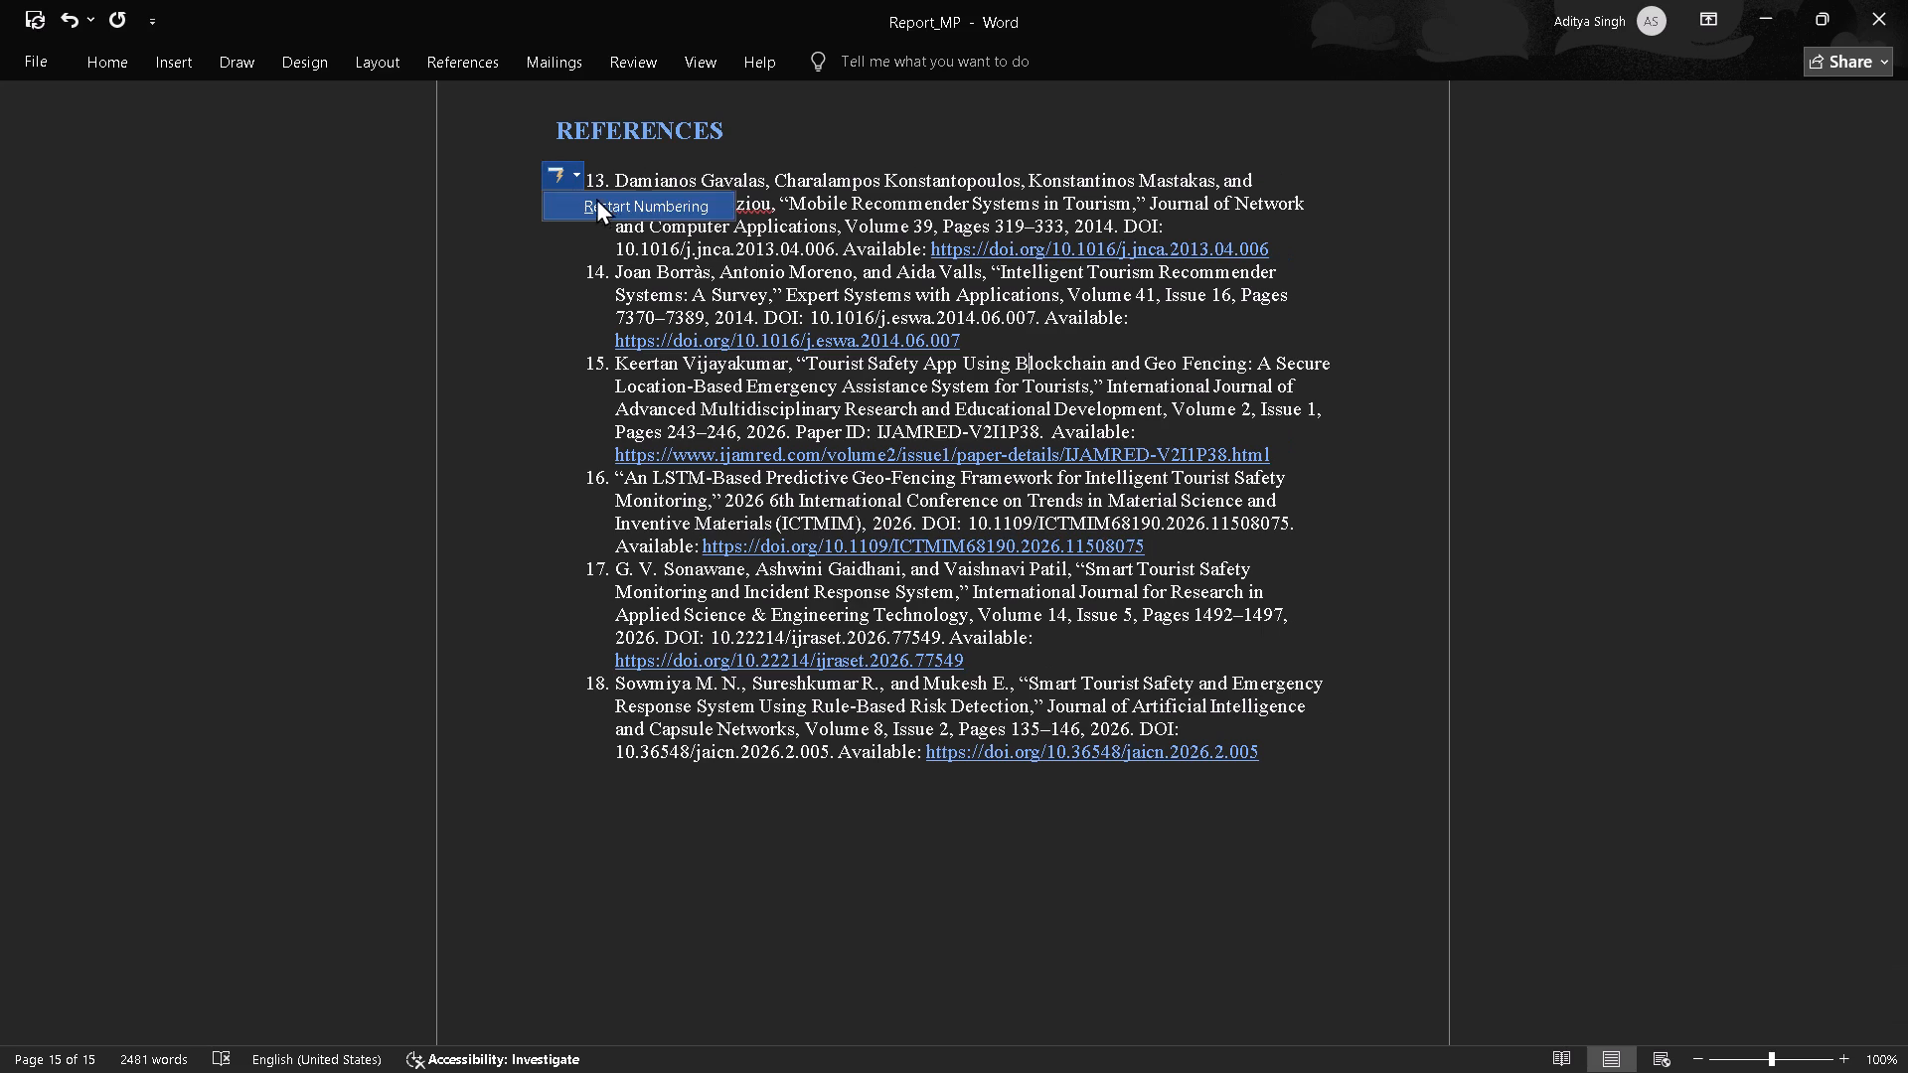
click(610, 203)
click(574, 168)
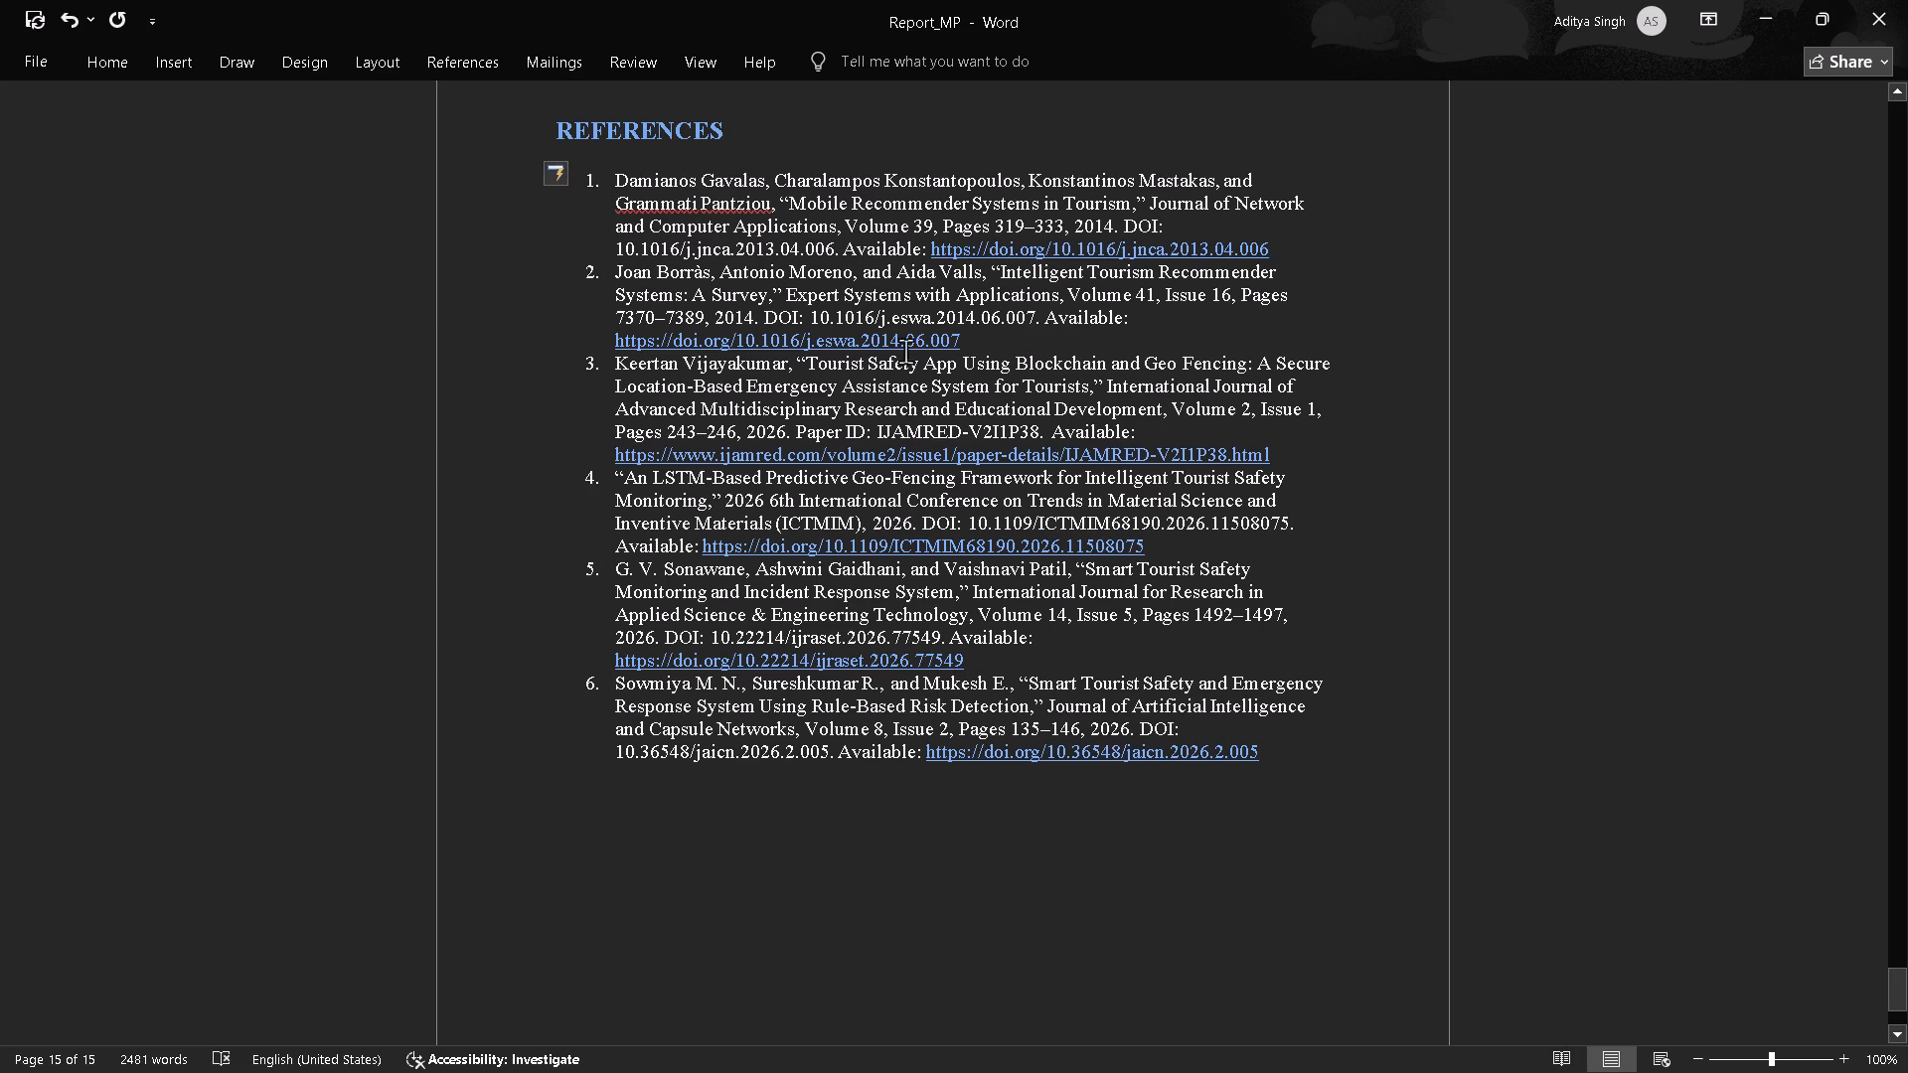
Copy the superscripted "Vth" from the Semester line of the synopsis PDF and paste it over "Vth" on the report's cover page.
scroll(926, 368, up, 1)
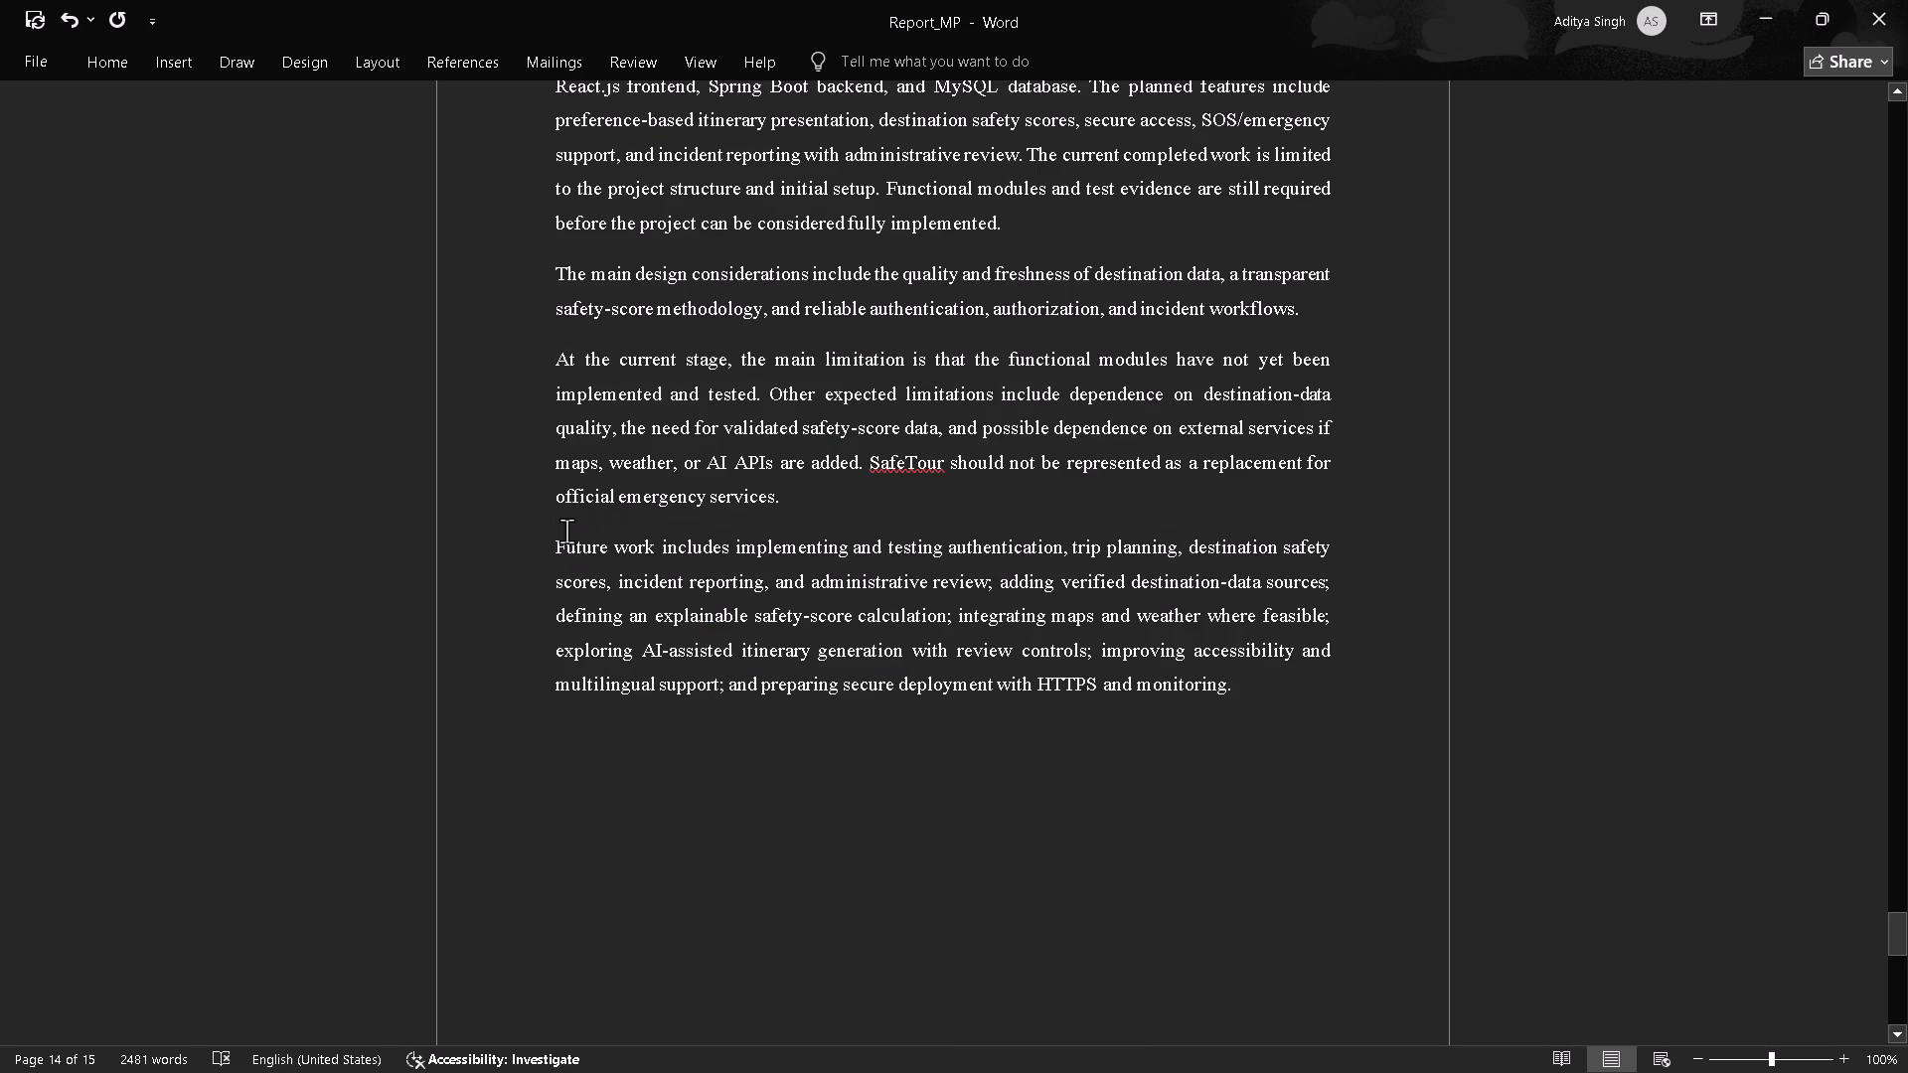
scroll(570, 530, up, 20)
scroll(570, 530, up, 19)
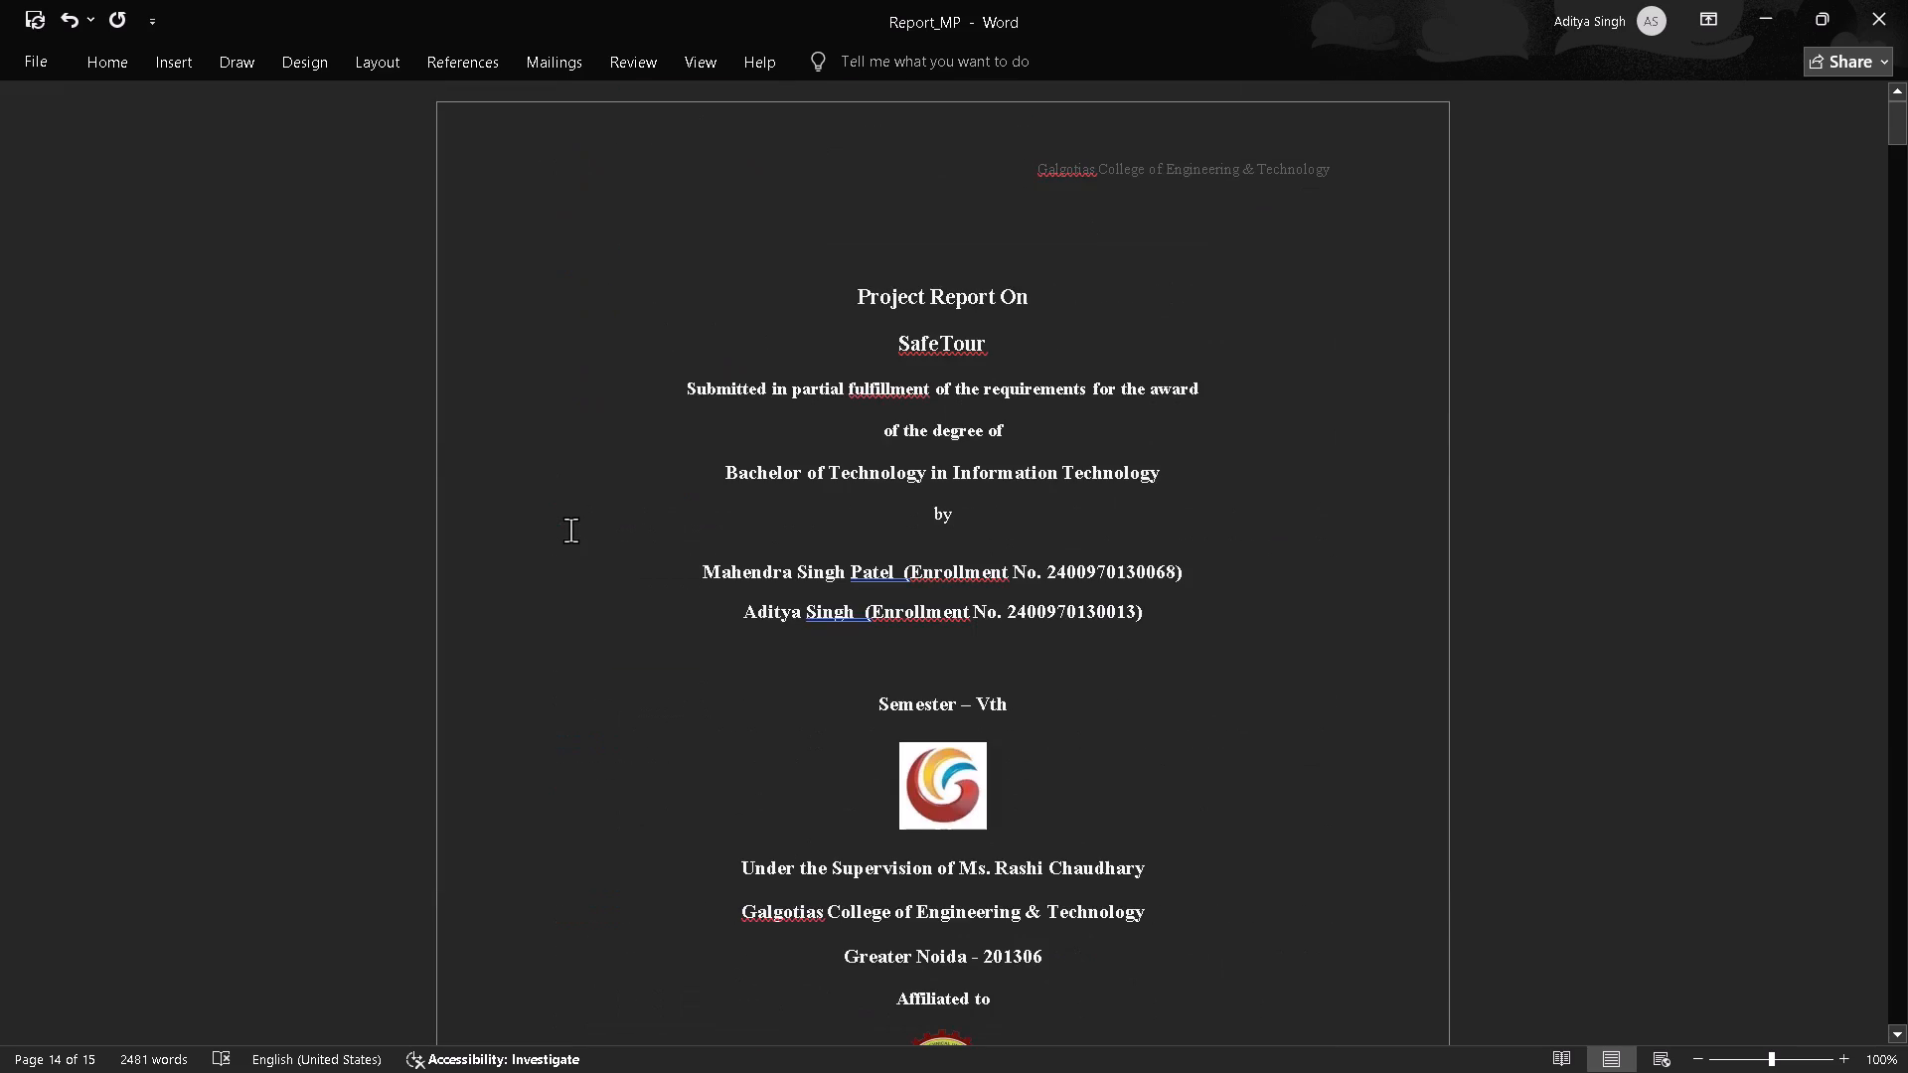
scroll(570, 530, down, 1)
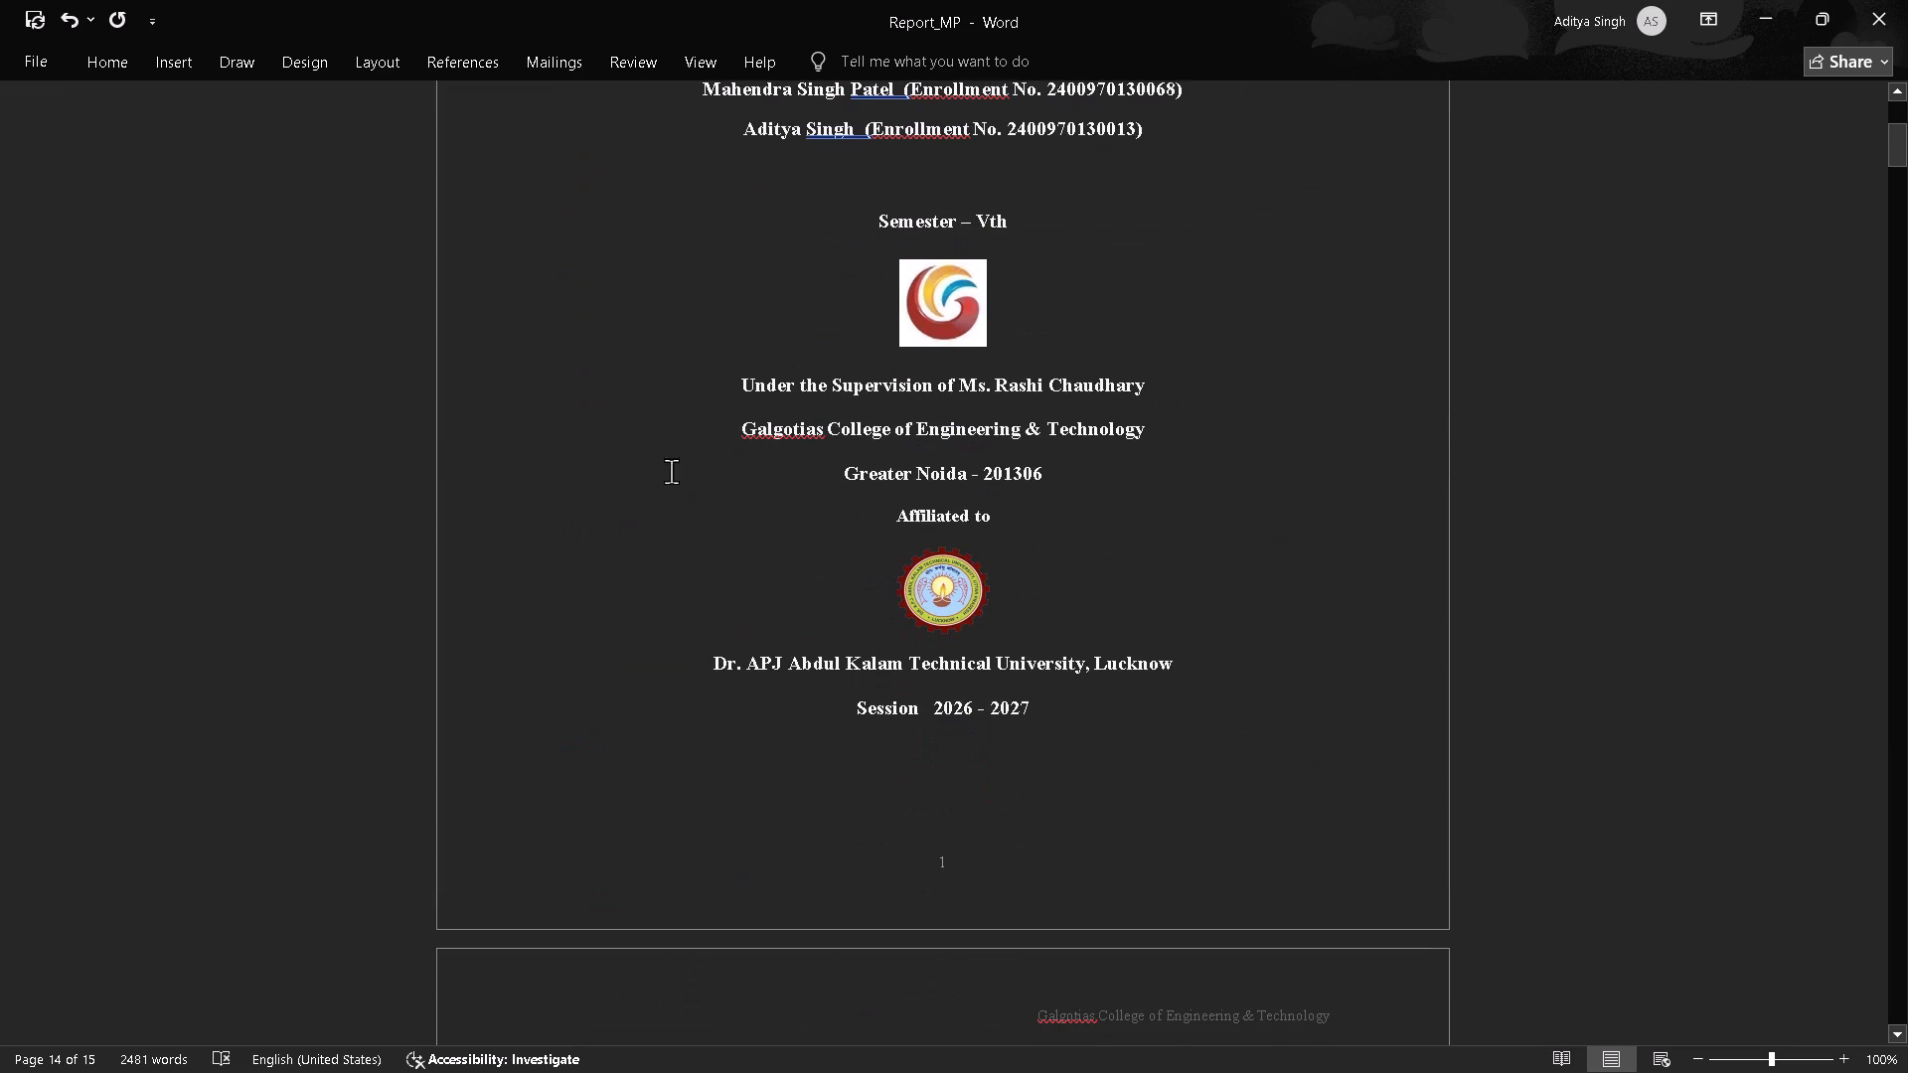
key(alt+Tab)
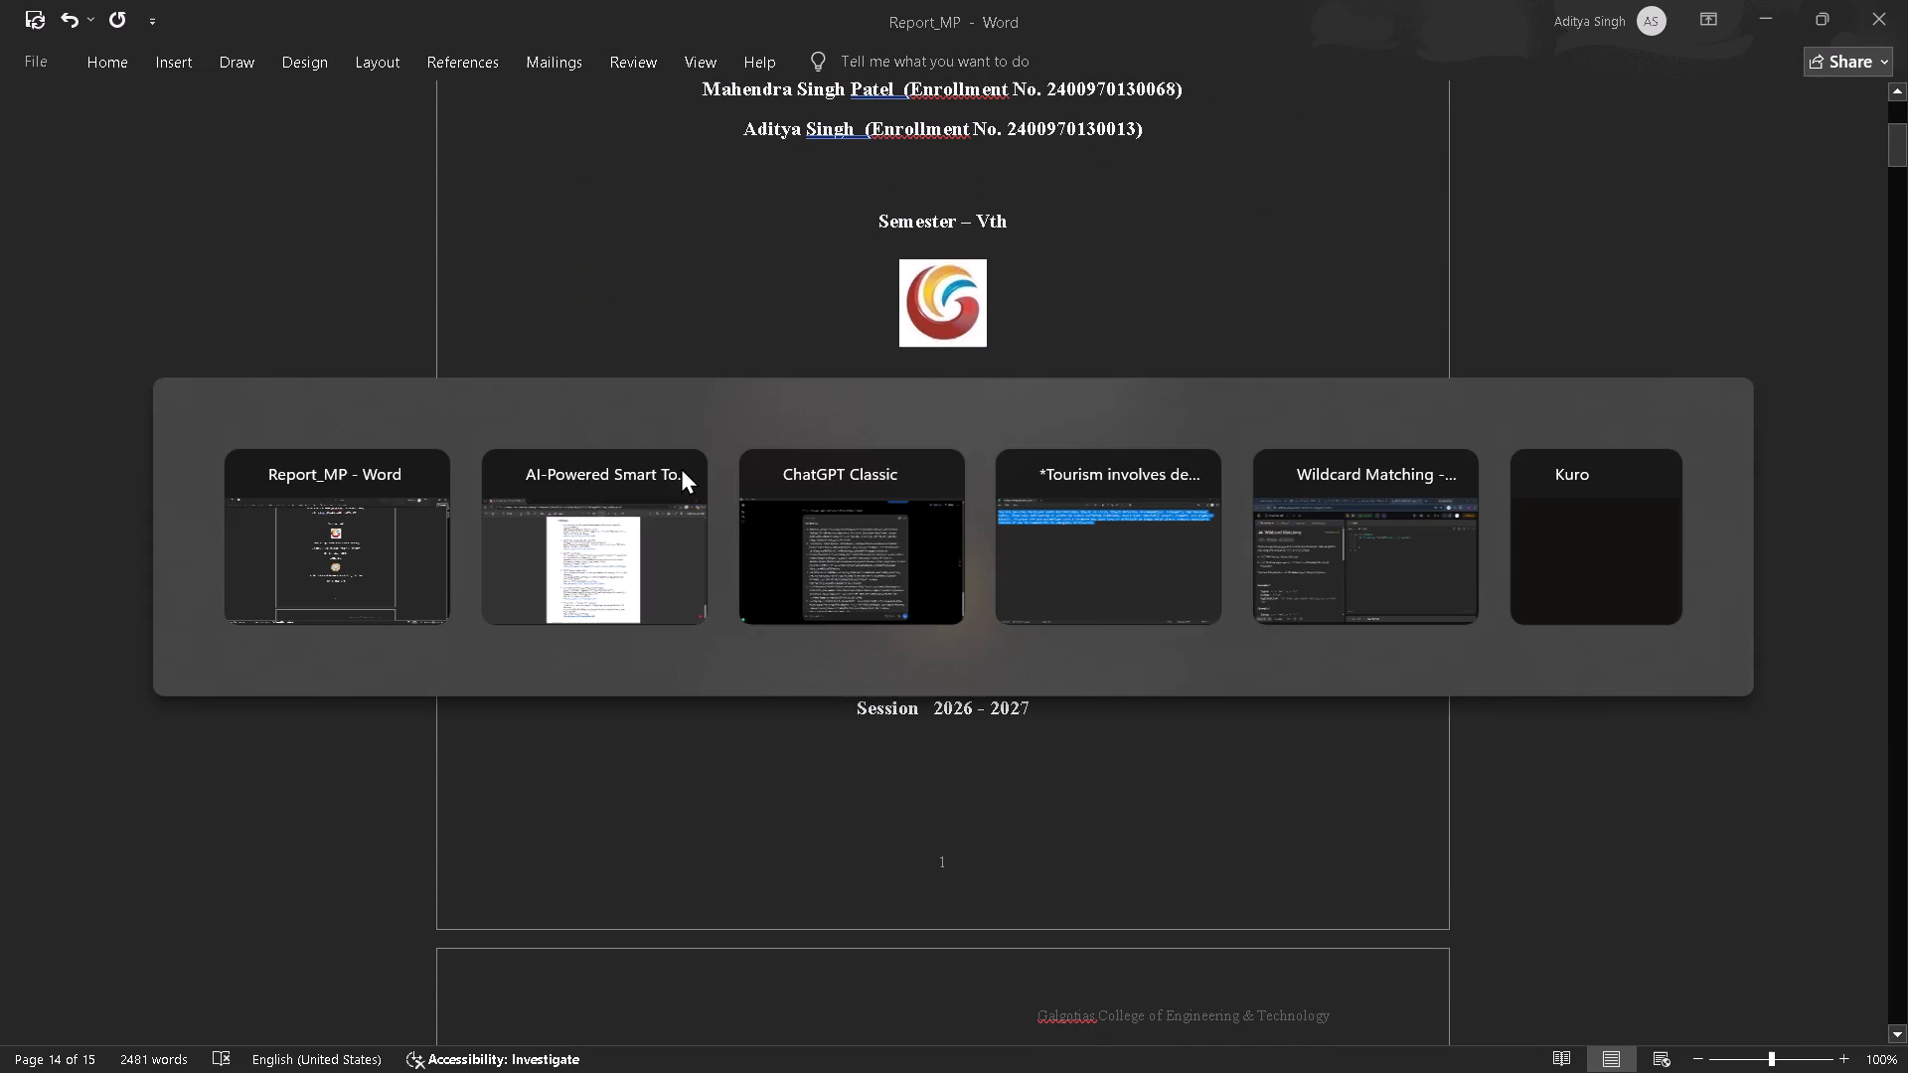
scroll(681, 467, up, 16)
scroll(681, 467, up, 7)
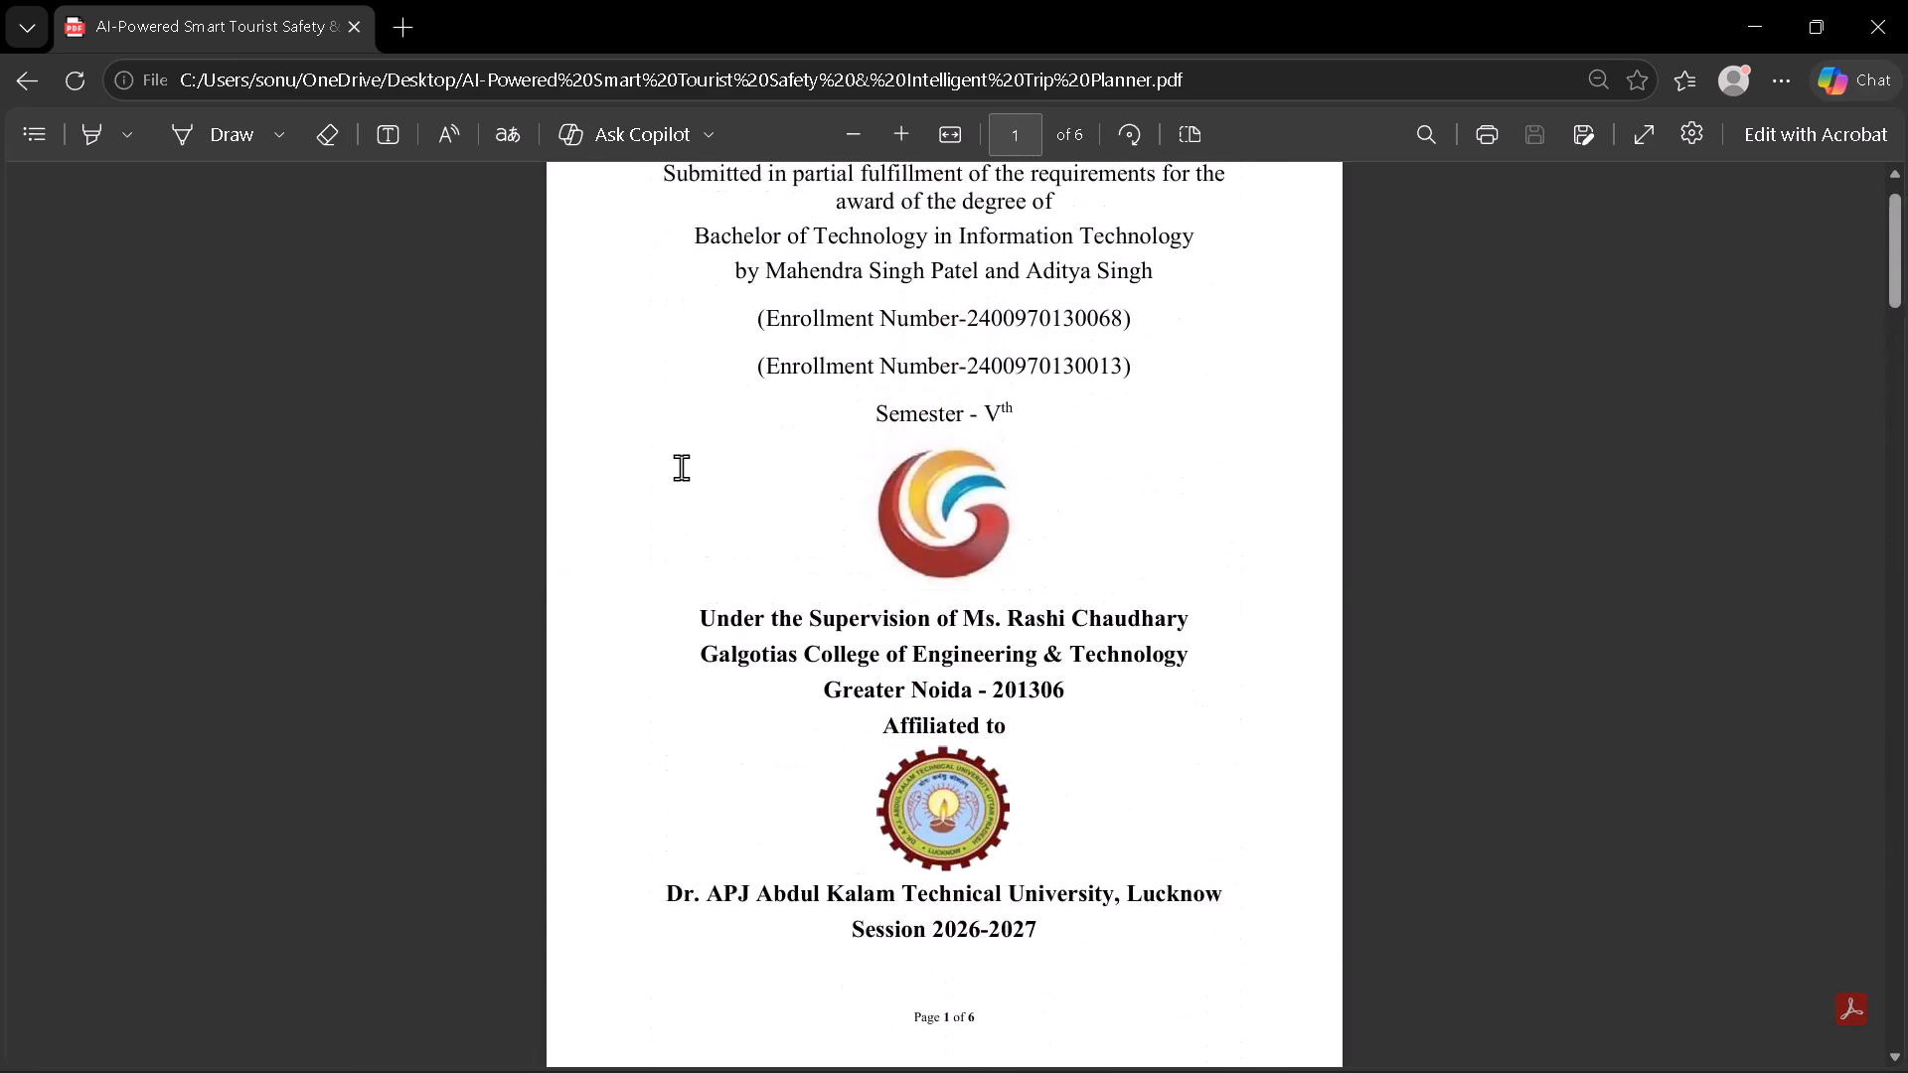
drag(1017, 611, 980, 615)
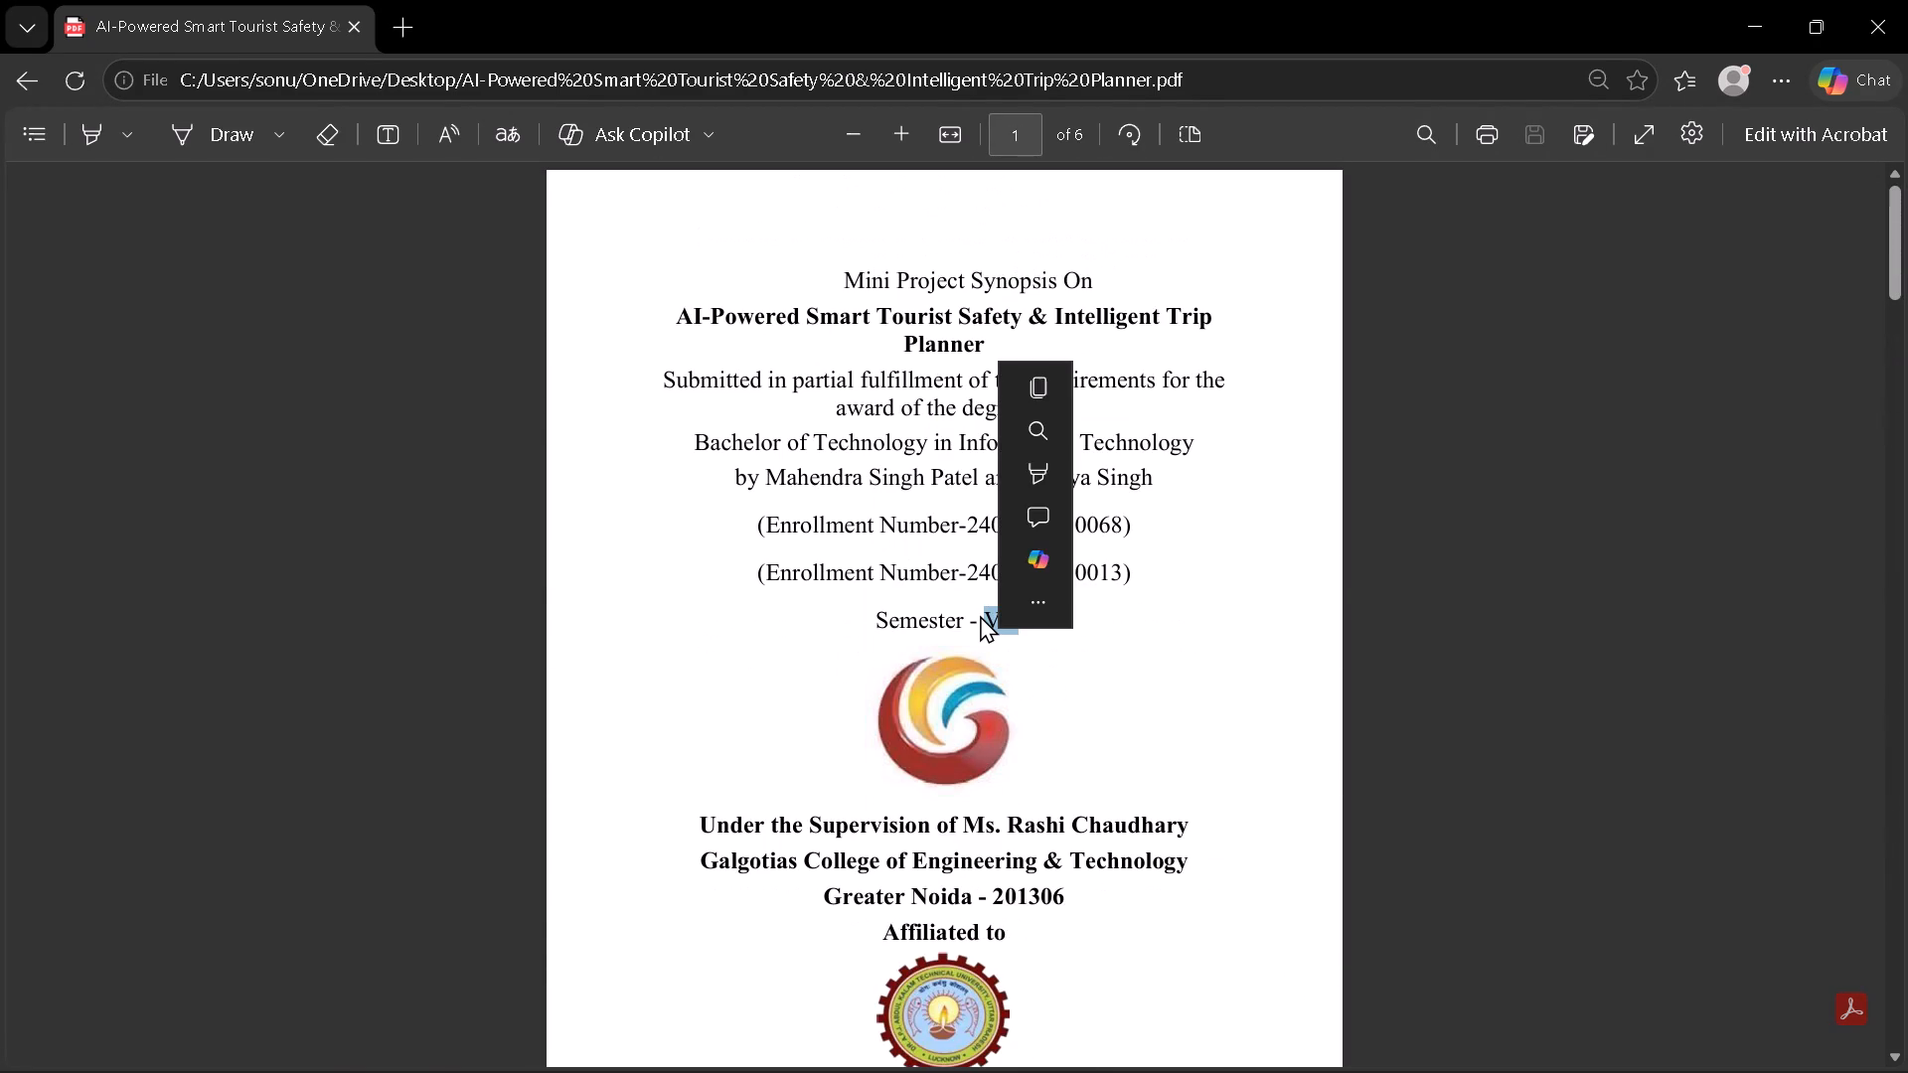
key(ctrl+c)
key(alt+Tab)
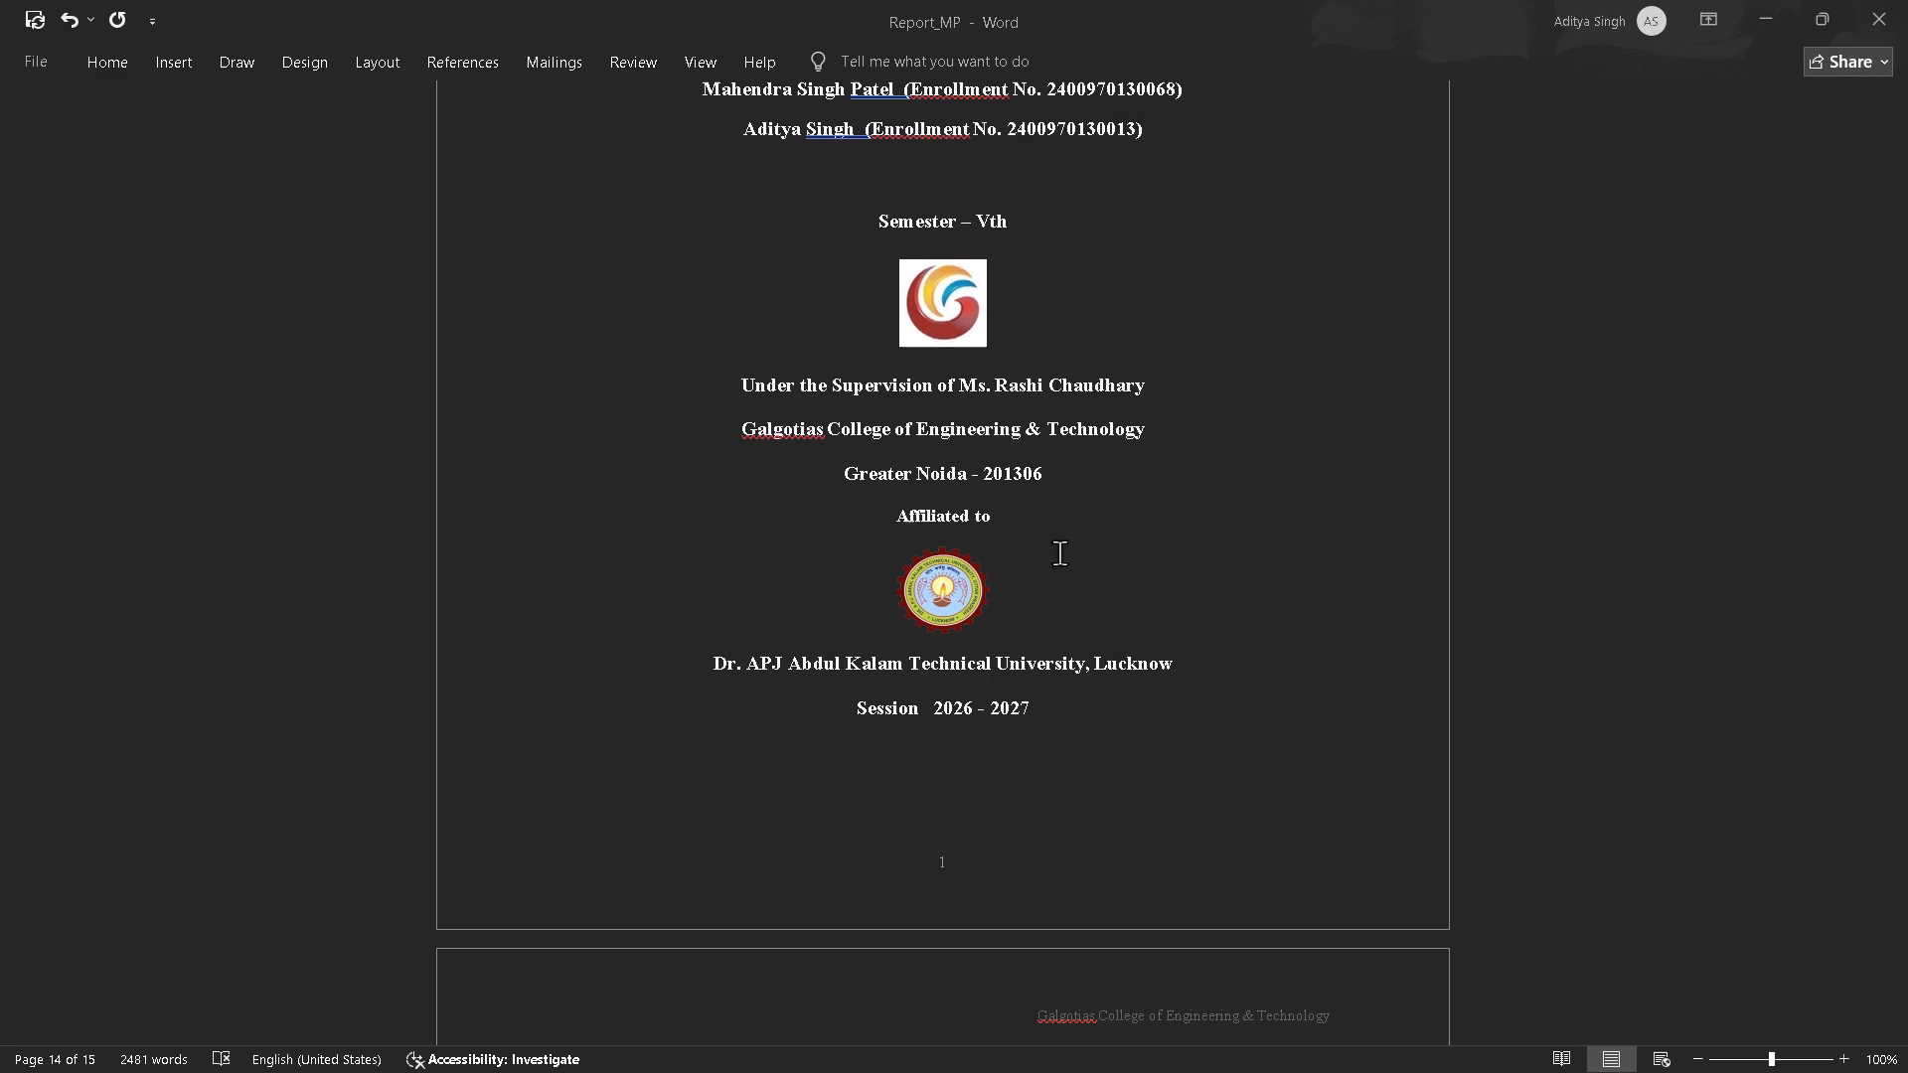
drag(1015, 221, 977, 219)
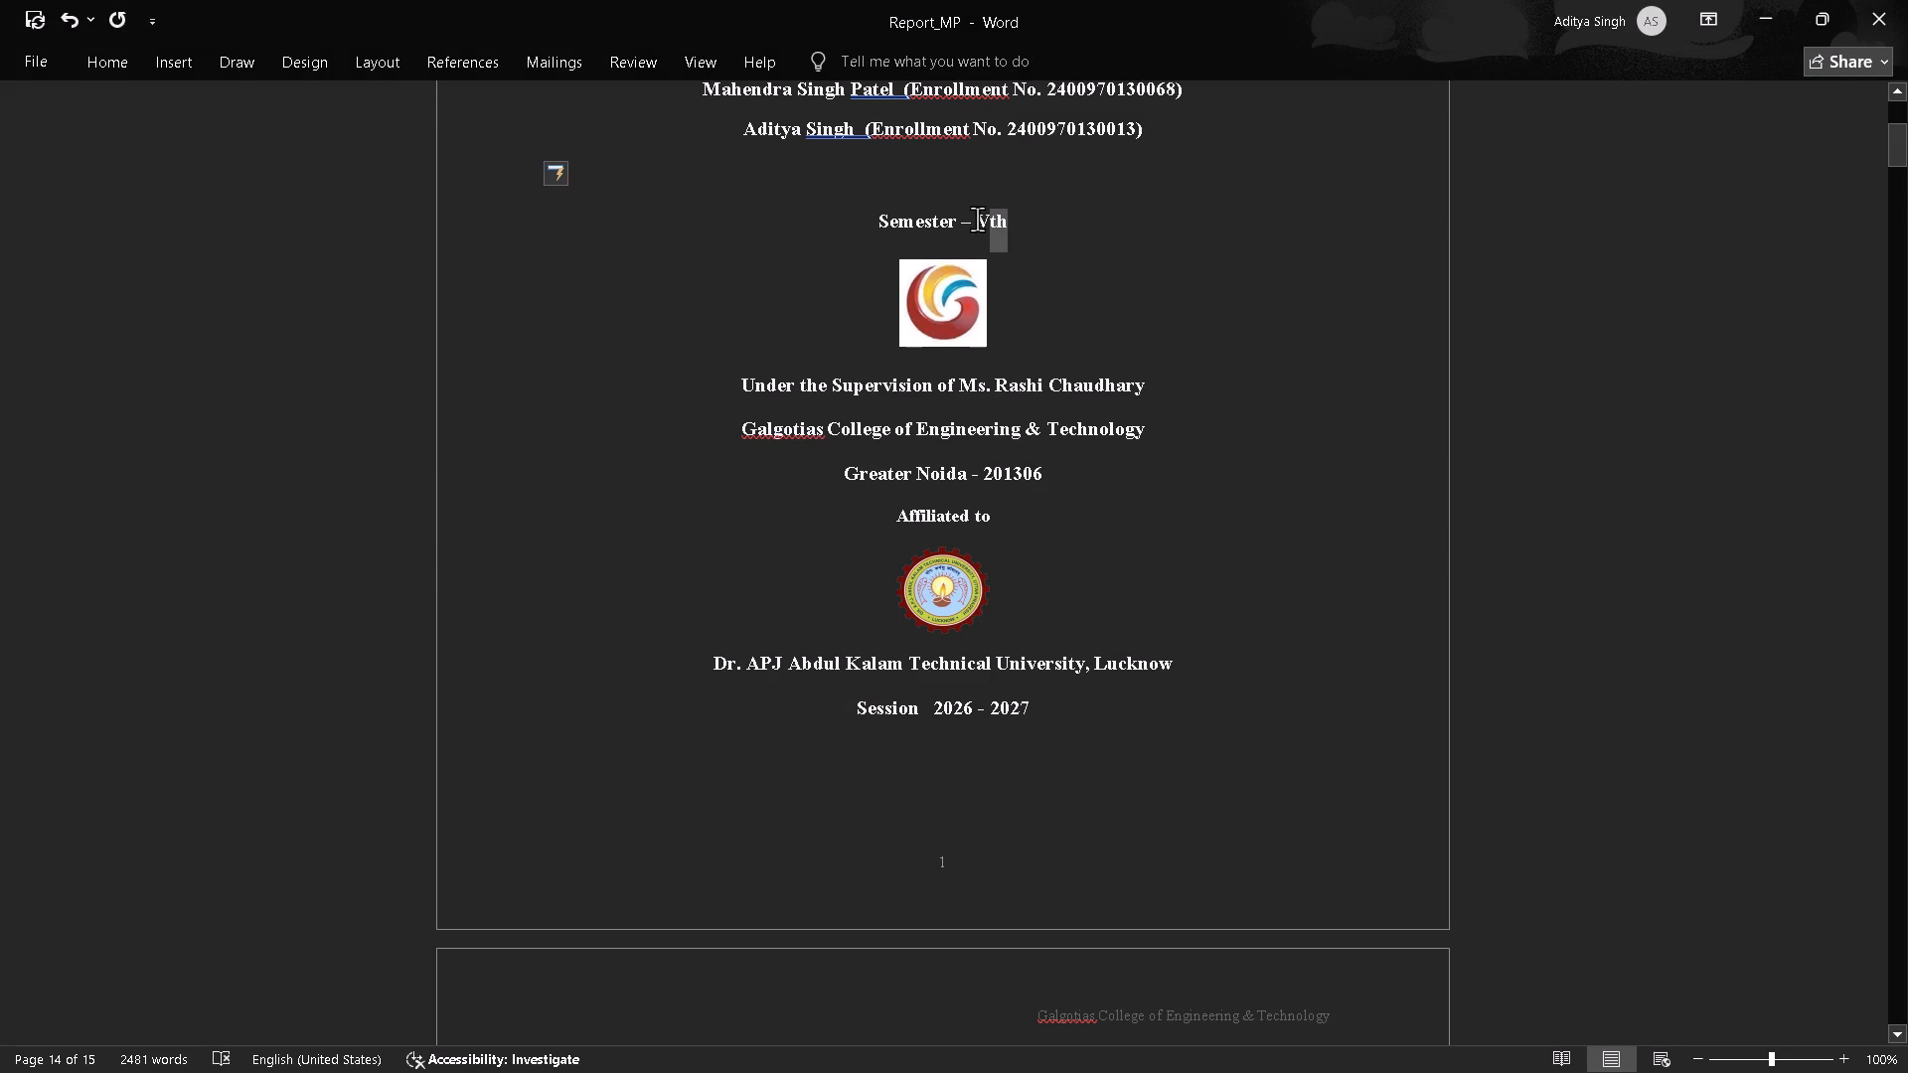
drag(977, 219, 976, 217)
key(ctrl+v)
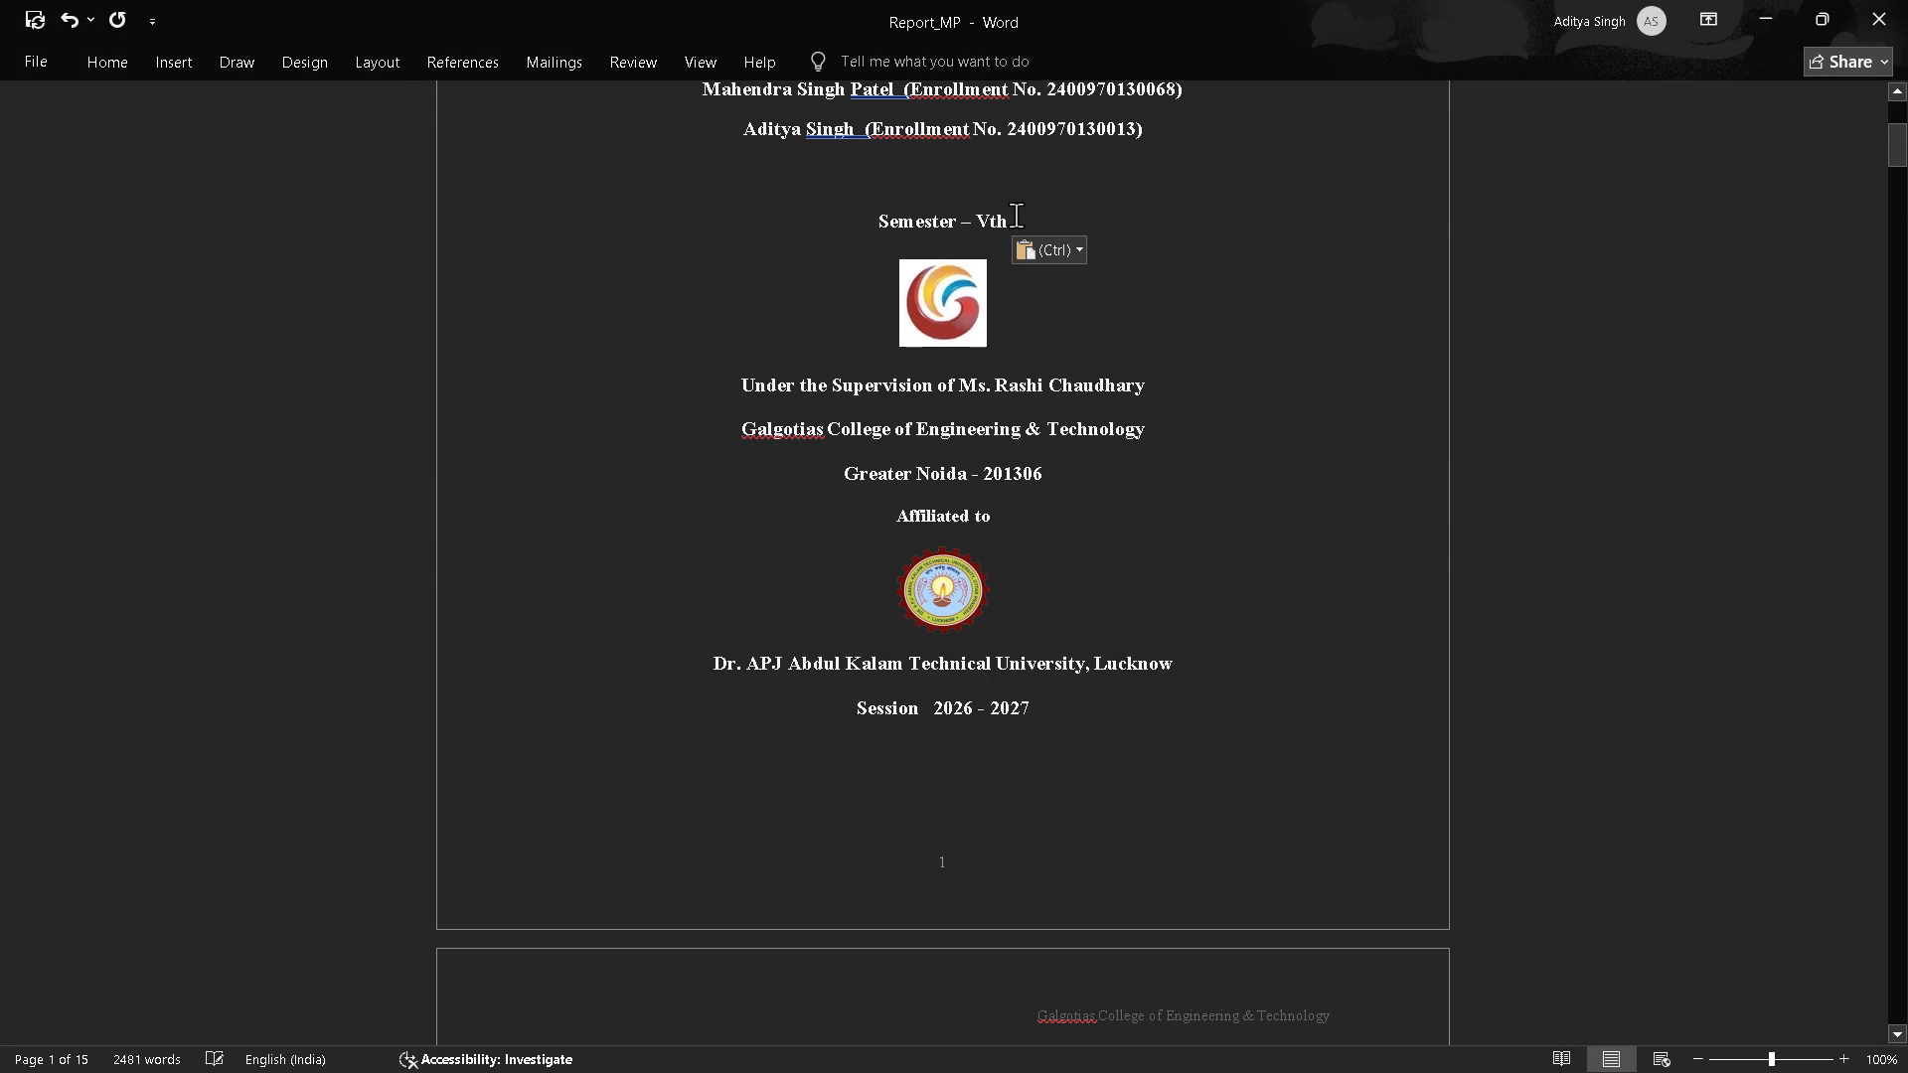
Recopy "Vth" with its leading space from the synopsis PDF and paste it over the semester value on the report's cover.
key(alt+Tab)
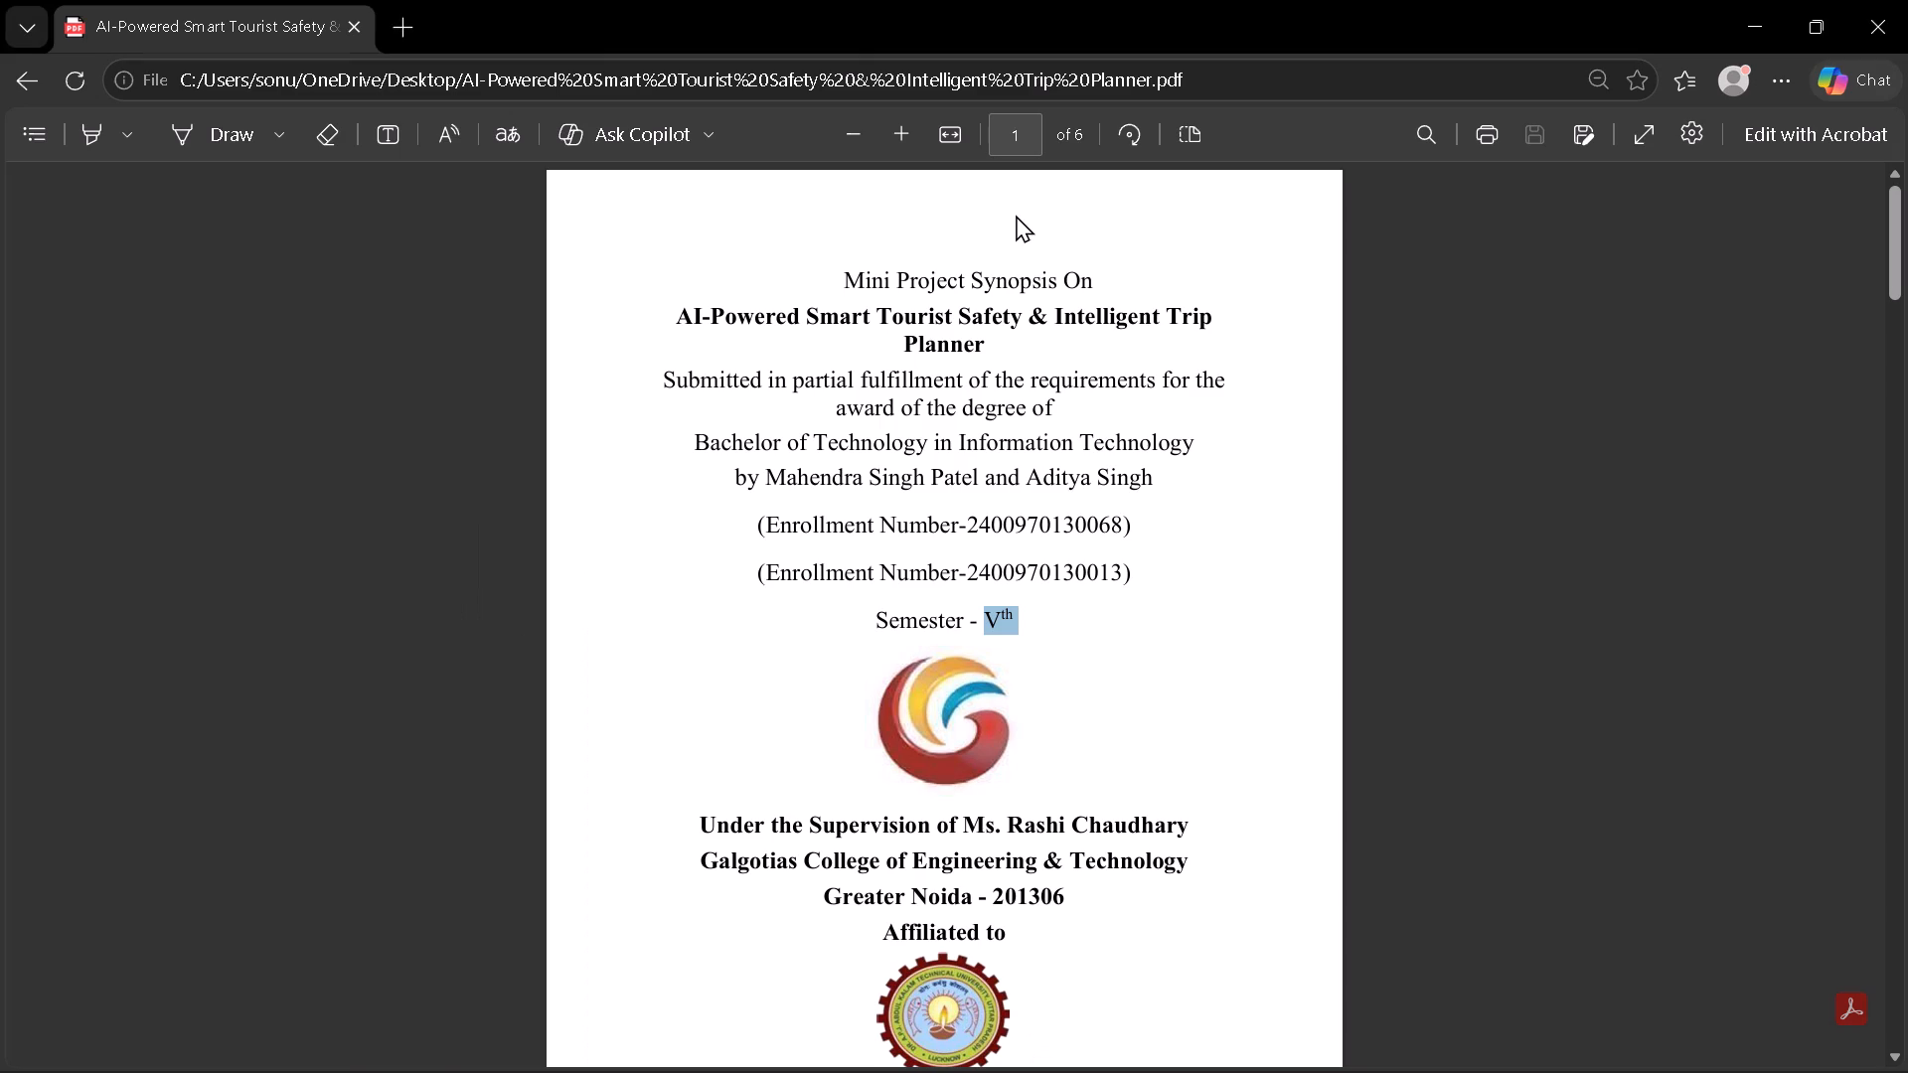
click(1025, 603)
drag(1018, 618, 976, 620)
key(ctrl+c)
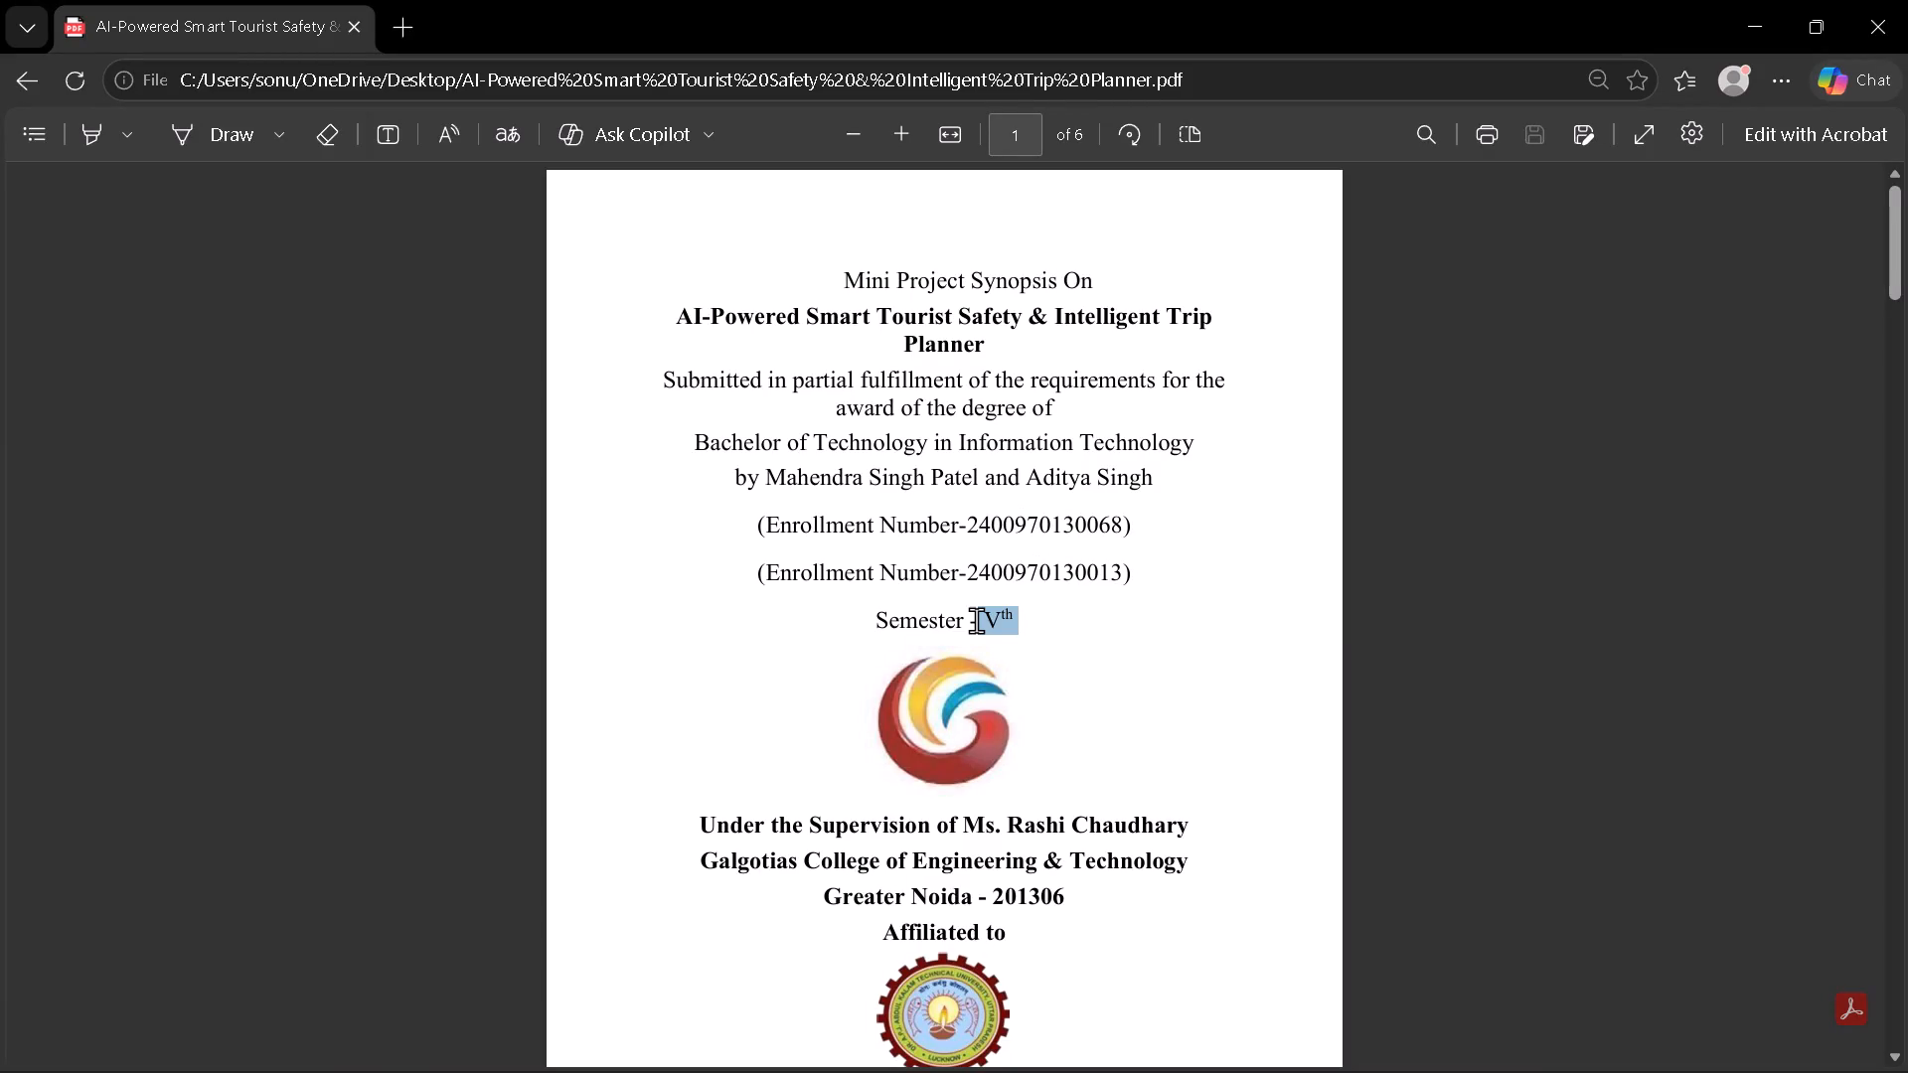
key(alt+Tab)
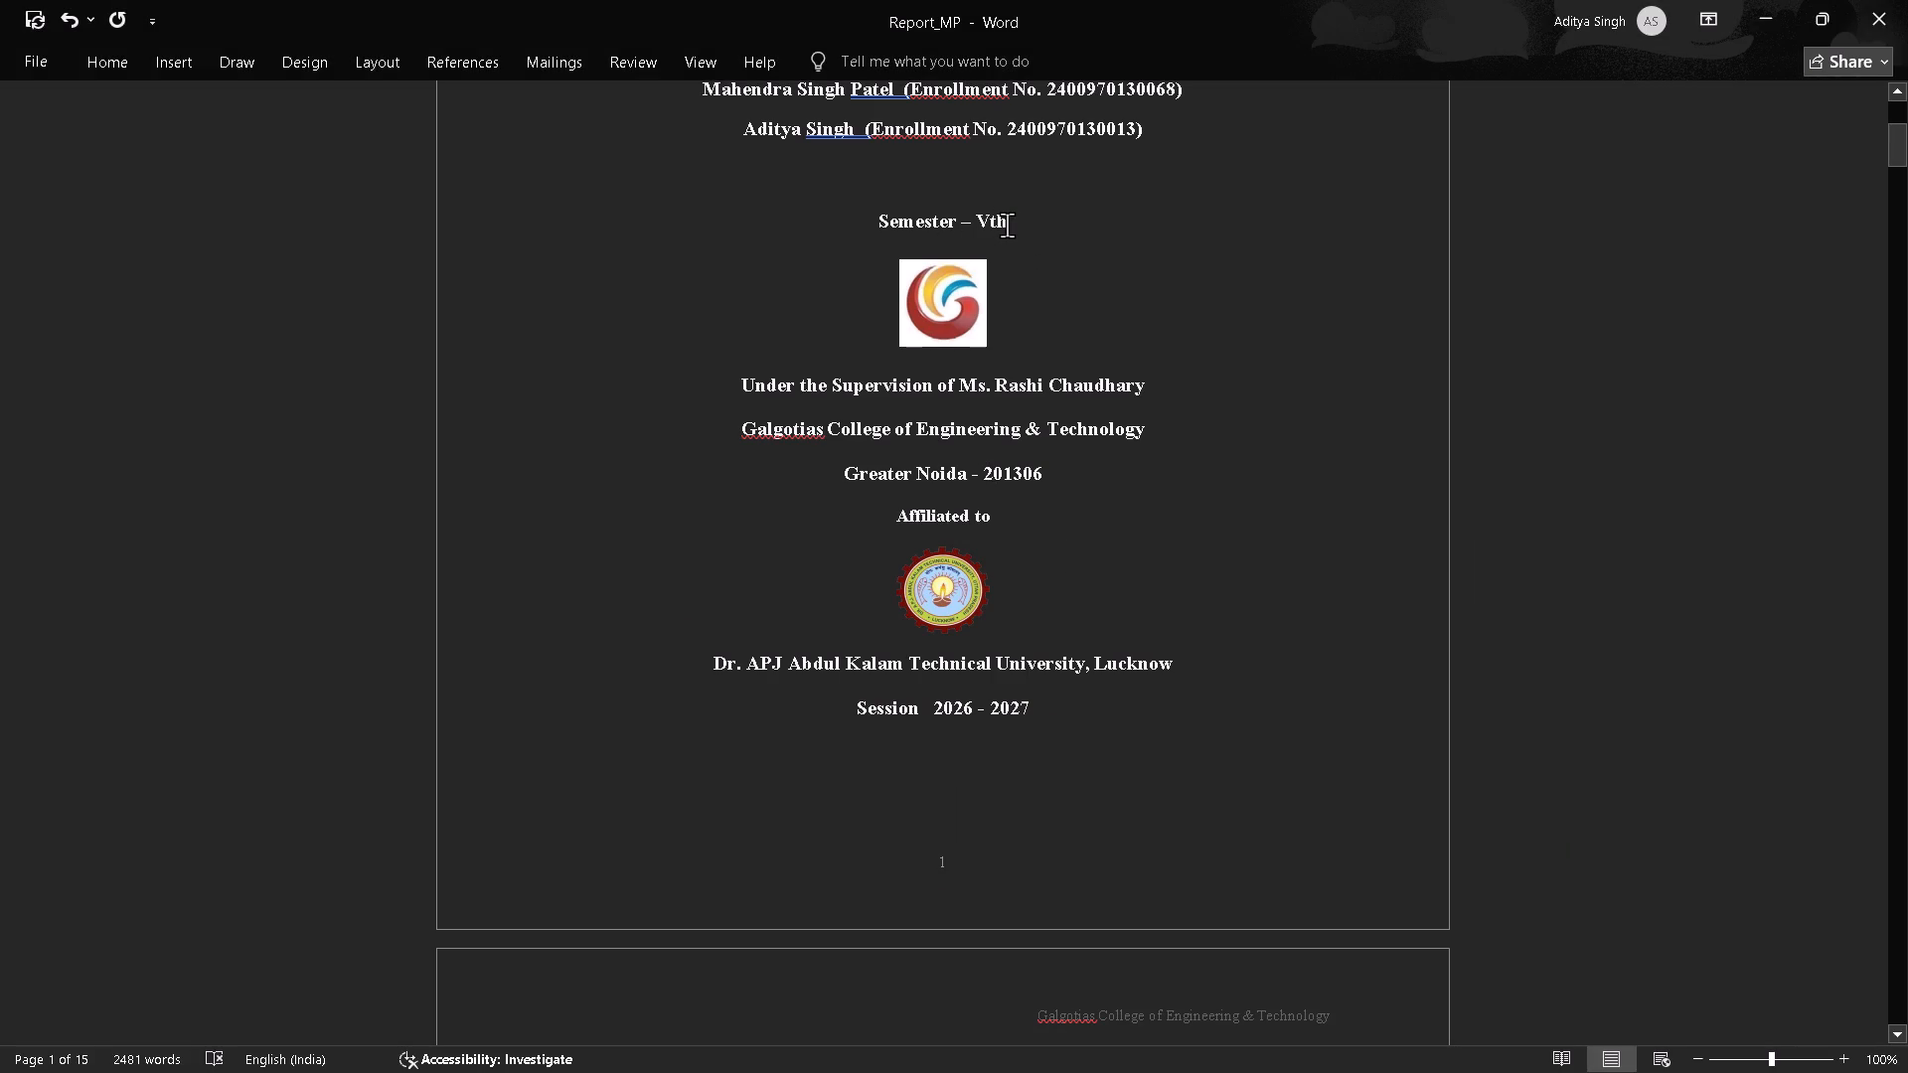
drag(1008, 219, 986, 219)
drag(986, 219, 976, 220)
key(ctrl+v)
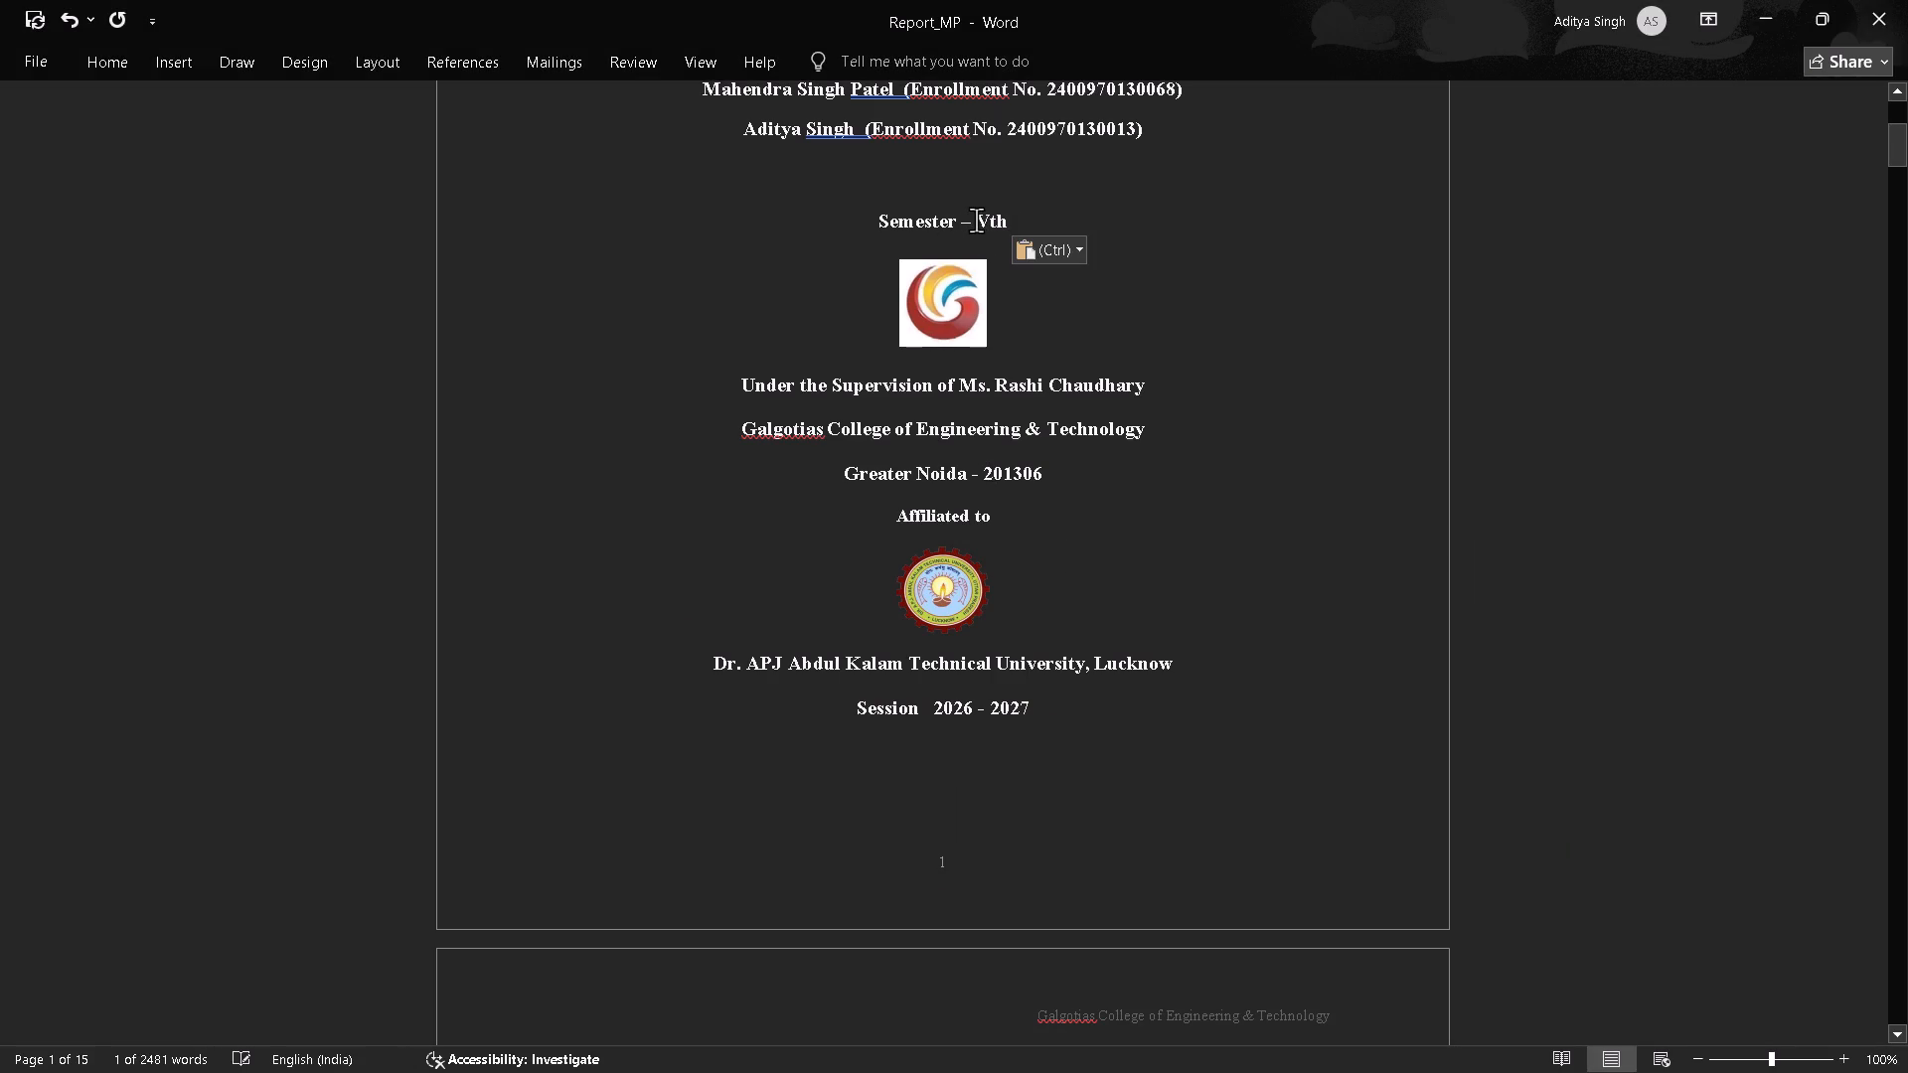
Delete the "th" from the report cover's Semester line, leaving only "V" as the semester value.
key(BackSpace)
key(BackSpace)
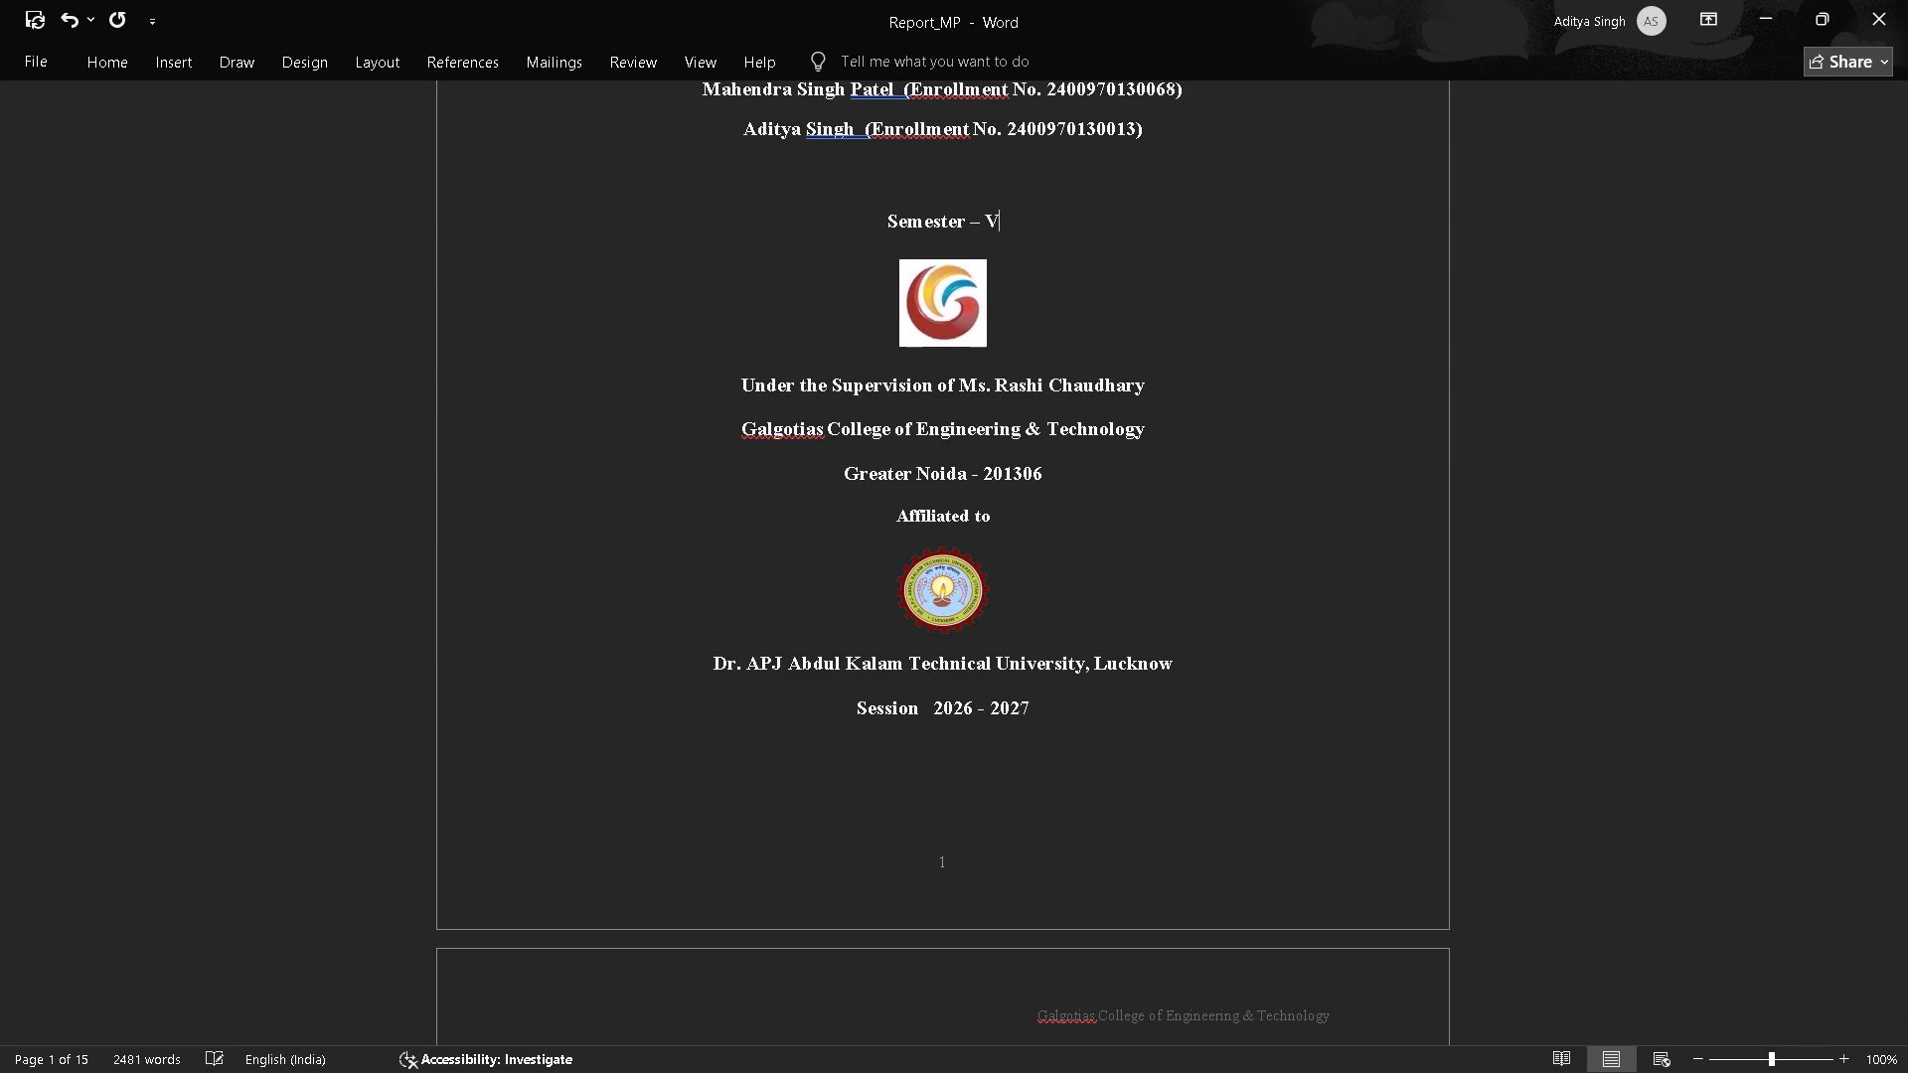
key(t)
key(backslash)
key(BackSpace)
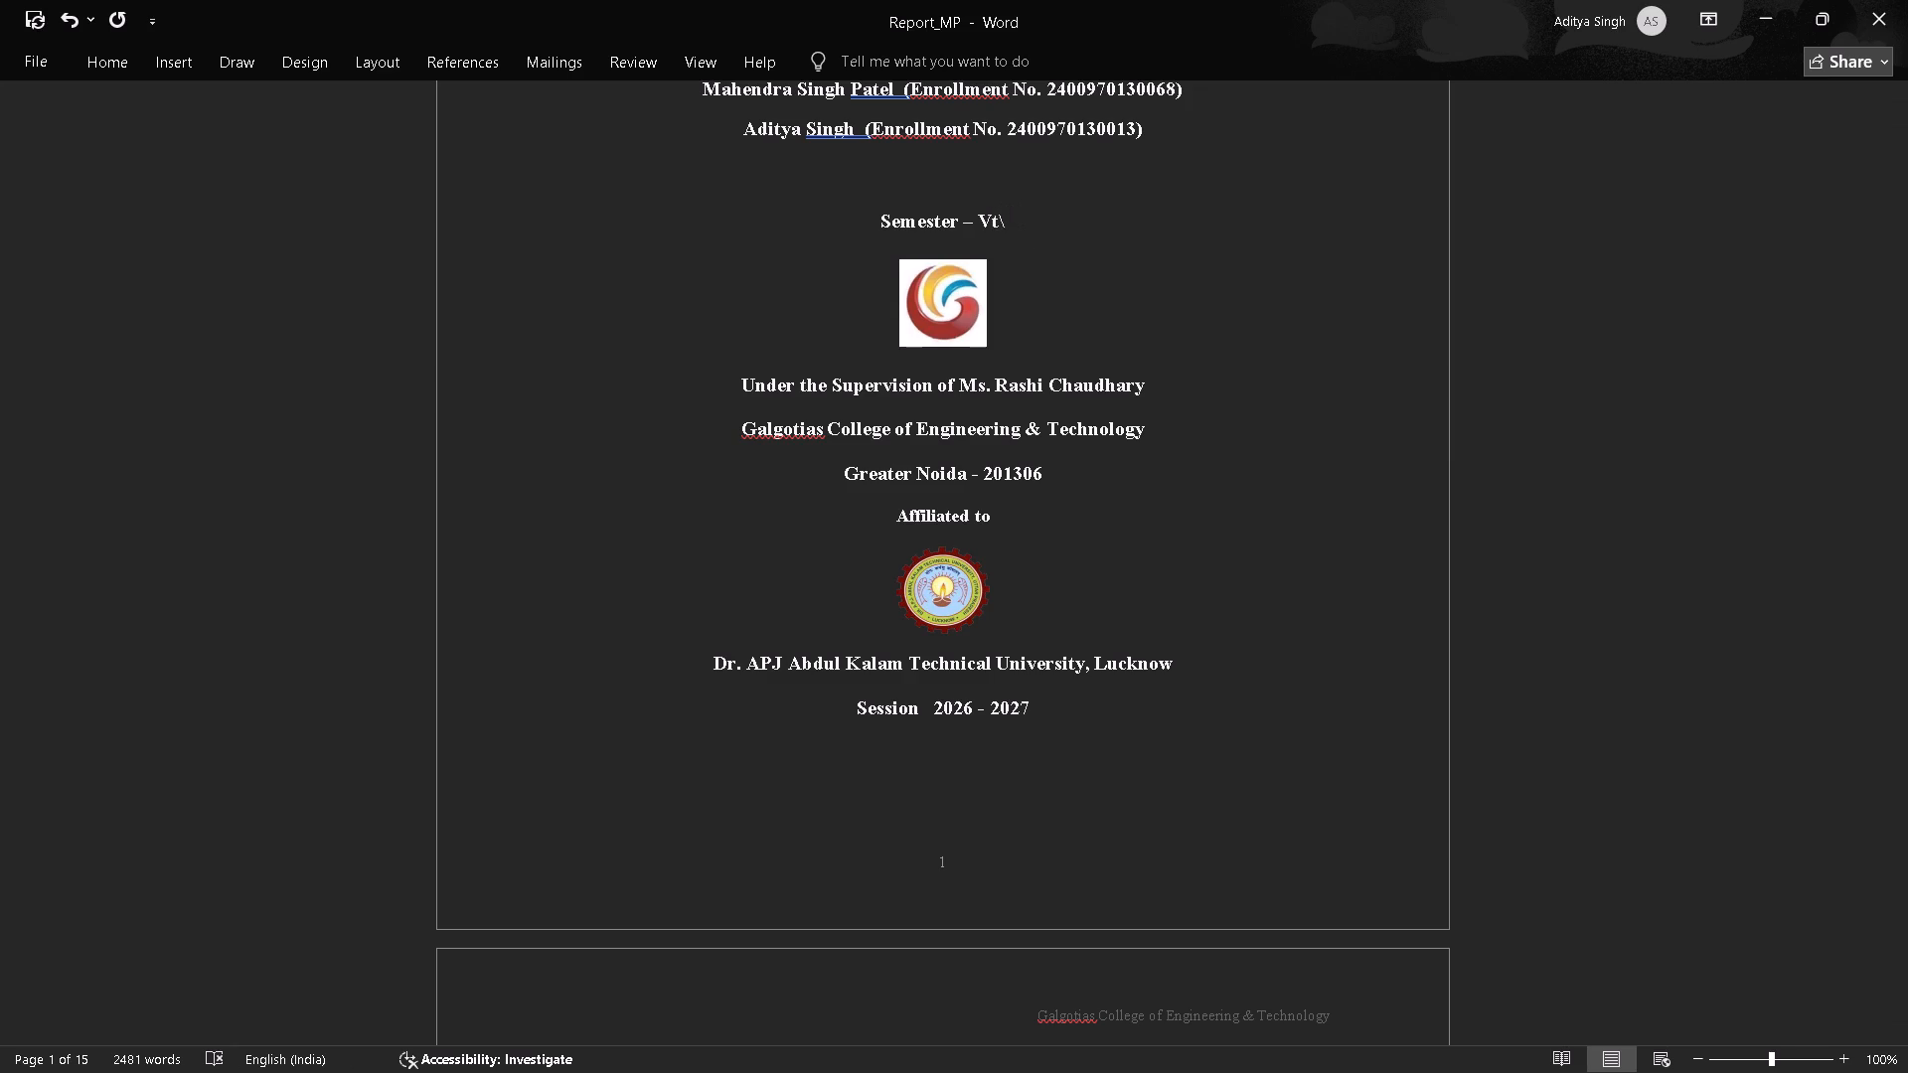
key(BackSpace)
Copy the whole "Semester - Vth" line from the synopsis PDF's cover page and switch back to the Word report.
key(alt+Tab)
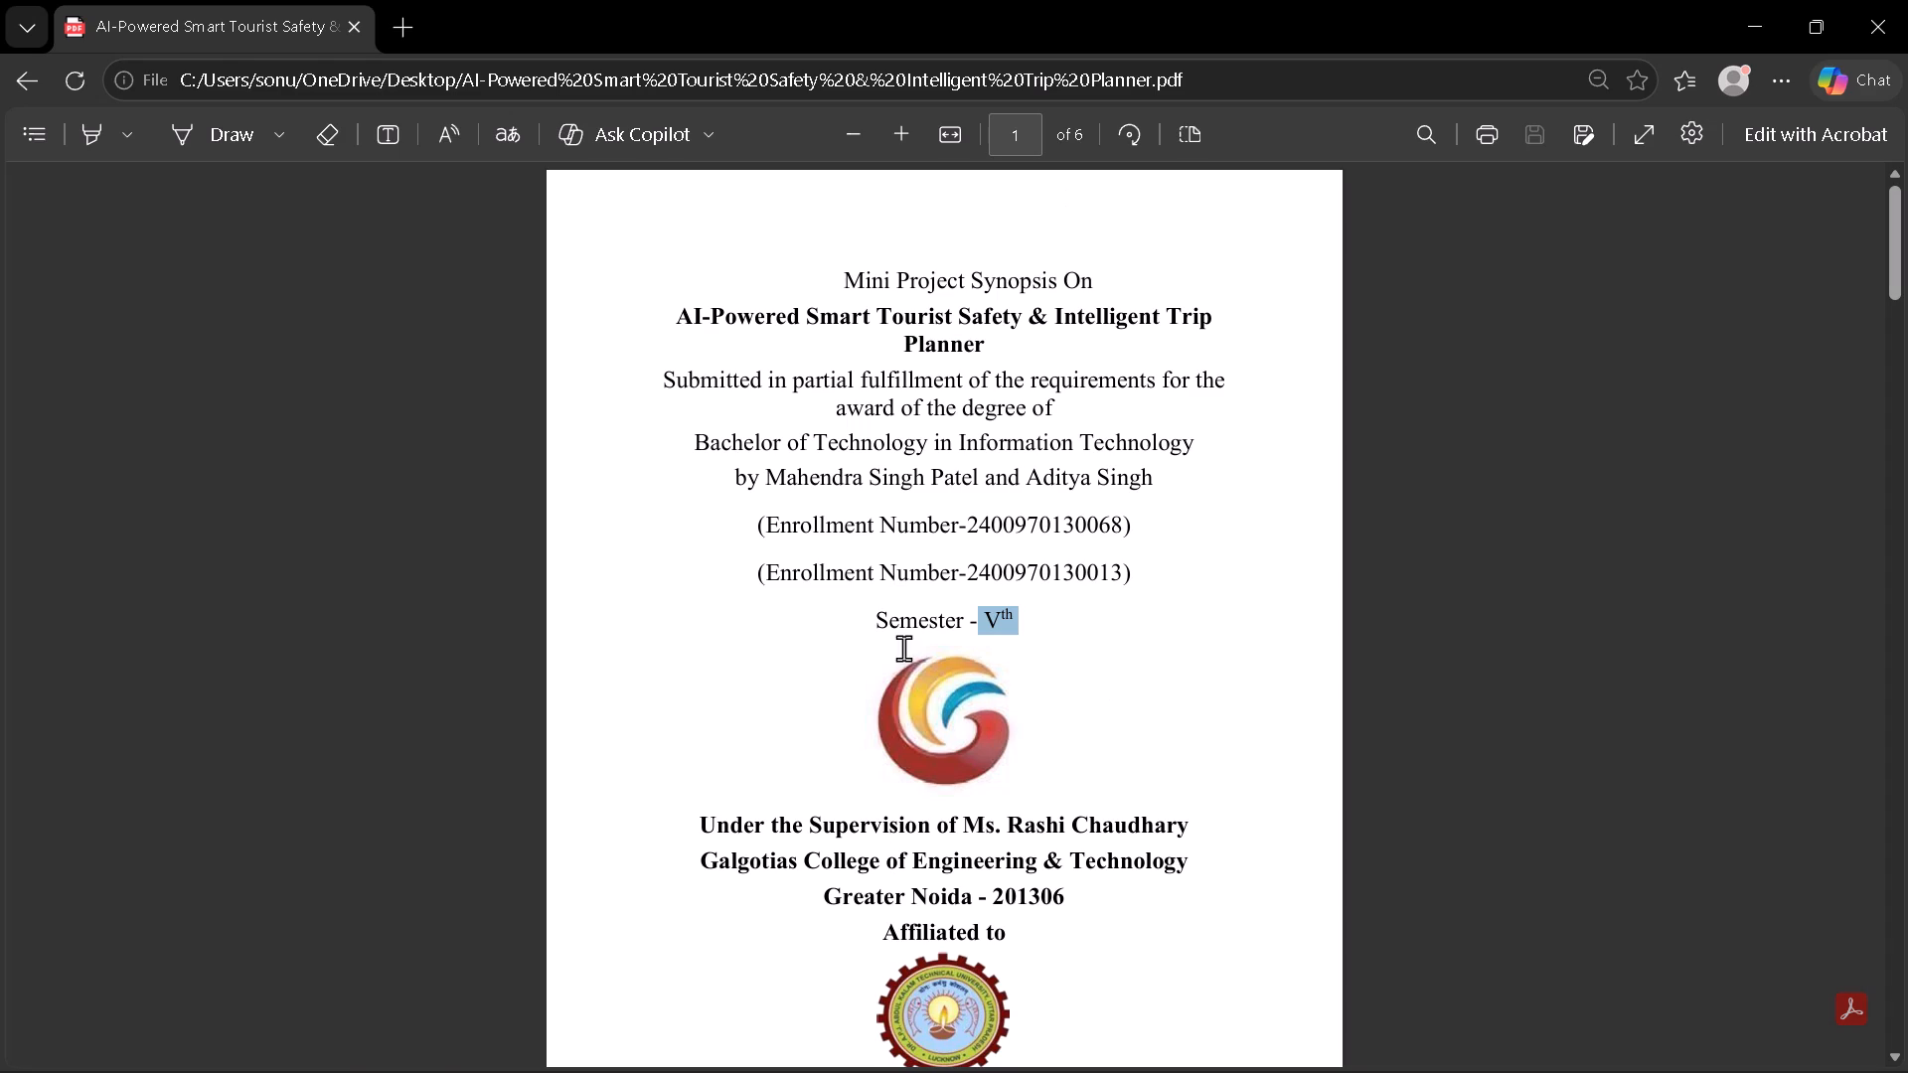
drag(867, 628, 935, 620)
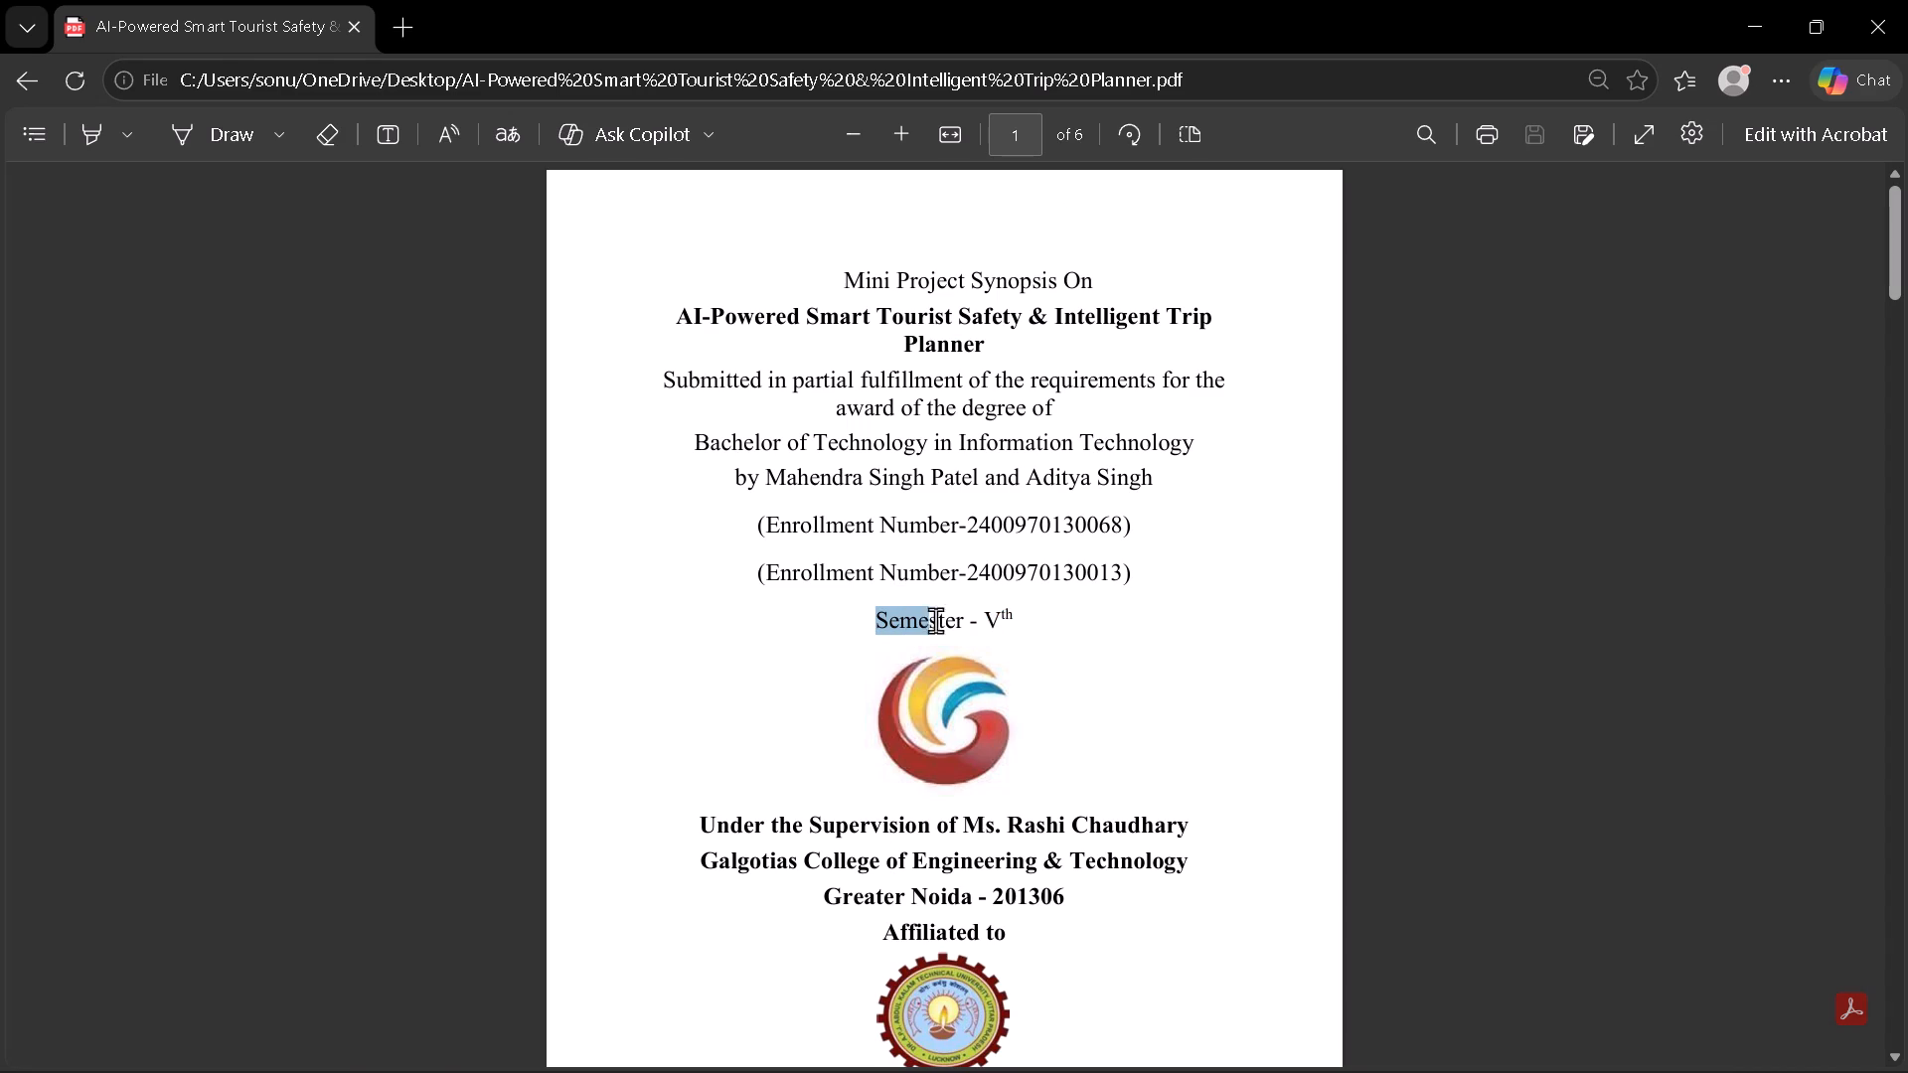
drag(935, 620, 1014, 617)
key(ctrl+c)
key(alt+Tab)
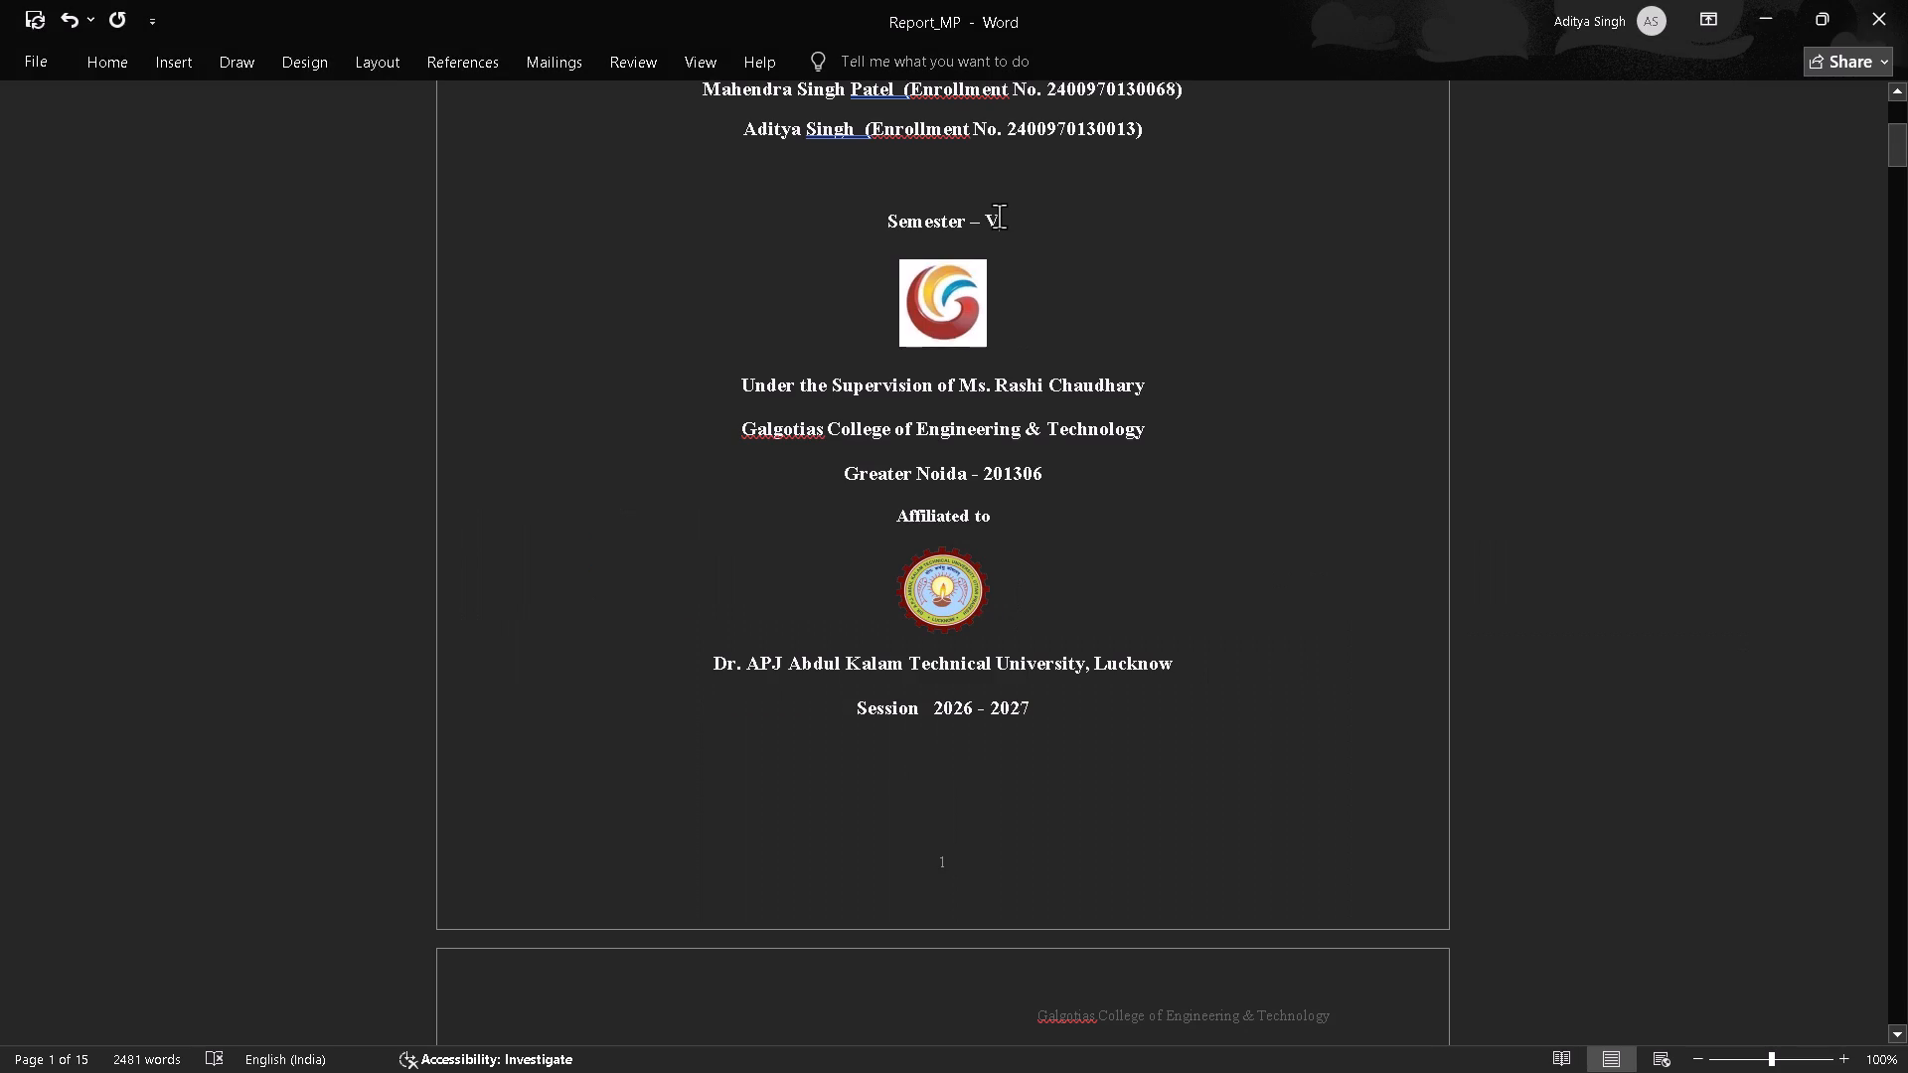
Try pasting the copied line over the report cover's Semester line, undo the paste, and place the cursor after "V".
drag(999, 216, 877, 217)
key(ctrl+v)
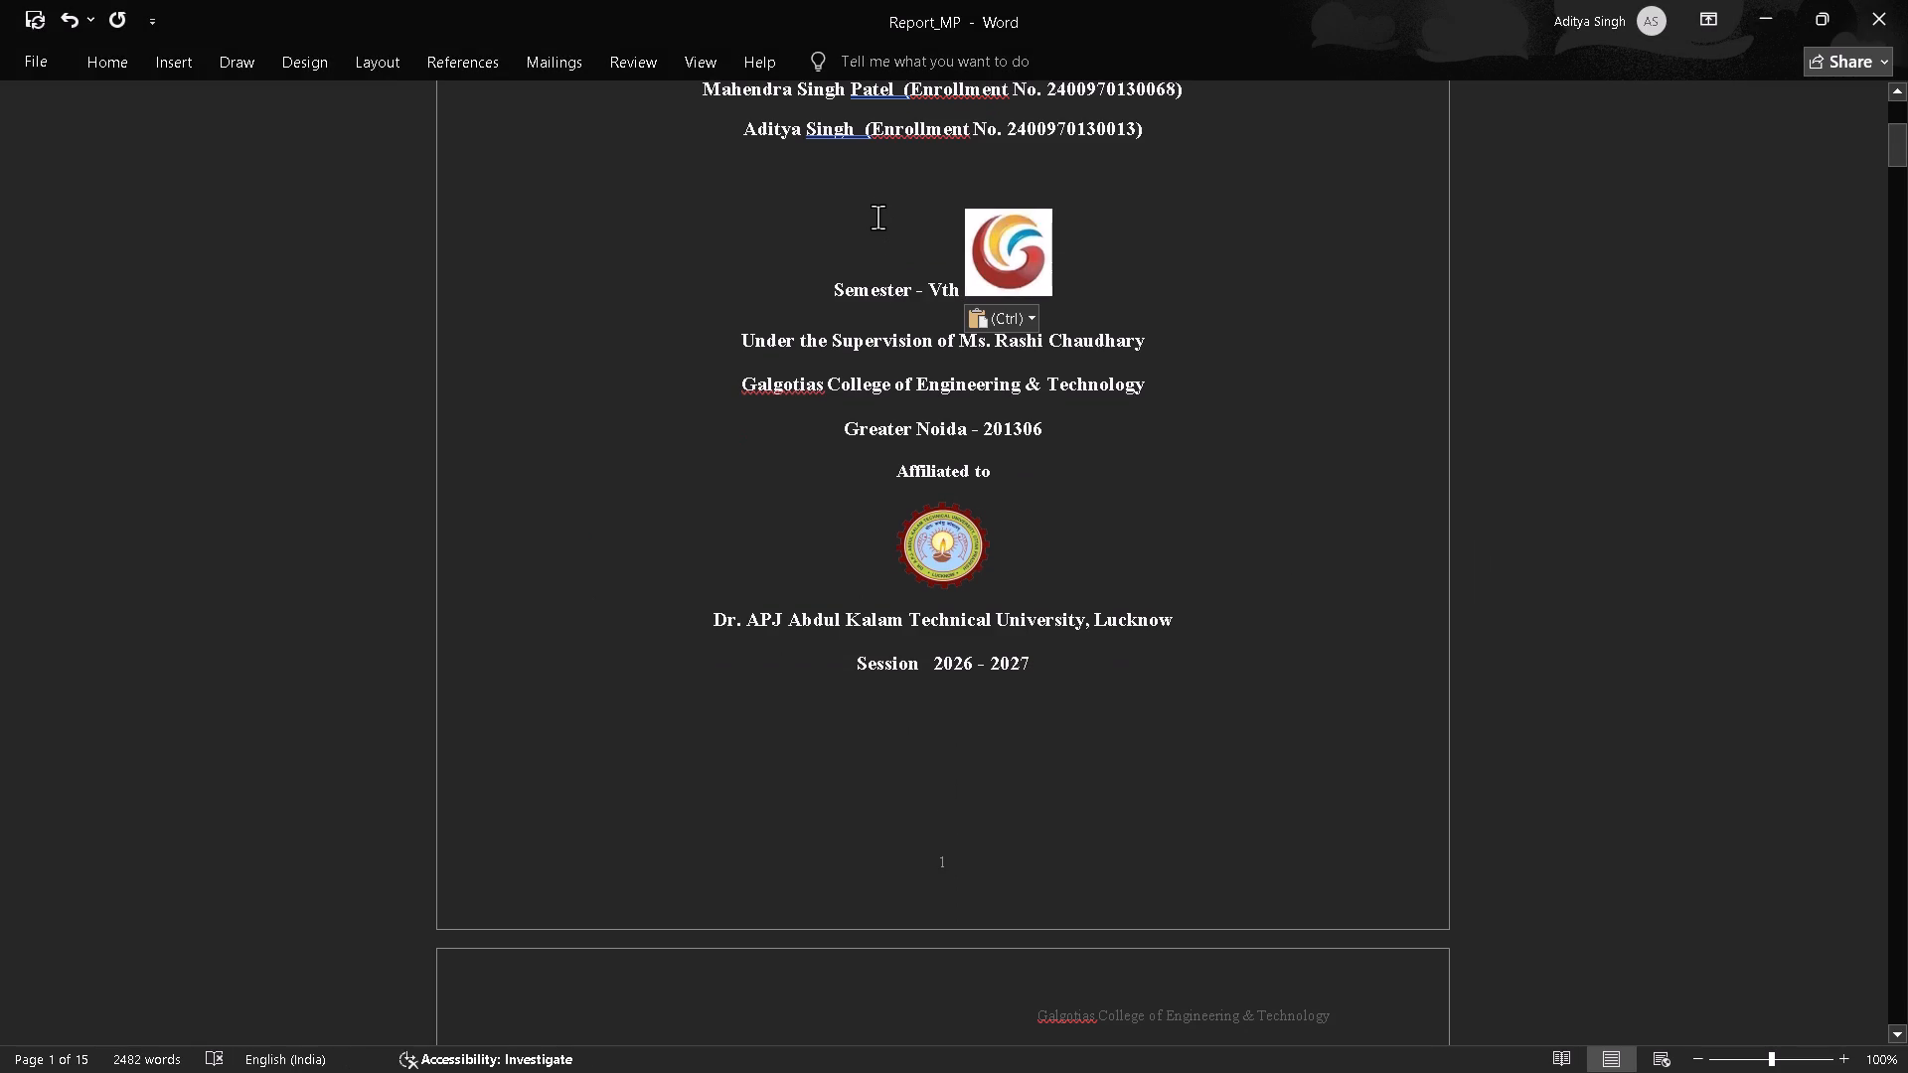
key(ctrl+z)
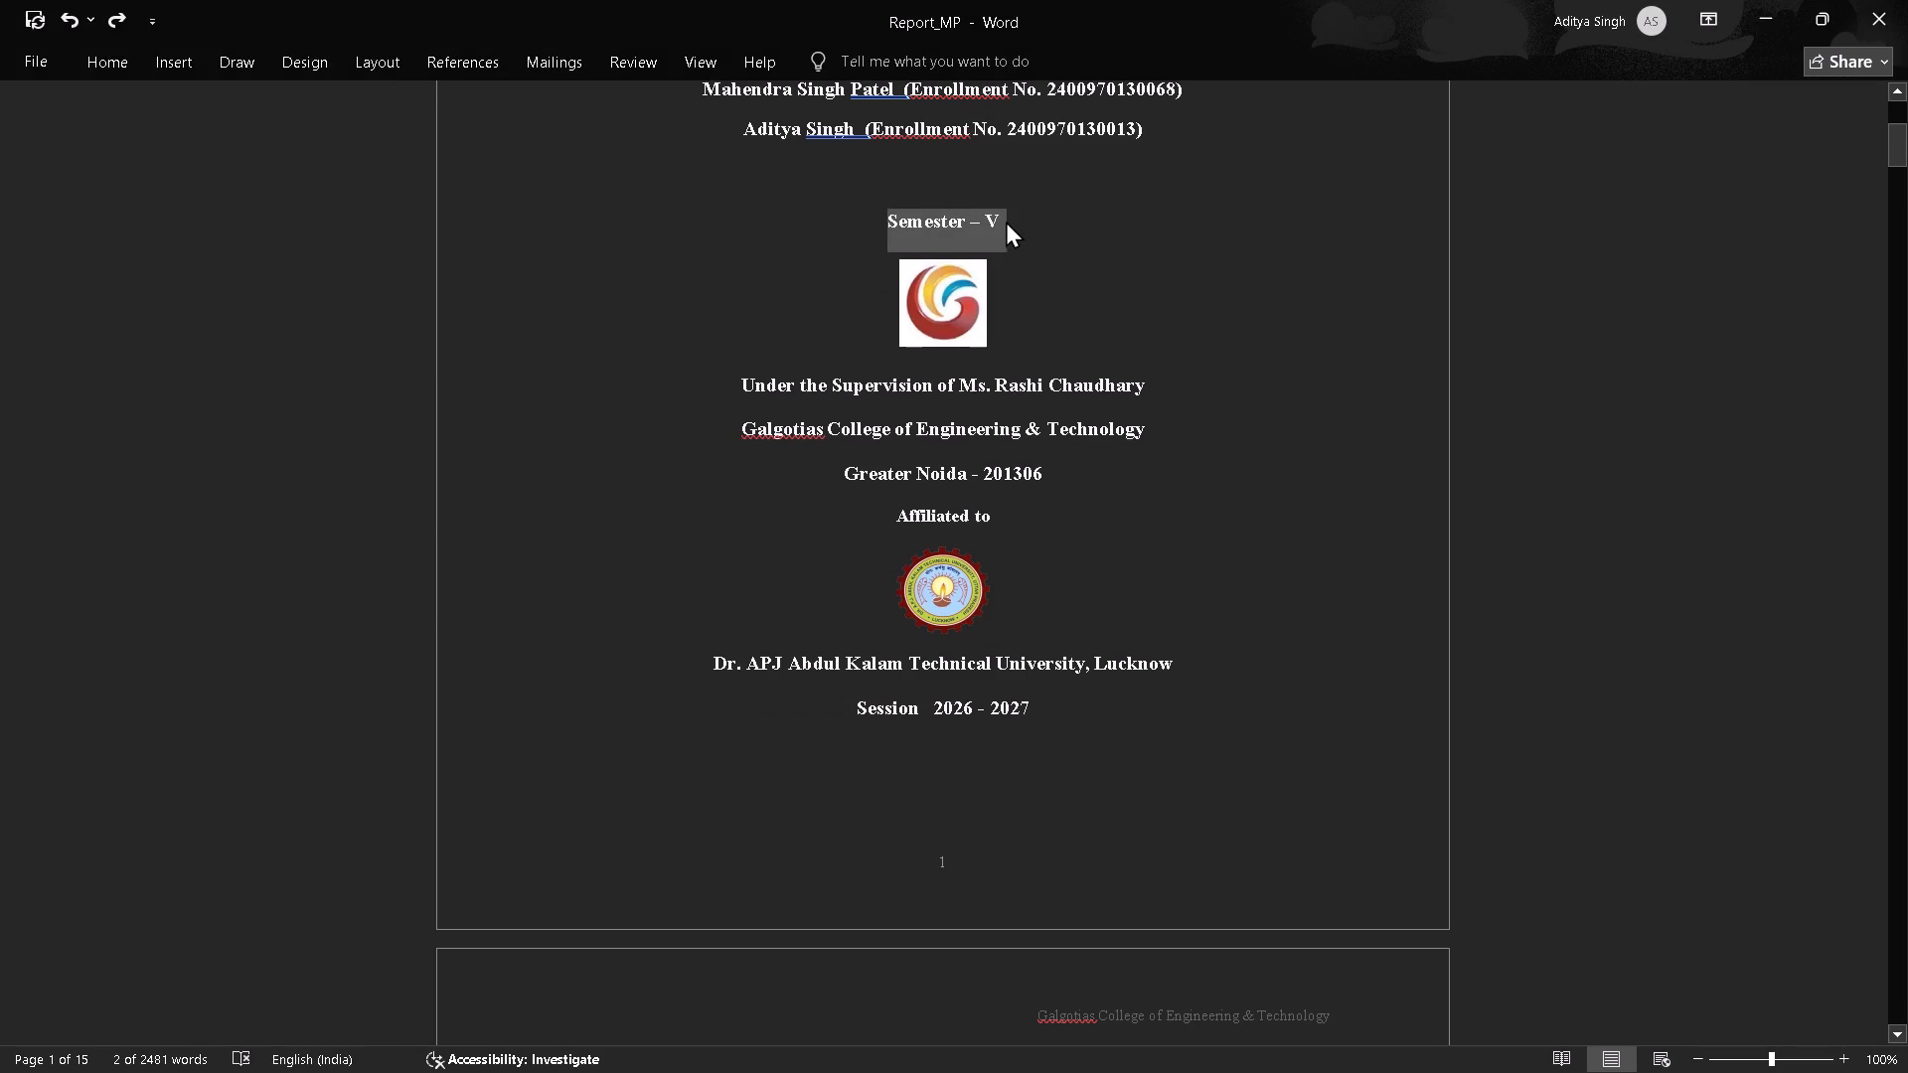